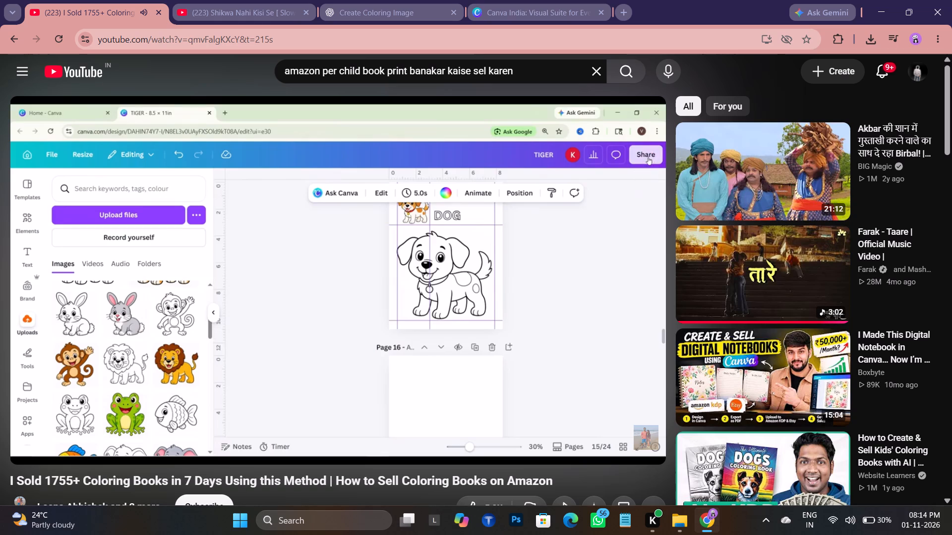
Skip forward through the coloring book tutorial video, past the Canva export, to the Kindle Direct Publishing paperback details section.
key("Right")
key("Right")
key("Right")
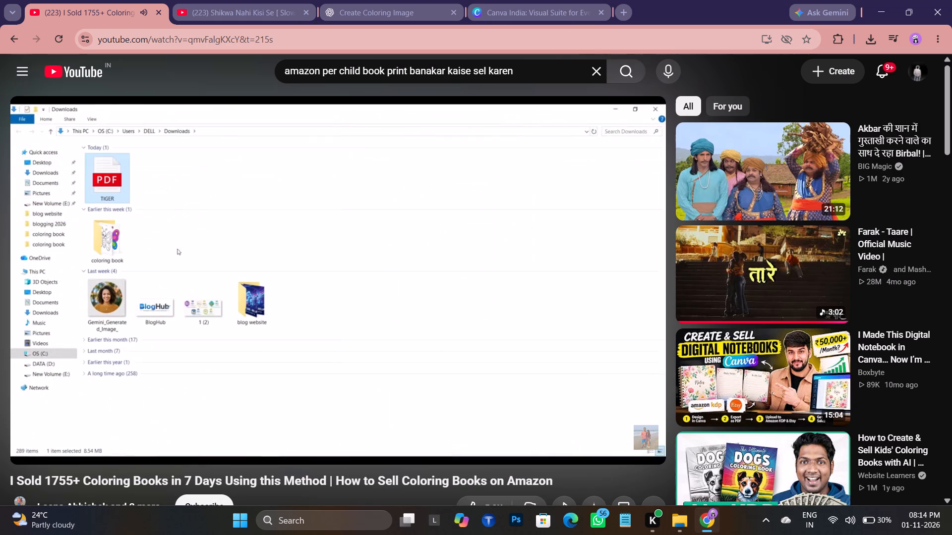
key("Right")
key("Right")
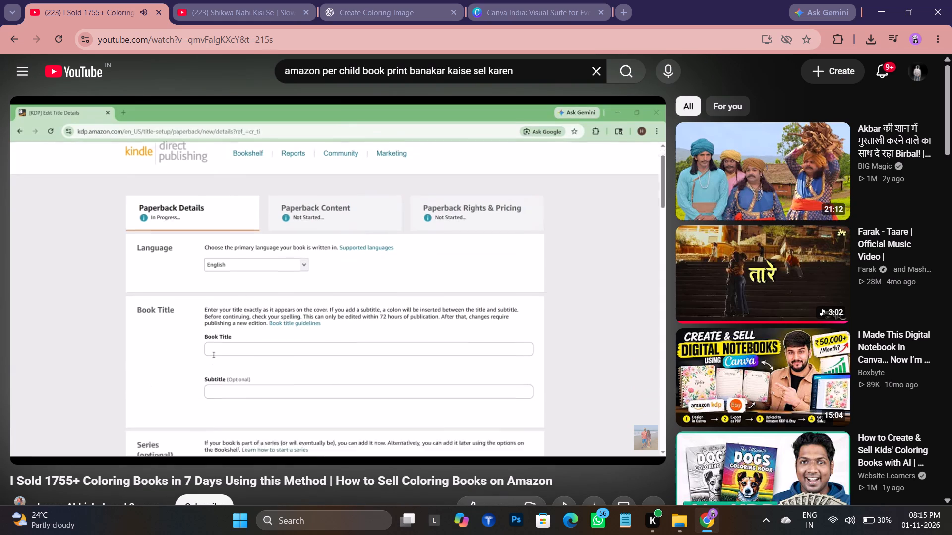
Rewind the tutorial to about 20:50, where the Kindle Direct Publishing page offers eBook, paperback and hardcover creation, and pause it.
key("Right")
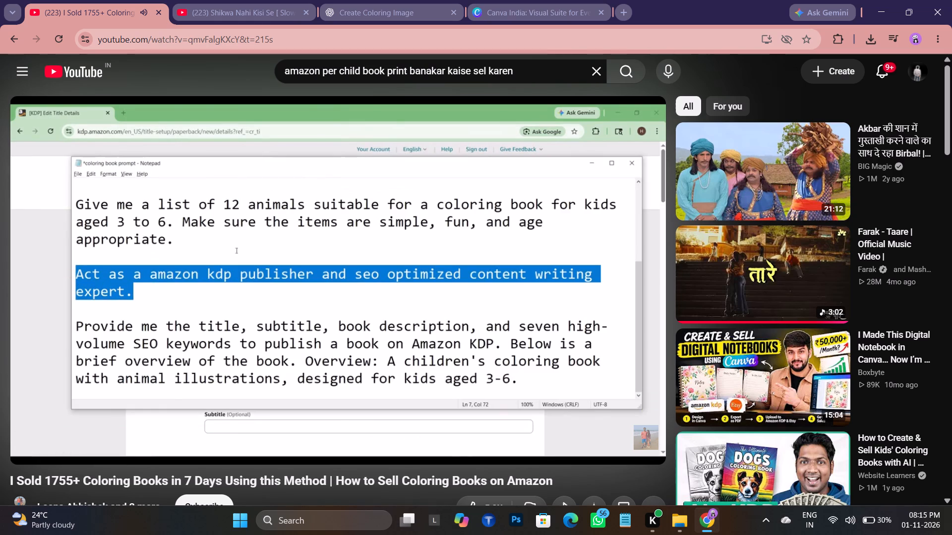
key("Left")
key("Left")
key("Left")
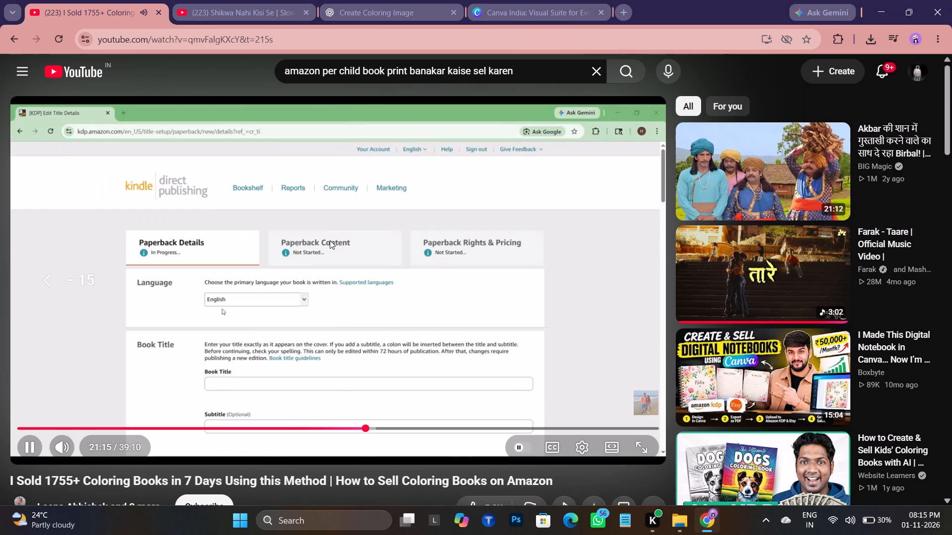
key("Left")
key("Left")
key("Left")
key("Left")
key("Left")
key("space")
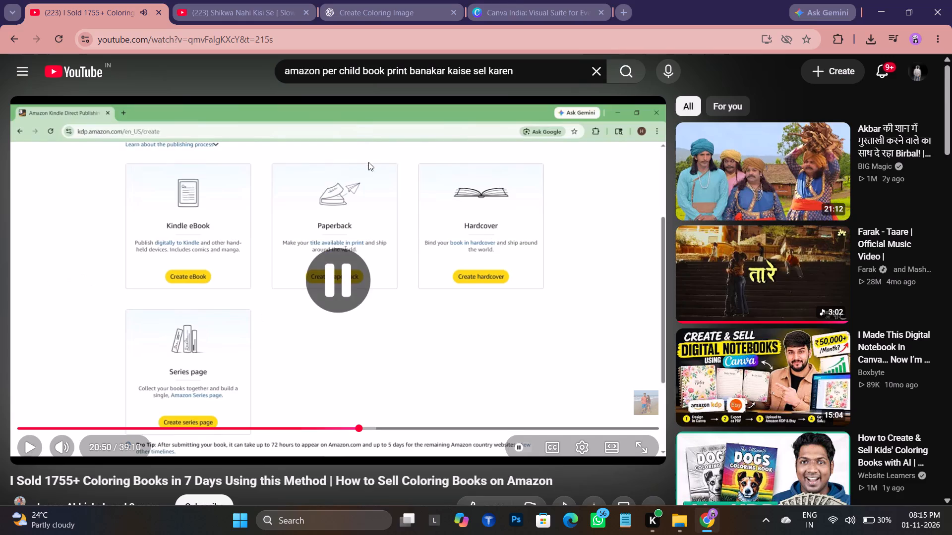
Switch to Canva, enter its home page, and start a custom-size design with the units set to inches.
left_click(504, 0)
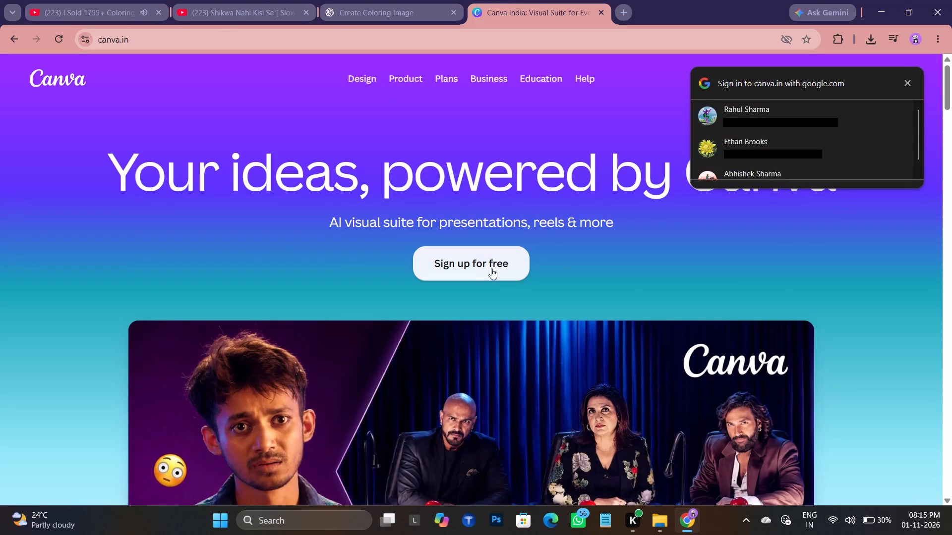
left_click(487, 265)
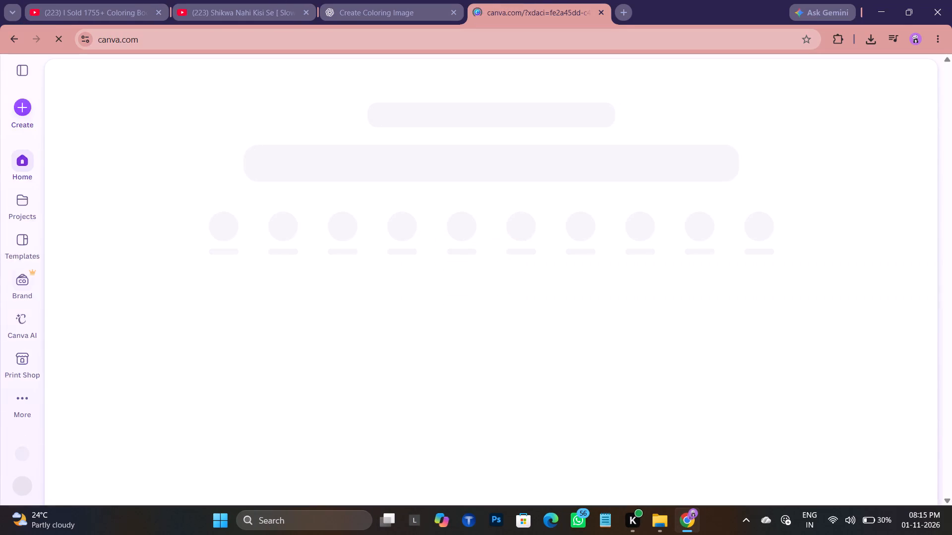
left_click(14, 147)
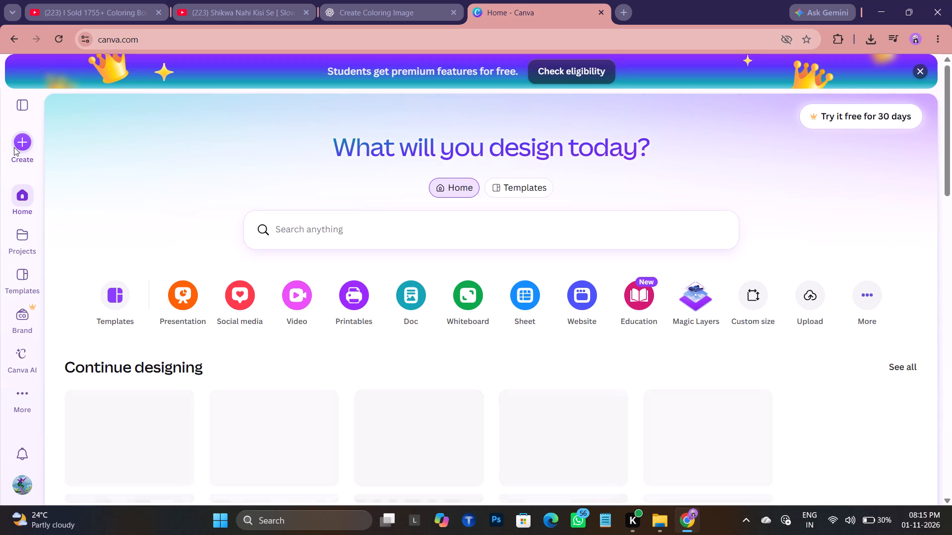
left_click(20, 143)
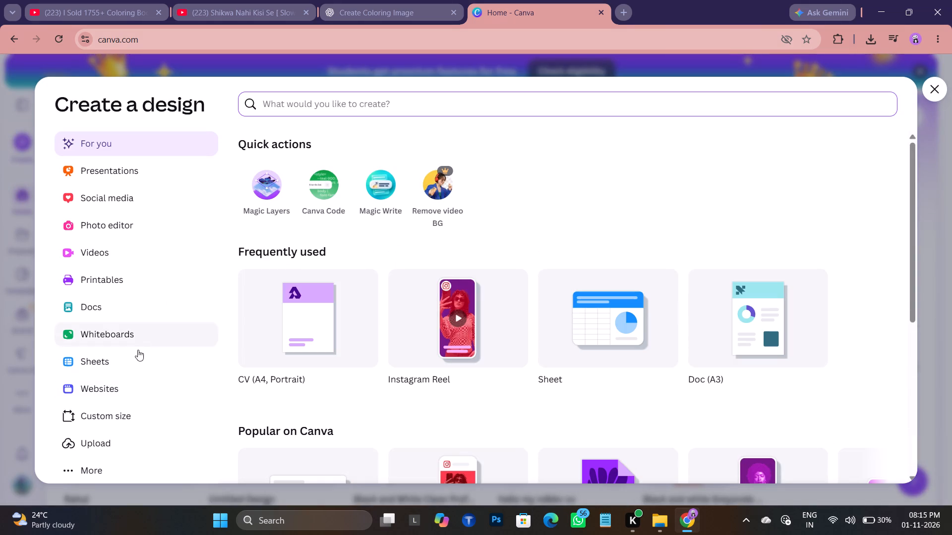
left_click(109, 421)
scroll(109, 421, "down", 2)
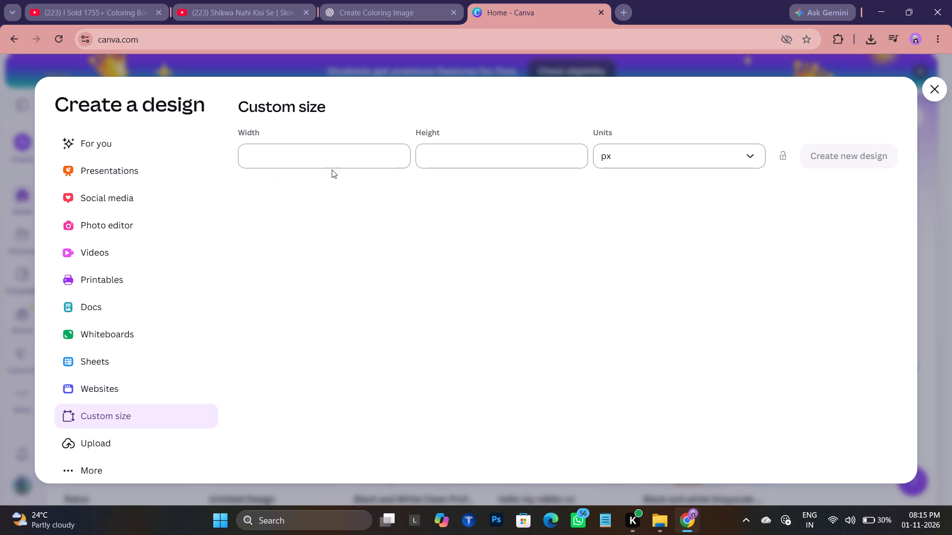
left_click(333, 166)
left_click(636, 154)
left_click(617, 222)
left_click(286, 152)
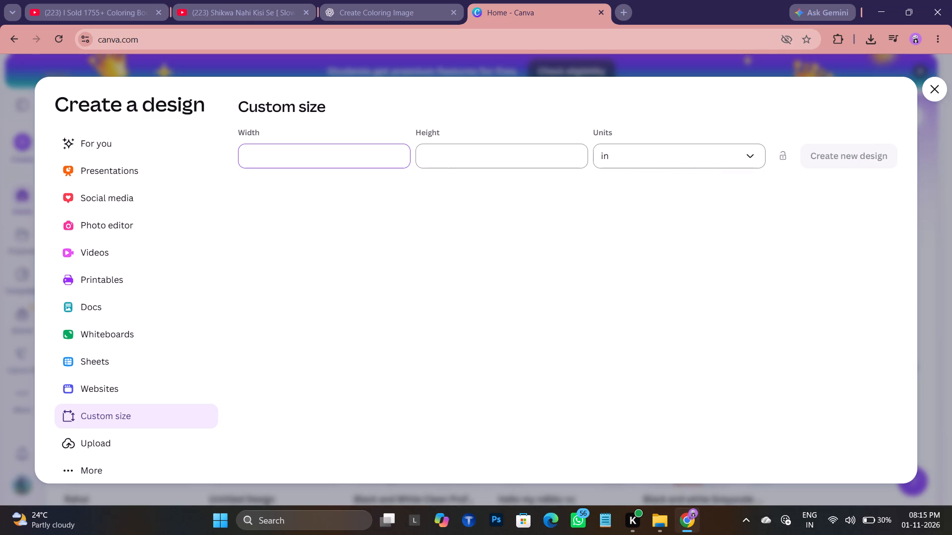
Return to the coloring book tutorial and review the Canva custom size section from about 10:24, pausing at the width entry.
left_click(196, 1)
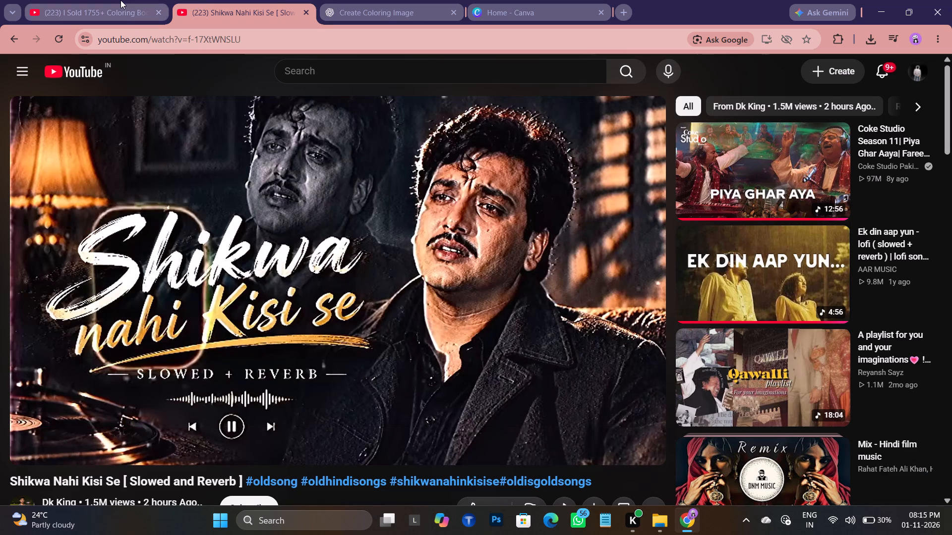
left_click(120, 0)
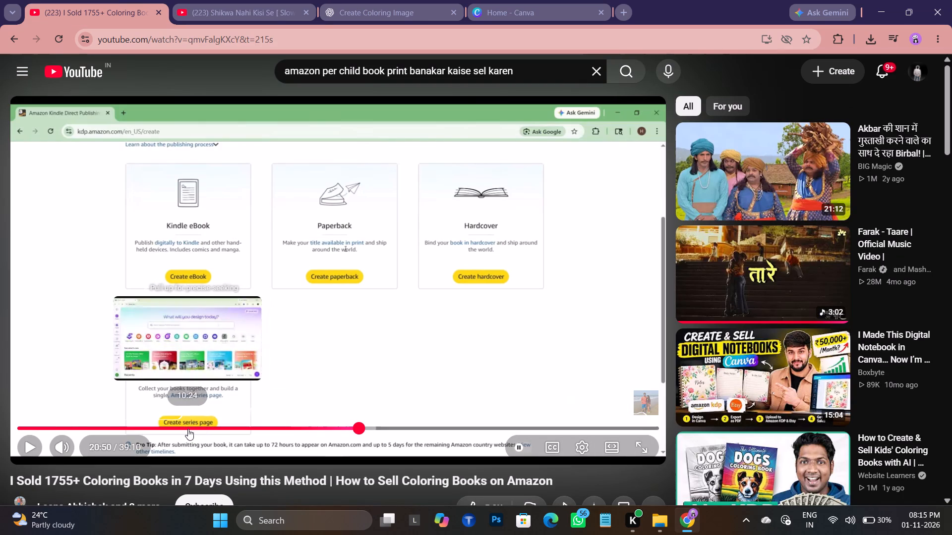
left_click(188, 429)
key("space")
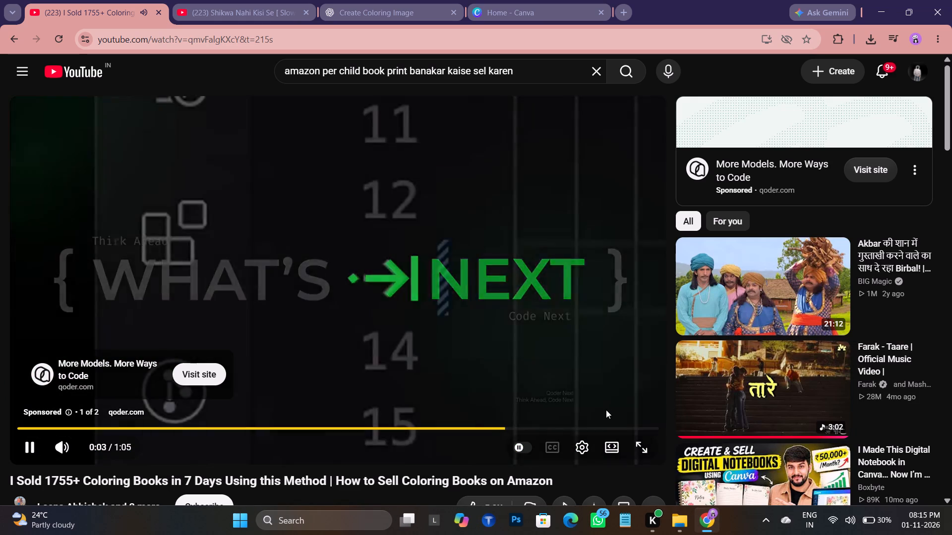
left_click(615, 408)
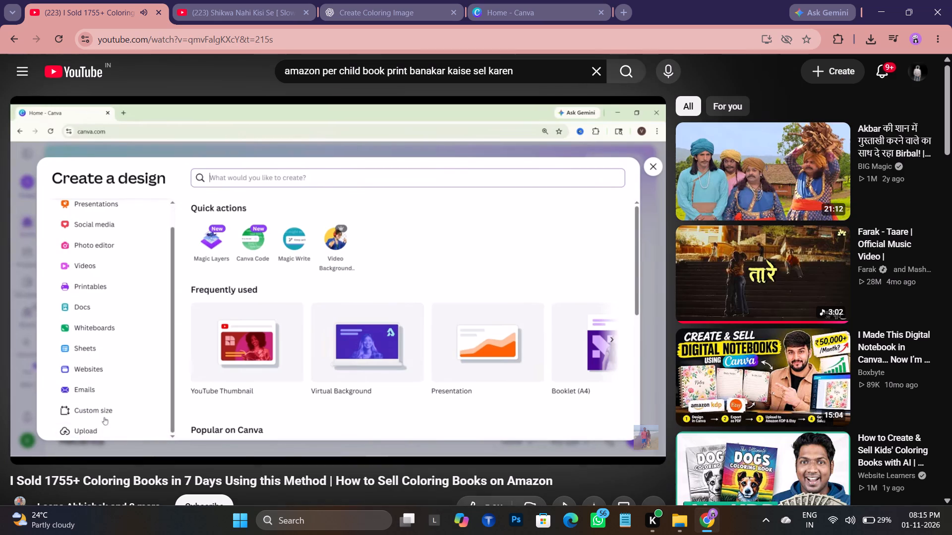
key("Right")
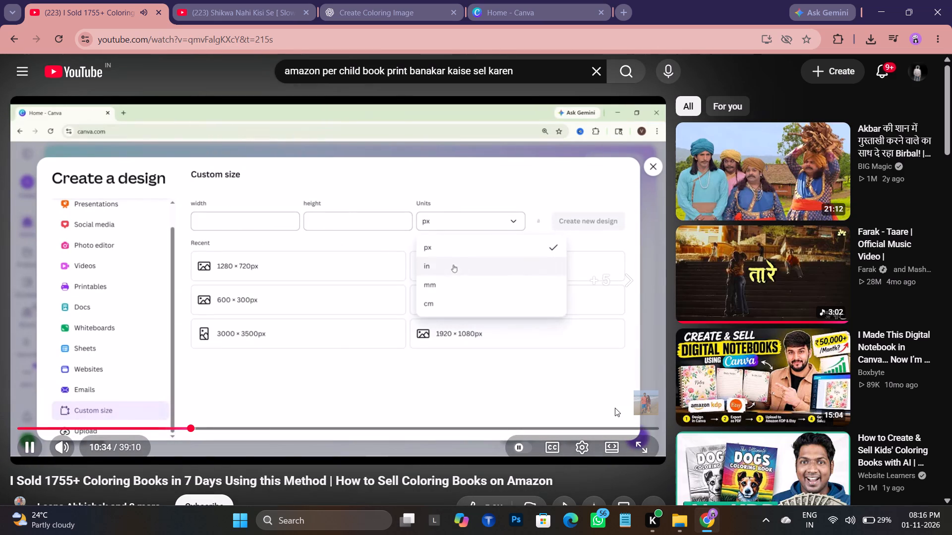
key("Right")
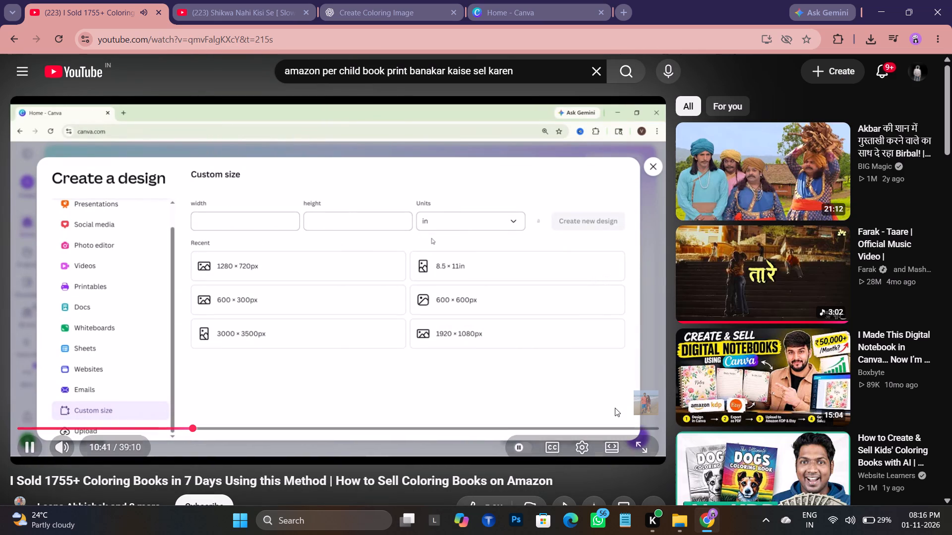
key("space")
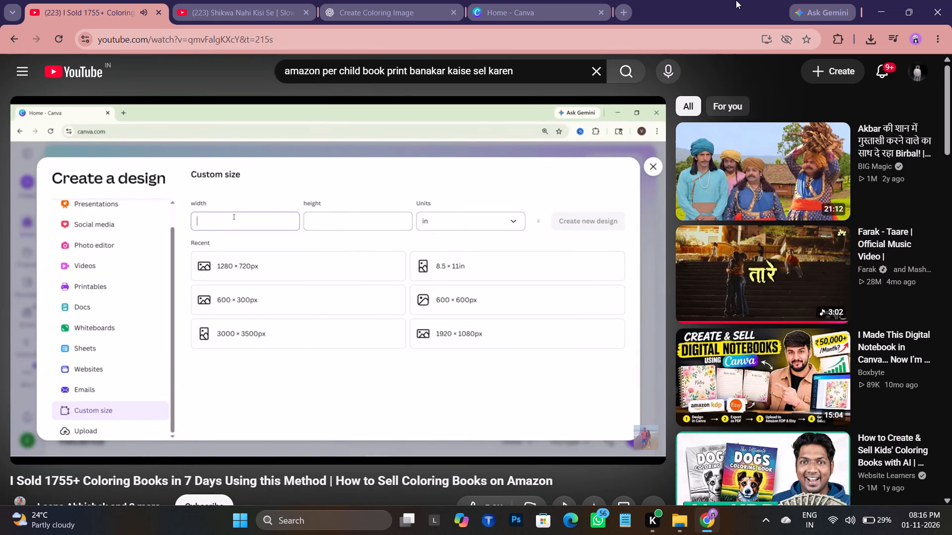
Rearrange the browser tabs so the coloring book tutorial sits directly beside the Canva tab.
left_click(495, 0)
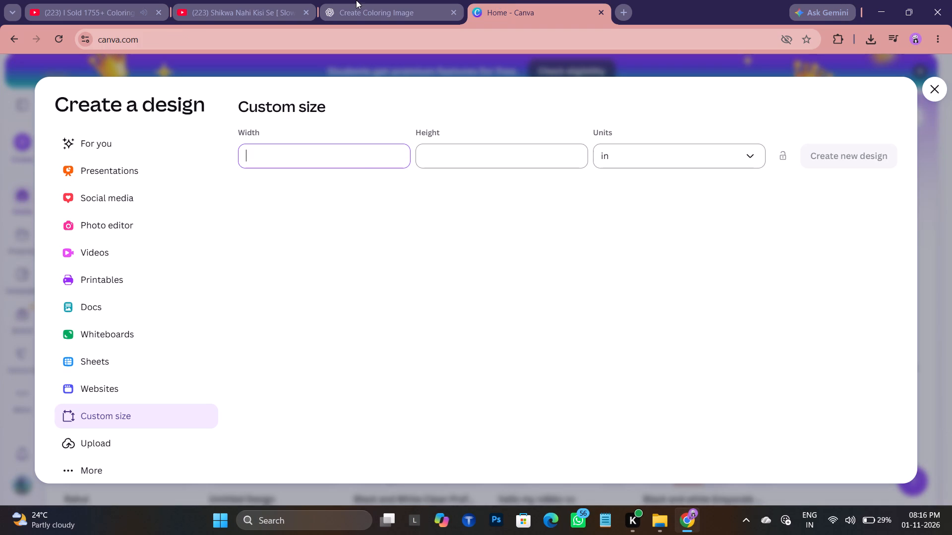
left_click(362, 0)
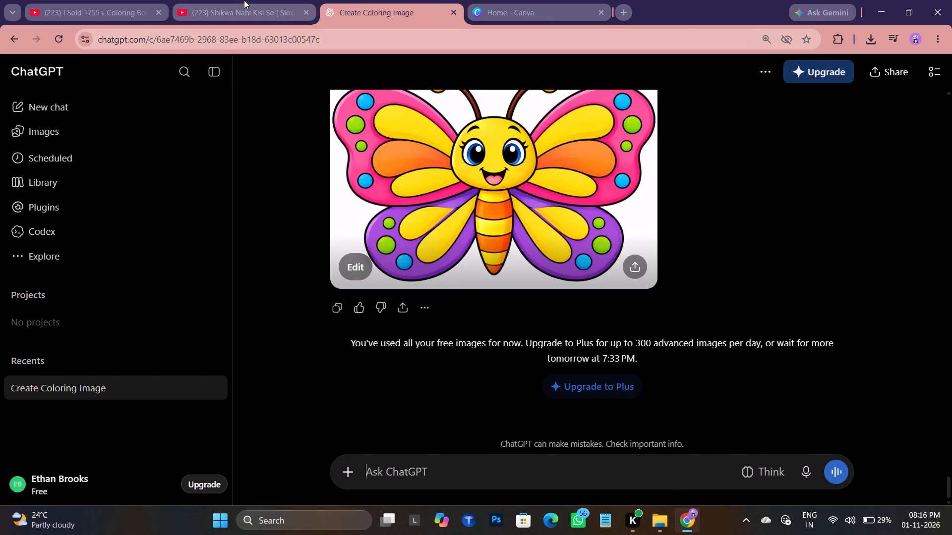
left_click(244, 0)
left_click_drag(244, 0, 316, 5)
left_click_drag(89, 0, 365, 0)
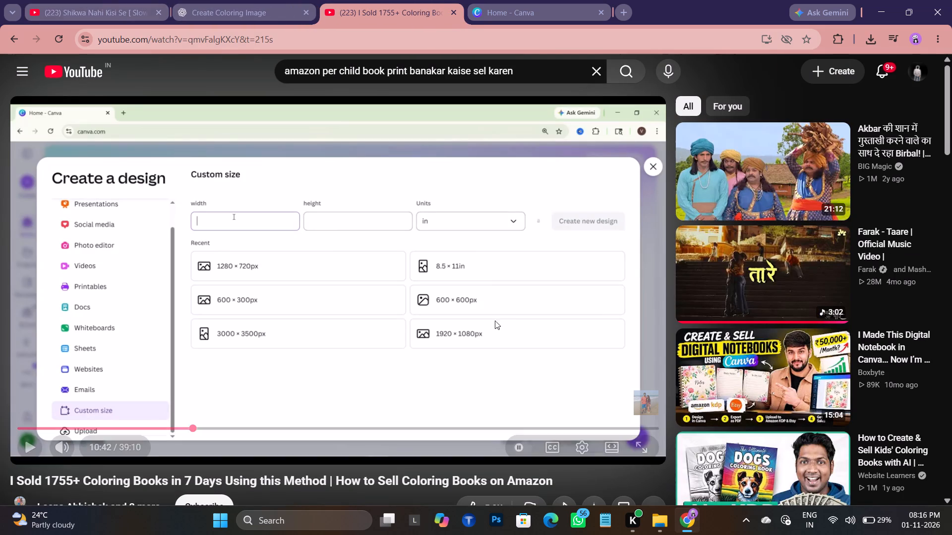
Play the tutorial a little further to check which page width and height it enters, and pause it.
left_click(480, 337)
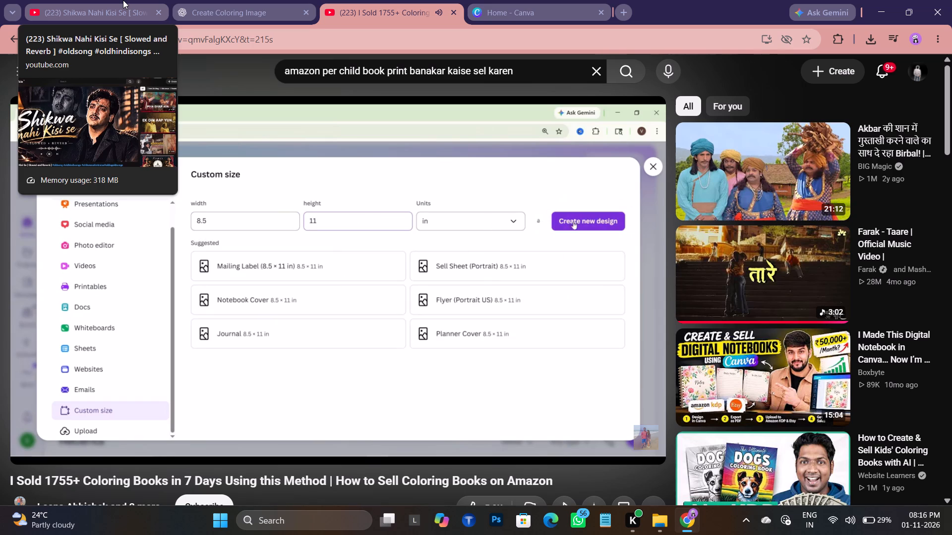
left_click(251, 206)
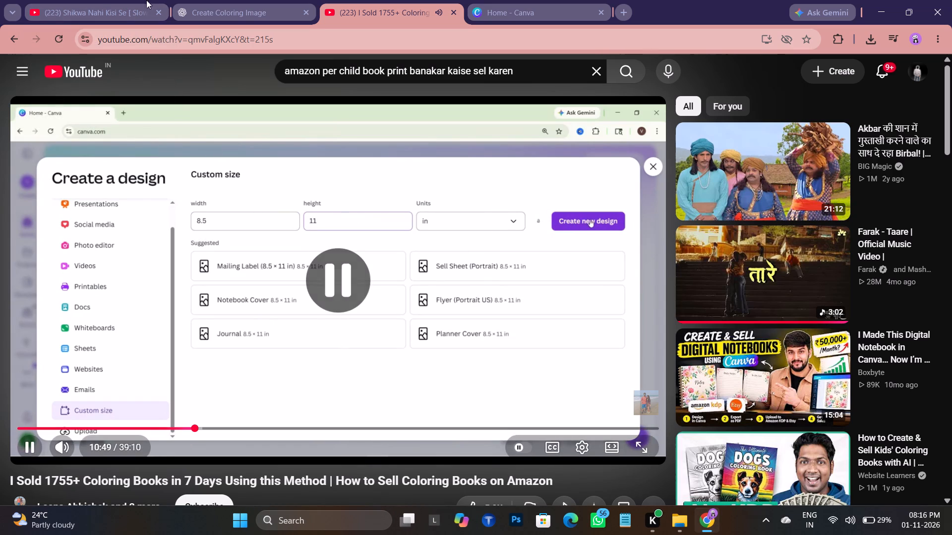
Start playing the Shikwa Nahi Kisi Se song in its YouTube tab.
left_click(100, 0)
left_click(491, 311)
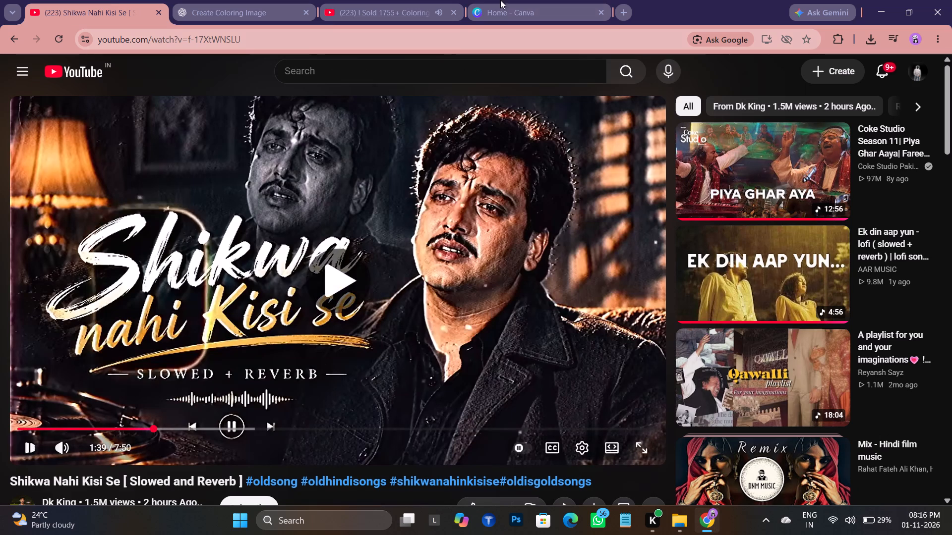
In Canva, create a new custom-size design 8.5 in wide and 11 in high.
left_click(517, 0)
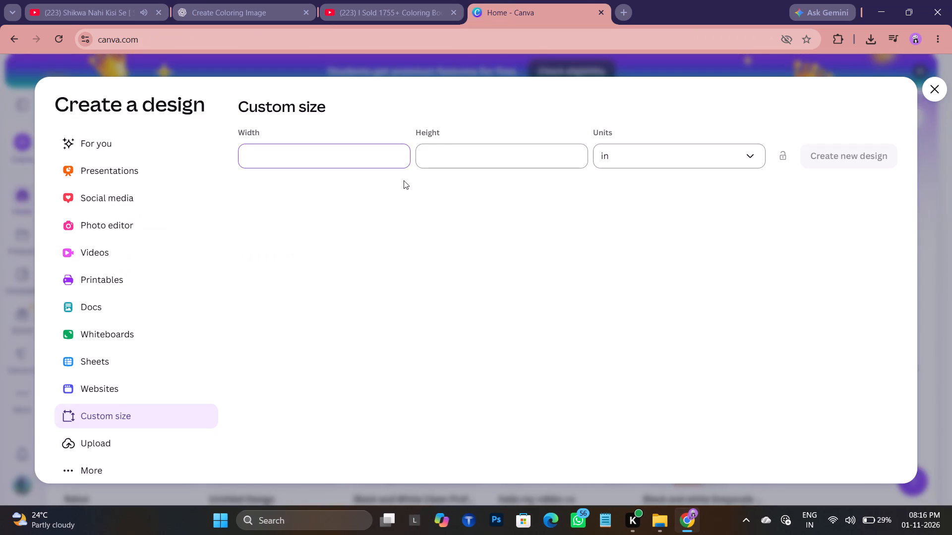
type("8.5")
left_click(499, 161)
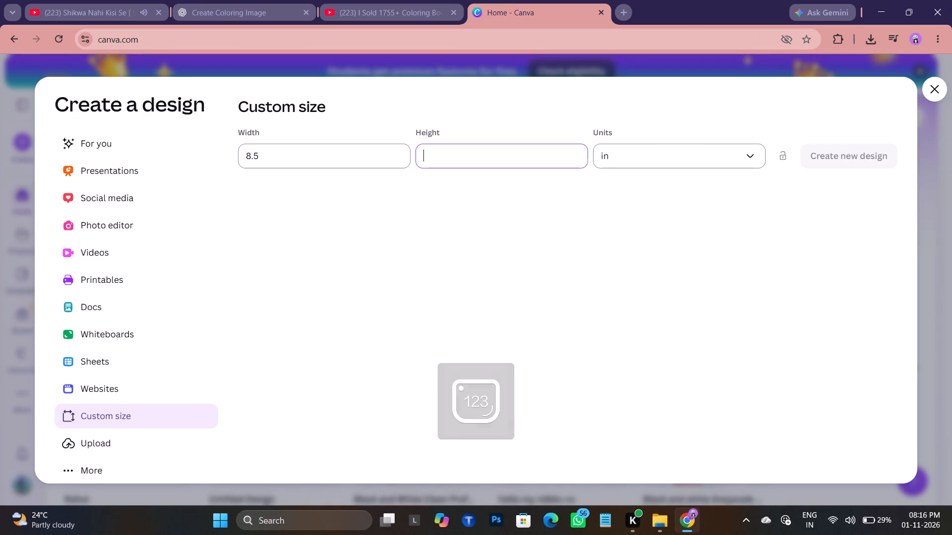
type("111")
key("BackSpace")
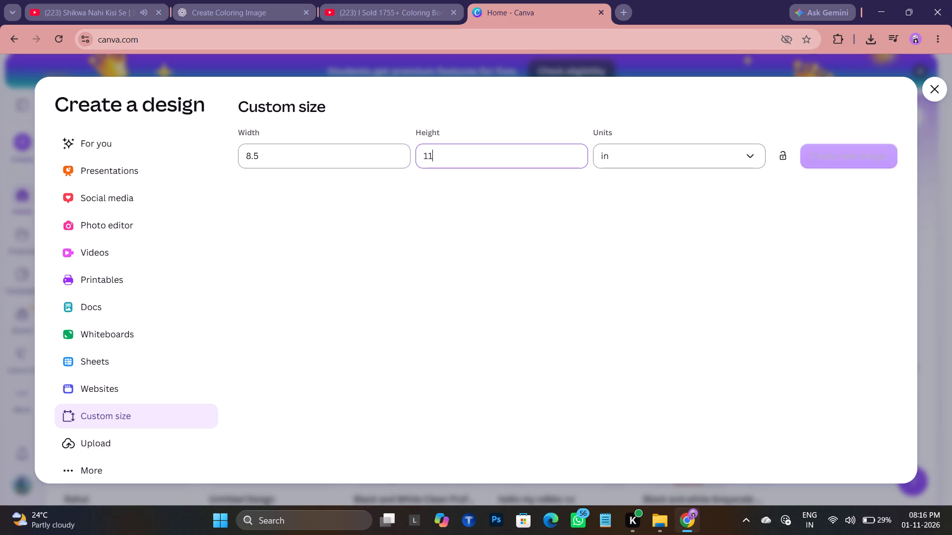
left_click(827, 155)
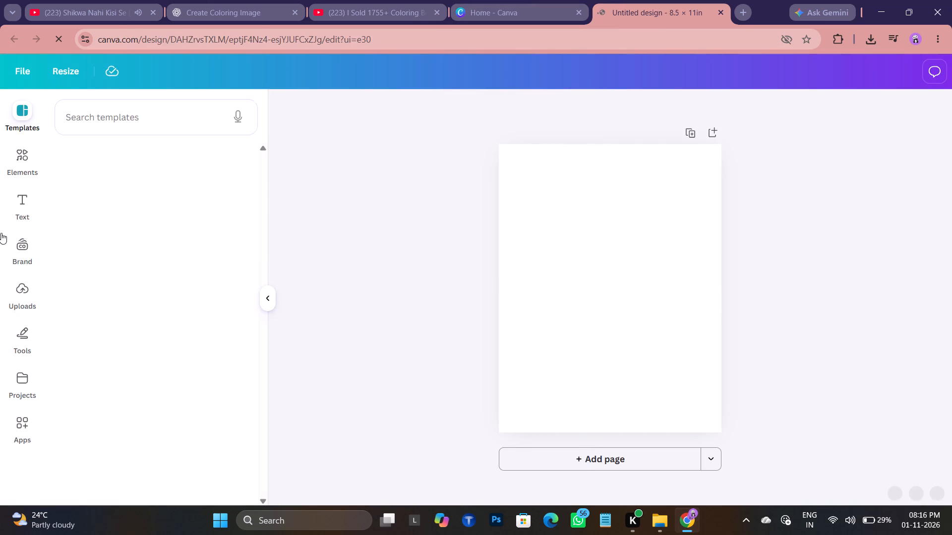
Upload all the animal images from the Desktop folder colllr book to the design's uploads.
left_click(25, 295)
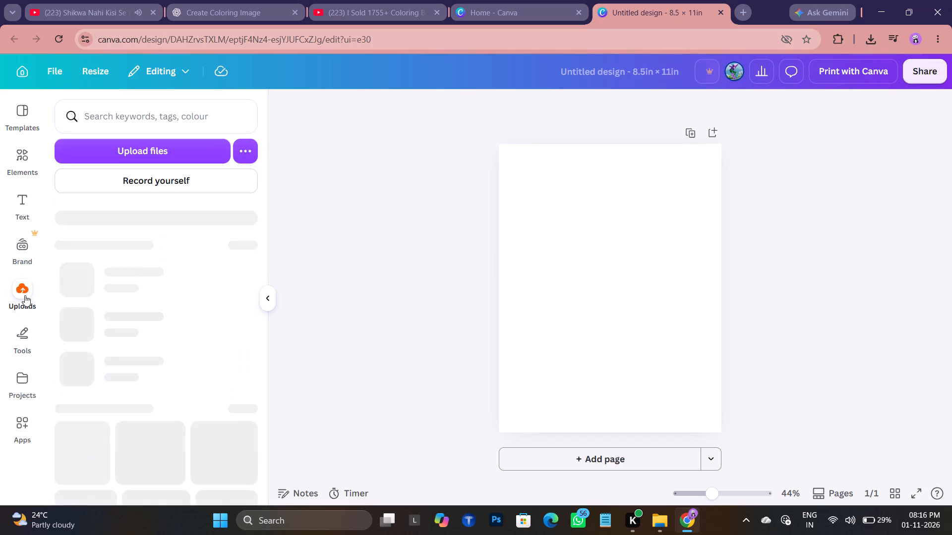
left_click(171, 153)
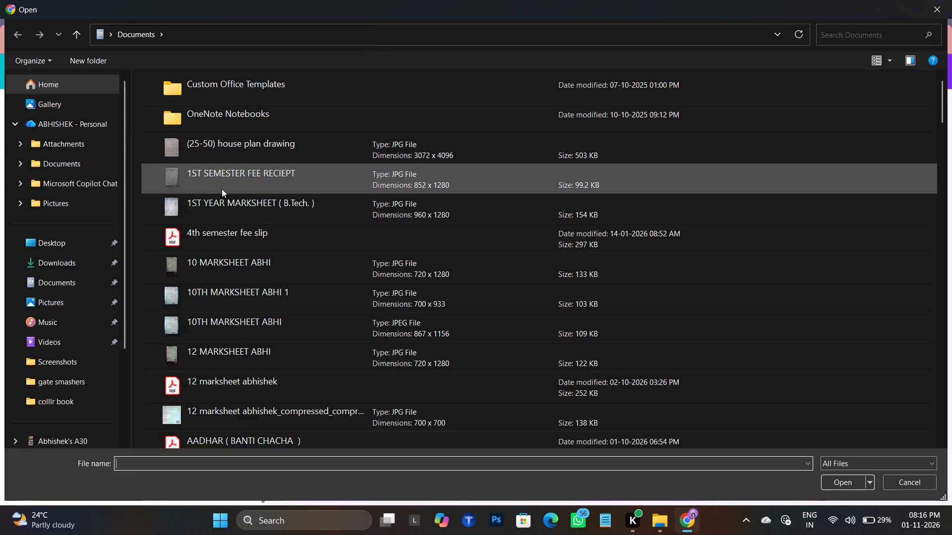
double_click(51, 402)
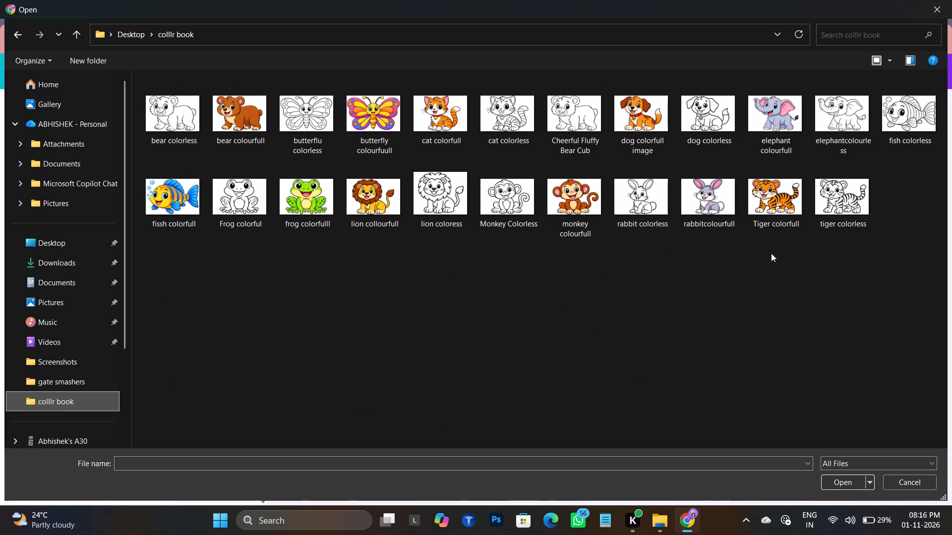
key("ctrl+a")
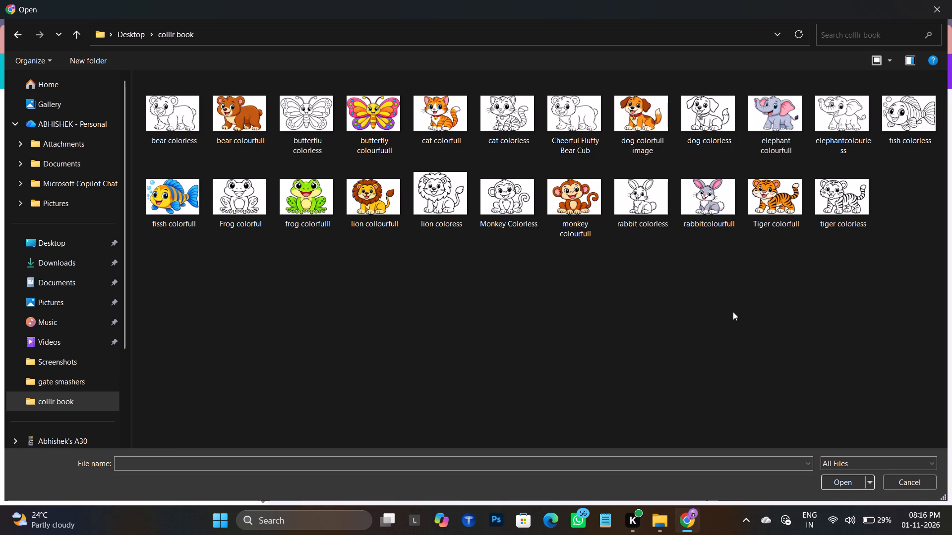
left_click(843, 482)
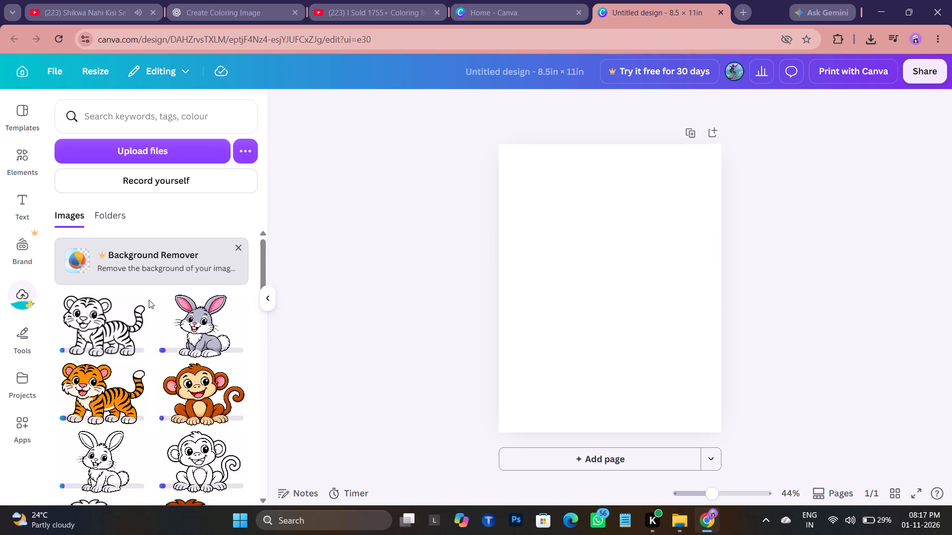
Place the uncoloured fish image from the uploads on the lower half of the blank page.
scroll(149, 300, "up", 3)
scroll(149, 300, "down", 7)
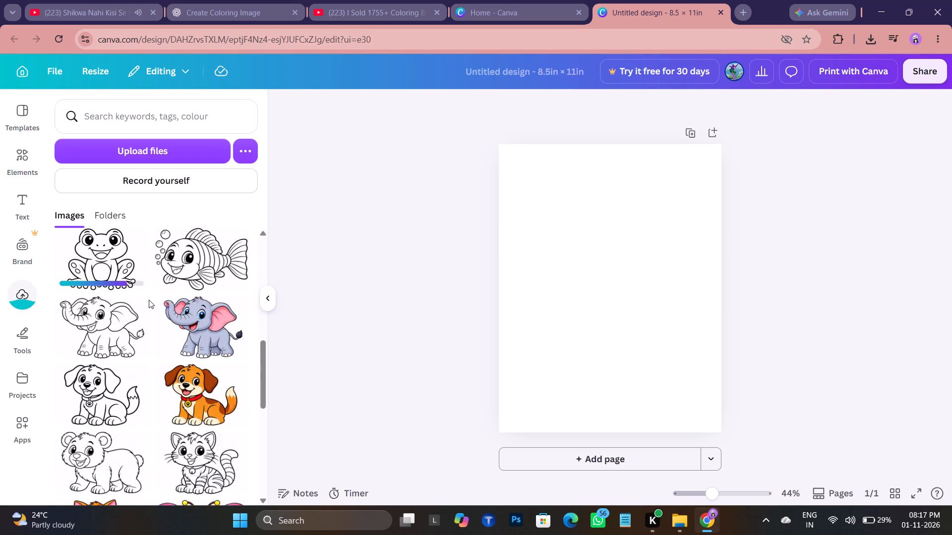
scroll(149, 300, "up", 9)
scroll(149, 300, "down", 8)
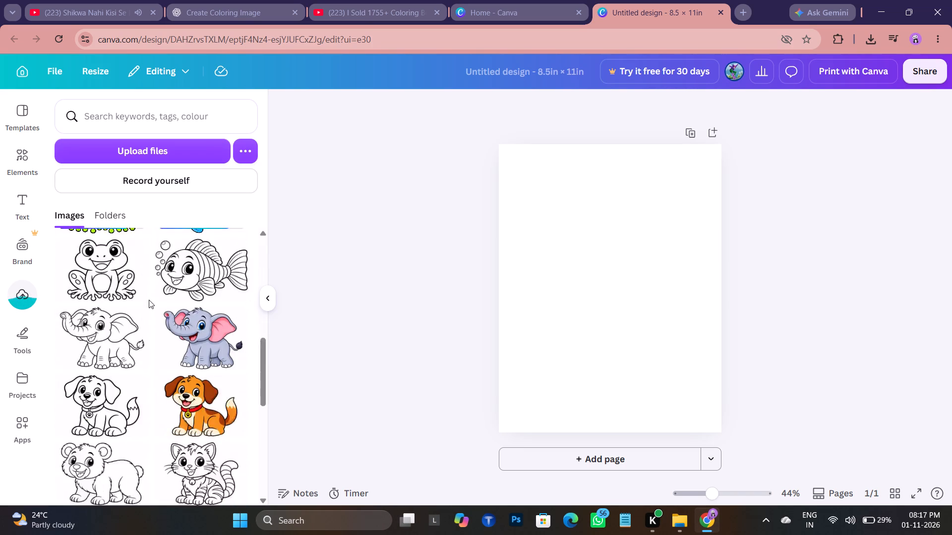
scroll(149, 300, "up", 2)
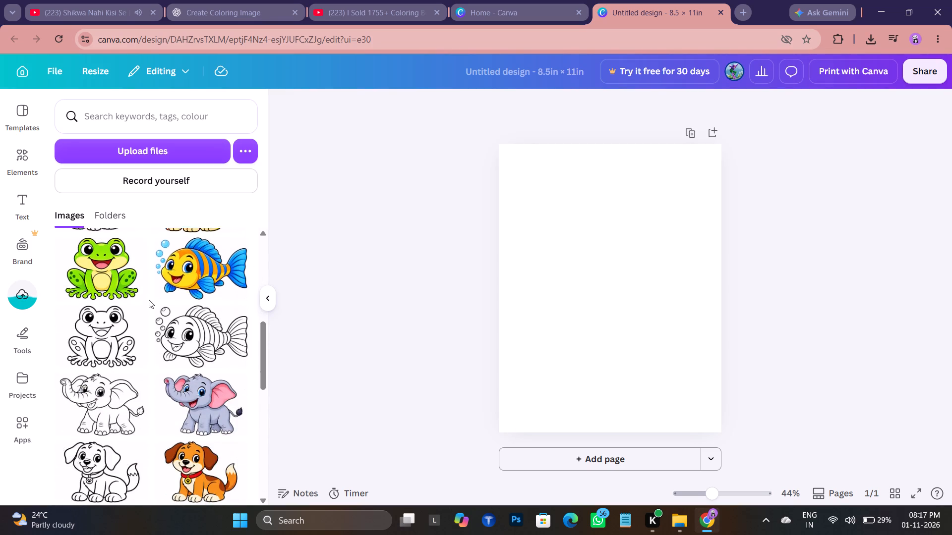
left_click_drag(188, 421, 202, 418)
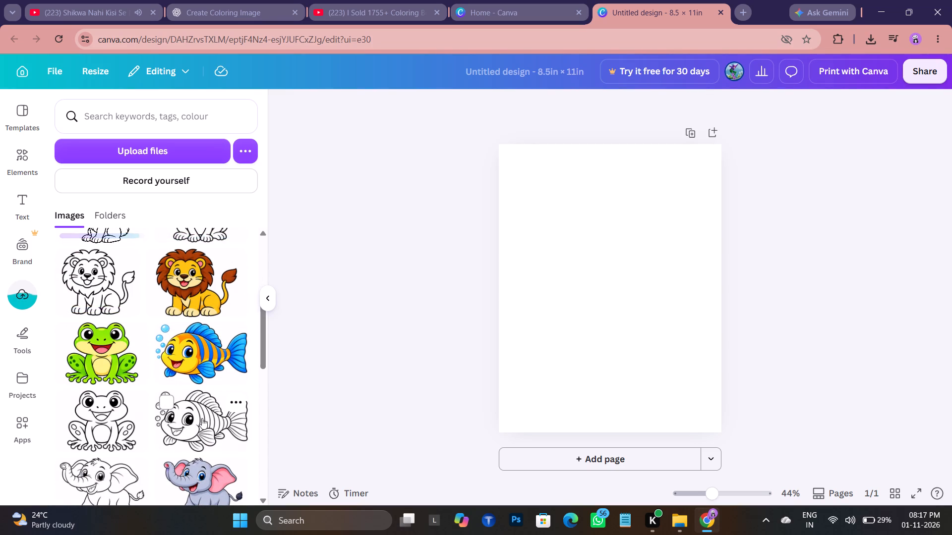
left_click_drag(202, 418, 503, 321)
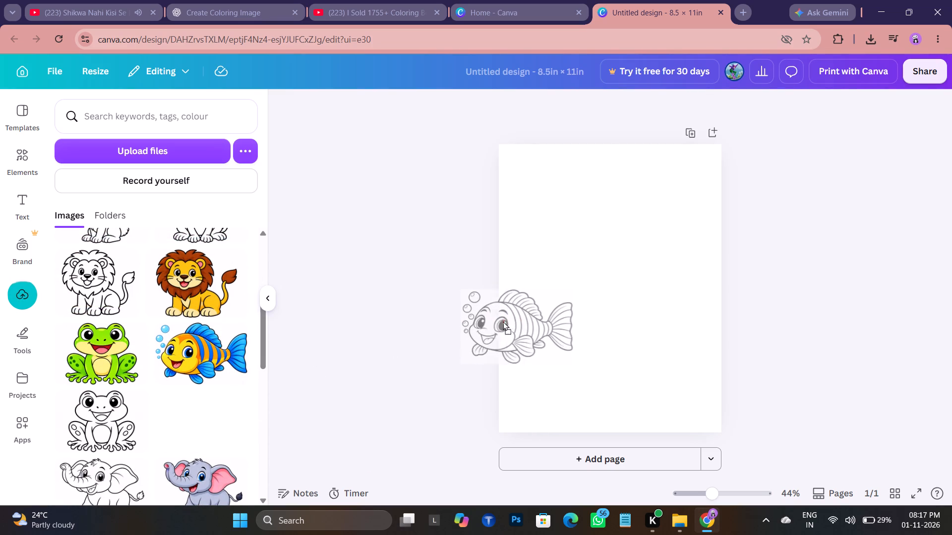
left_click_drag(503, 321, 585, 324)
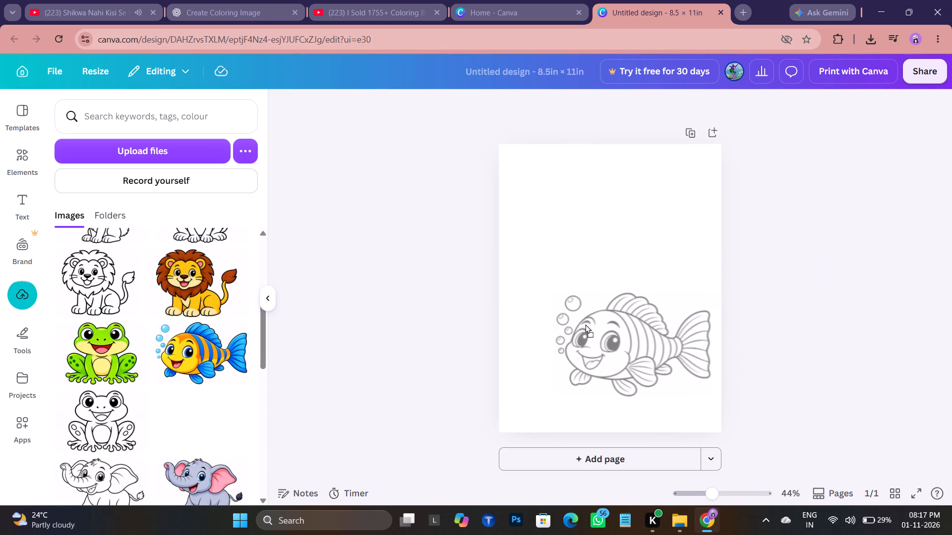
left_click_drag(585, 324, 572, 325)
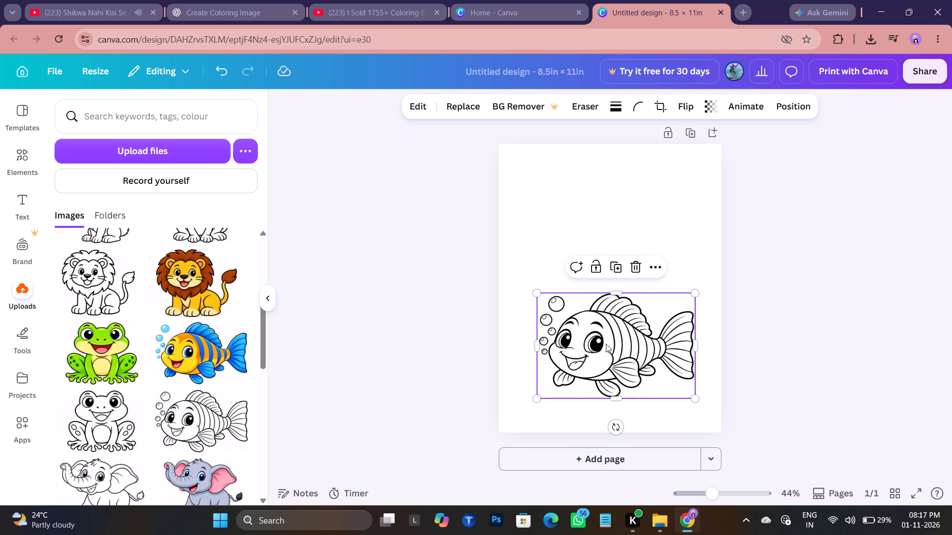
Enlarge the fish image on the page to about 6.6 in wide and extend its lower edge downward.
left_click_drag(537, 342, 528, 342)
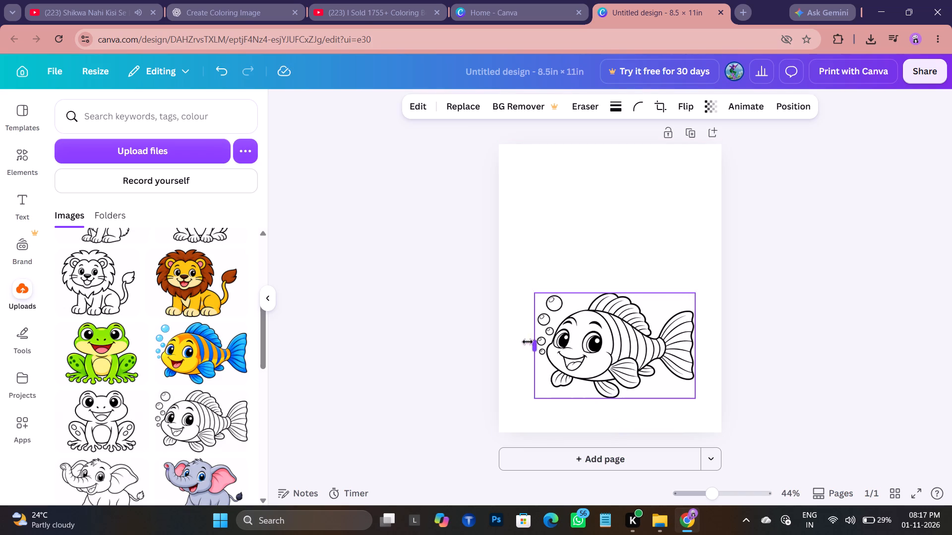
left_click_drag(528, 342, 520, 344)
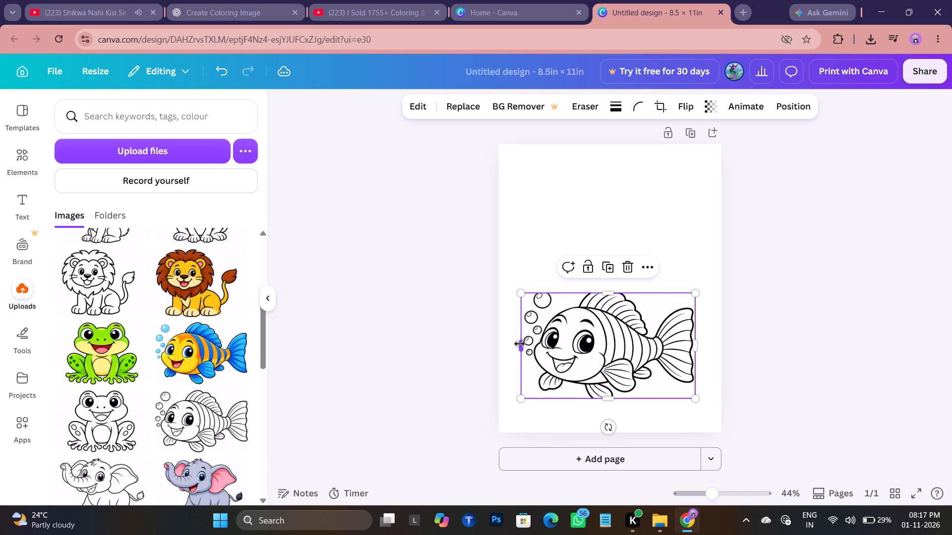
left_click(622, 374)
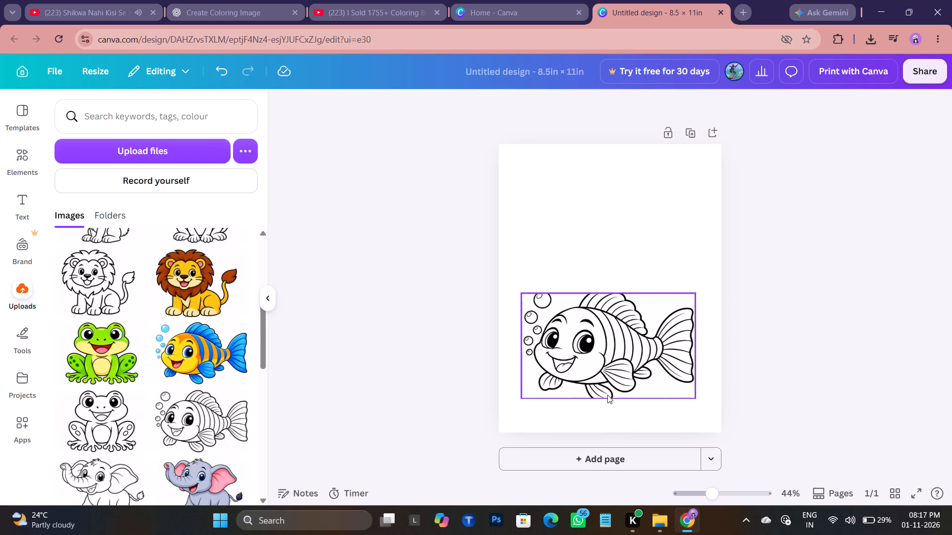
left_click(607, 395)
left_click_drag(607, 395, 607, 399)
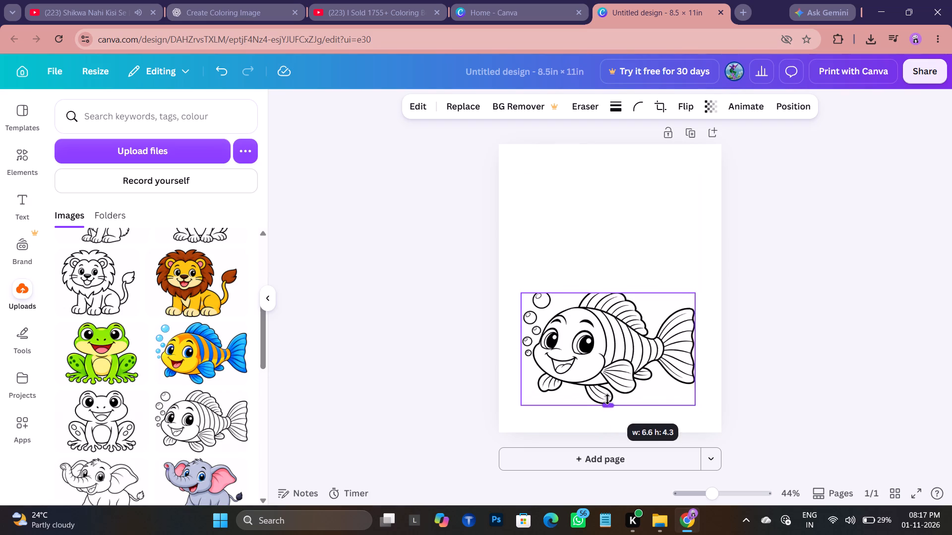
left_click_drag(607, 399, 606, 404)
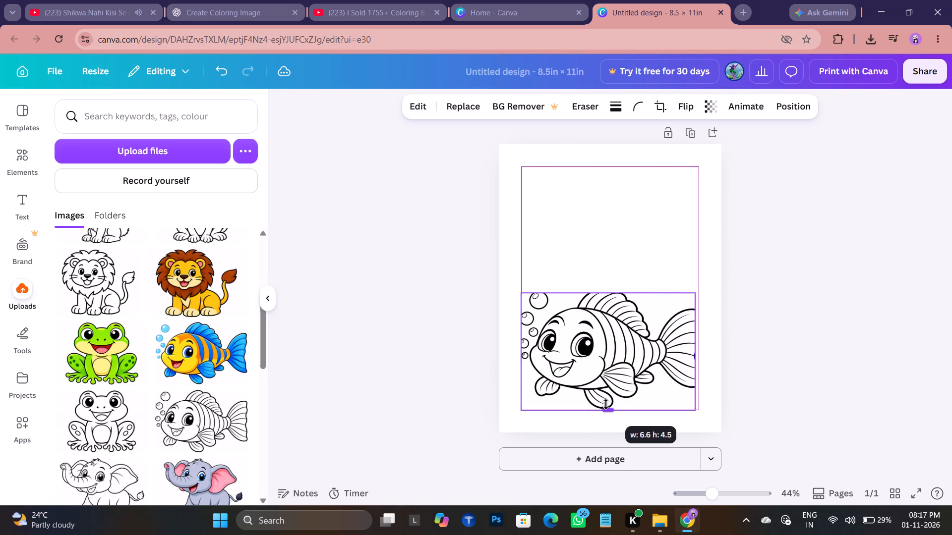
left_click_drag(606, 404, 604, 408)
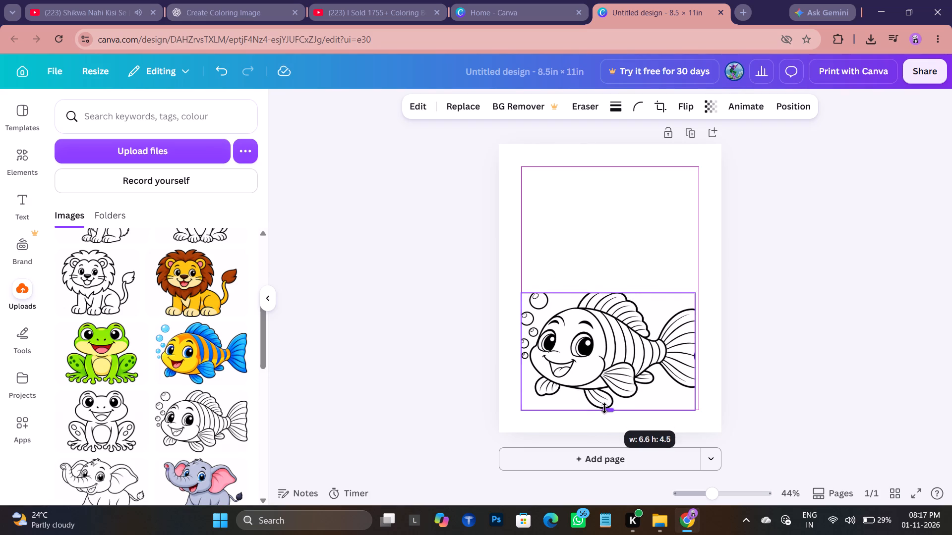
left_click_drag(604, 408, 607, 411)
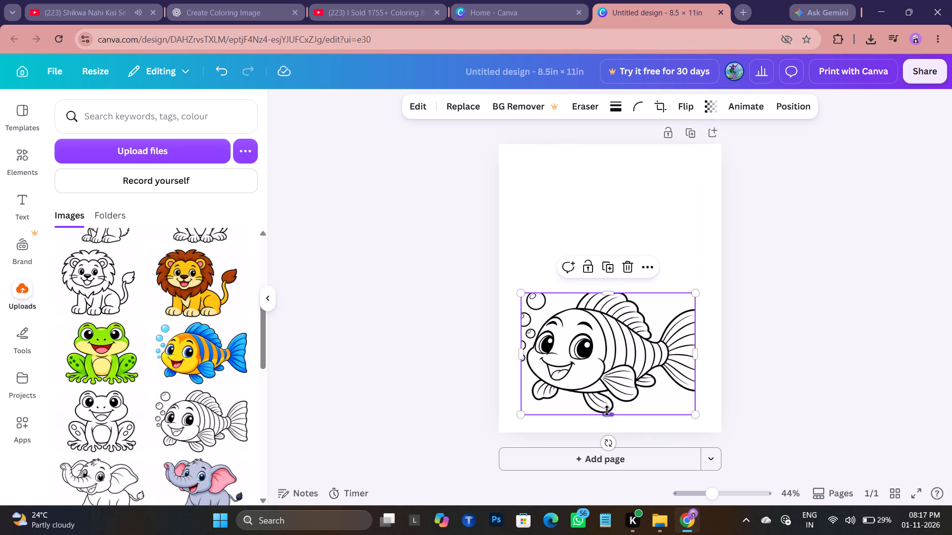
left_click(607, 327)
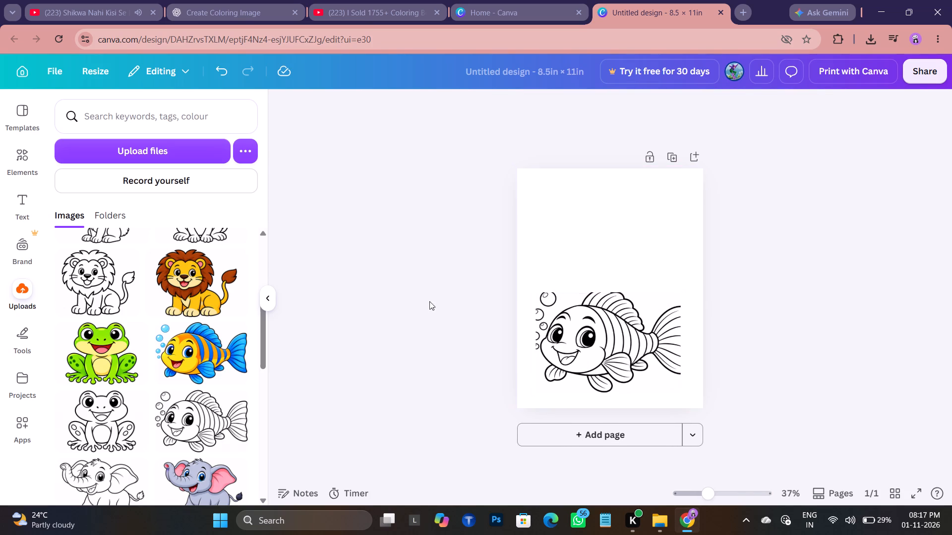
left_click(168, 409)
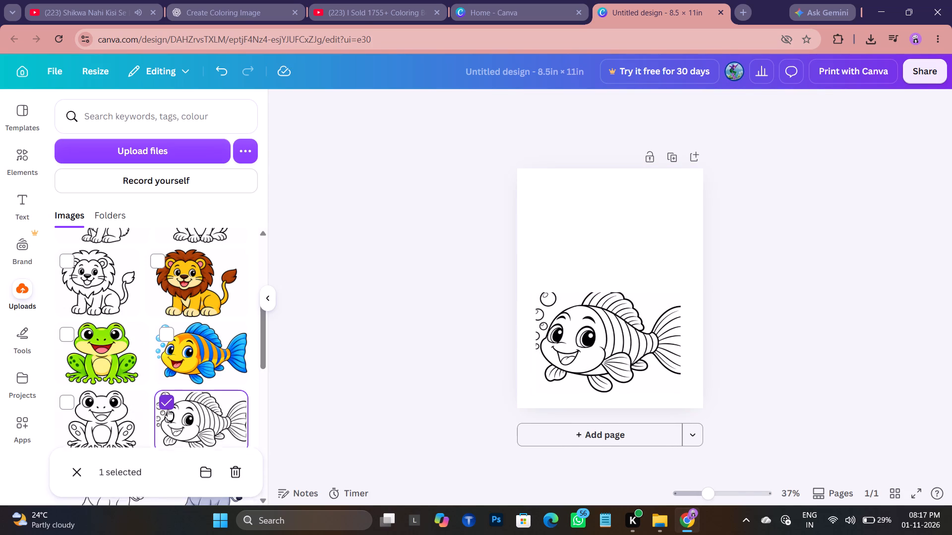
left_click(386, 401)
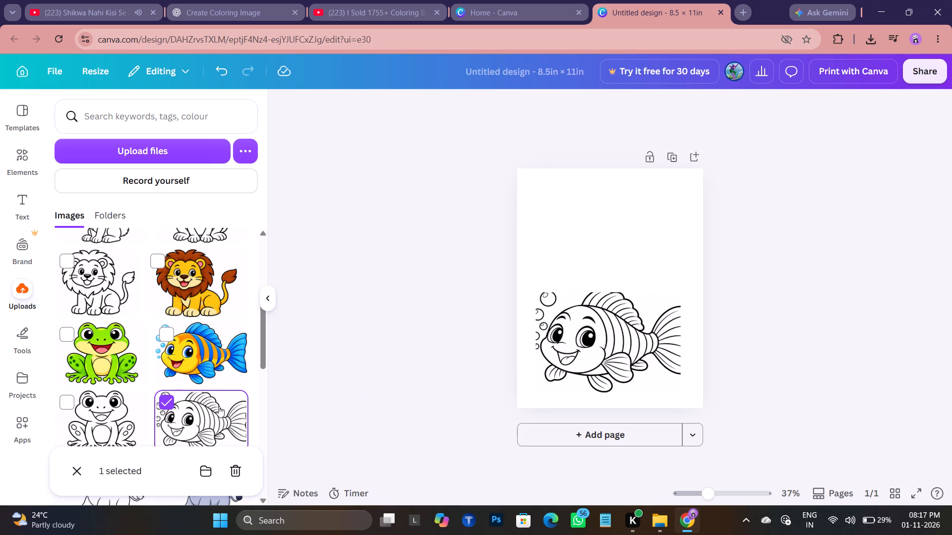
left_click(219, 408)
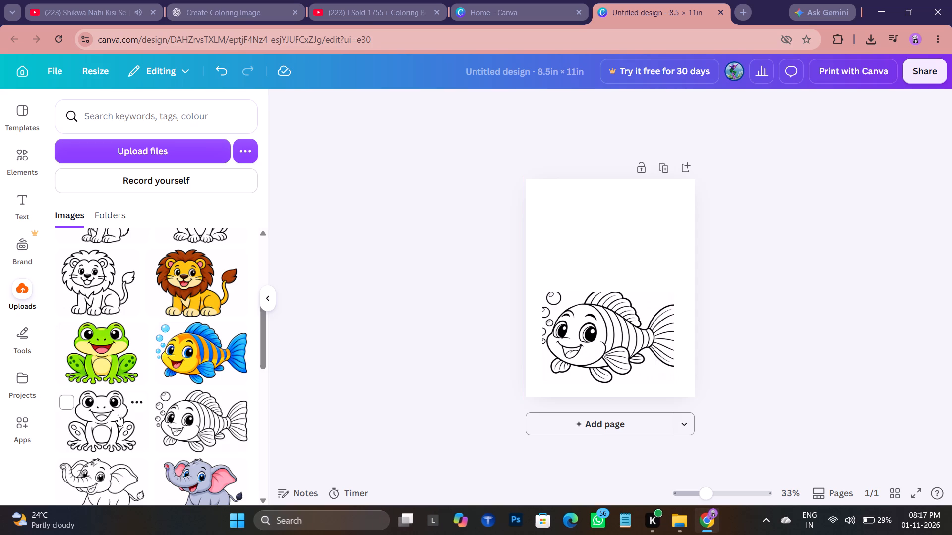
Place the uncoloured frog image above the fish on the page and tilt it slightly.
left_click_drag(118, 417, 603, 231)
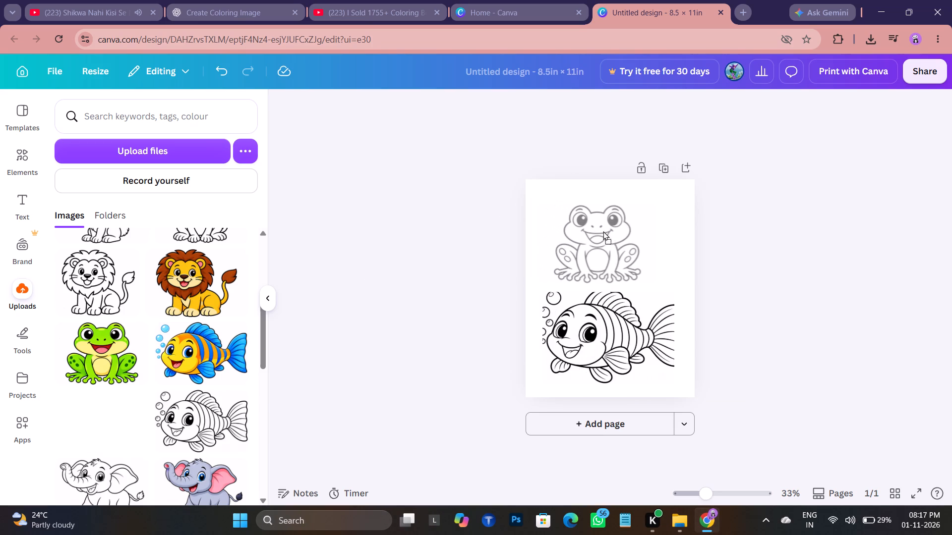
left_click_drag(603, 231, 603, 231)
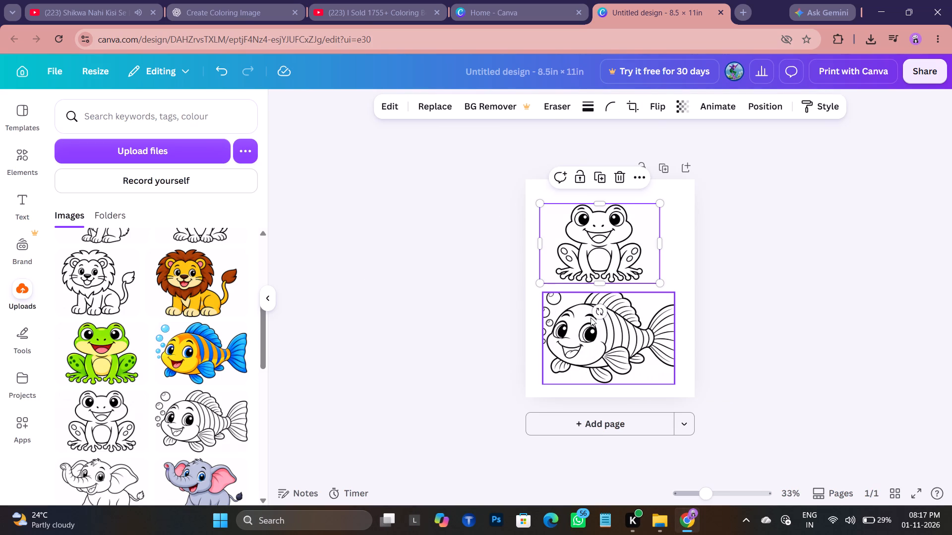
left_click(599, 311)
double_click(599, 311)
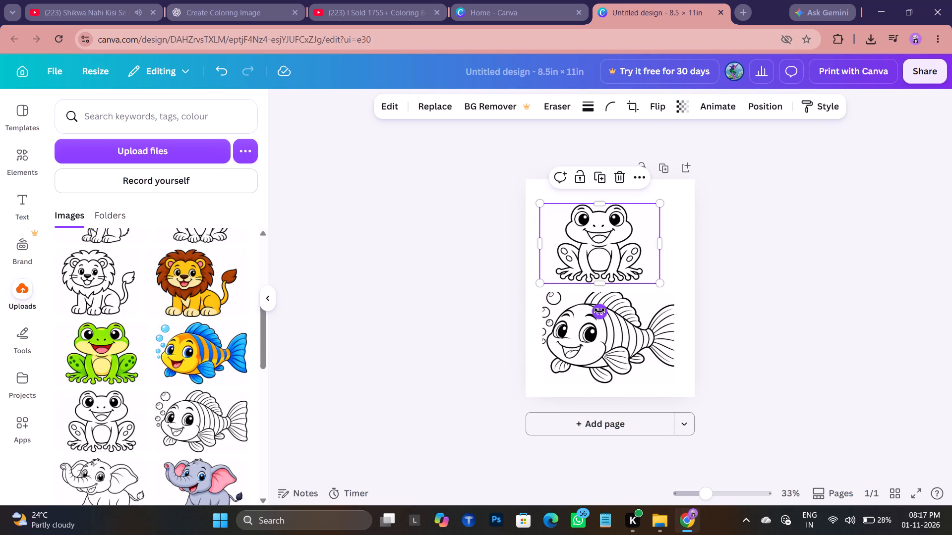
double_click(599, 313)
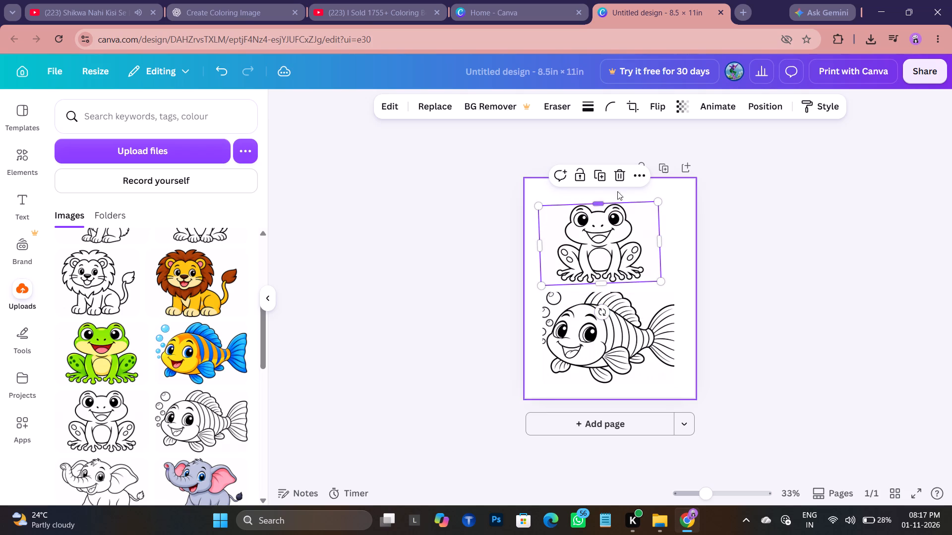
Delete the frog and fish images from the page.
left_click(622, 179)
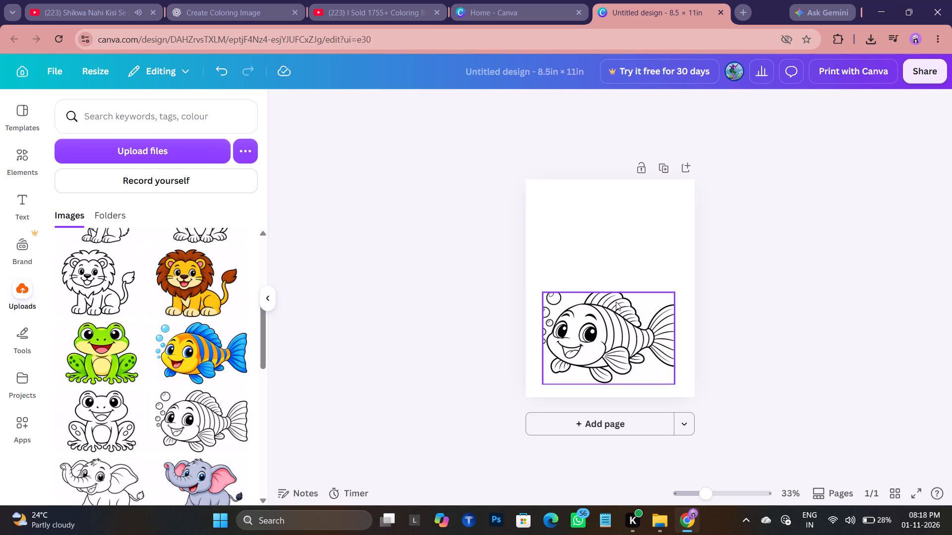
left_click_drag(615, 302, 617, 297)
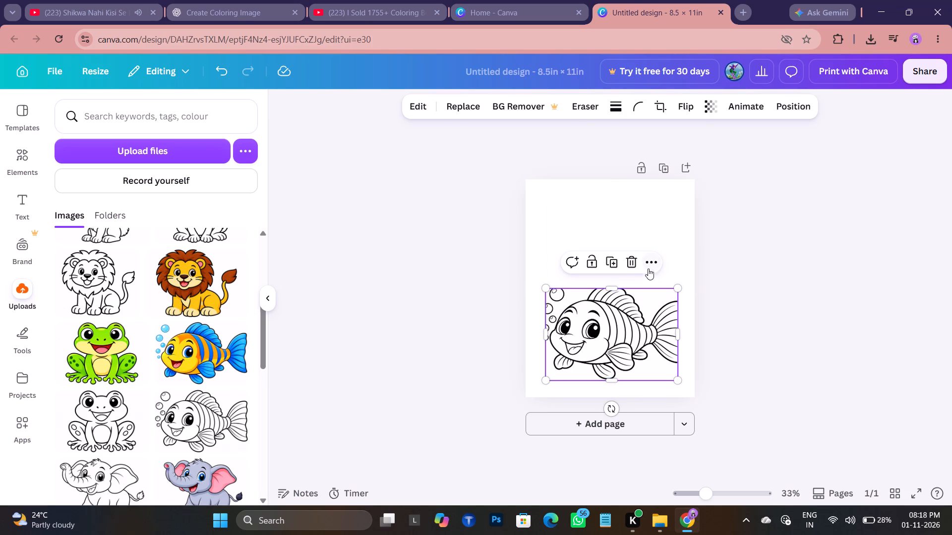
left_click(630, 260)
Place the uncoloured tiger image from the uploads on the lower half of the empty page.
scroll(156, 422, "down", 9)
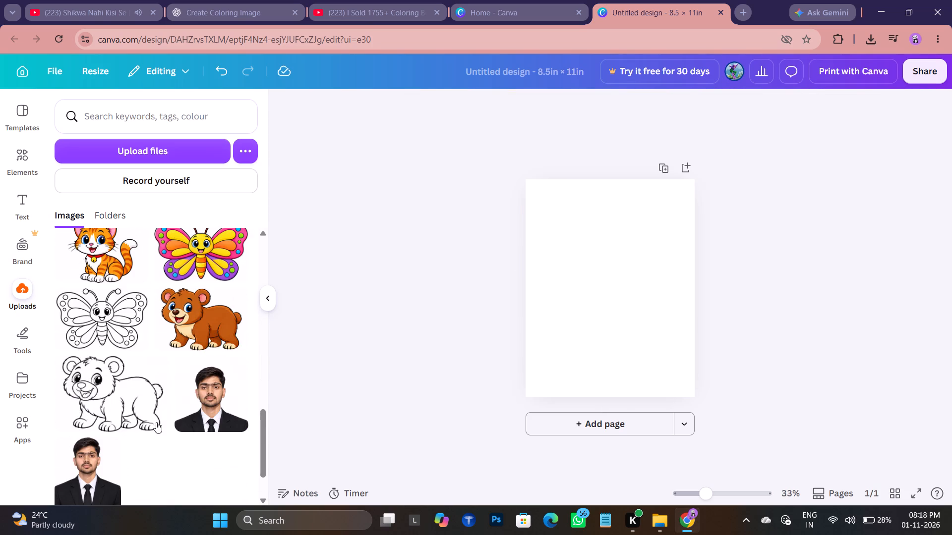
scroll(156, 422, "up", 8)
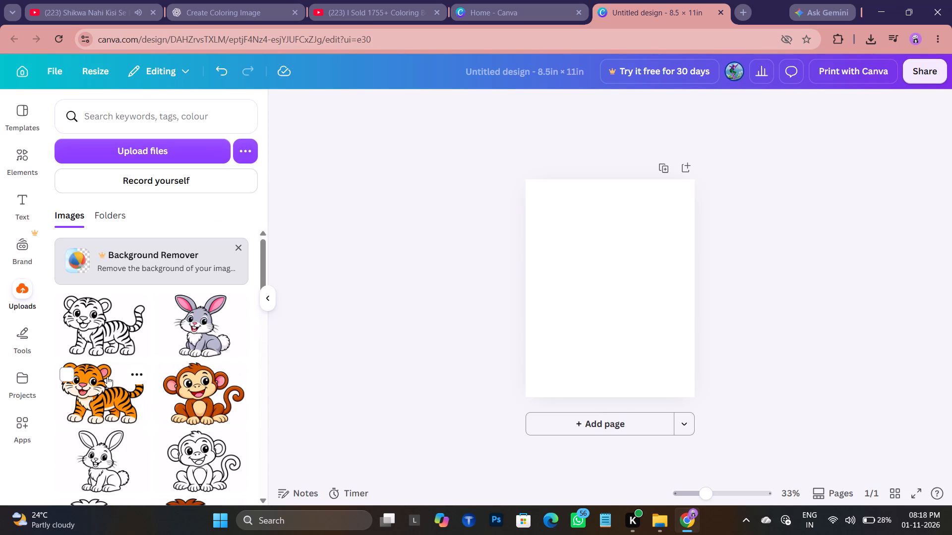
left_click_drag(107, 337, 352, 362)
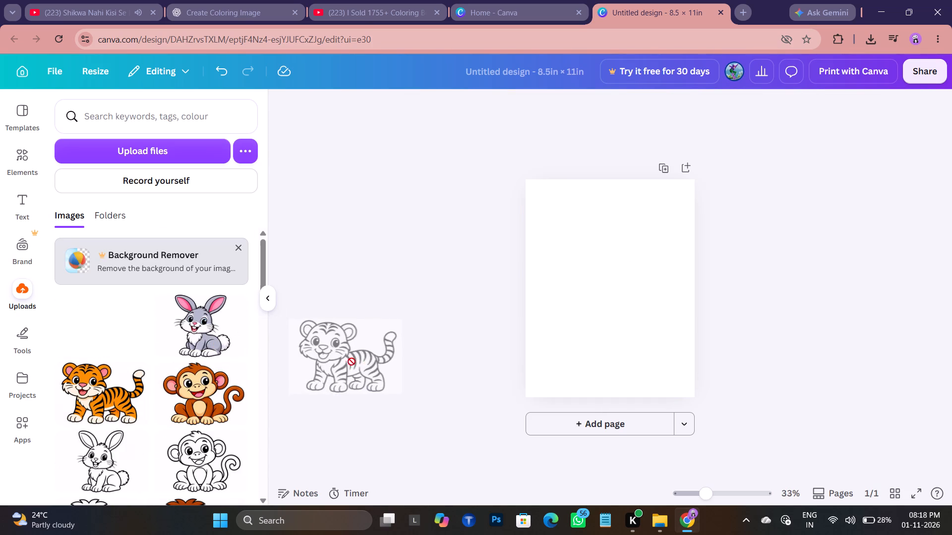
left_click_drag(352, 362, 588, 355)
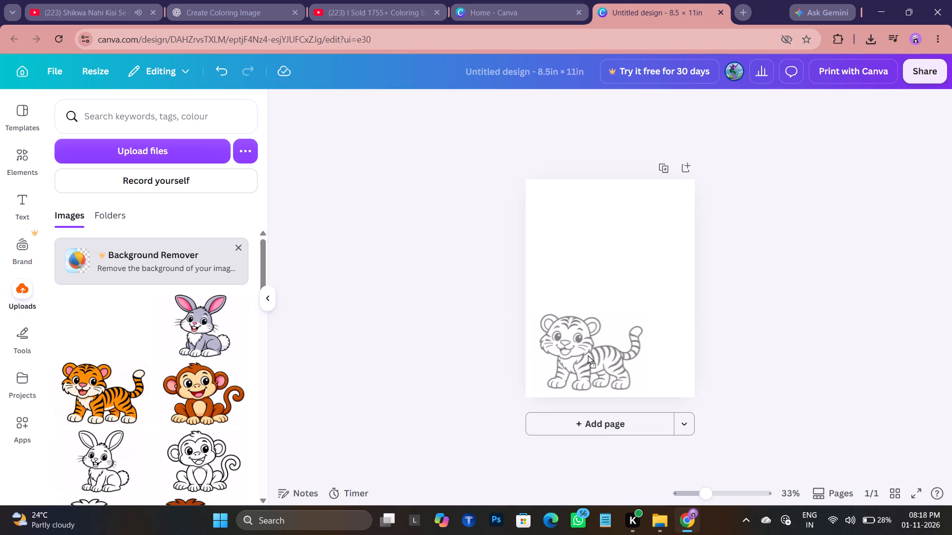
left_click_drag(588, 355, 596, 340)
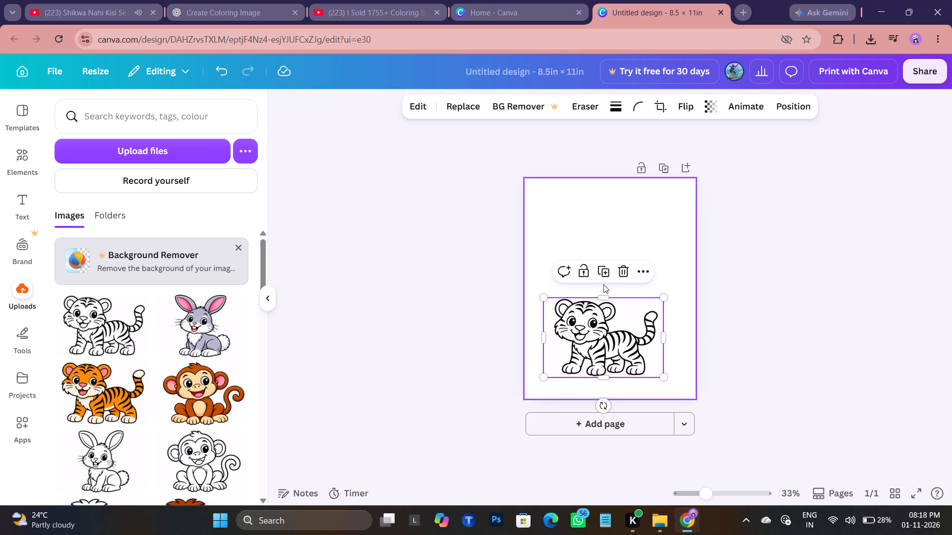
Extend the tiger image's upper edge to make it taller at 6 in wide, and adjust its position on the page's lower half.
left_click_drag(601, 294, 598, 268)
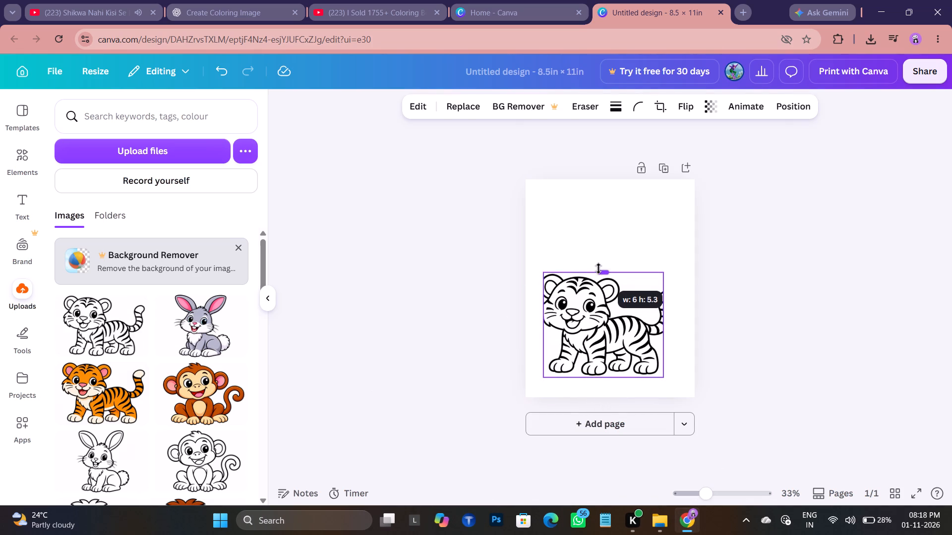
left_click_drag(598, 268, 603, 278)
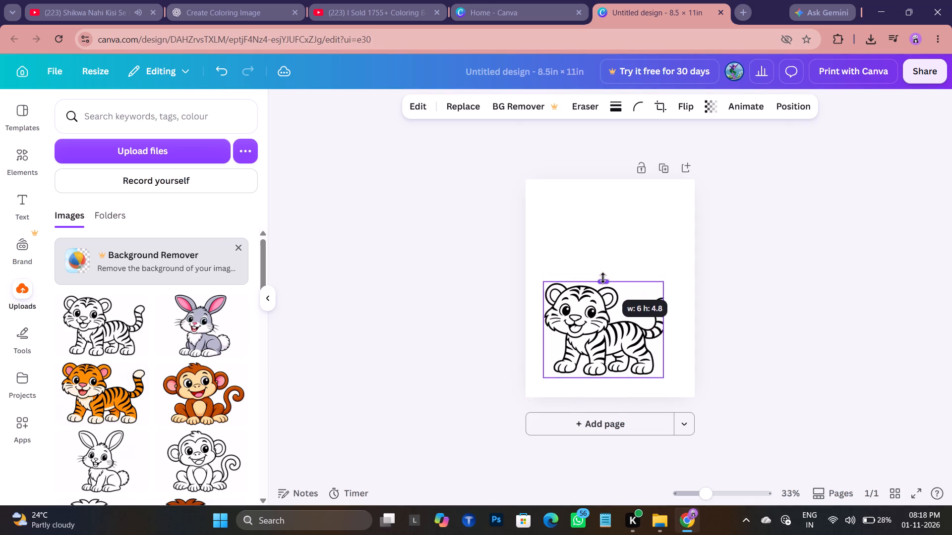
left_click_drag(603, 278, 606, 287)
left_click(598, 314)
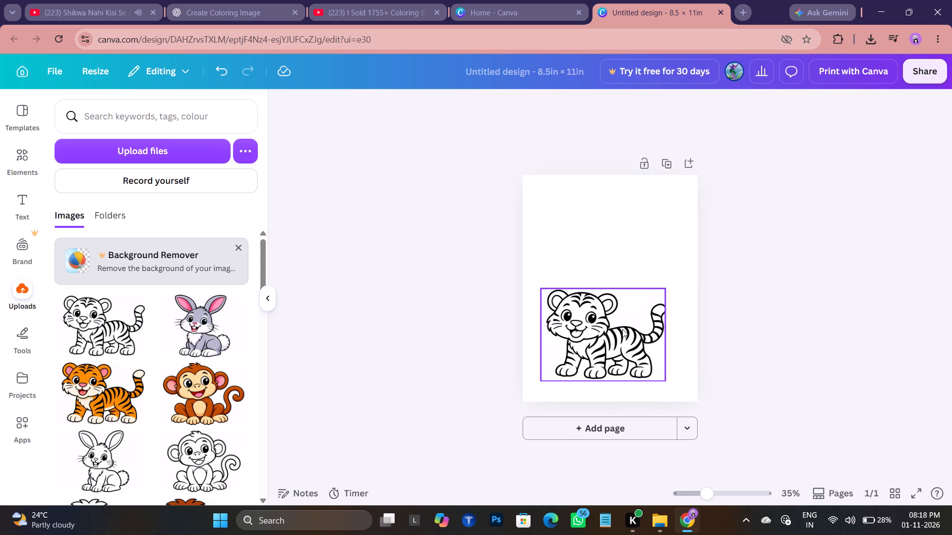
left_click(609, 317)
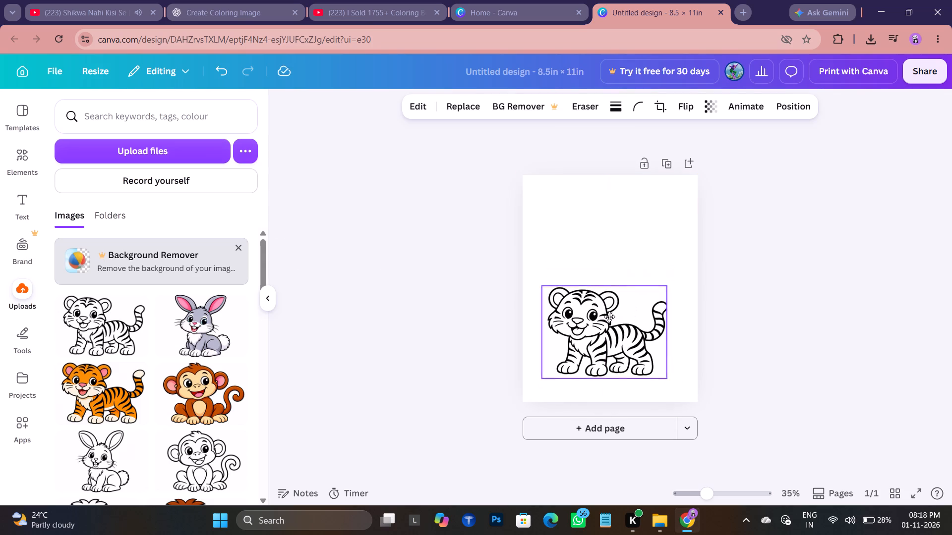
left_click_drag(607, 292, 607, 287)
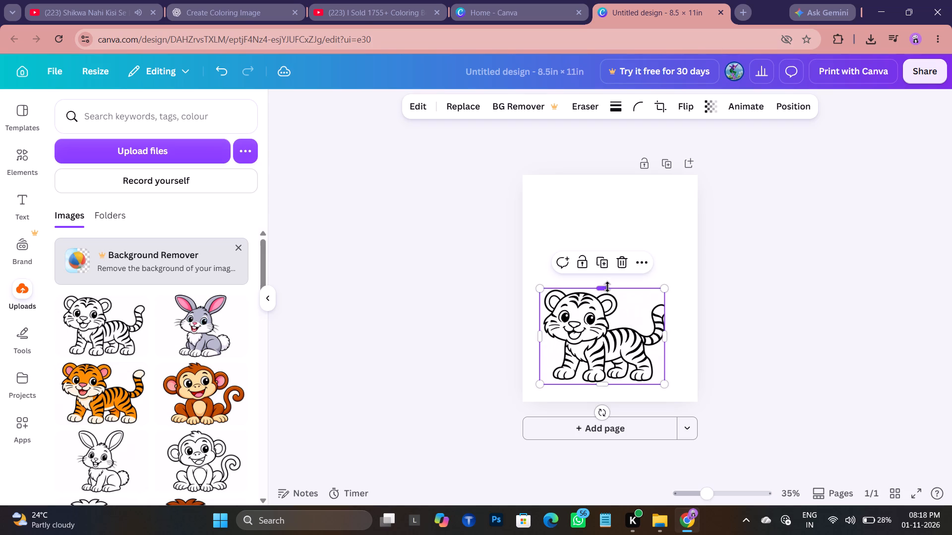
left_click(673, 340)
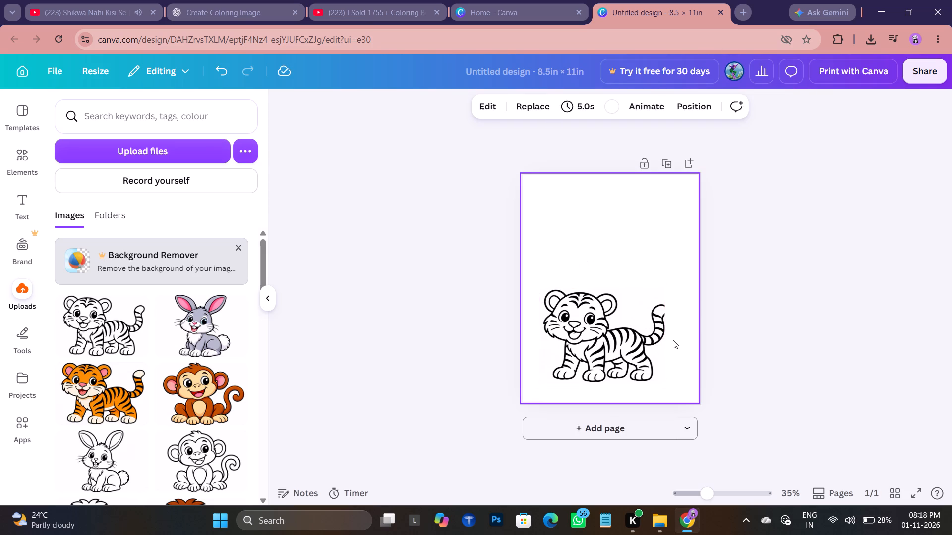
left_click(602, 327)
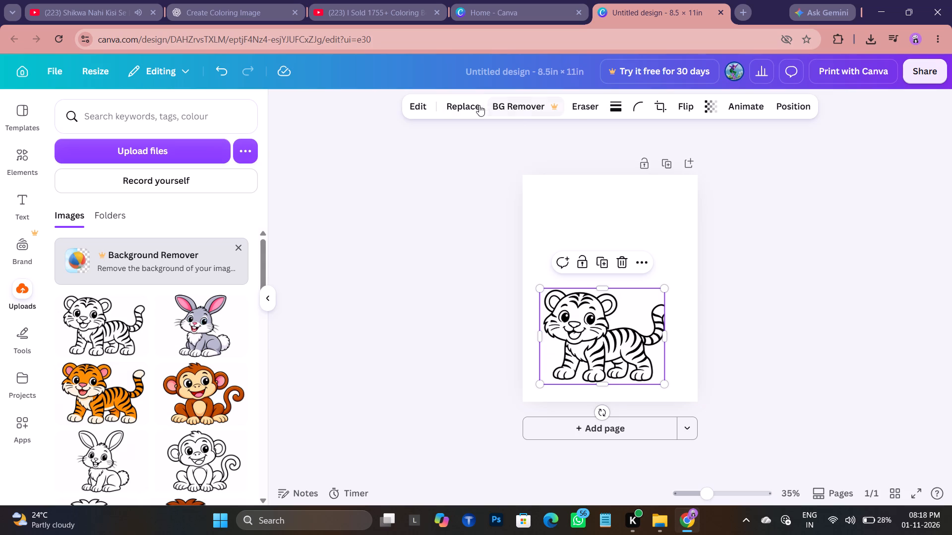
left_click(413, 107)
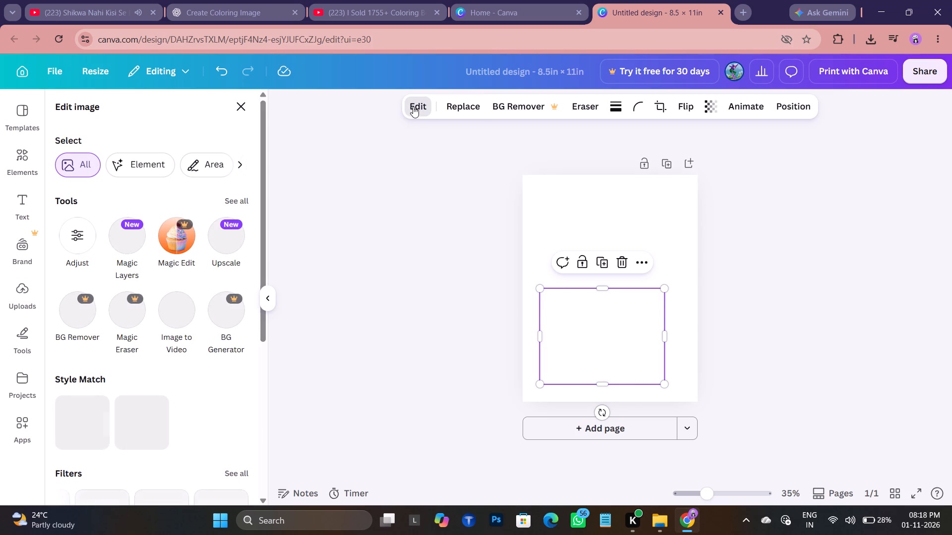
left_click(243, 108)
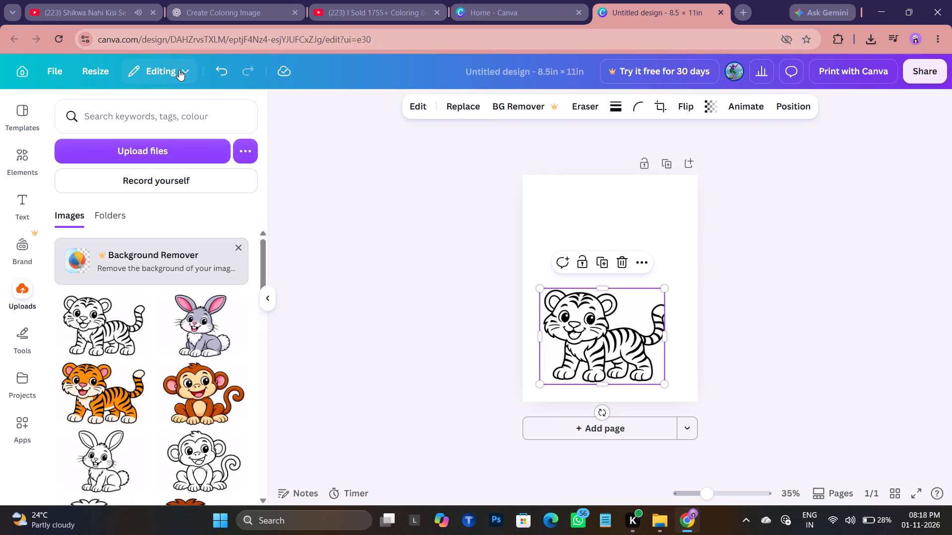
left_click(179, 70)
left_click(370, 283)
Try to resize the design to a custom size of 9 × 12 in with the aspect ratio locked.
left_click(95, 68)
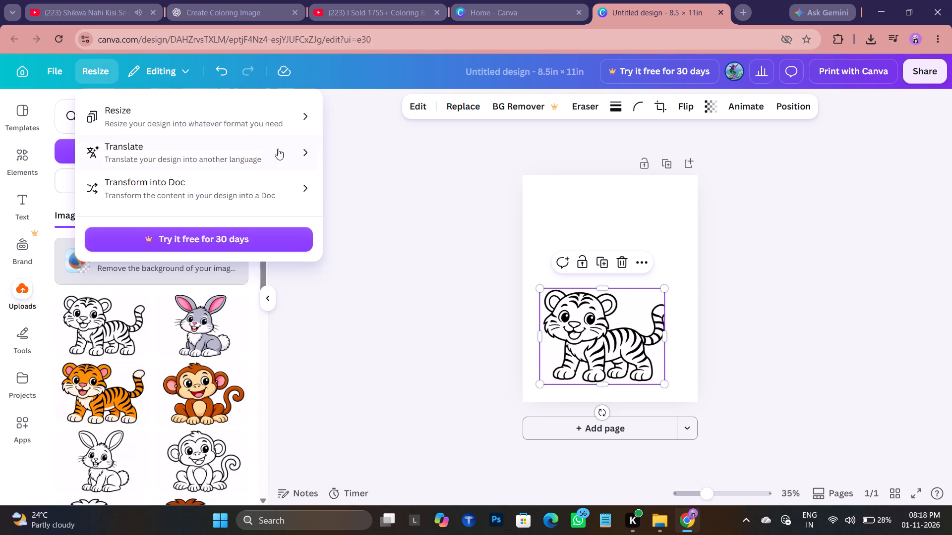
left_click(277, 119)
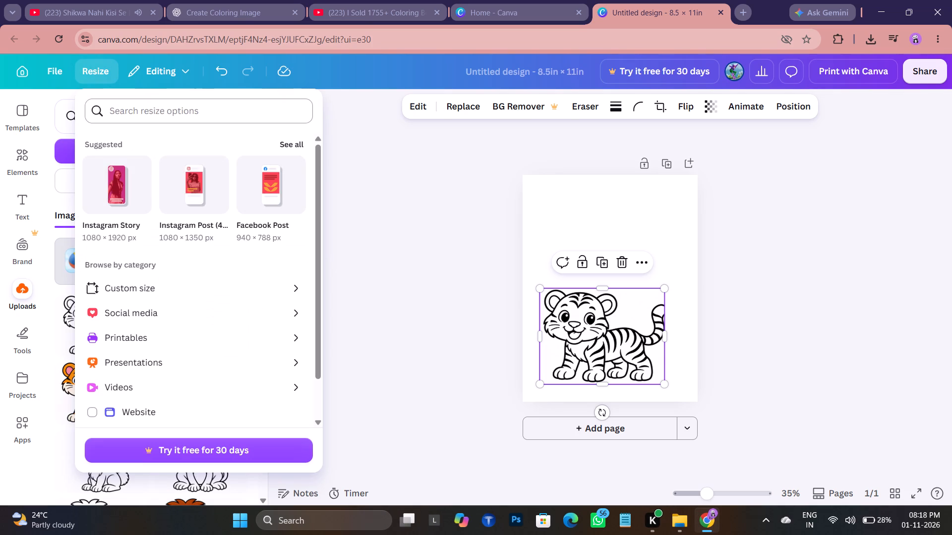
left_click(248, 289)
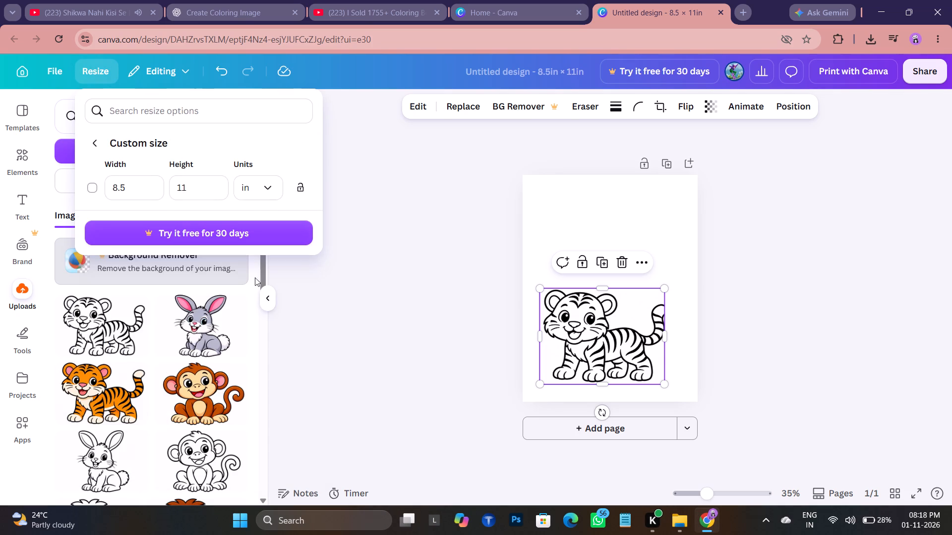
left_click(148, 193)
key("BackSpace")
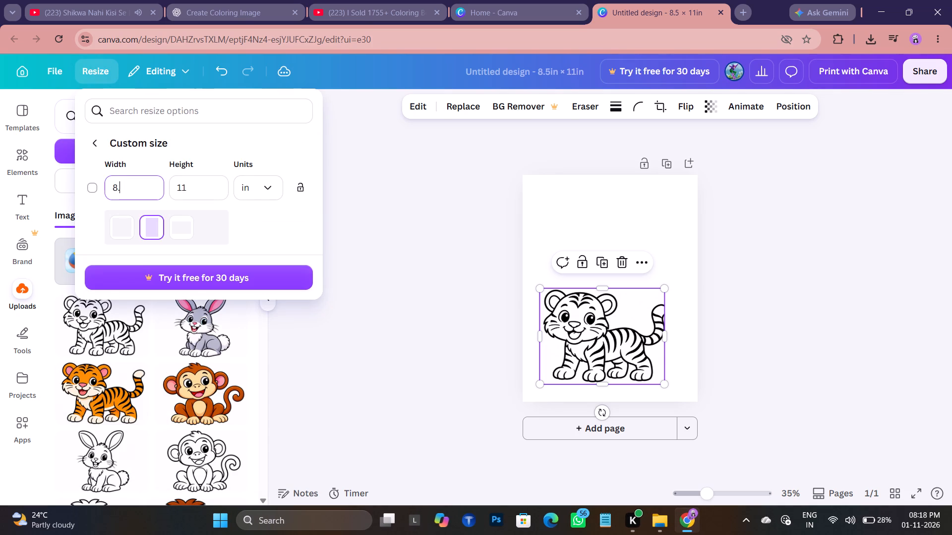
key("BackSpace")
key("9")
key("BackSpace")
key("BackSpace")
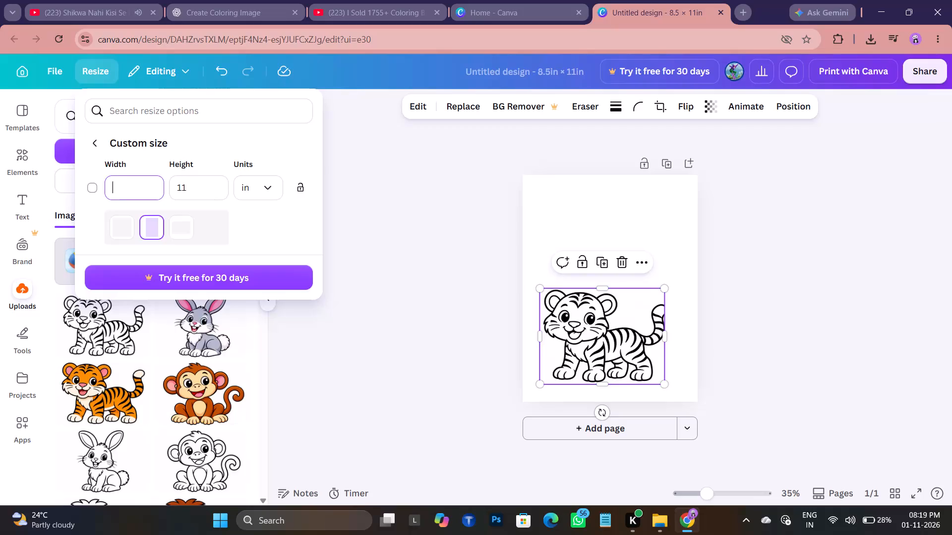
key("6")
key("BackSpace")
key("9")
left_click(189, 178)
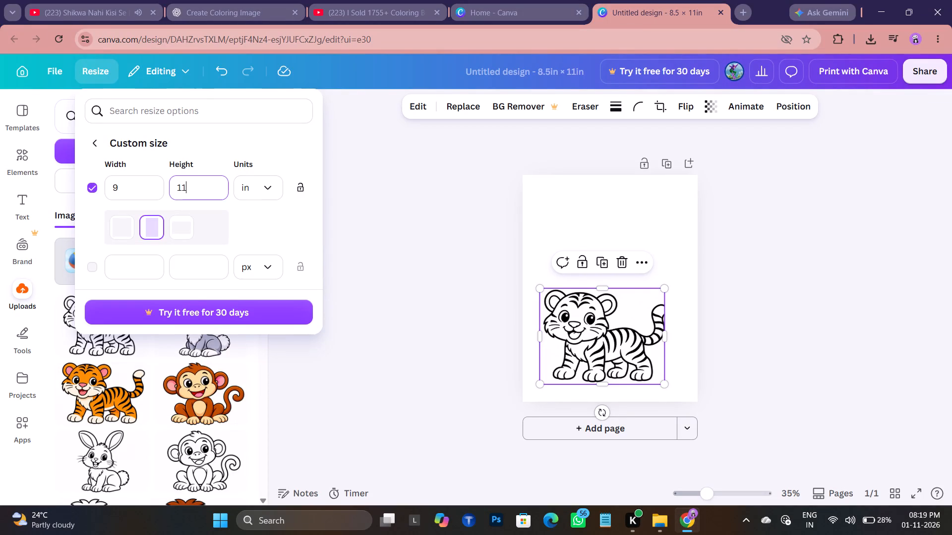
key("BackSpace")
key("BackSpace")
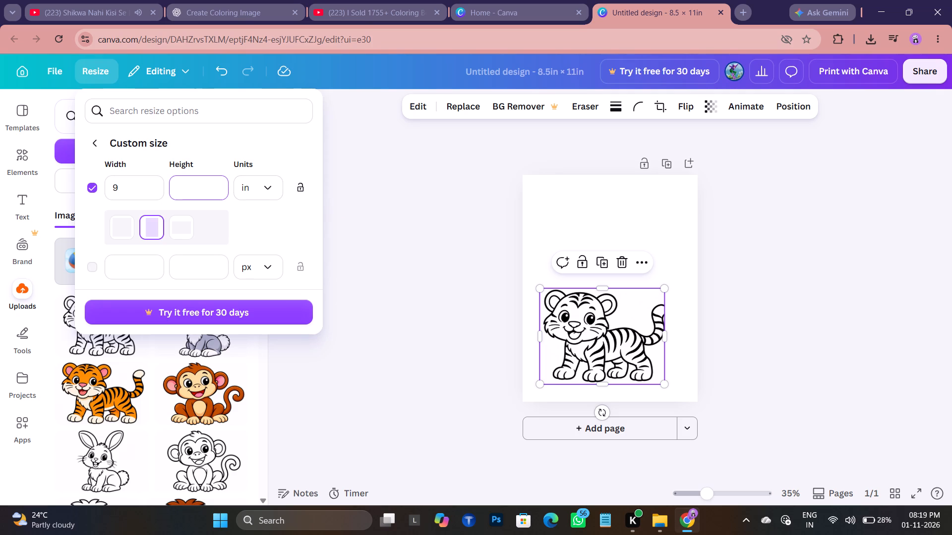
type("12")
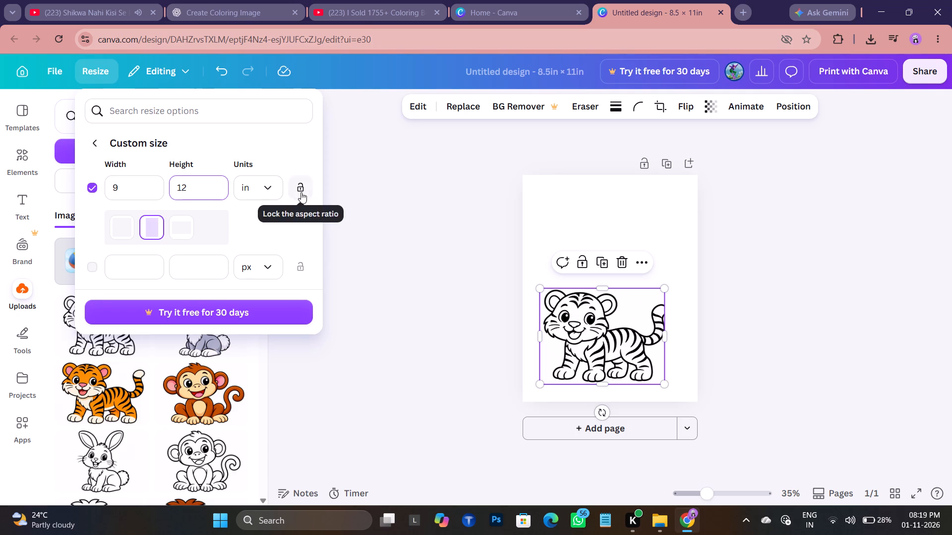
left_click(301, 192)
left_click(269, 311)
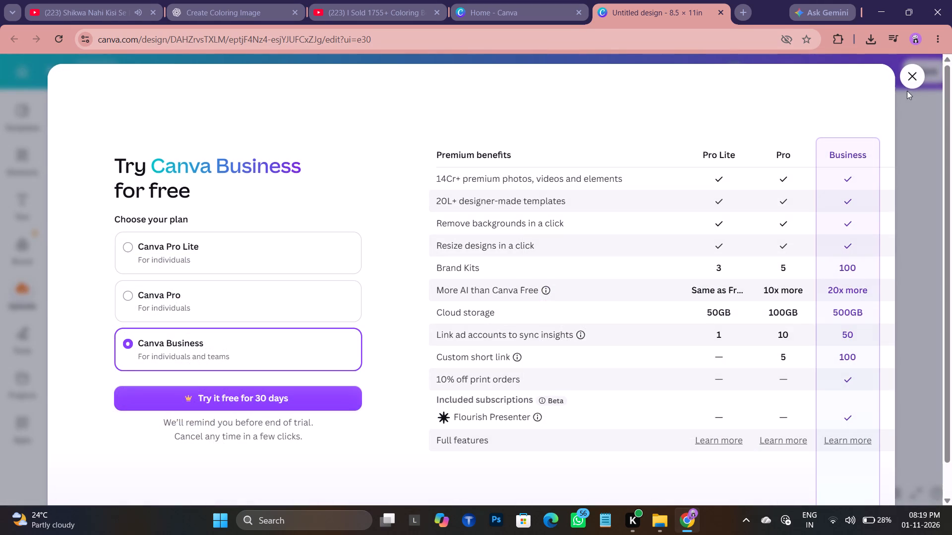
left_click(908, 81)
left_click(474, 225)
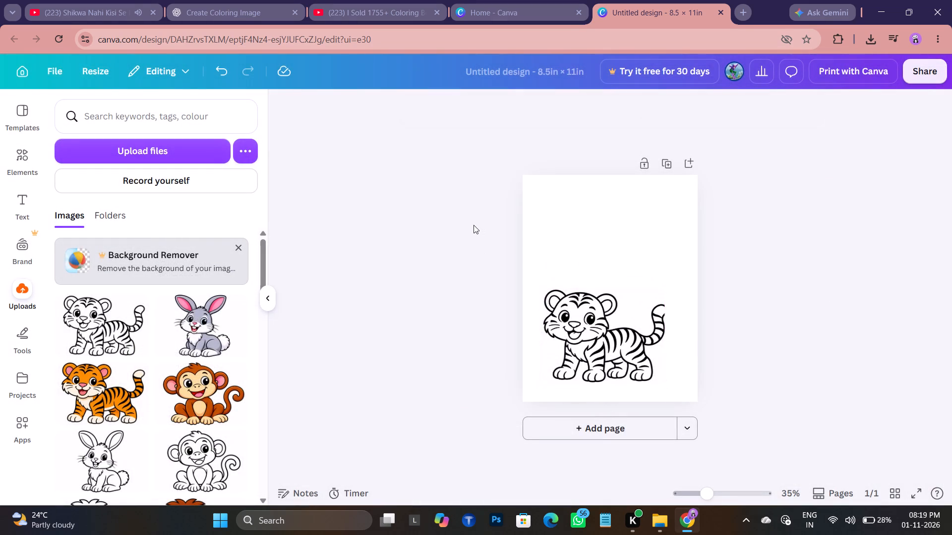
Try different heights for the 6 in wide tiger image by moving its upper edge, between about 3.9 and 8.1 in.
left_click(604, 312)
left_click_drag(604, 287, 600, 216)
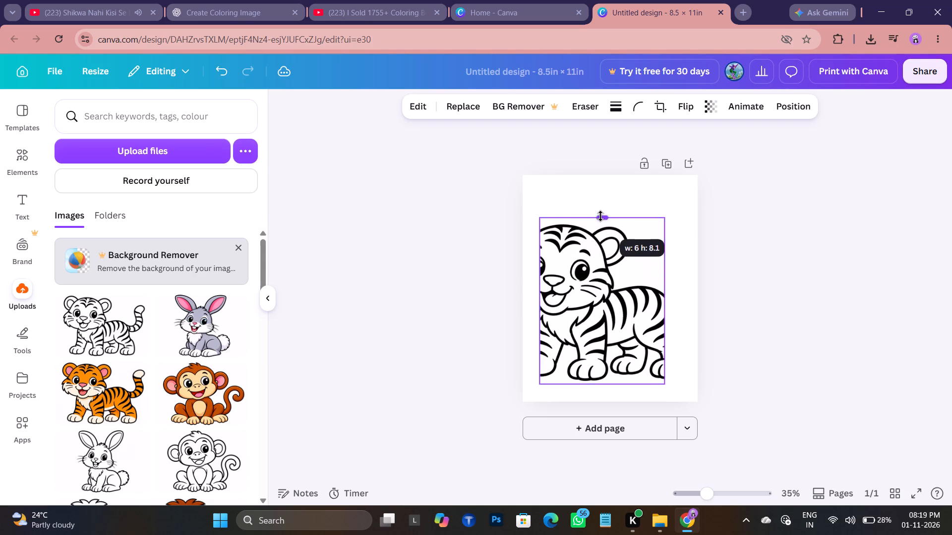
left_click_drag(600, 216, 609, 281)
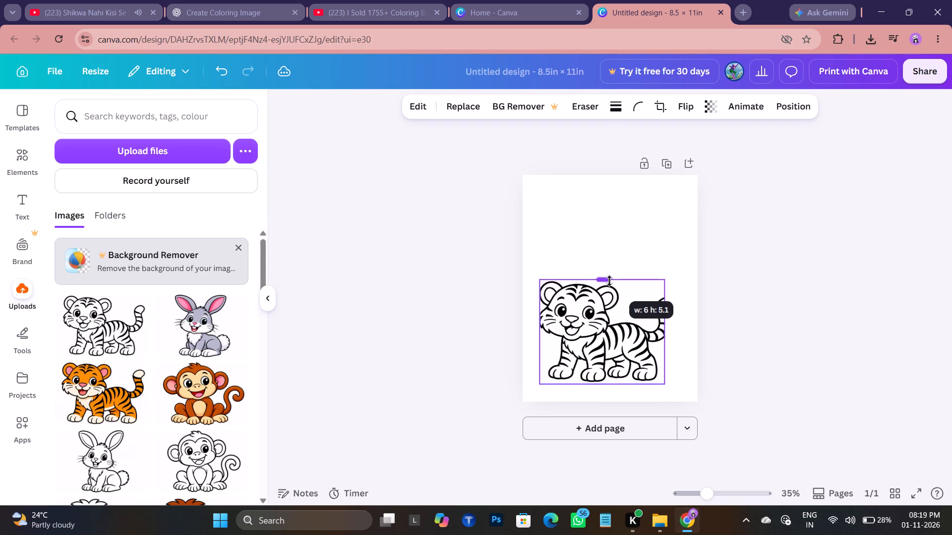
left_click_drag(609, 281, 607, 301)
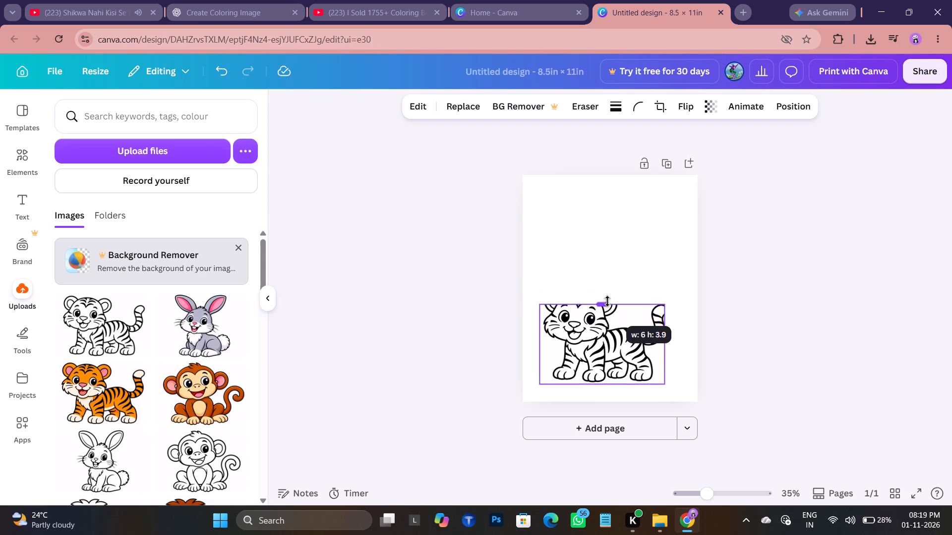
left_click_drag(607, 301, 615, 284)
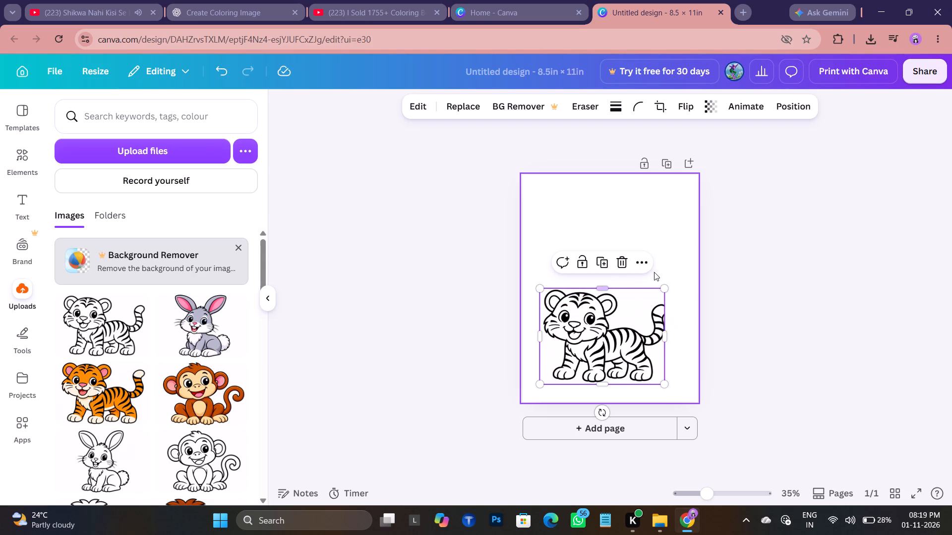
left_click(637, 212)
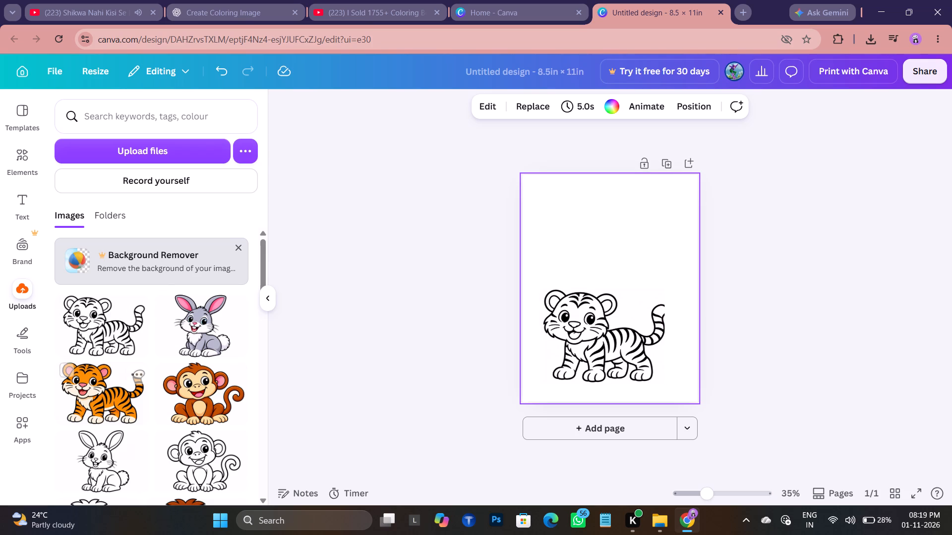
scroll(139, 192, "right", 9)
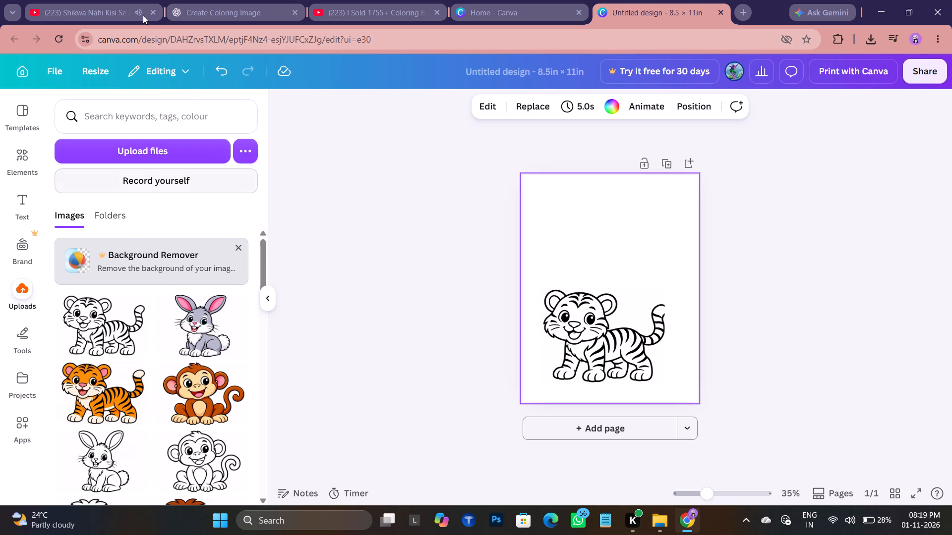
Undo all the image edits in the design, back to the empty page.
triple_click(216, 69)
triple_click(216, 69)
triple_click(216, 69)
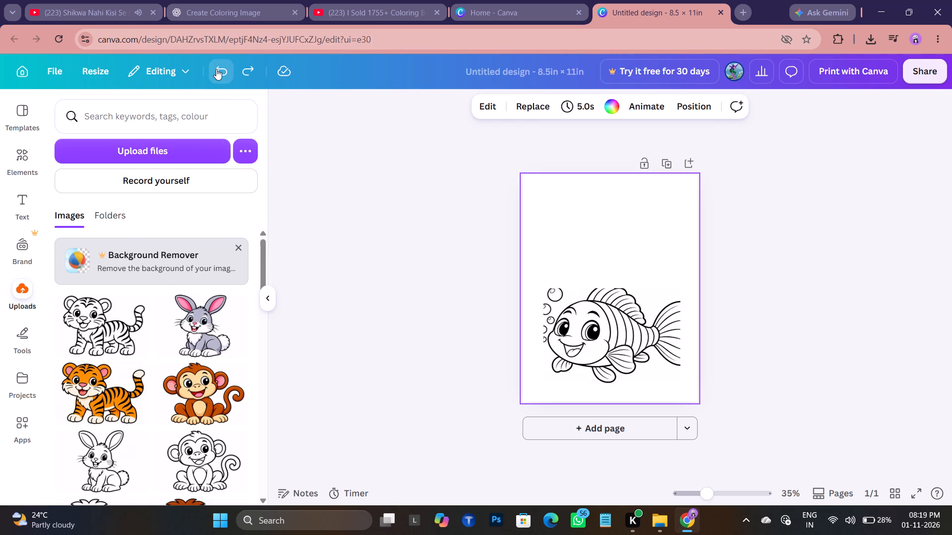
triple_click(216, 69)
left_click(216, 69)
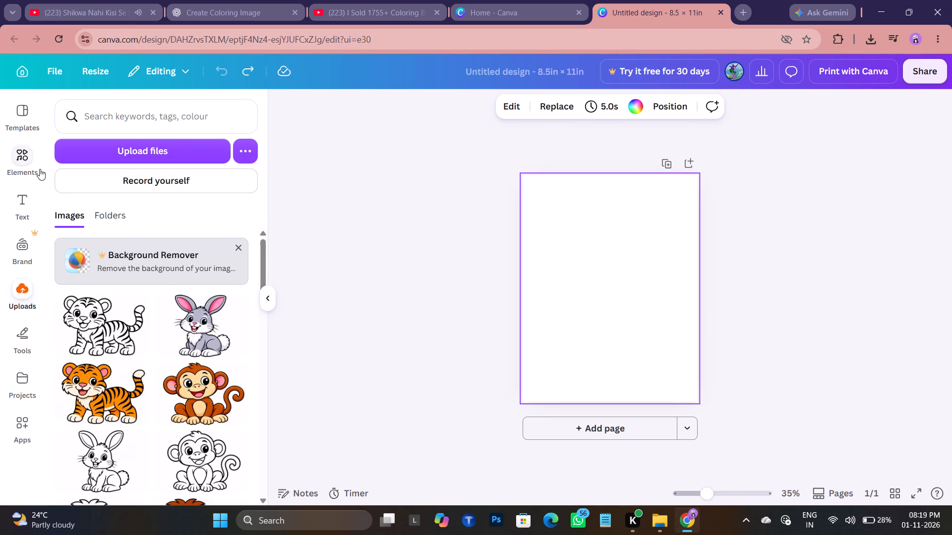
Dismiss the Background Remover suggestion above the uploaded images.
scroll(40, 169, "right", 17)
scroll(310, 284, "right", 5)
left_click(238, 246)
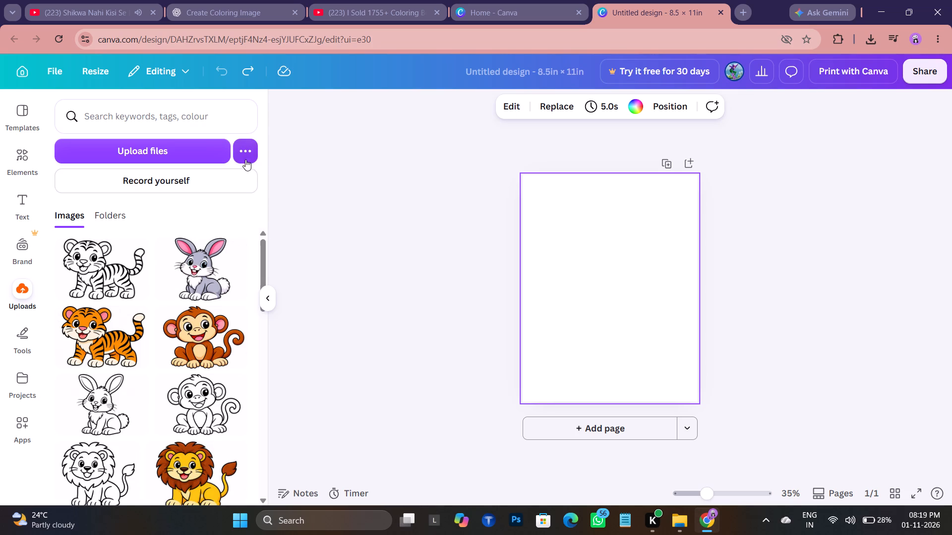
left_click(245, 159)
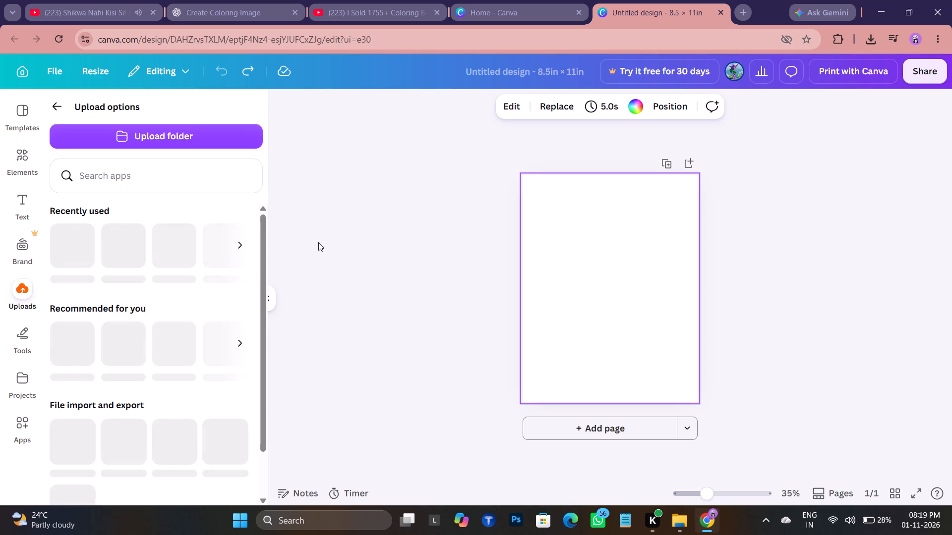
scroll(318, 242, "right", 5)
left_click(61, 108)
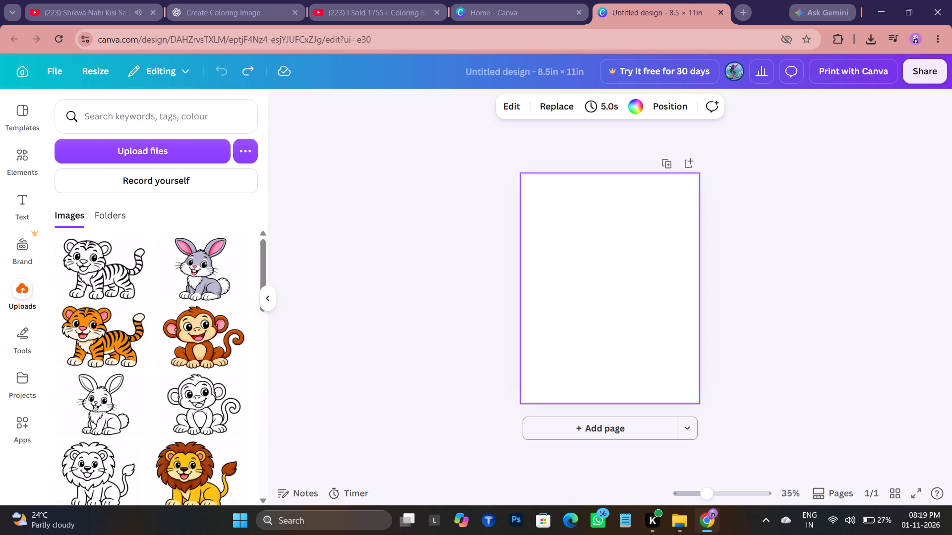
Close the untitled 8.5 × 11 in design and return to the custom size setup for a new design.
left_click(53, 70)
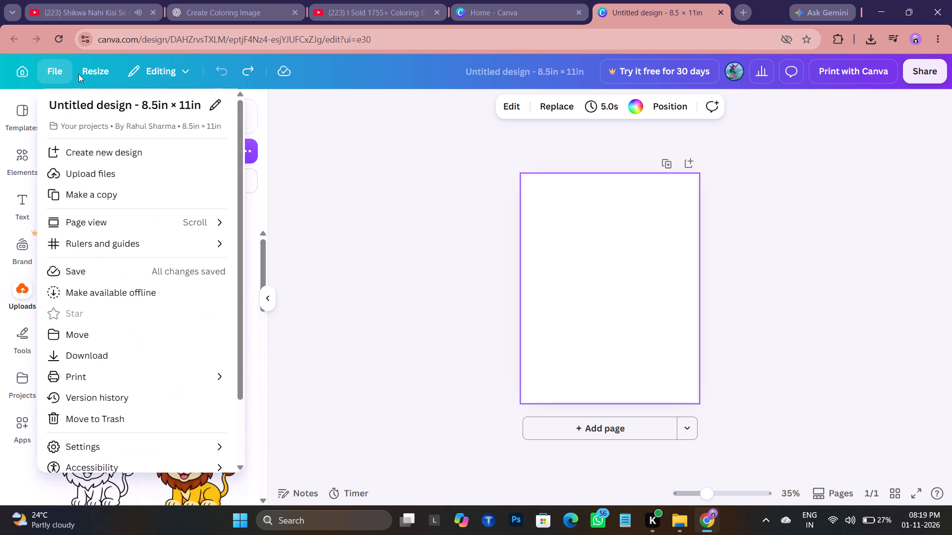
left_click(133, 148)
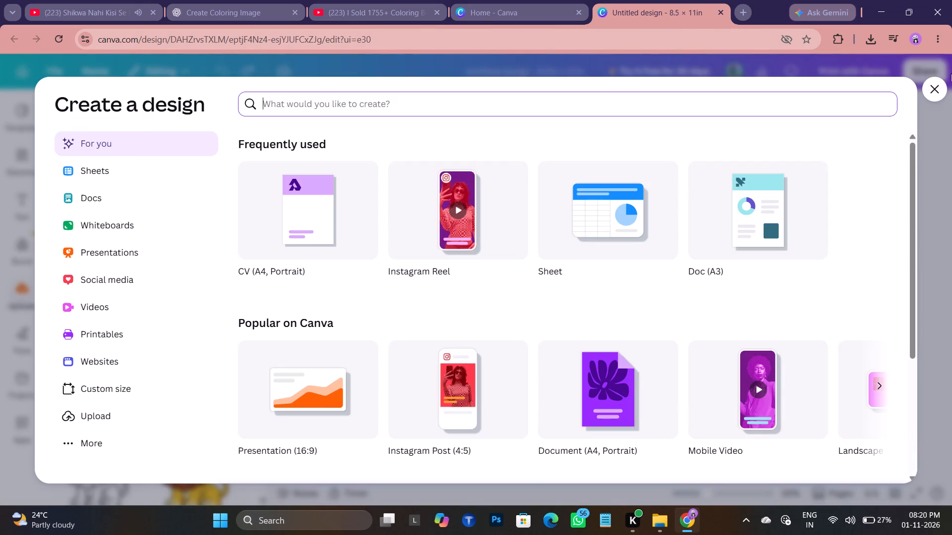
left_click(718, 16)
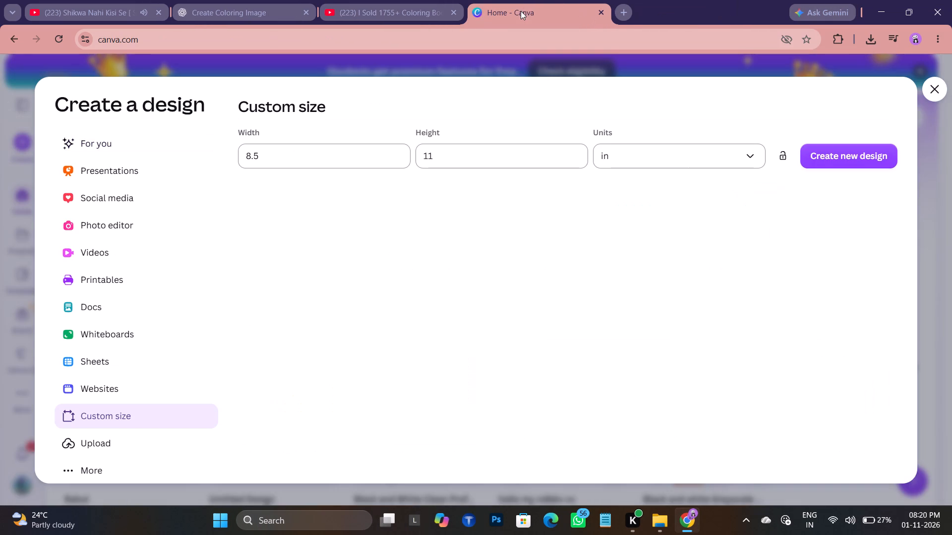
Create a new custom-size design 9 in wide and 12 in high.
left_click(286, 158)
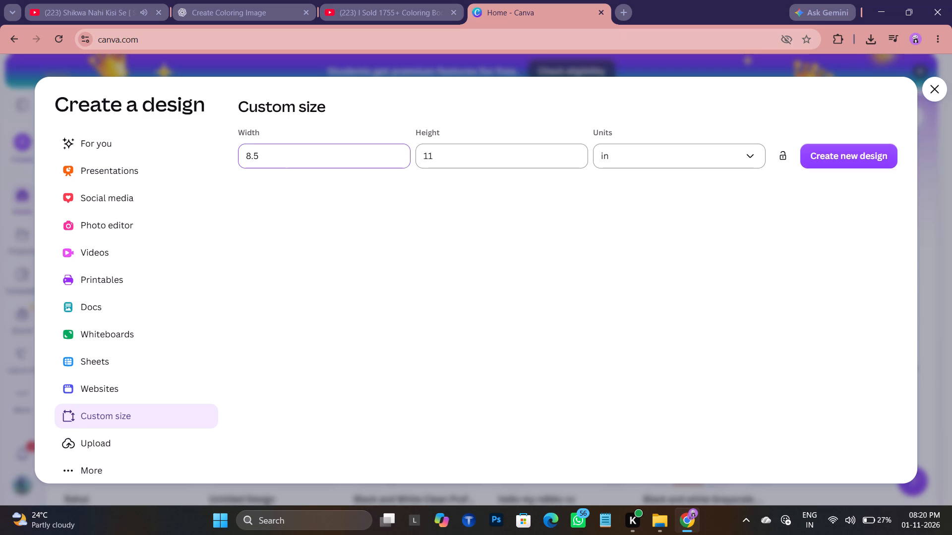
key("BackSpace")
key("BackSpace")
key("BackSpace")
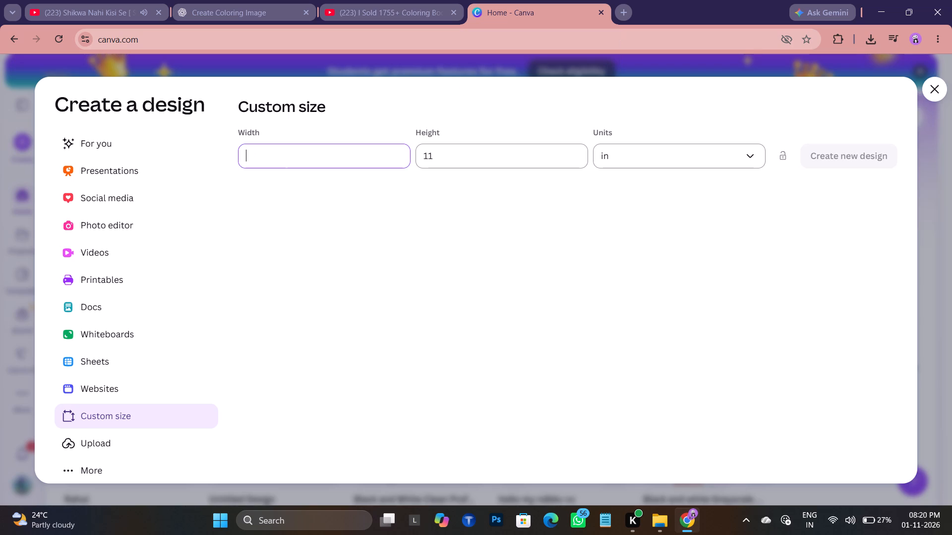
key("9")
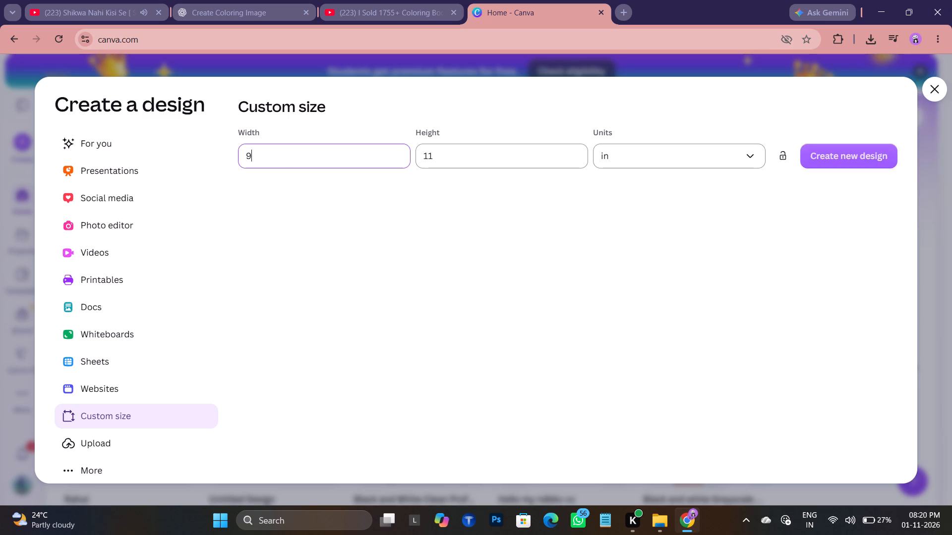
left_click(451, 155)
key("BackSpace")
key("2")
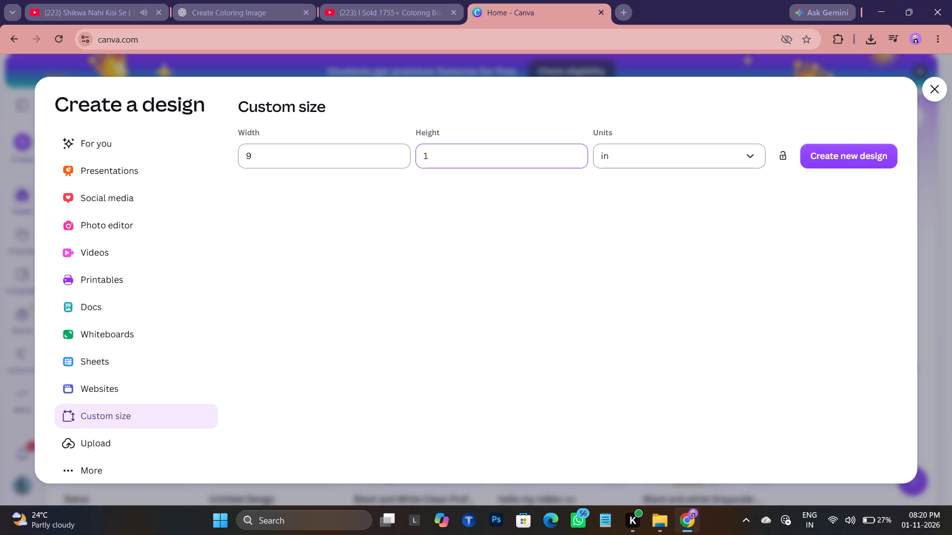
left_click(863, 154)
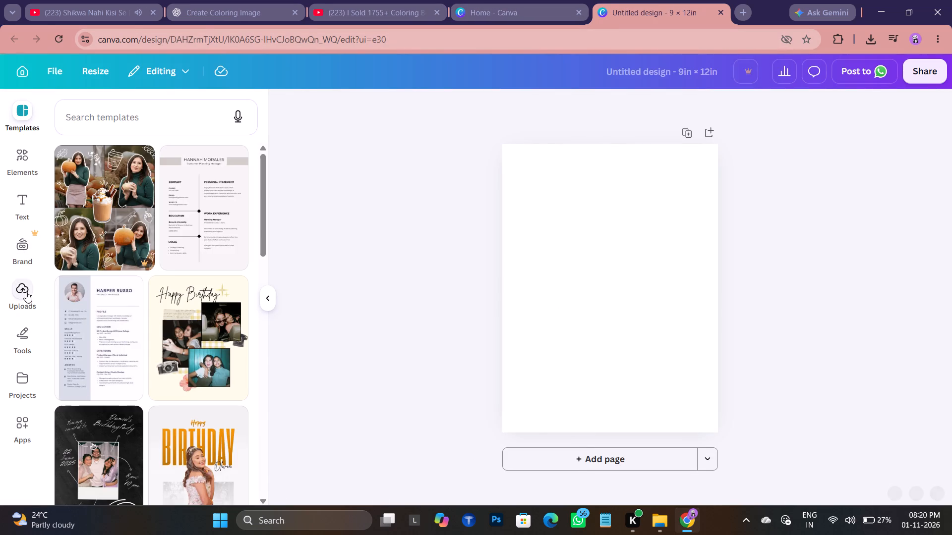
Upload all the animal images from the "colllr book" folder to the new design.
left_click(26, 292)
left_click(156, 152)
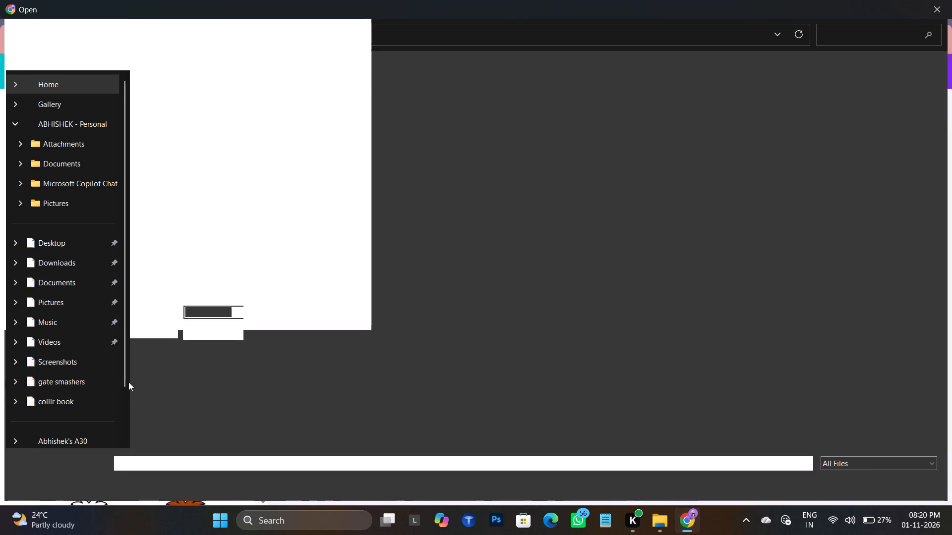
left_click(65, 396)
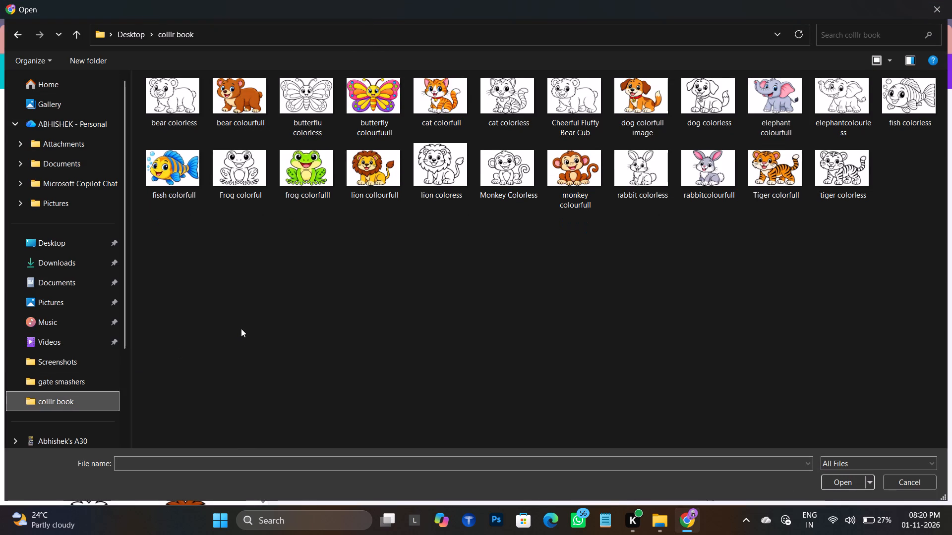
key("ctrl+a")
key("Return")
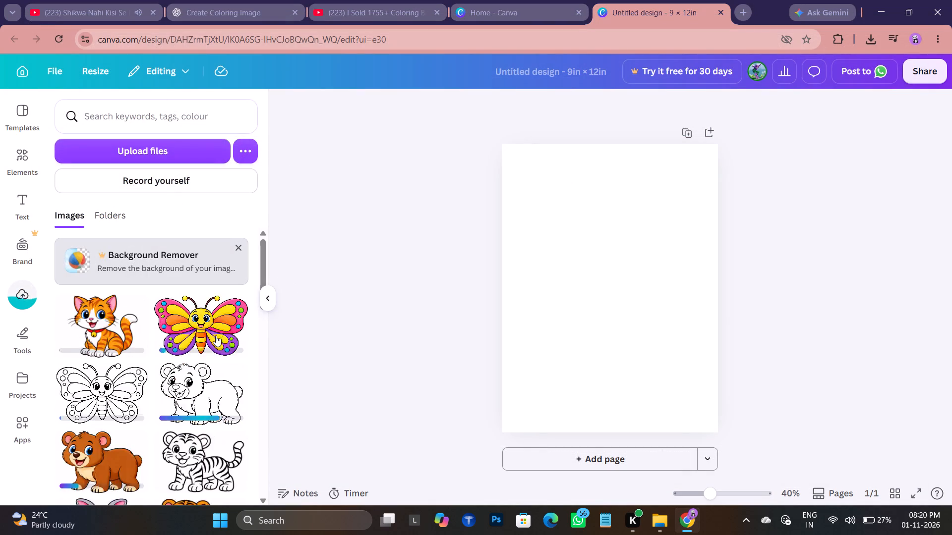
Place the uncolored cat image, sized about 6.4 × 5.5 in, centered across the page and resting on the bottom margin guide.
left_click_drag(215, 335, 572, 323)
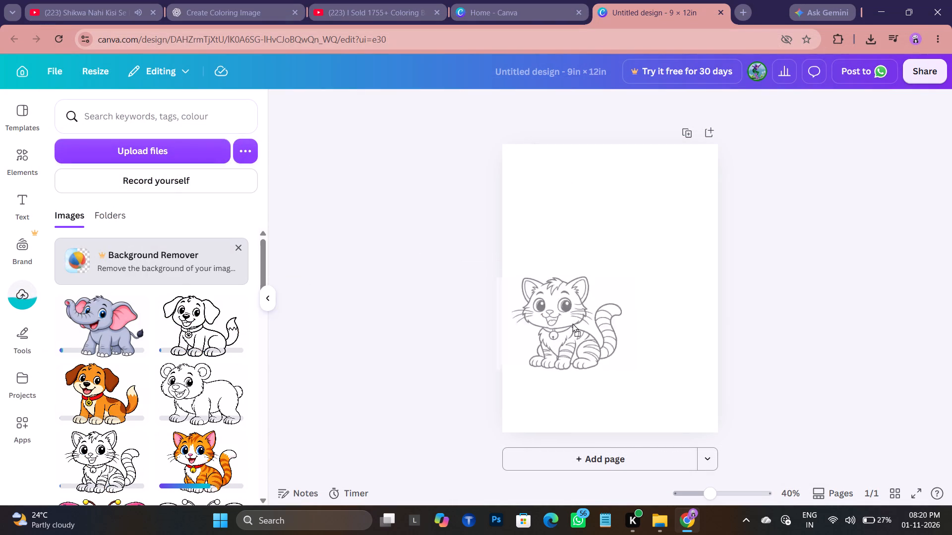
left_click_drag(572, 323, 587, 334)
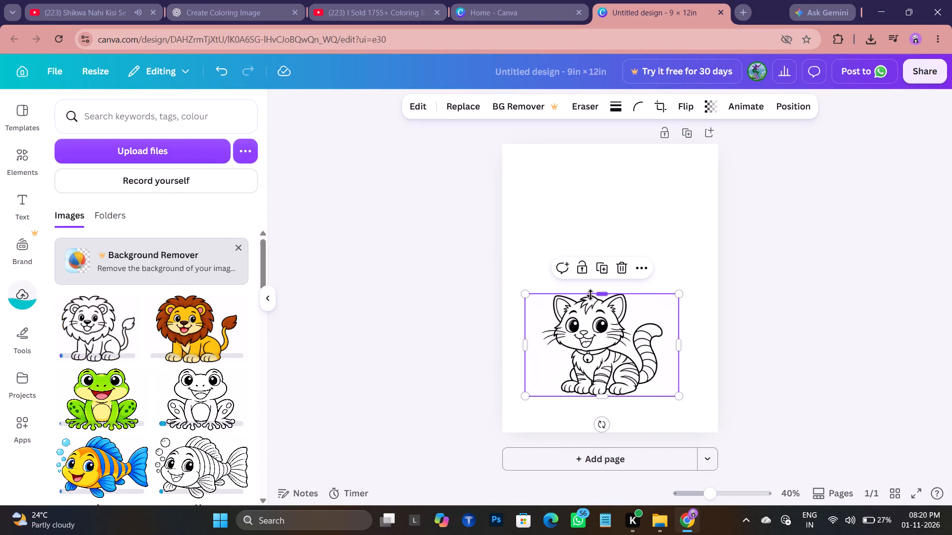
left_click_drag(598, 295, 597, 262)
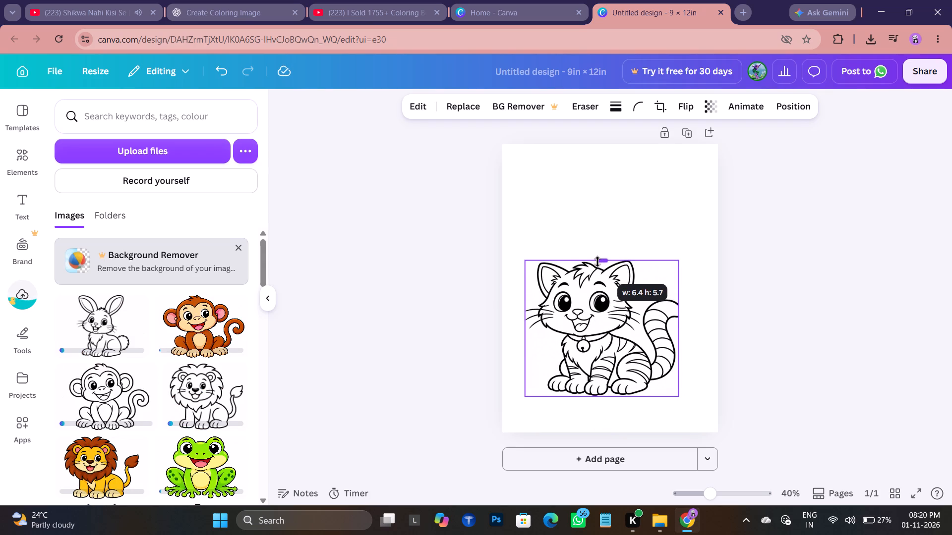
left_click_drag(597, 262, 595, 265)
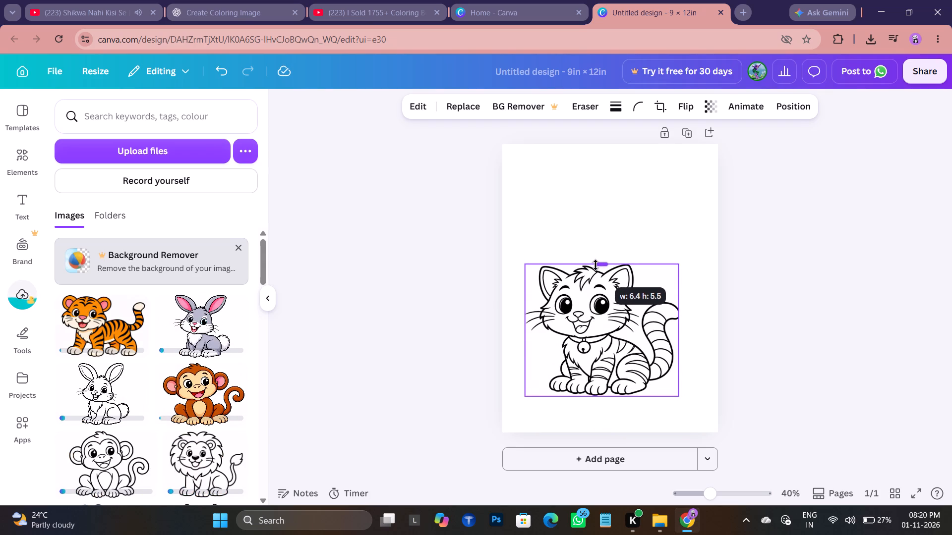
left_click(680, 223)
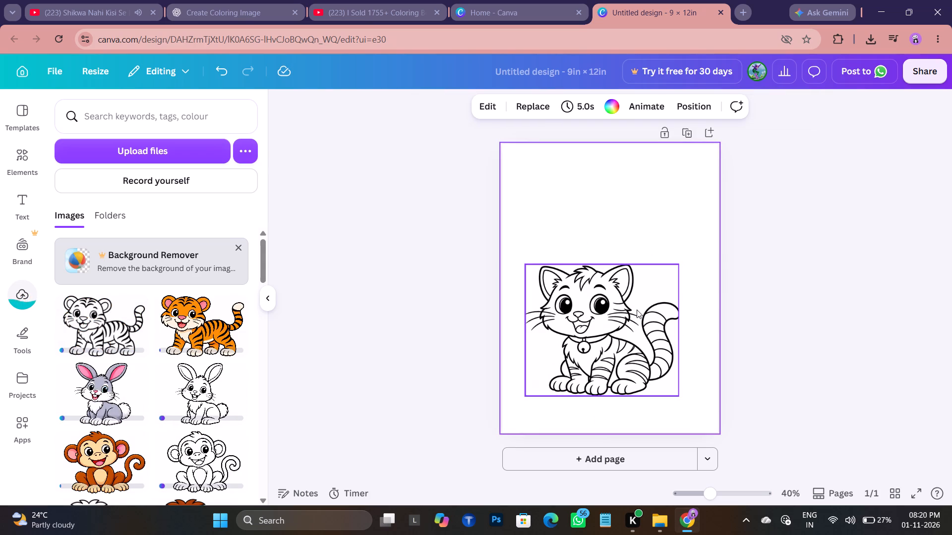
left_click_drag(624, 324, 630, 336)
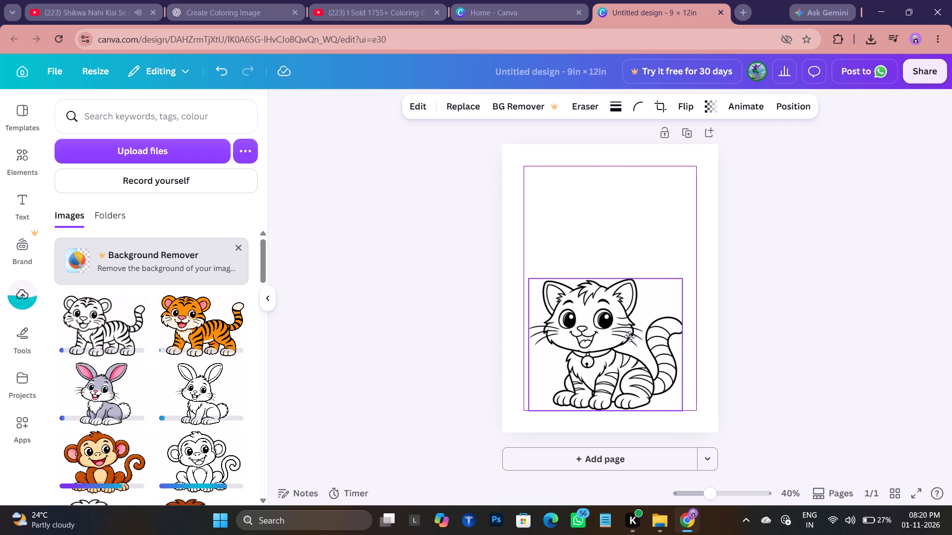
left_click_drag(630, 336, 631, 336)
left_click(607, 185)
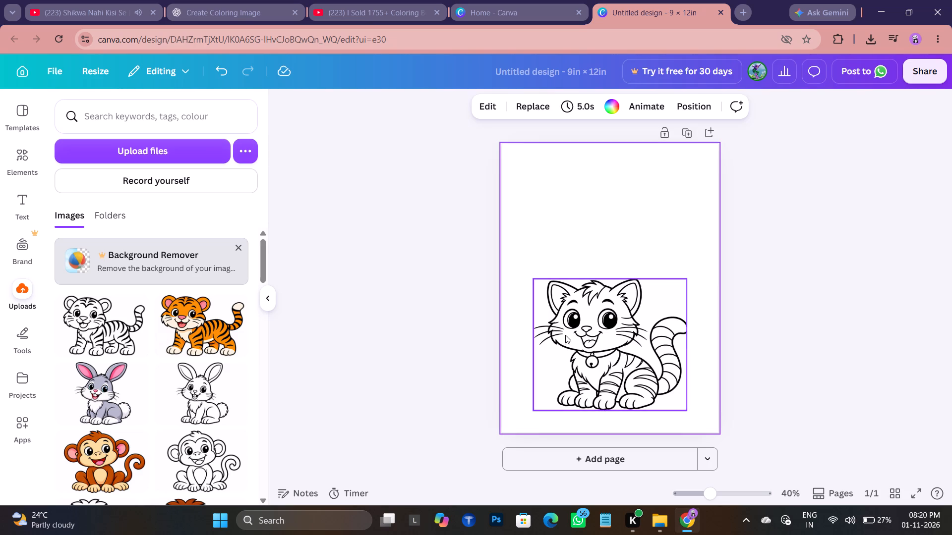
Enlarge the uncolored cat image to about 8.1 × 6.2 in by extending its left, right and upper edges.
left_click(533, 344)
left_click_drag(533, 344, 520, 344)
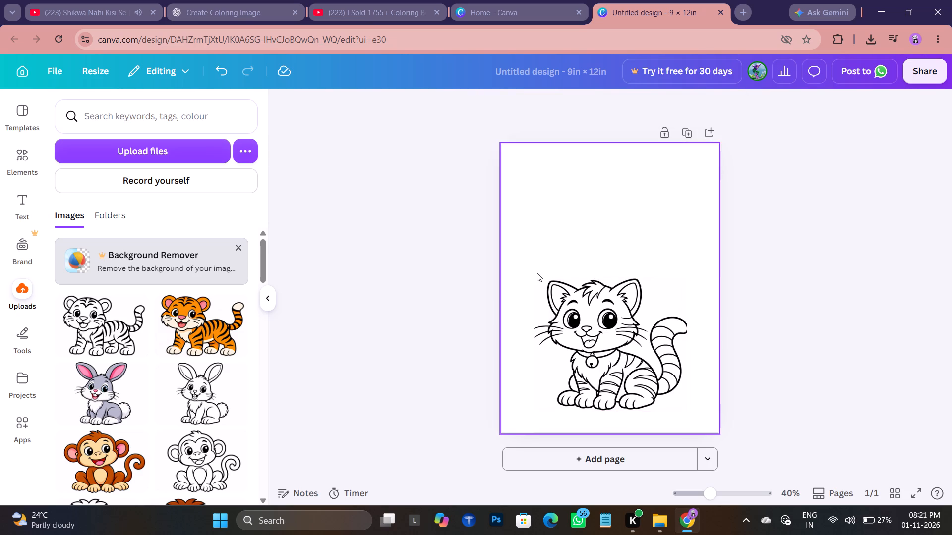
left_click(582, 319)
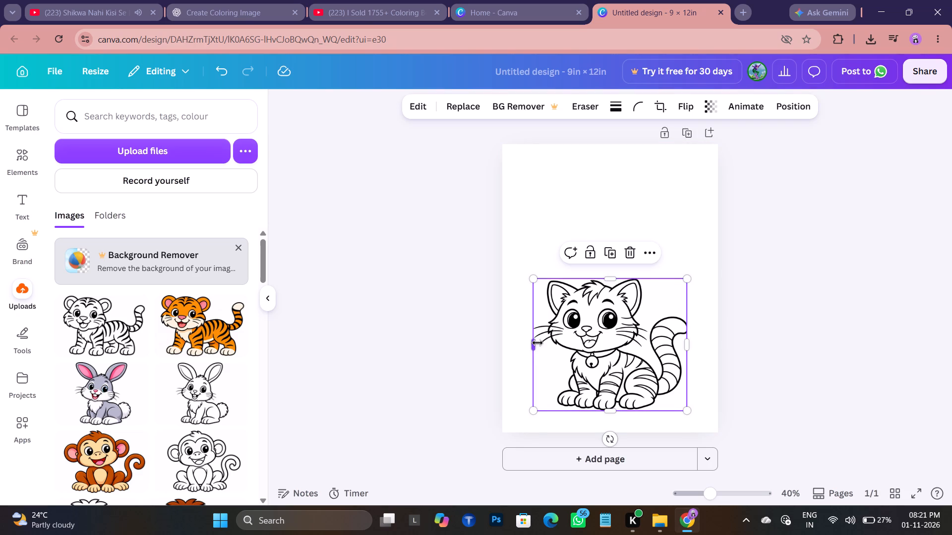
left_click_drag(535, 344, 527, 345)
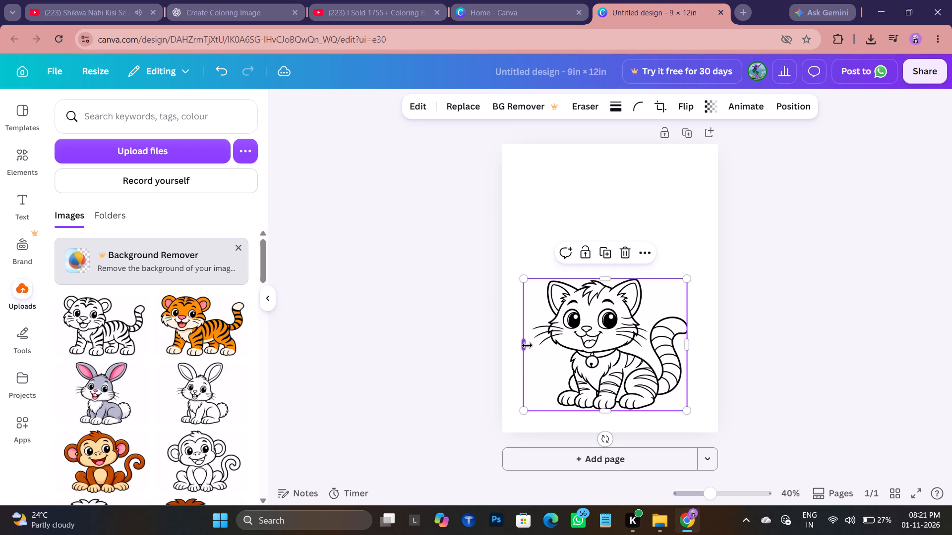
left_click_drag(684, 341, 689, 340)
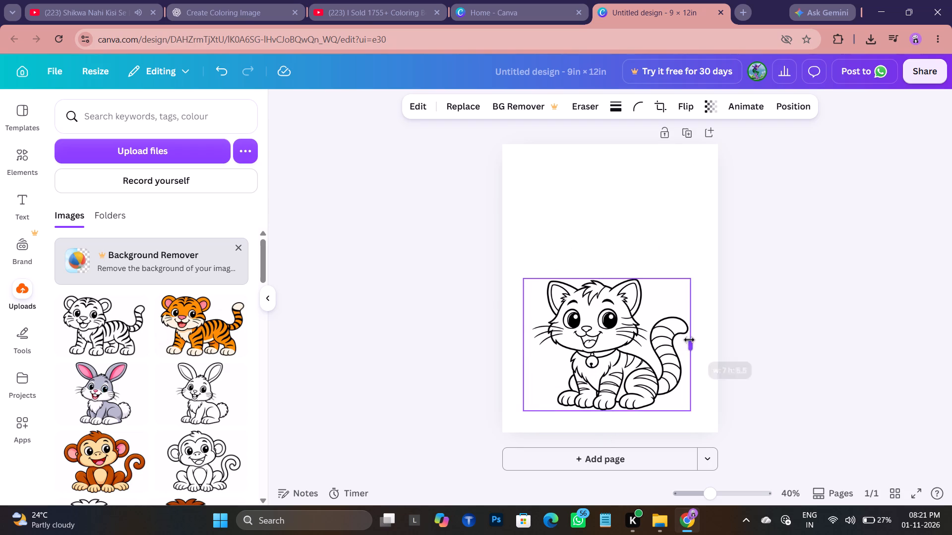
left_click_drag(689, 340, 693, 339)
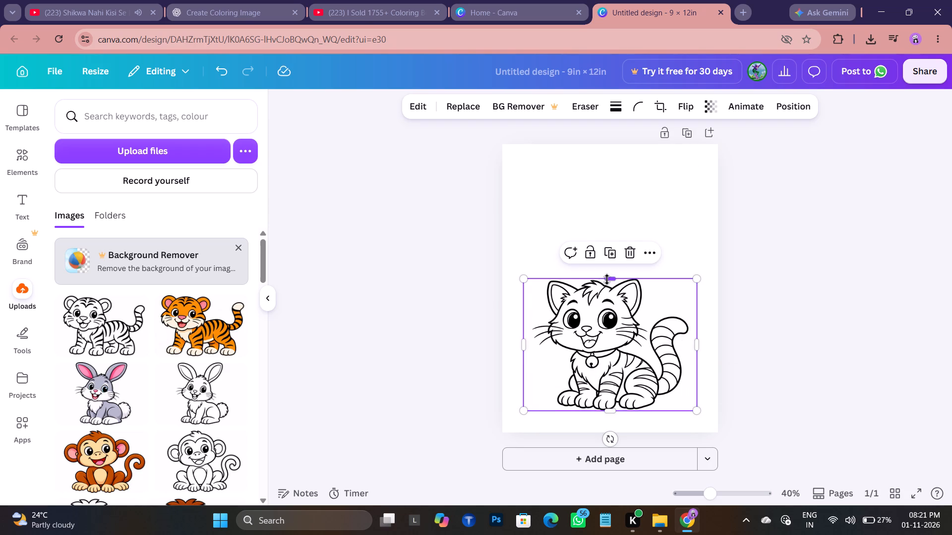
left_click_drag(608, 279, 608, 270)
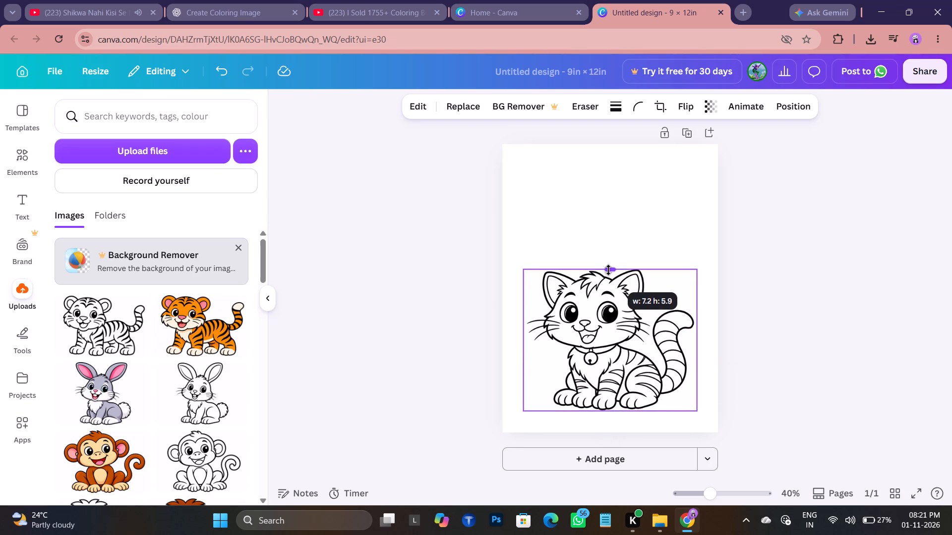
left_click_drag(608, 270, 608, 265)
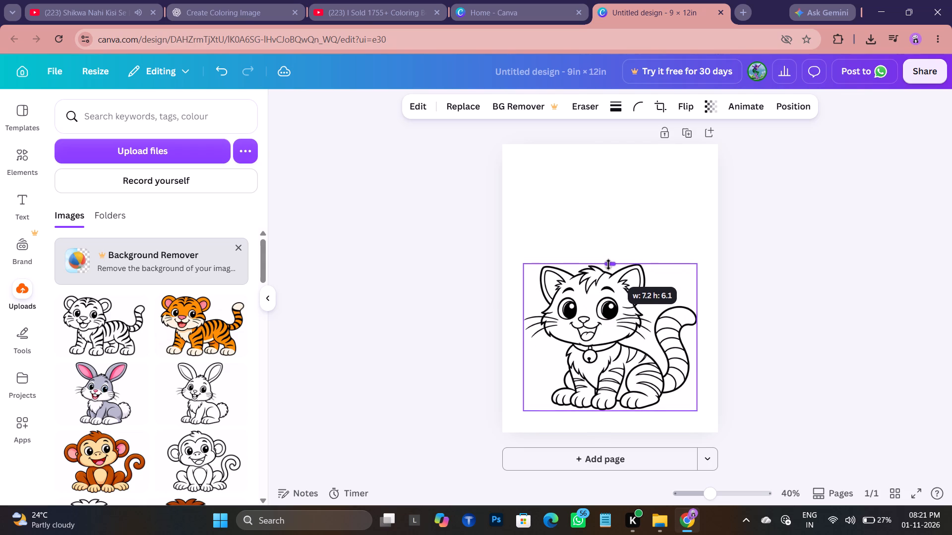
left_click_drag(695, 334, 698, 334)
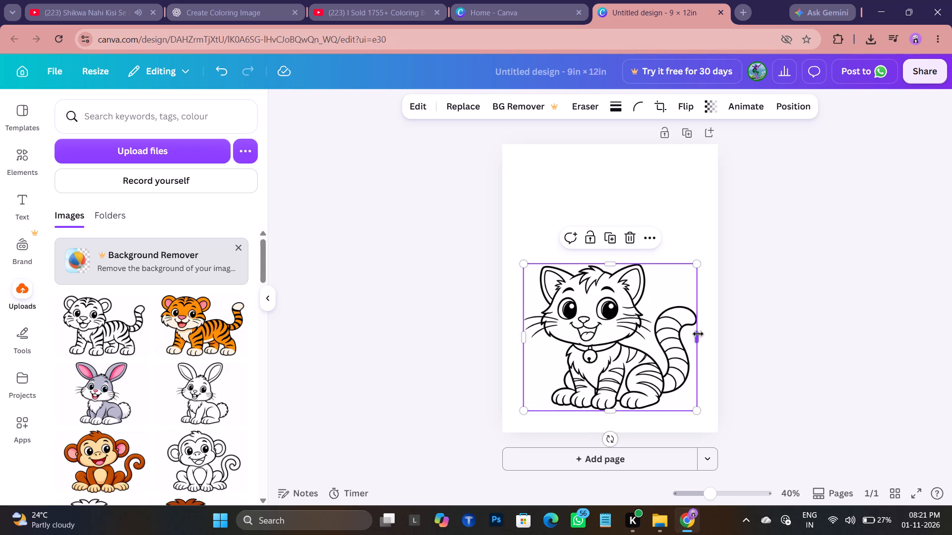
left_click_drag(698, 334, 707, 334)
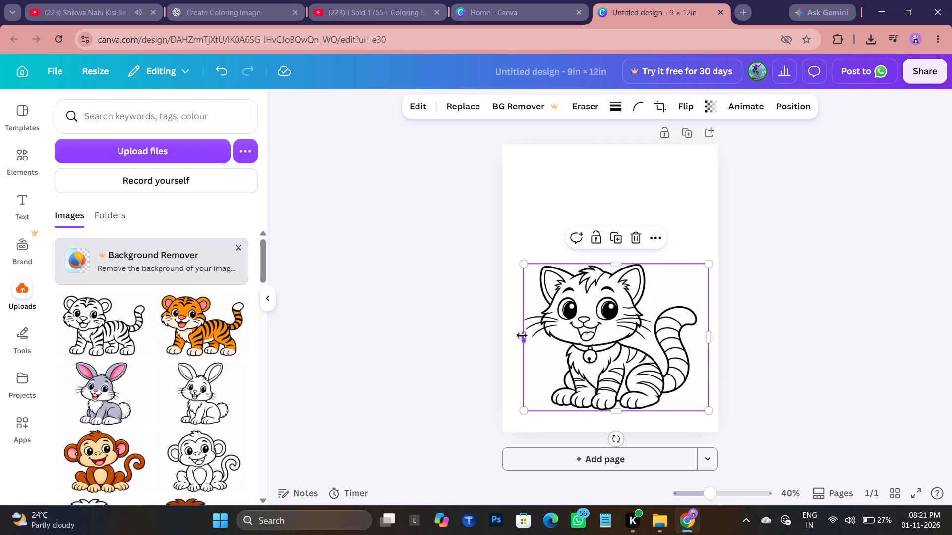
left_click_drag(526, 336, 517, 338)
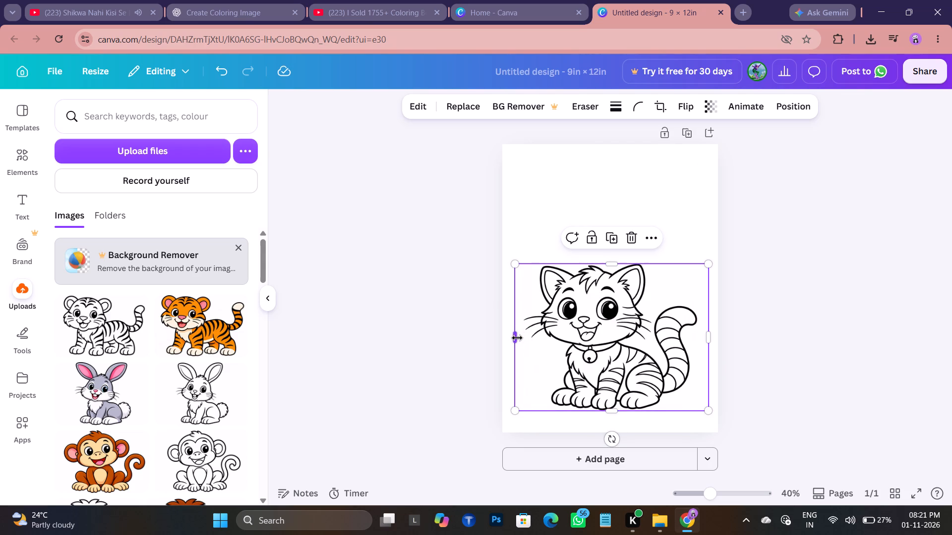
left_click(615, 263)
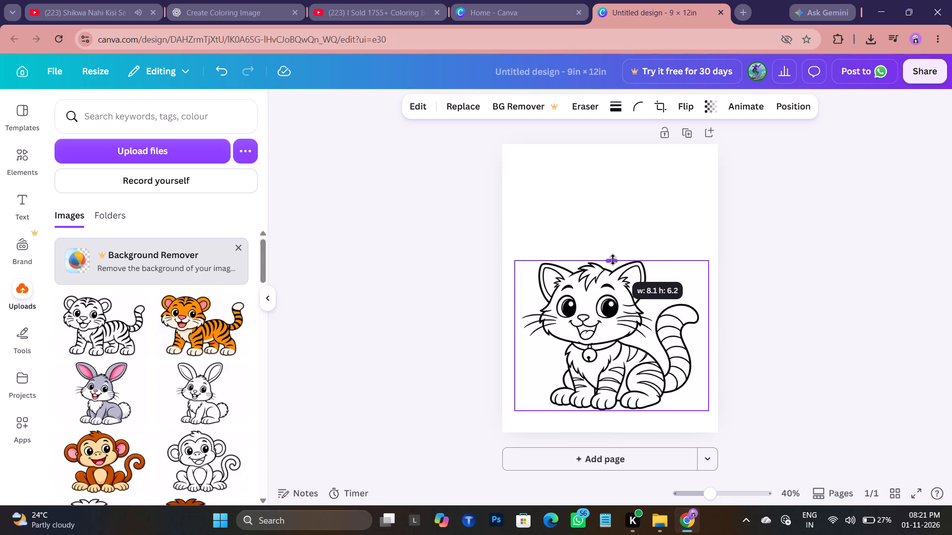
left_click(561, 179)
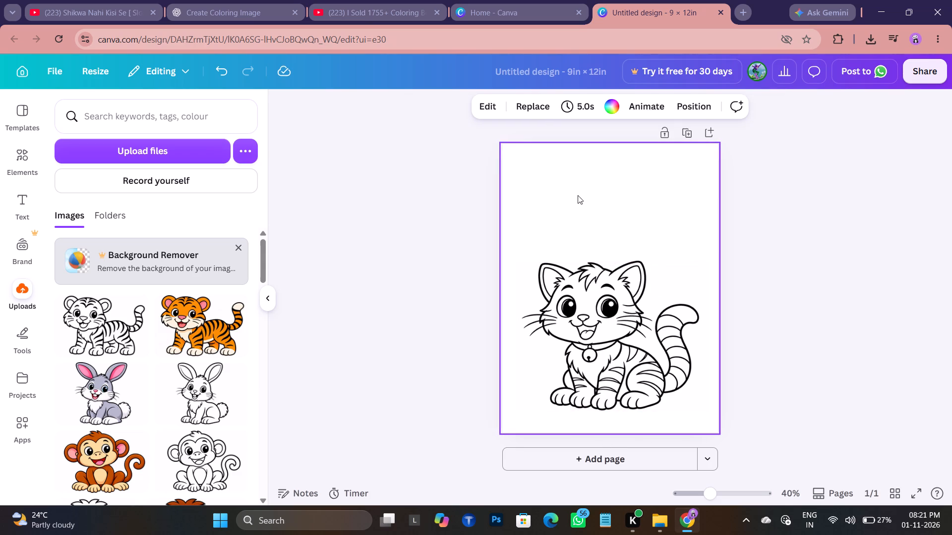
Add the colored orange cat image to the upper left of the page, above the uncolored cat.
scroll(159, 358, "down", 7)
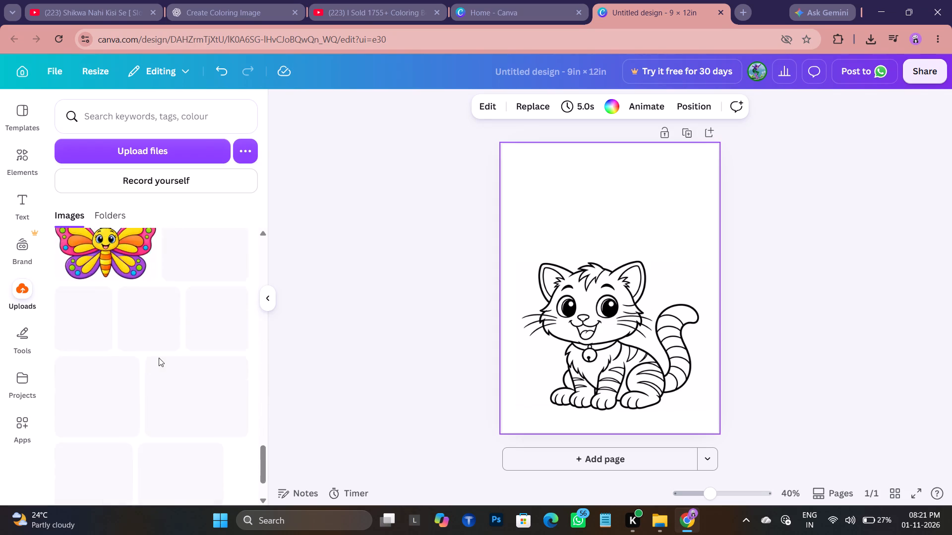
scroll(159, 358, "up", 5)
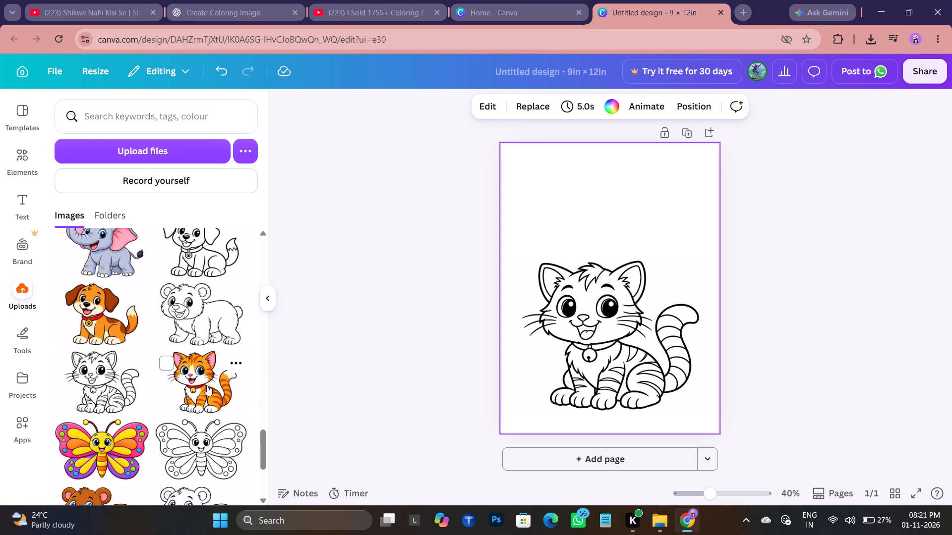
left_click_drag(207, 385, 551, 173)
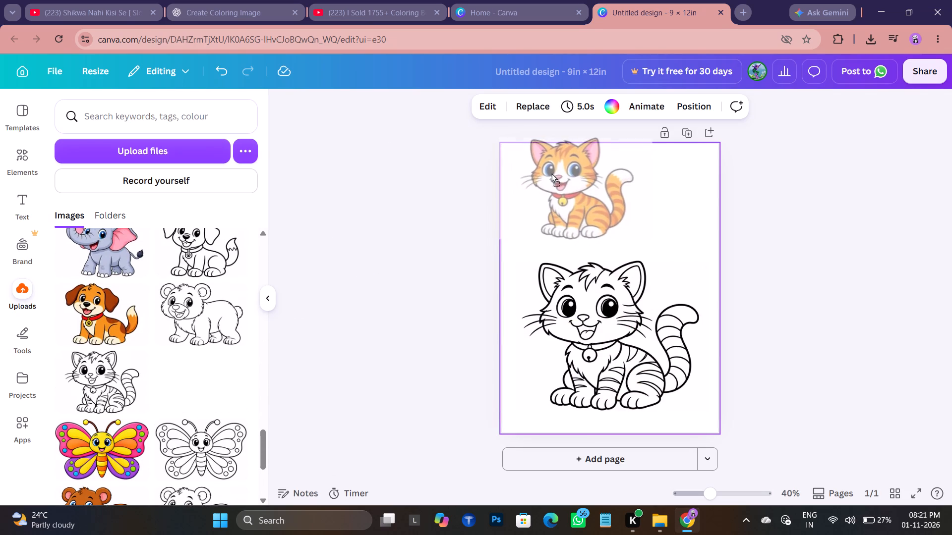
left_click_drag(551, 173, 552, 185)
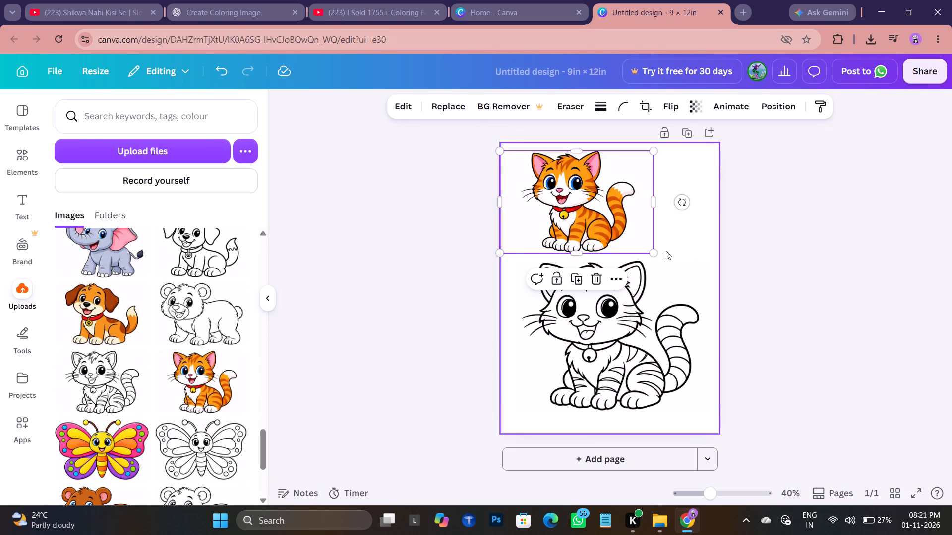
Shrink the orange cat to about 3.9 × 2.6 in and align it with the left margin guide above the uncolored cat.
left_click_drag(654, 251, 588, 218)
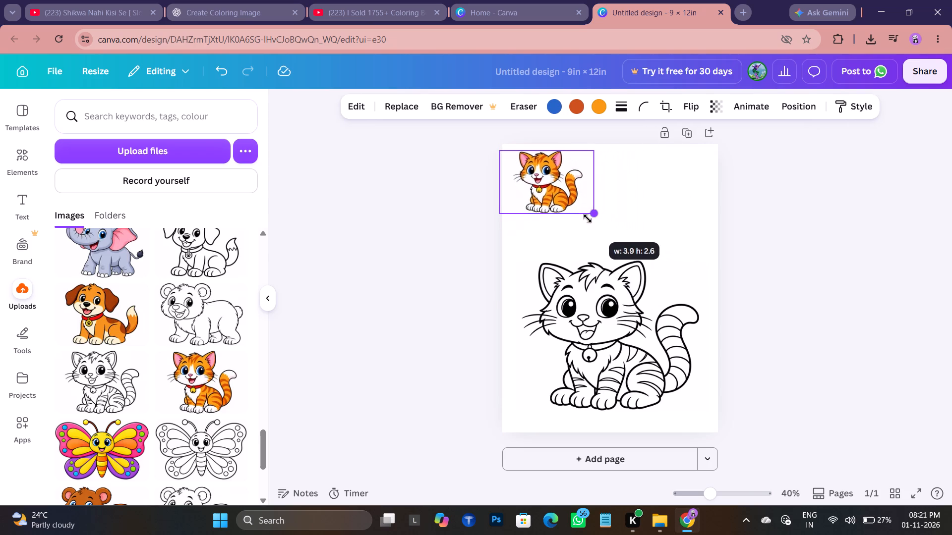
left_click_drag(588, 218, 585, 218)
left_click_drag(547, 166, 570, 183)
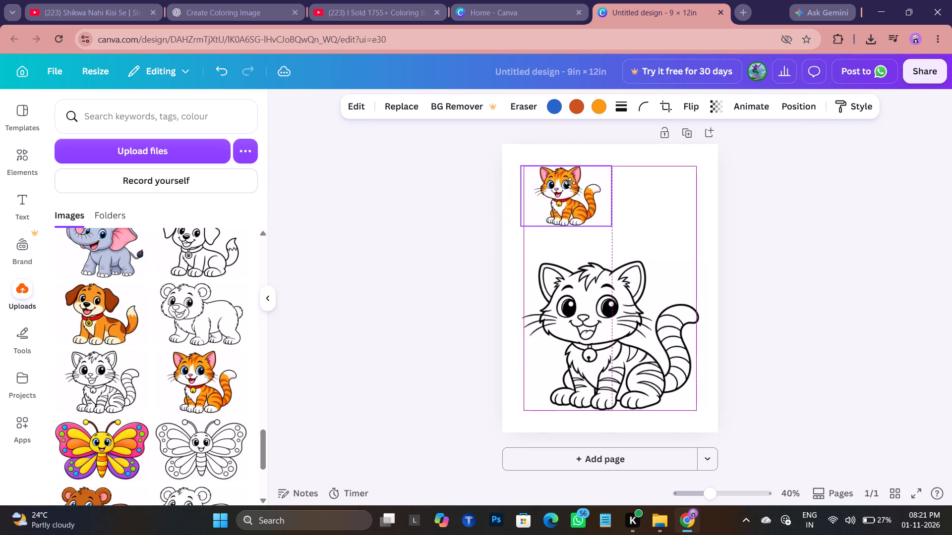
left_click_drag(570, 183, 575, 194)
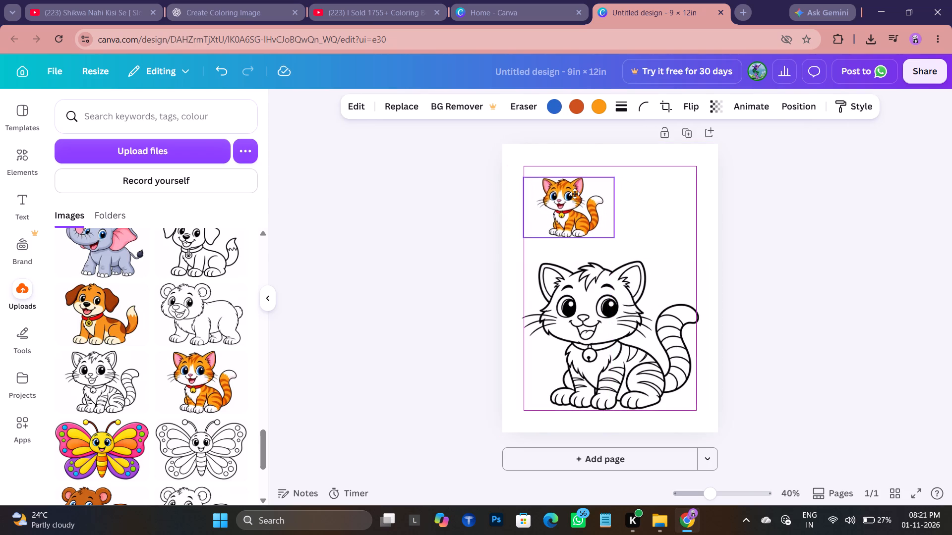
left_click_drag(575, 194, 572, 196)
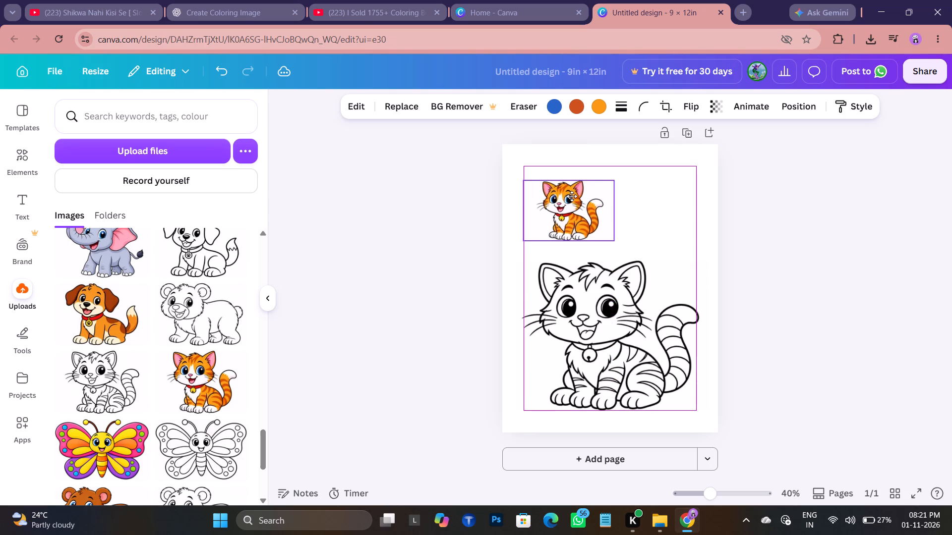
Settle the orange cat against the left margin guide above the uncolored cat.
left_click_drag(572, 196, 573, 196)
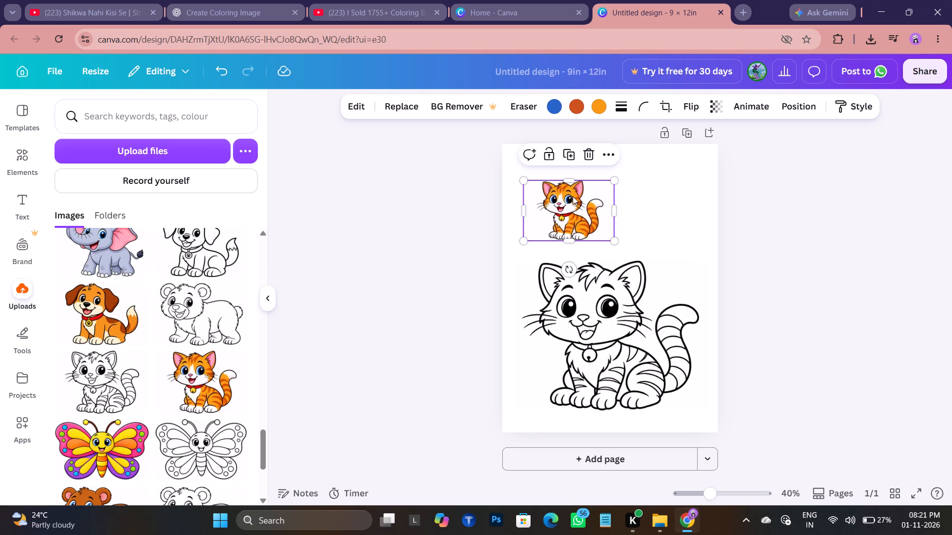
left_click(636, 208)
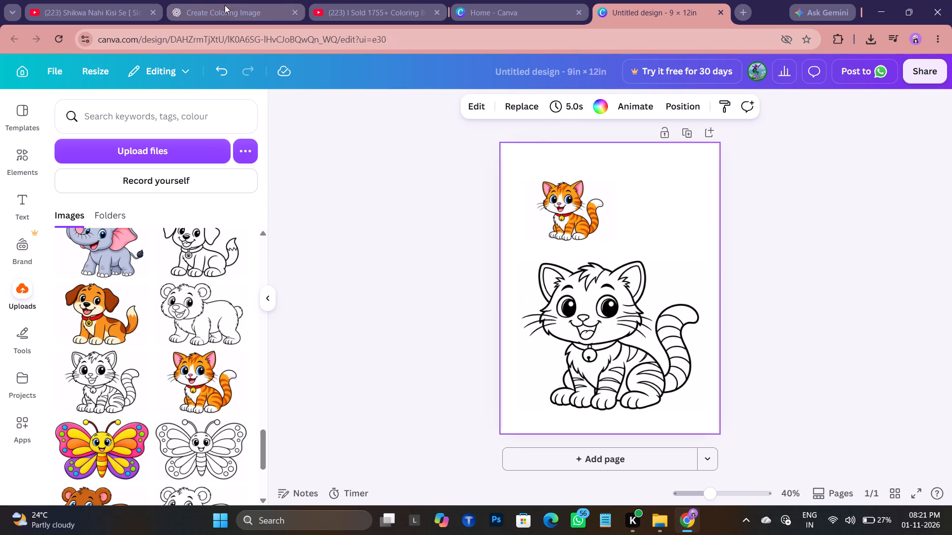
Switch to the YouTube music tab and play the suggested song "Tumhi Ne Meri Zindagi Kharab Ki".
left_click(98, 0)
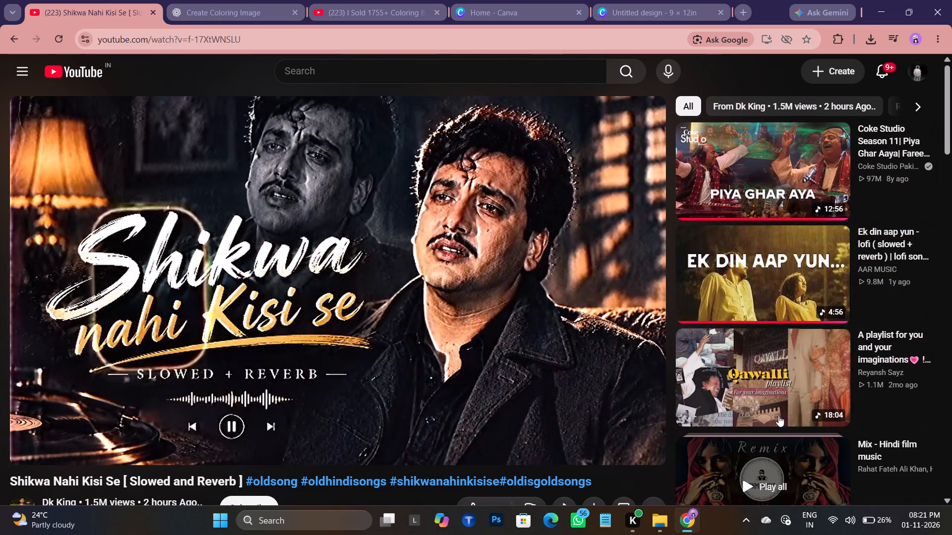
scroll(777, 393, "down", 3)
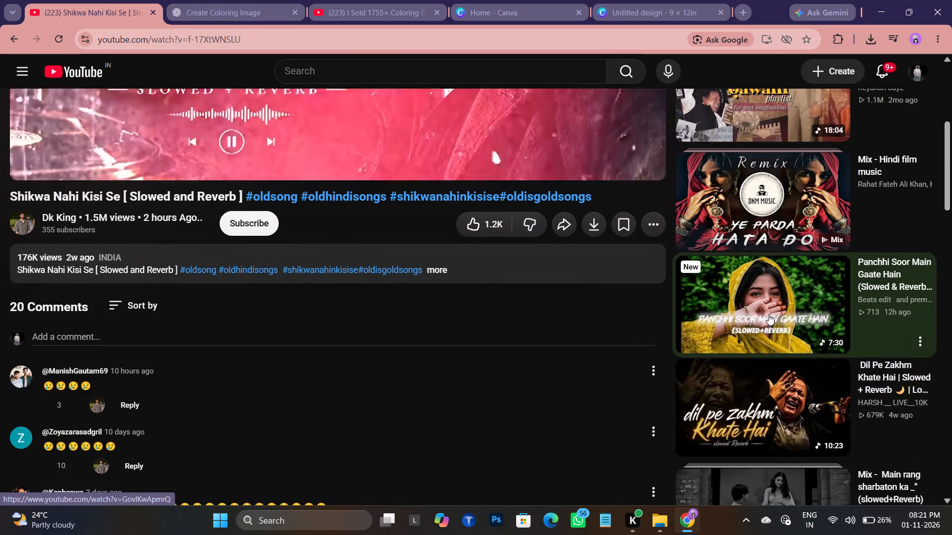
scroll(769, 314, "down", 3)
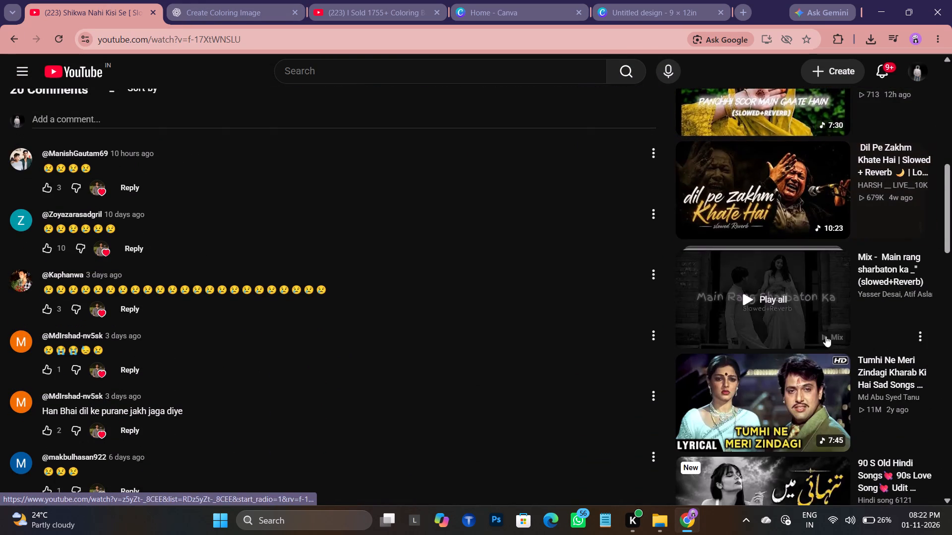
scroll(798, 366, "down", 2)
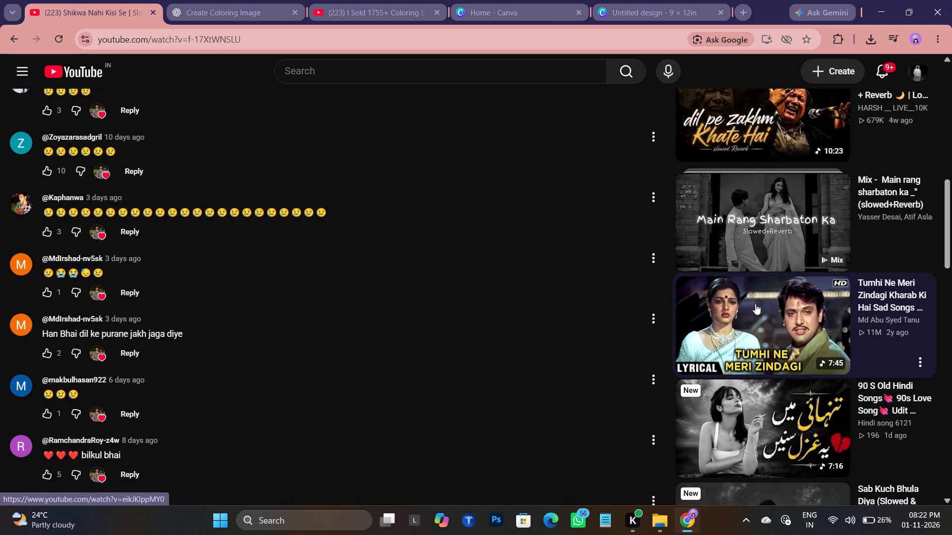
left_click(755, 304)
Jump to 14:25 in the YouTube coloring book tutorial to examine its sample animal page layout.
left_click(345, 0)
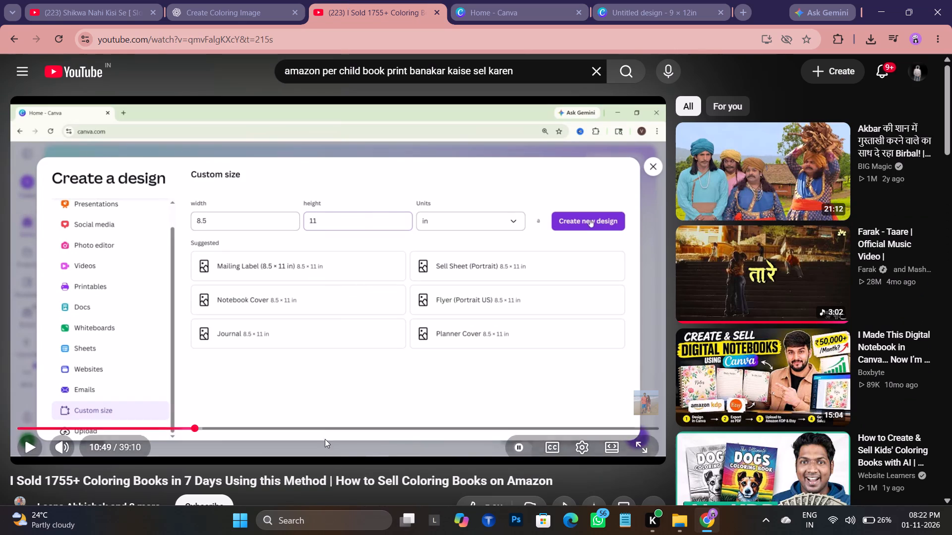
left_click(254, 429)
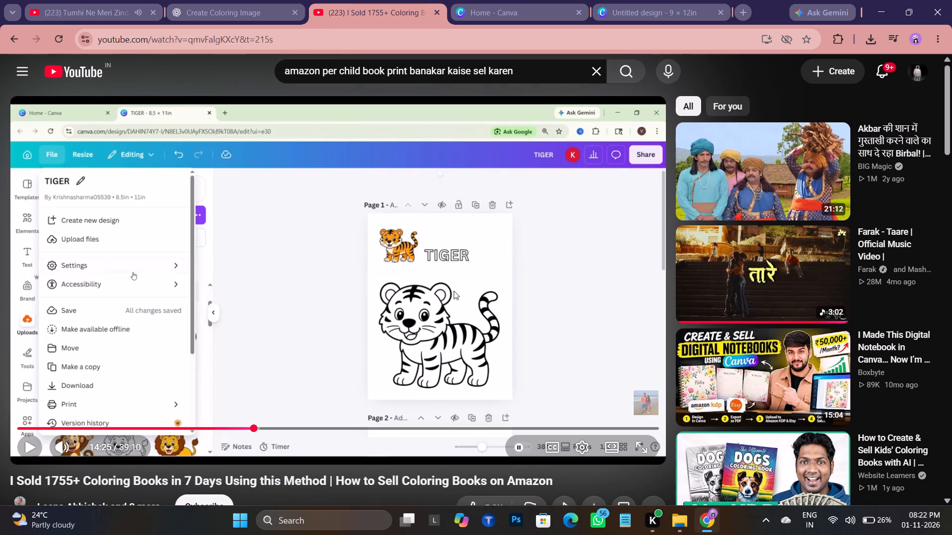
left_click(124, 2)
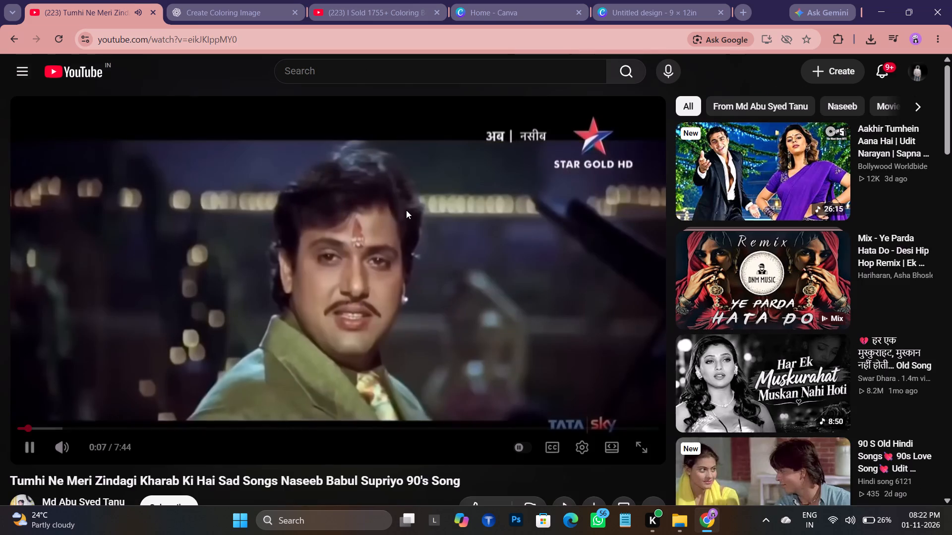
Return to the Canva design and enlarge the orange cat to about 4.1 × 3 in, extending it up and to the left.
left_click(671, 0)
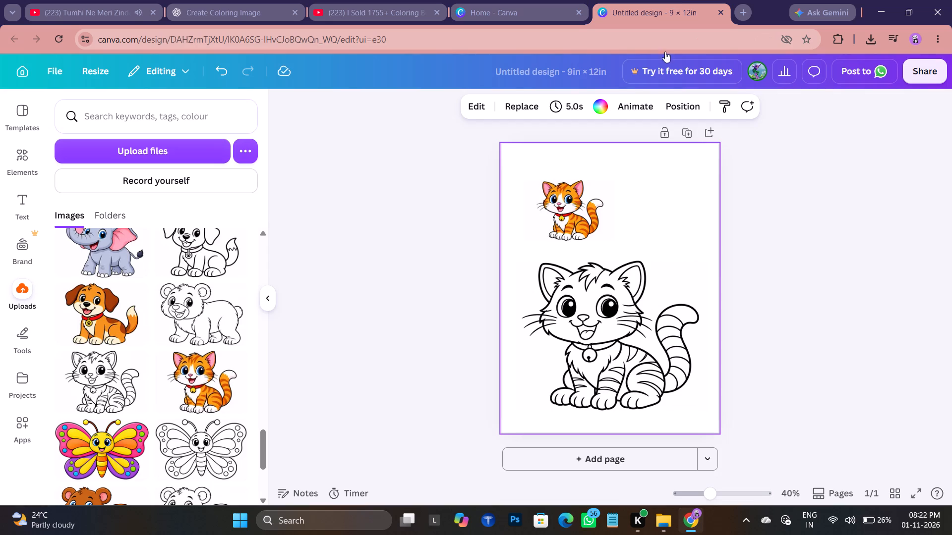
left_click(567, 197)
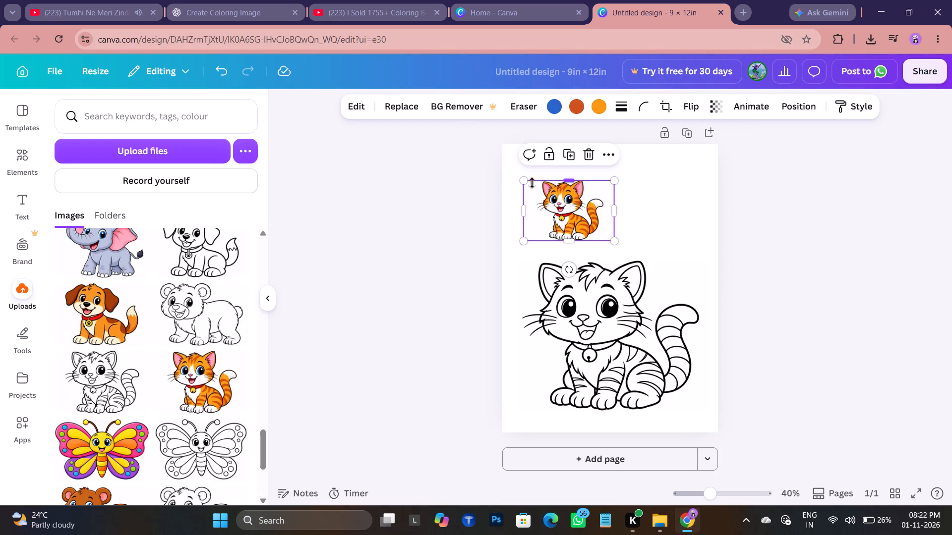
left_click_drag(528, 182, 523, 174)
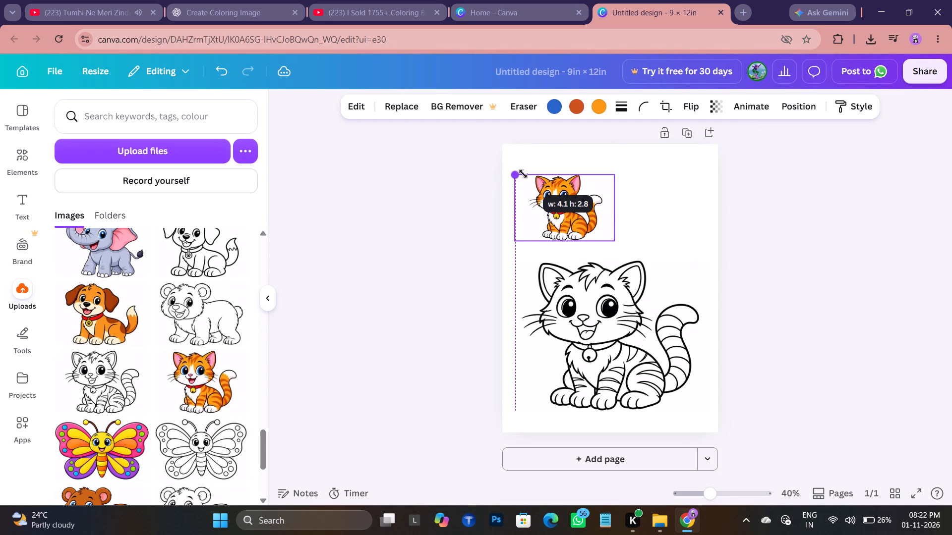
left_click_drag(523, 174, 523, 174)
left_click(668, 215)
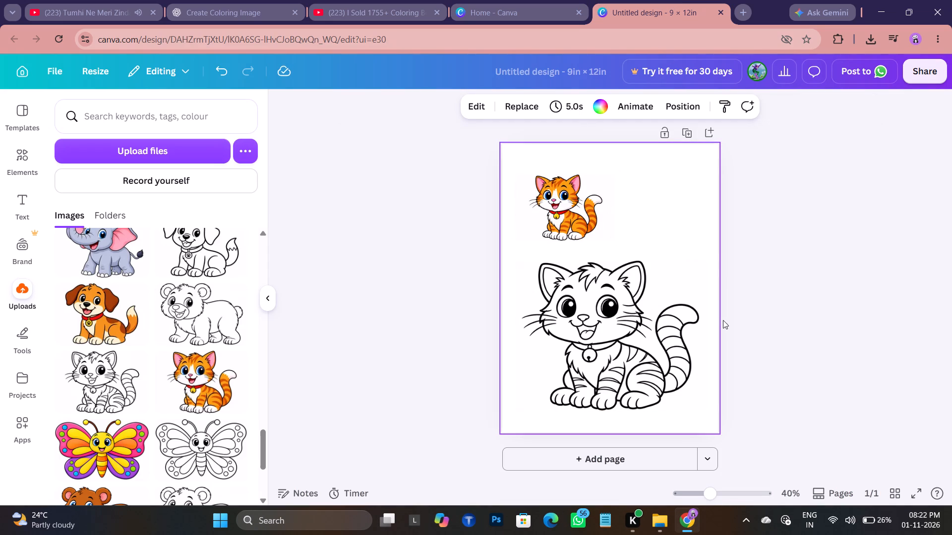
left_click(654, 202)
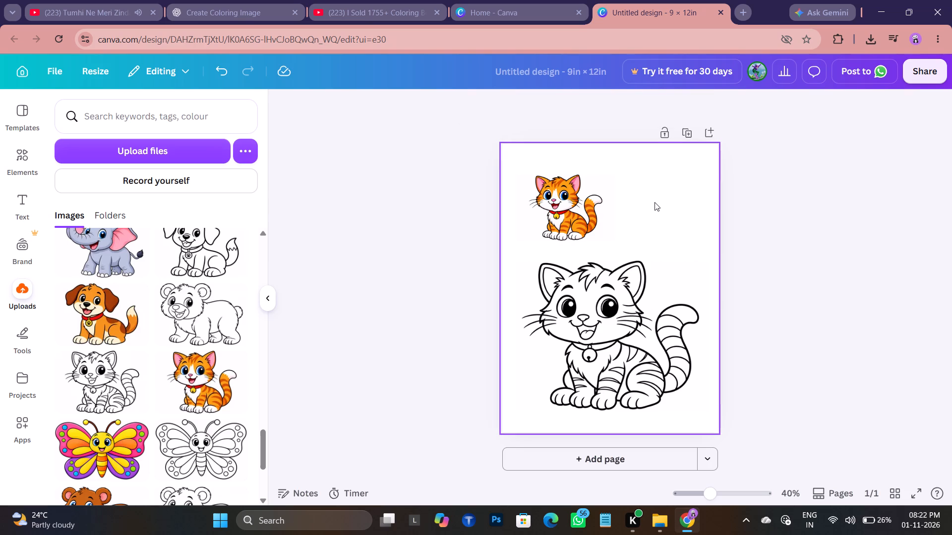
left_click(541, 198)
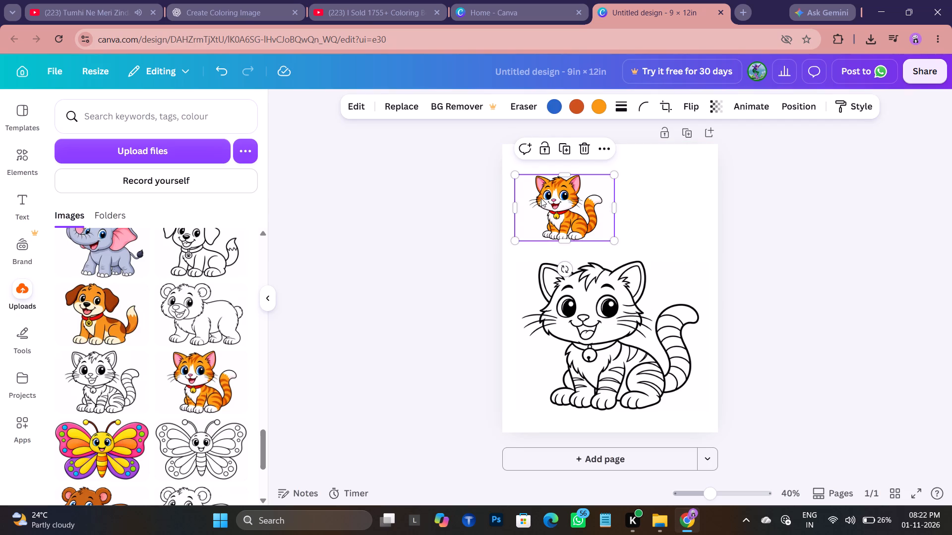
left_click_drag(565, 174, 565, 169)
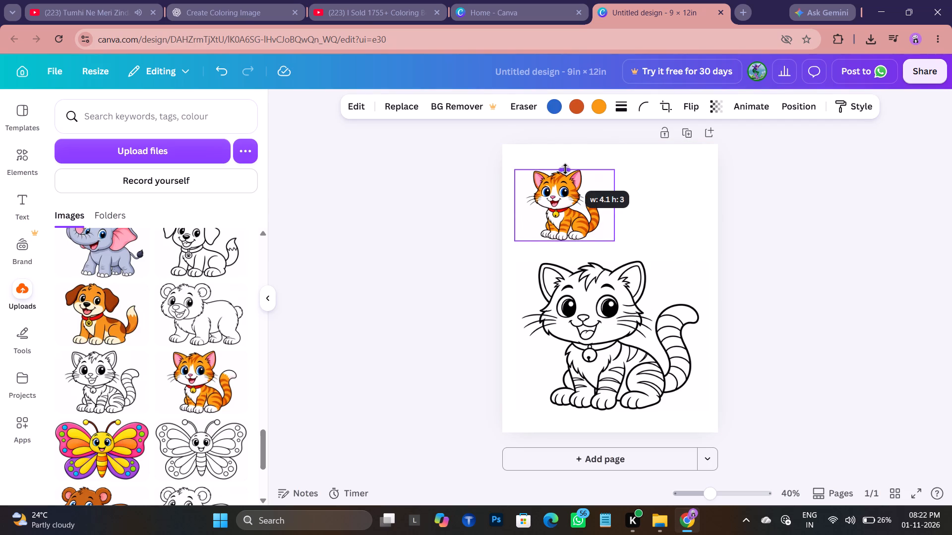
left_click_drag(565, 169, 565, 168)
left_click(649, 221)
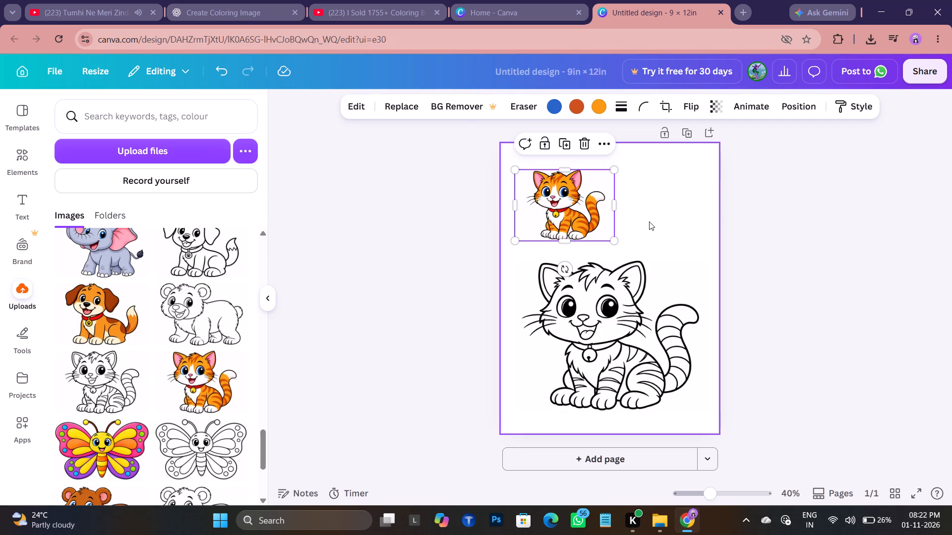
left_click(662, 213)
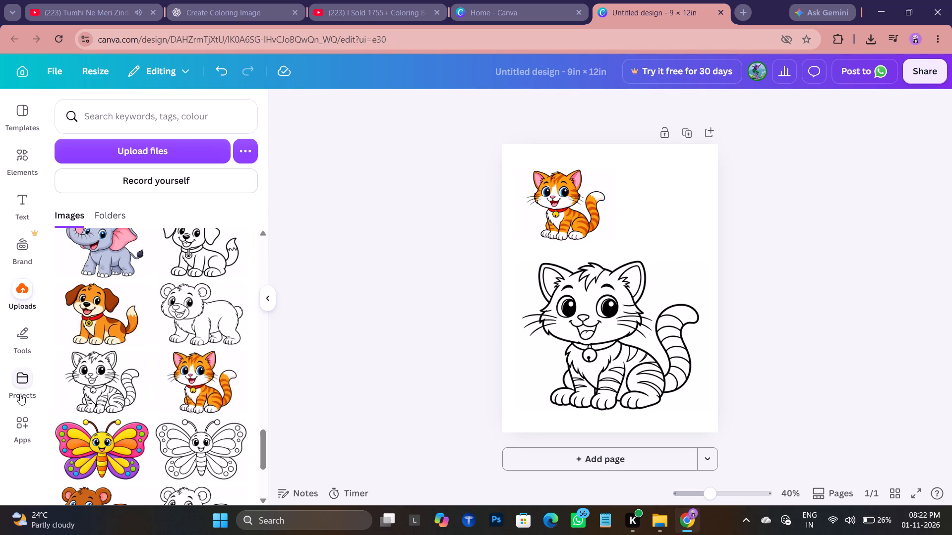
Add a default heading text and place it to the right of the orange cat, bottom-aligned with that image.
left_click(20, 215)
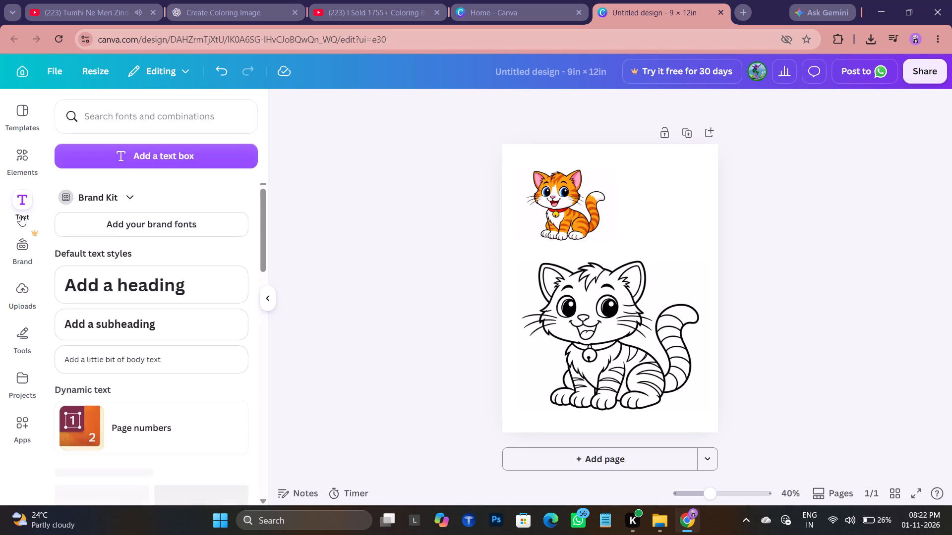
left_click(157, 304)
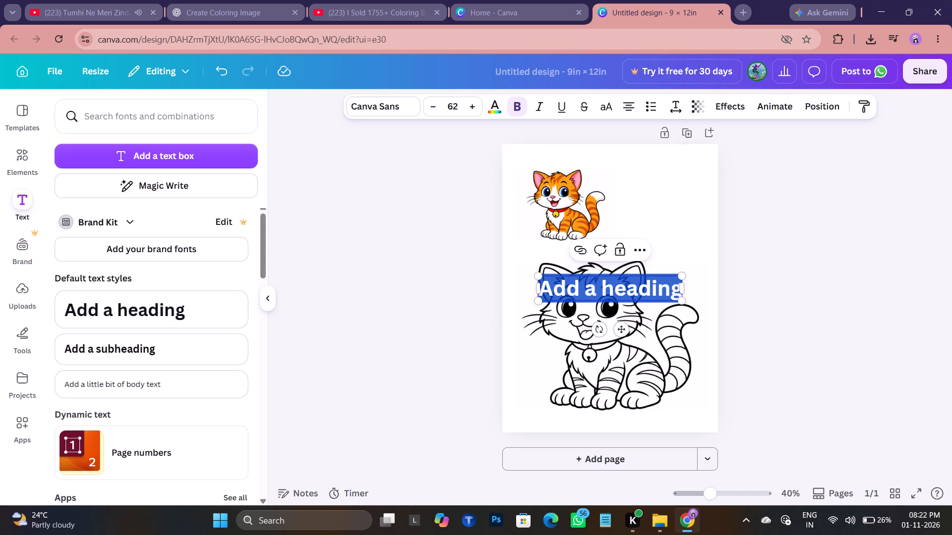
left_click_drag(616, 289, 667, 278)
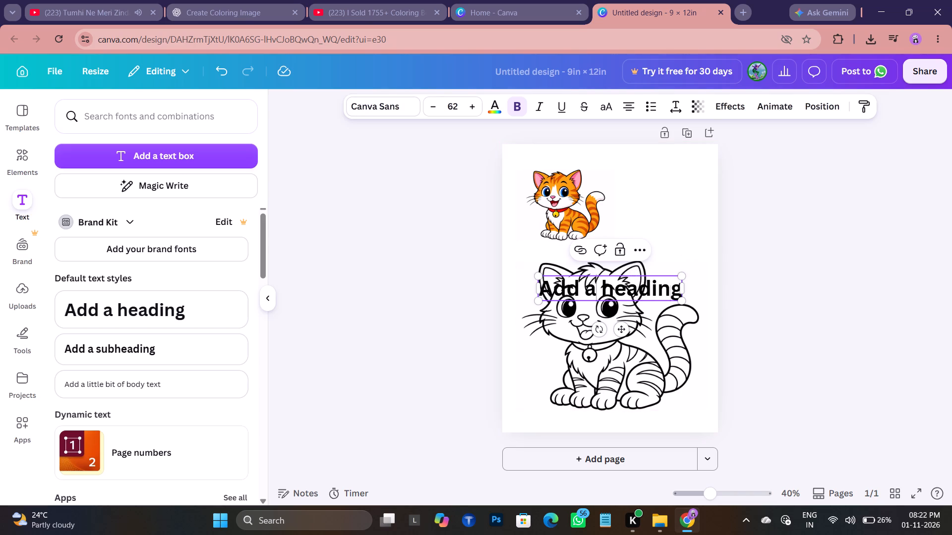
left_click_drag(667, 278, 679, 287)
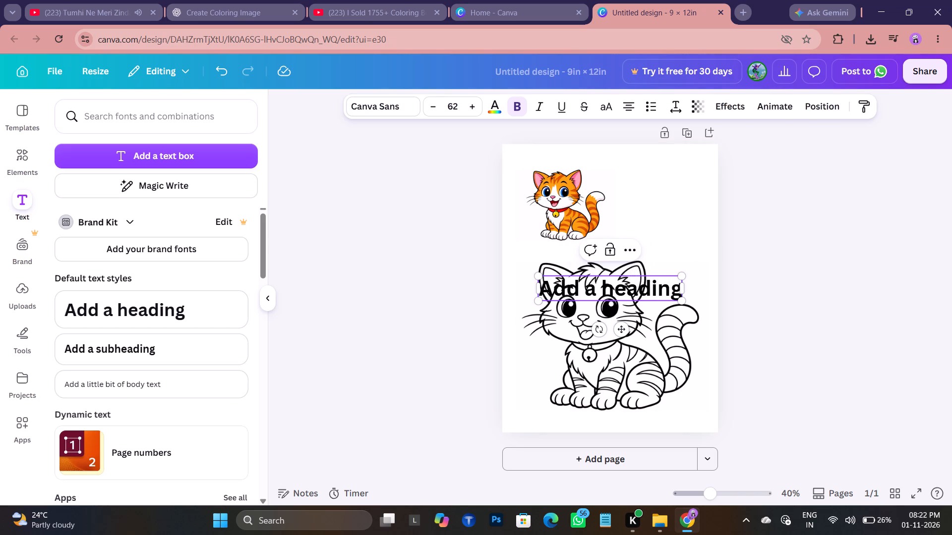
left_click_drag(558, 273, 582, 255)
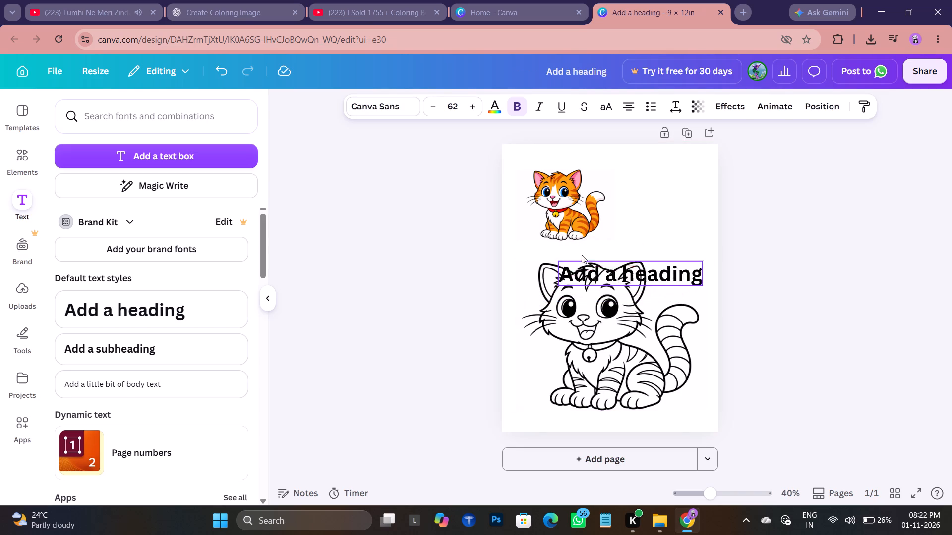
left_click_drag(582, 255, 621, 212)
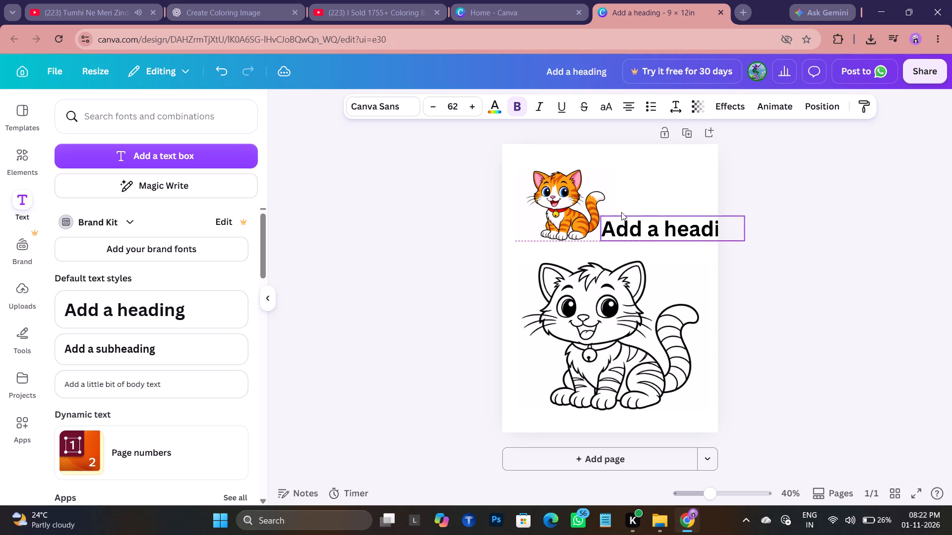
left_click_drag(621, 212, 622, 212)
Narrow the heading box to two lines beside the orange cat and scale its text down to size 51.7.
left_click_drag(749, 233, 733, 237)
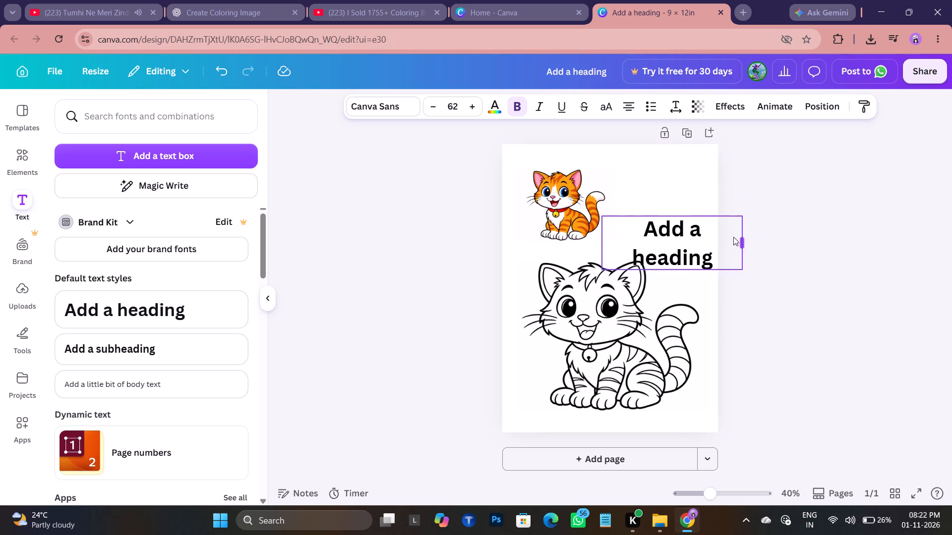
left_click_drag(733, 237, 694, 215)
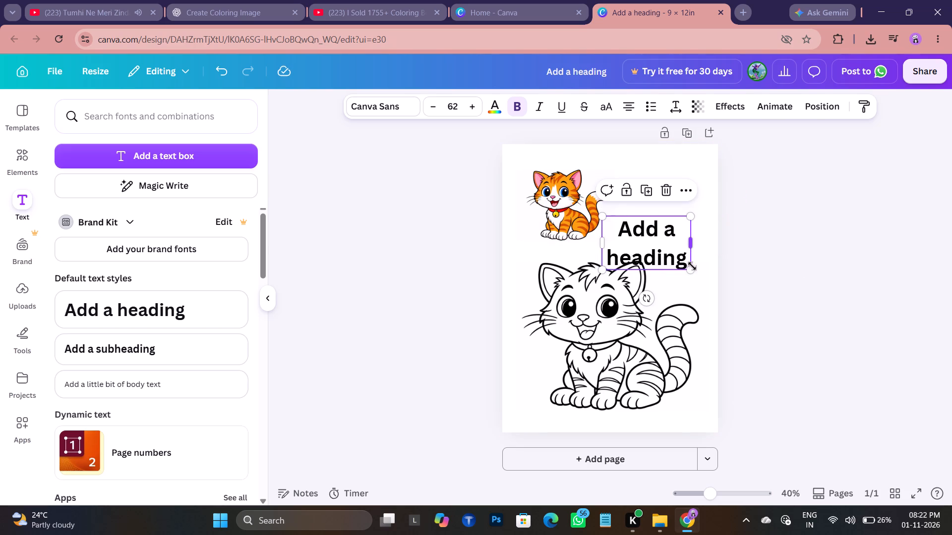
left_click_drag(690, 273, 689, 245)
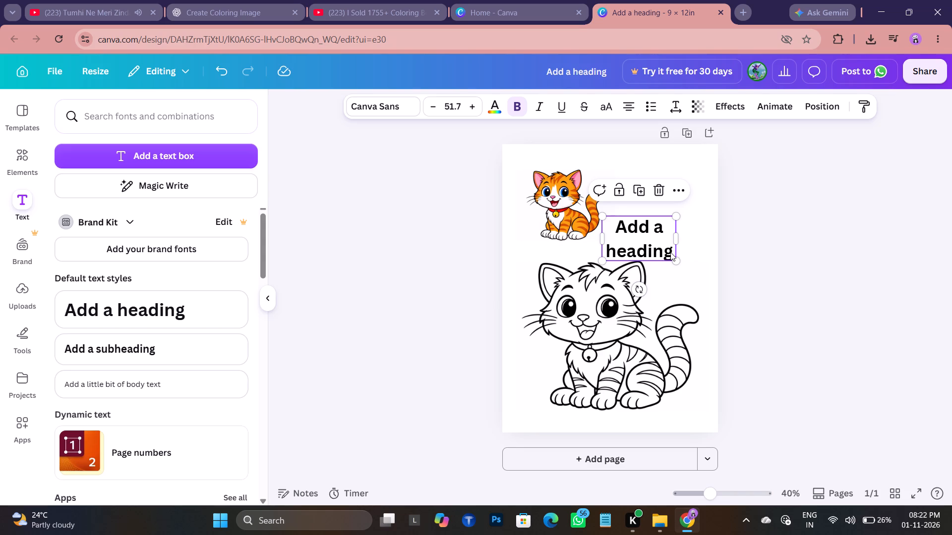
Replace the heading's placeholder text with "cat".
left_click(670, 252)
key("BackSpace")
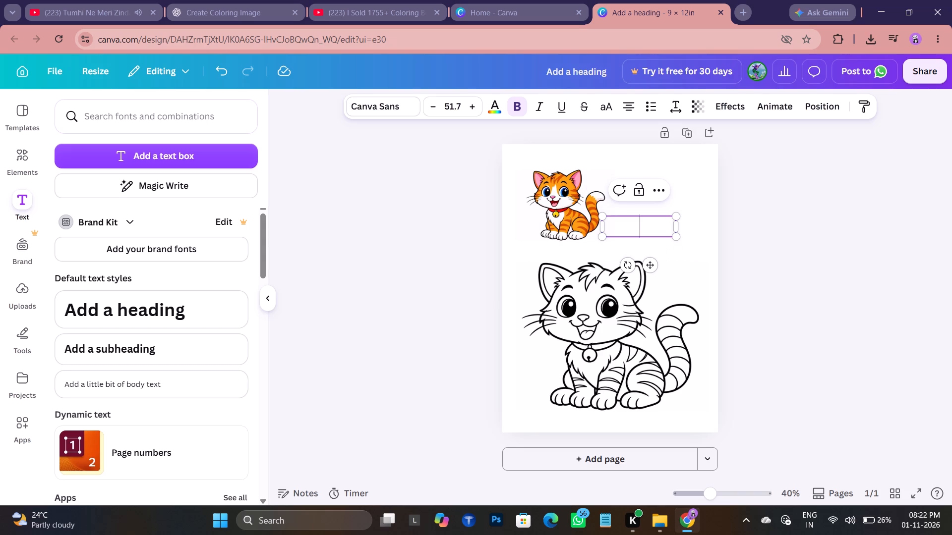
type("cat")
Apply the Hollow text effect to the "cat" heading.
left_click(724, 103)
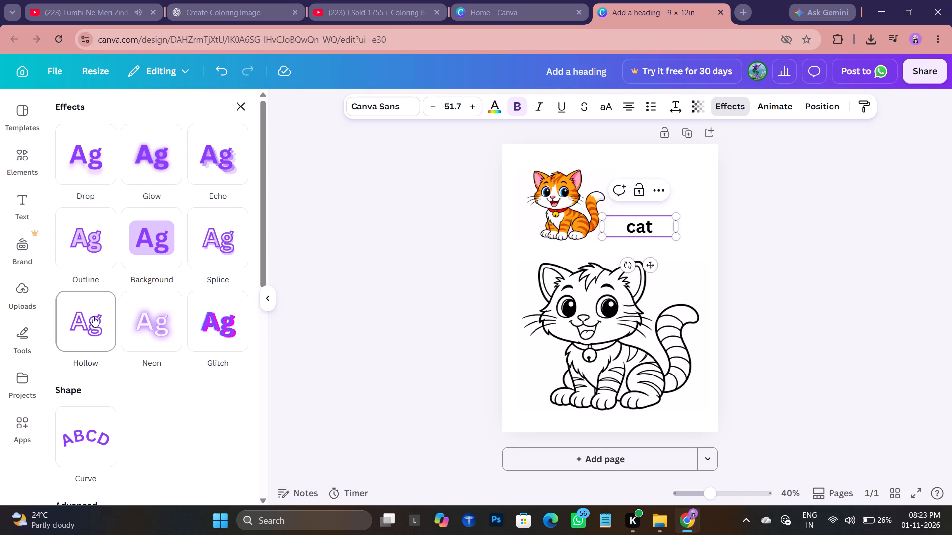
left_click(93, 316)
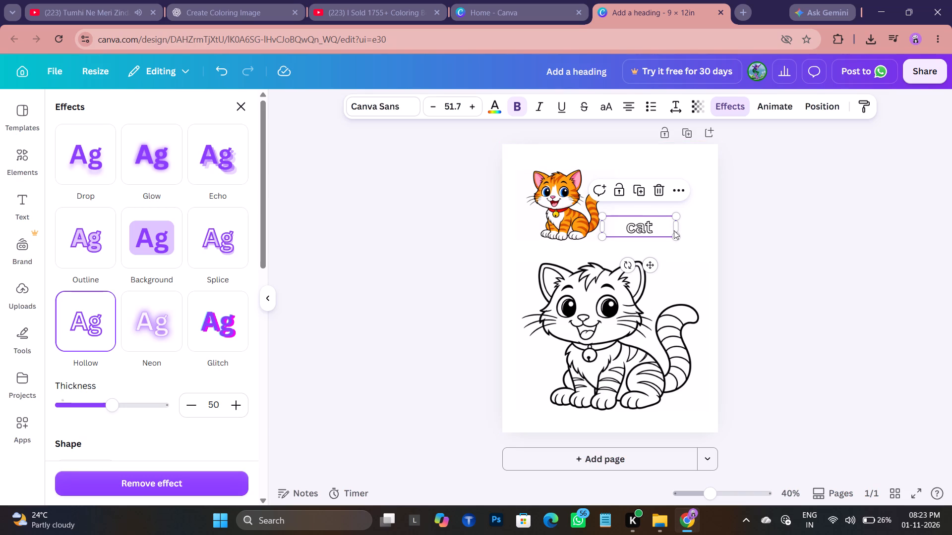
Enlarge the "cat" heading to size 62 and position it right of the orange cat, bottom-aligned with that image.
left_click_drag(674, 233, 690, 236)
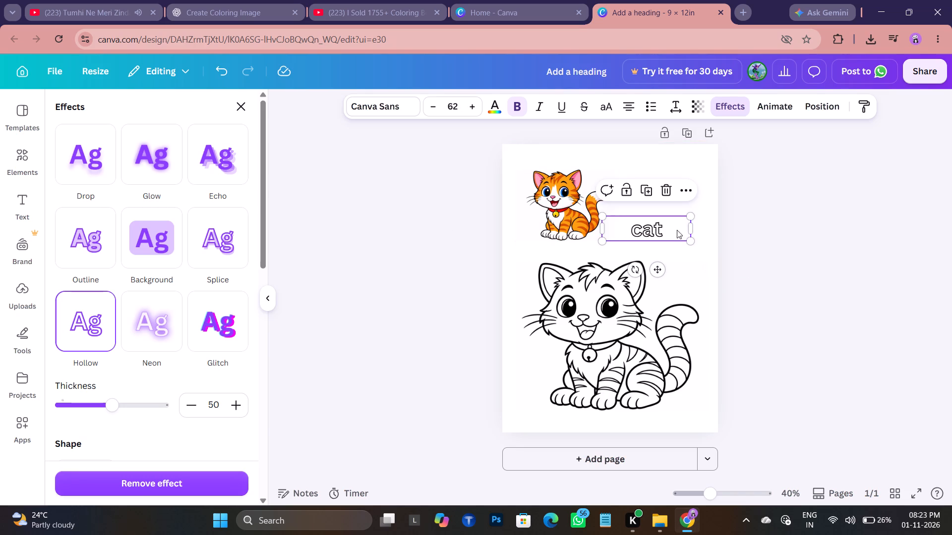
left_click_drag(661, 224, 663, 212)
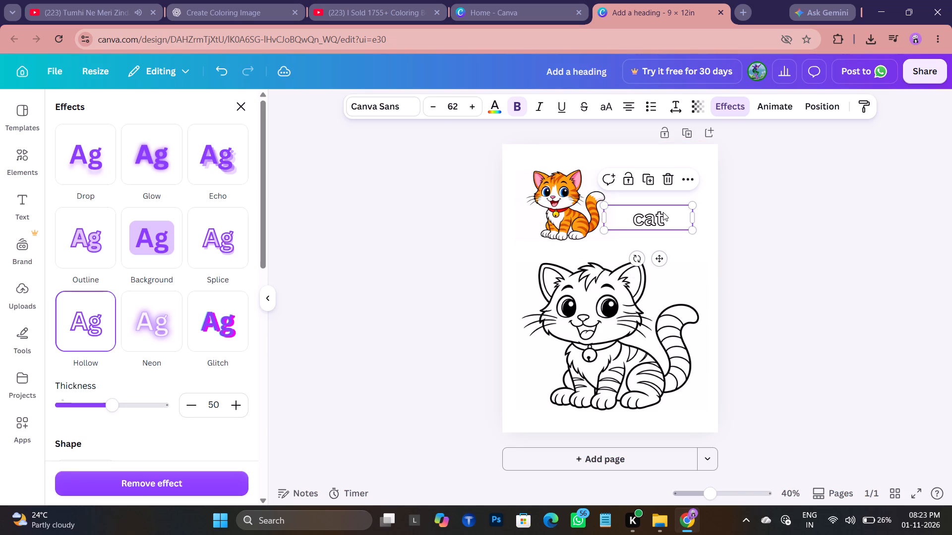
left_click_drag(661, 217, 661, 223)
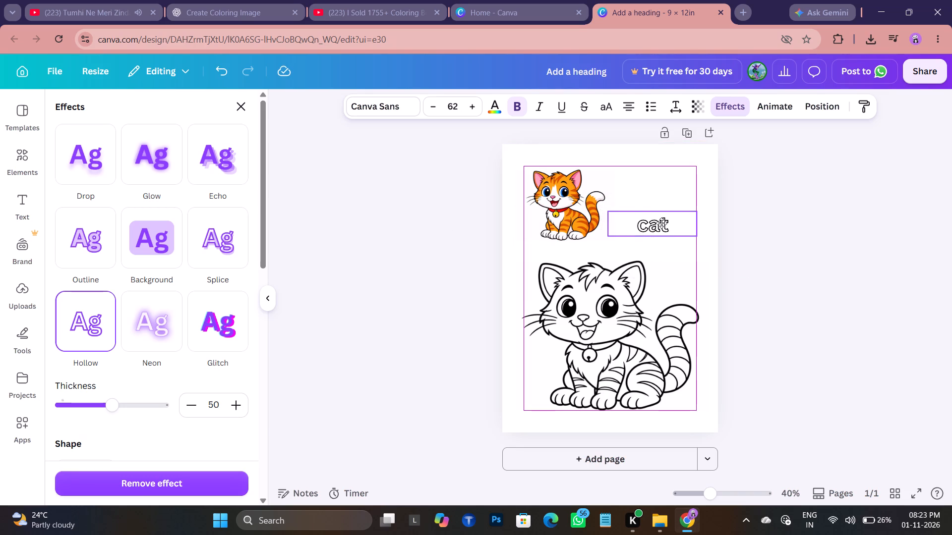
left_click_drag(661, 223, 655, 224)
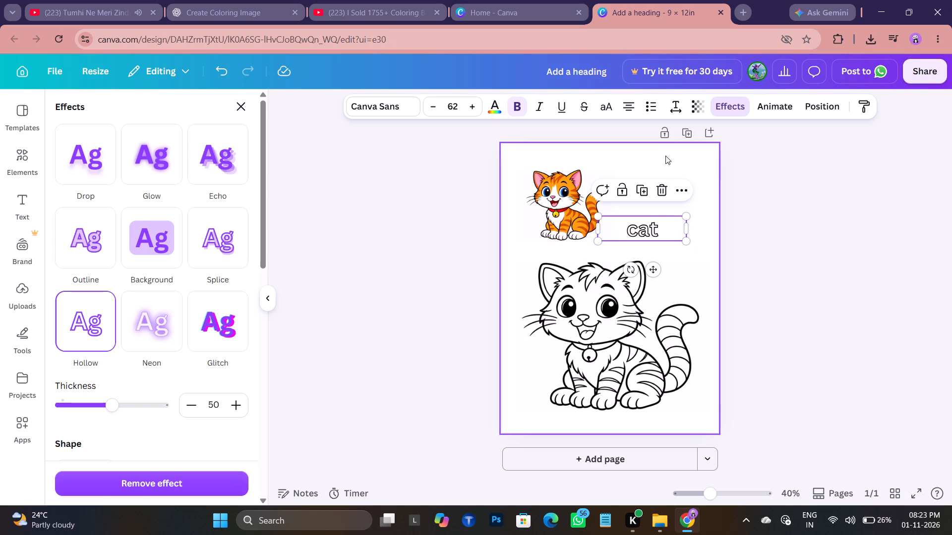
Move the "cat" heading up beside the orange cat so its top aligns with that image's top edge.
left_click(660, 166)
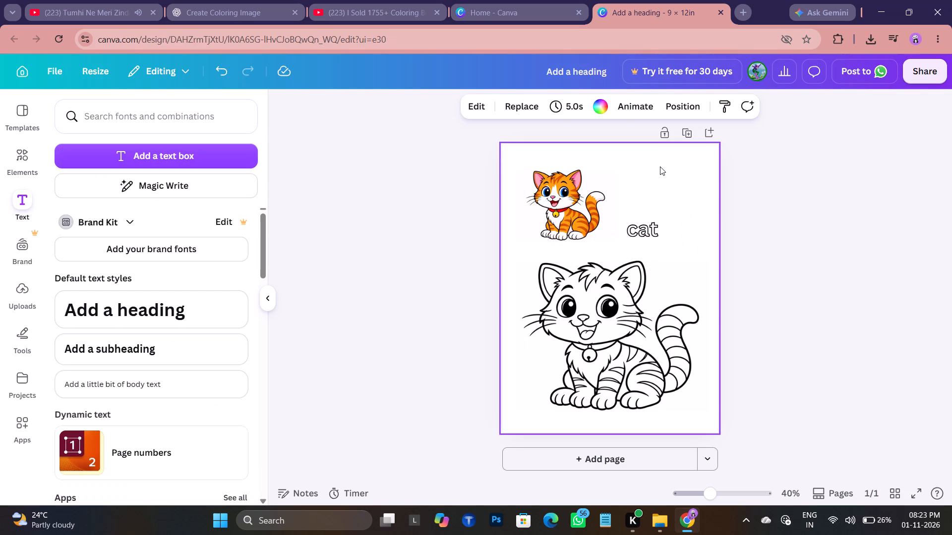
left_click_drag(653, 226, 657, 215)
left_click_drag(657, 215, 653, 157)
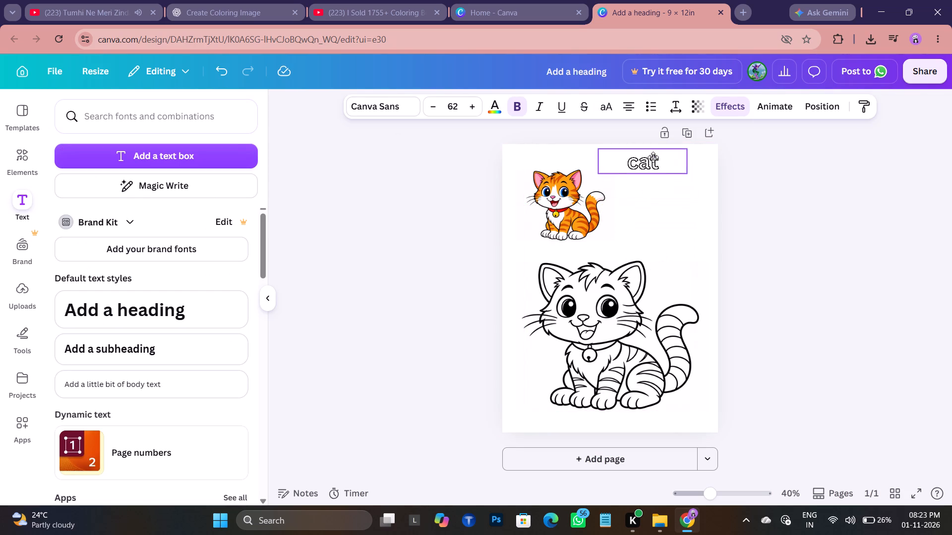
left_click_drag(653, 157, 660, 182)
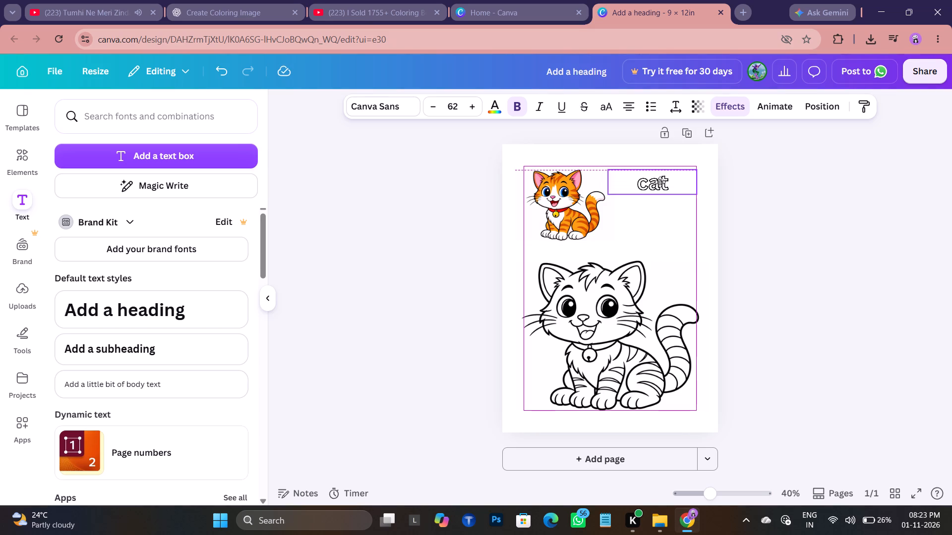
left_click_drag(660, 182, 657, 179)
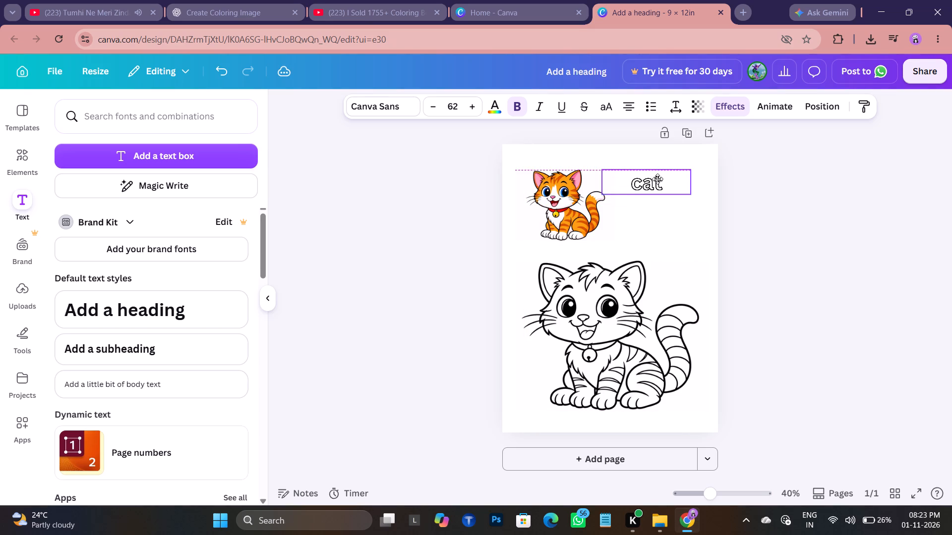
left_click_drag(657, 179, 657, 180)
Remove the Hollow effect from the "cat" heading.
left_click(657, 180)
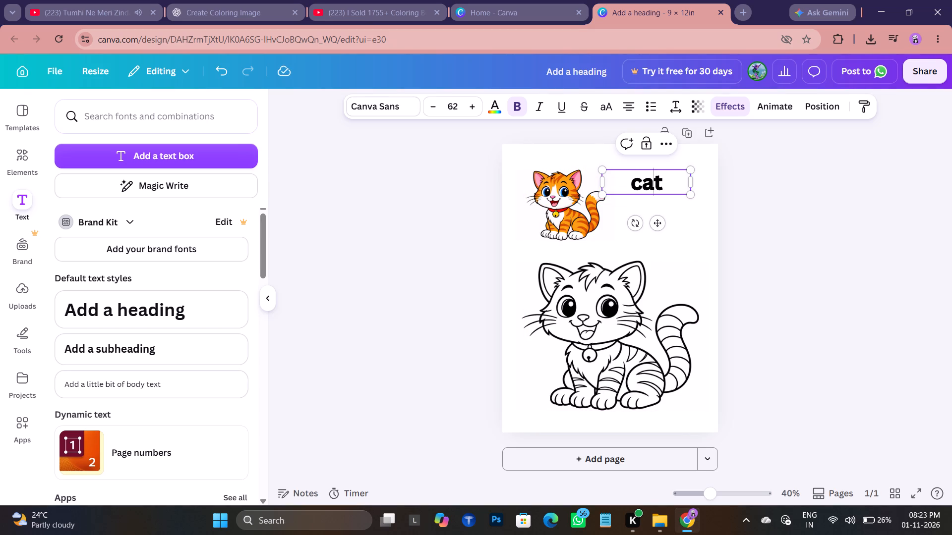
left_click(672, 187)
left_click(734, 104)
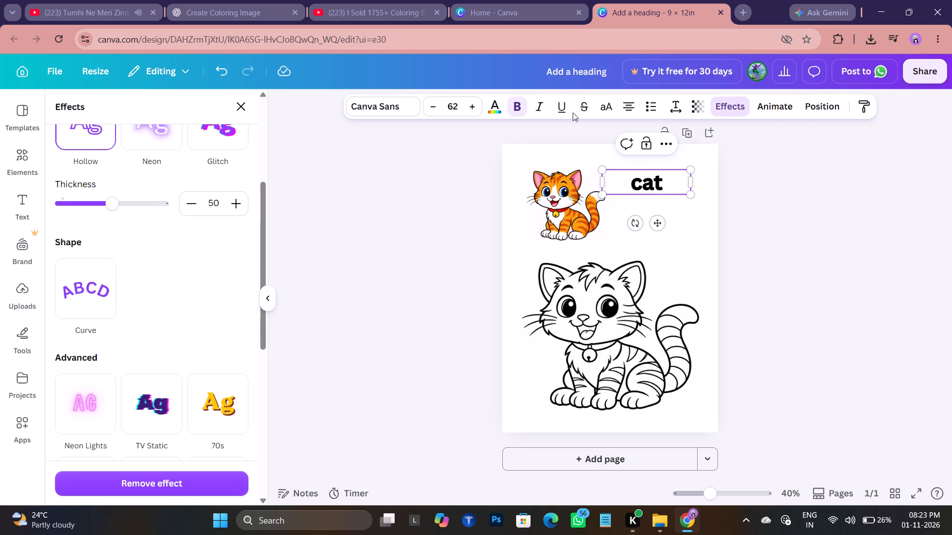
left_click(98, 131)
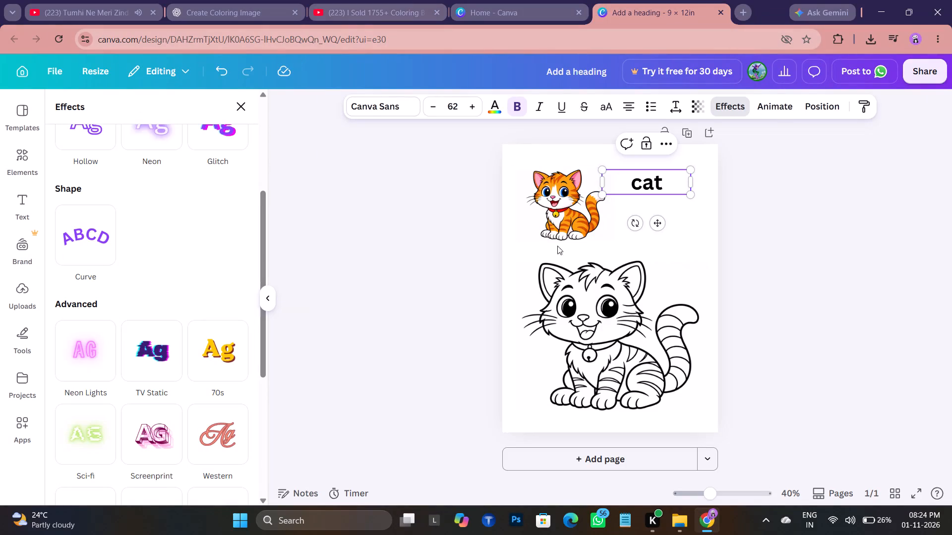
Replace the heading text "cat" with "kitten".
left_click(676, 180)
key("BackSpace")
key("BackSpace")
key("BackSpace")
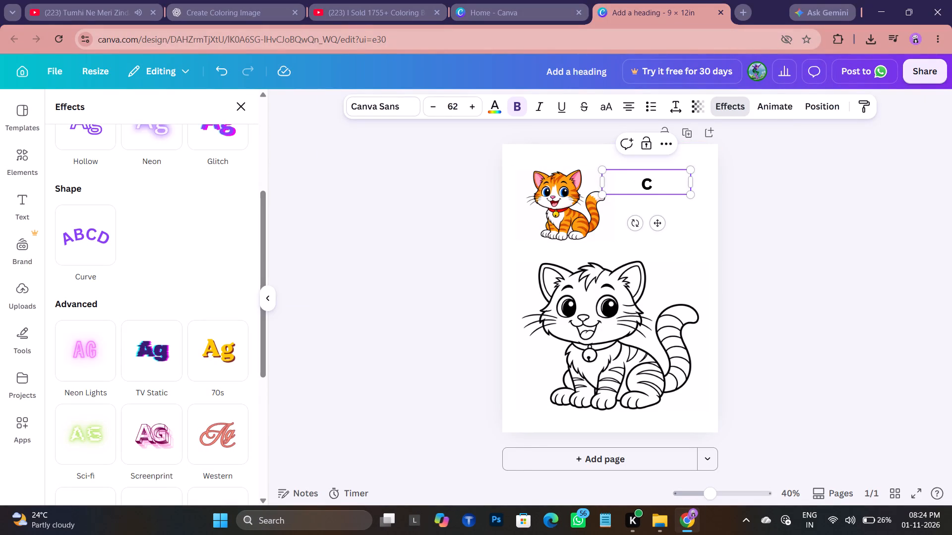
key("BackSpace")
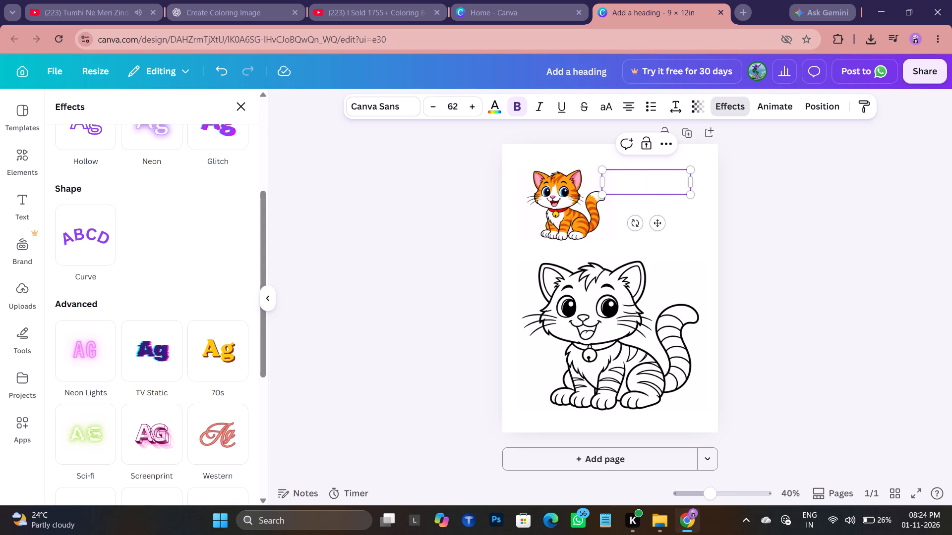
type("kitten")
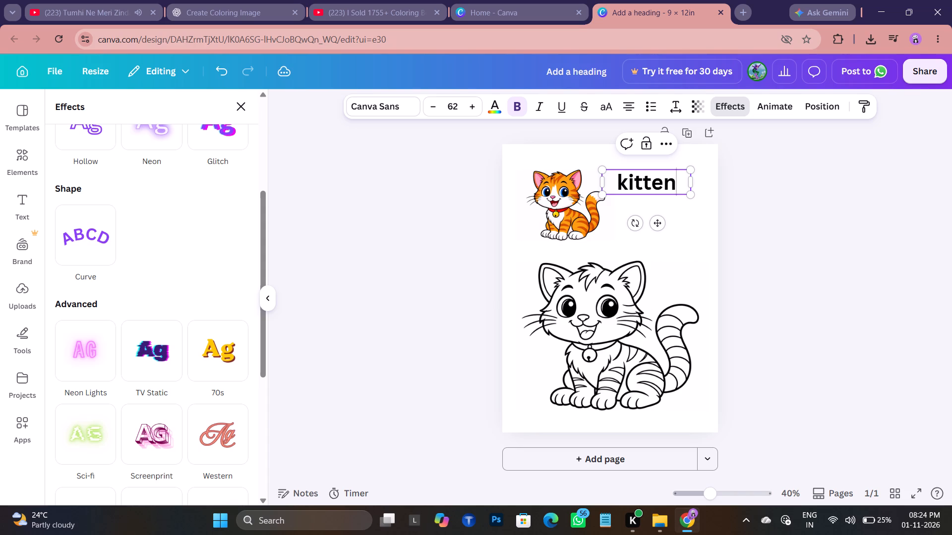
Apply the Hollow text effect to the "kitten" heading.
left_click(730, 102)
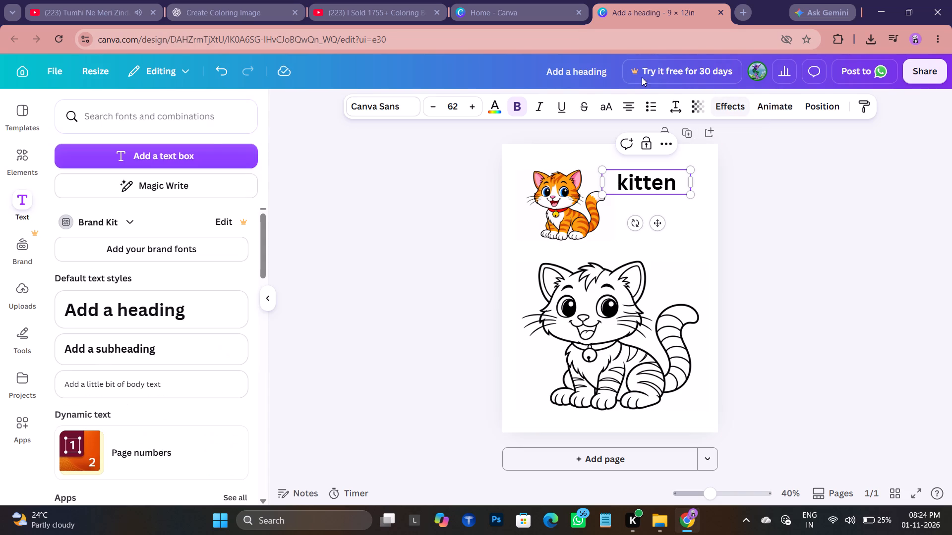
left_click(736, 107)
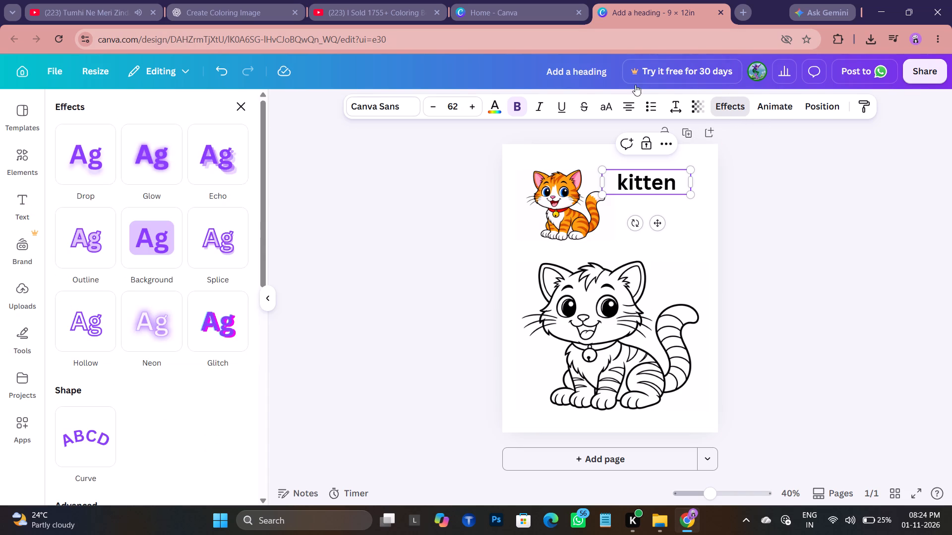
left_click(231, 157)
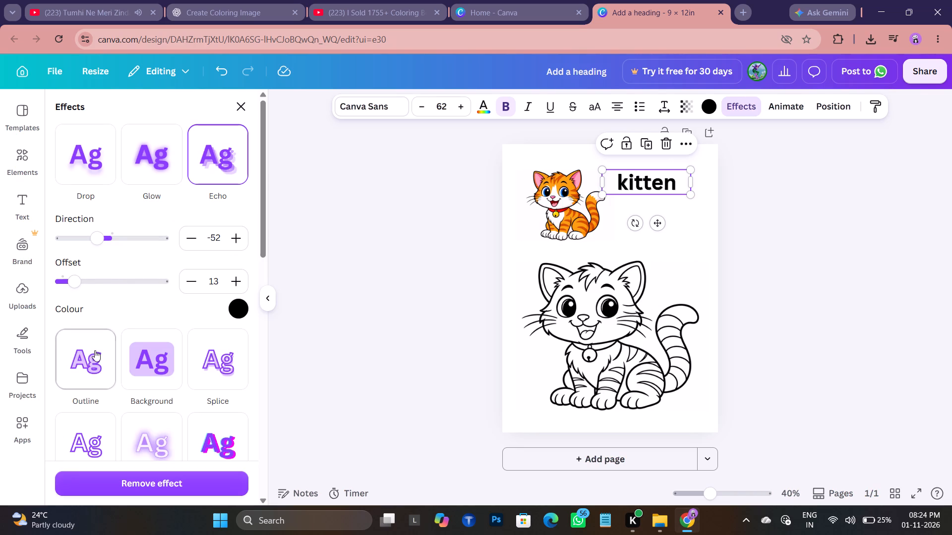
left_click(86, 427)
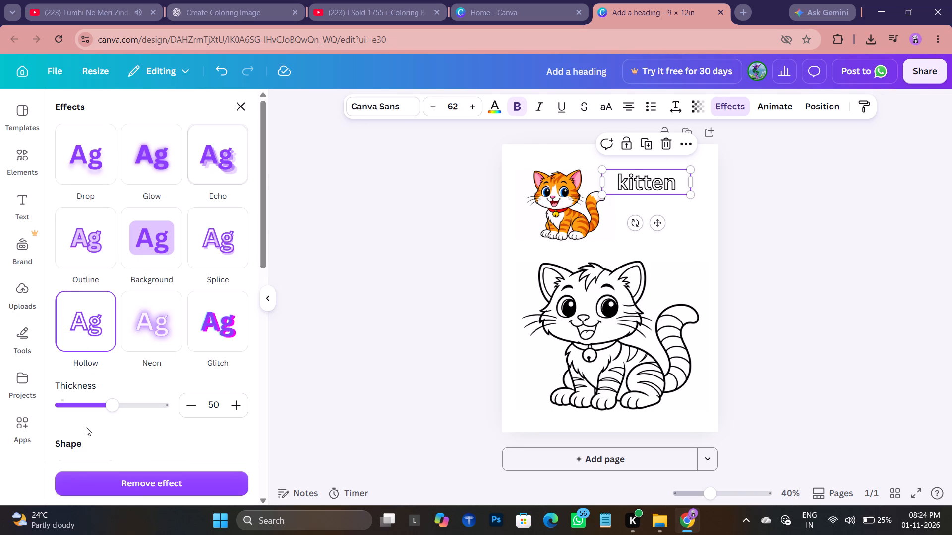
left_click(764, 224)
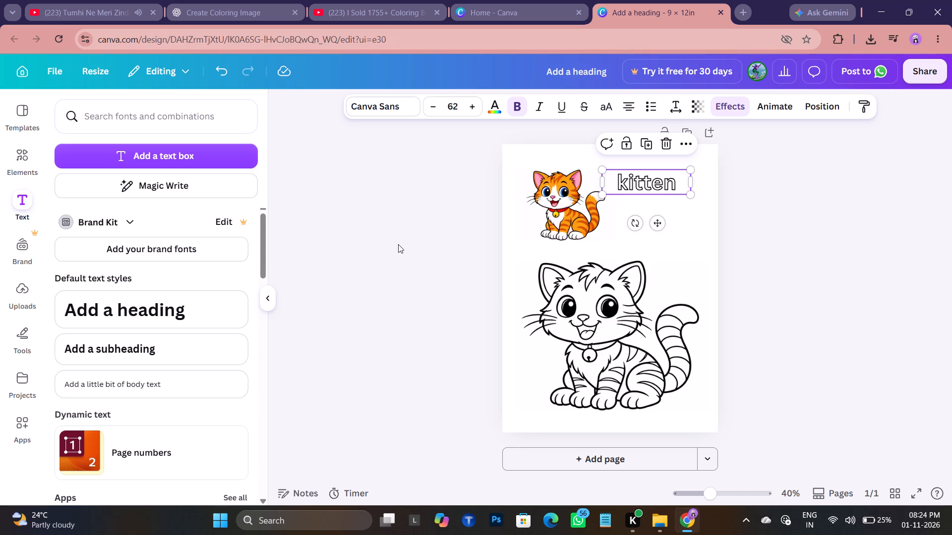
Nudge the "kitten" heading slightly higher on the page.
left_click(398, 244)
left_click(662, 184)
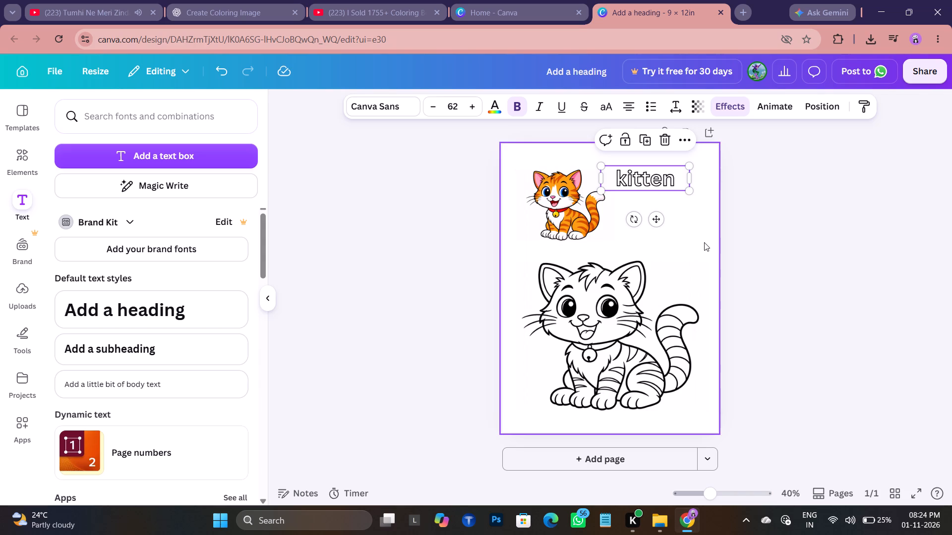
left_click(358, 179)
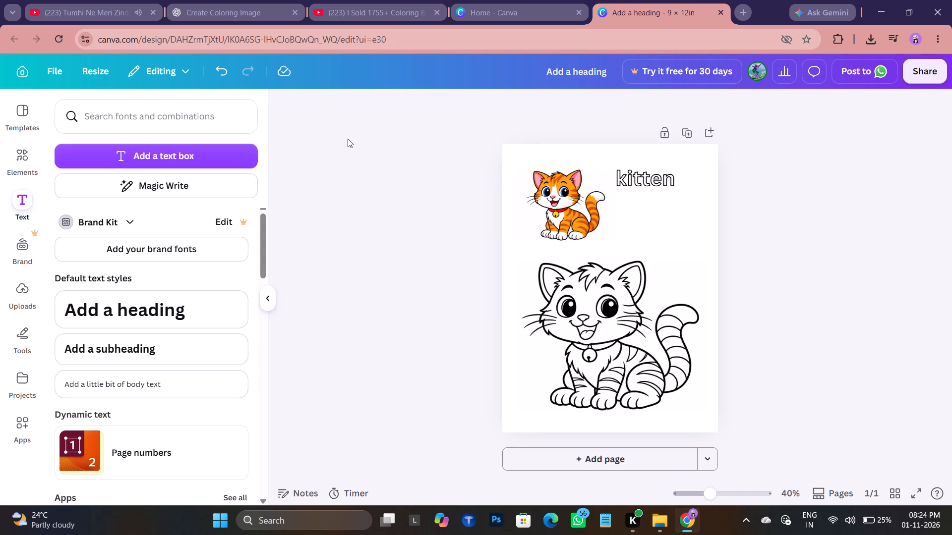
Turn on the rulers and guides for the design.
left_click(59, 70)
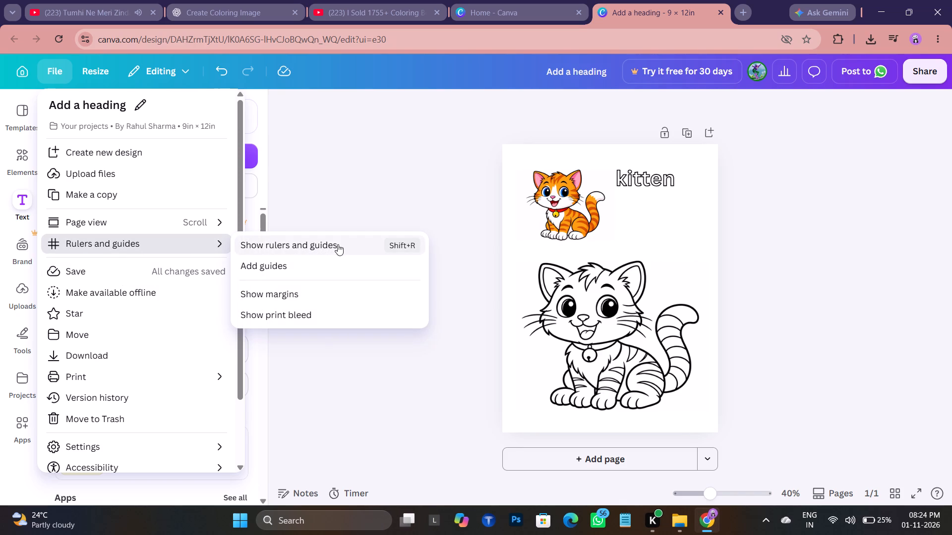
left_click(338, 244)
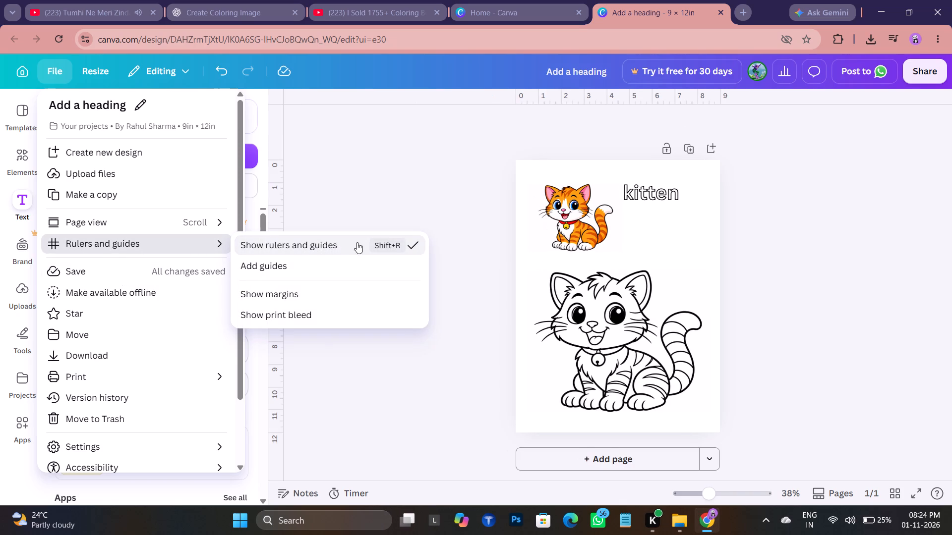
left_click(445, 116)
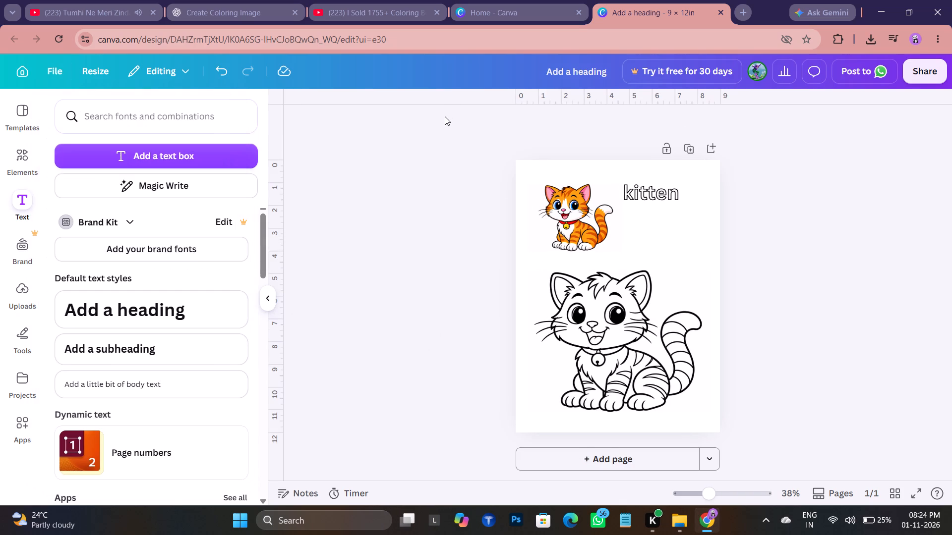
Add horizontal guides along the orange cat's top edge and along its bottom edge at about 4.02 in.
left_click_drag(600, 103, 600, 131)
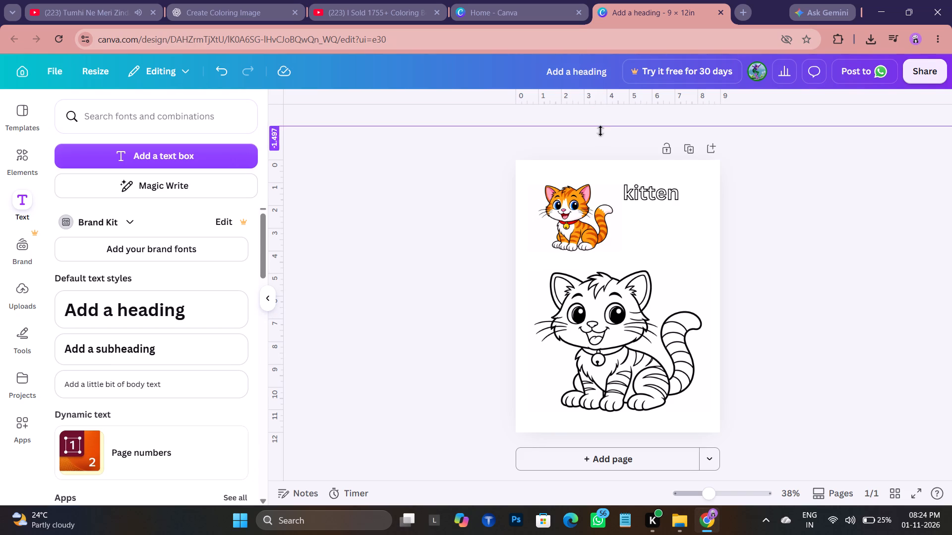
left_click_drag(600, 131, 606, 180)
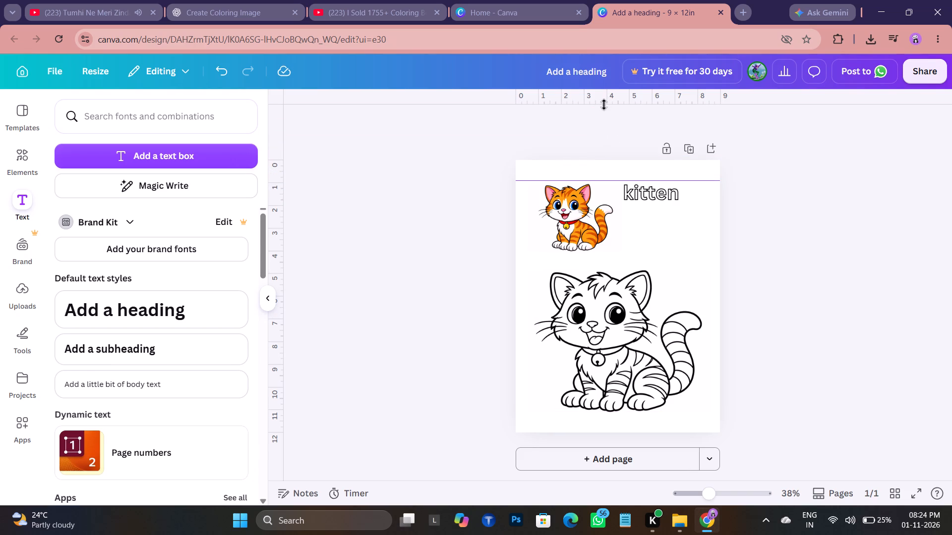
left_click_drag(604, 105, 597, 125)
left_click_drag(578, 104, 593, 179)
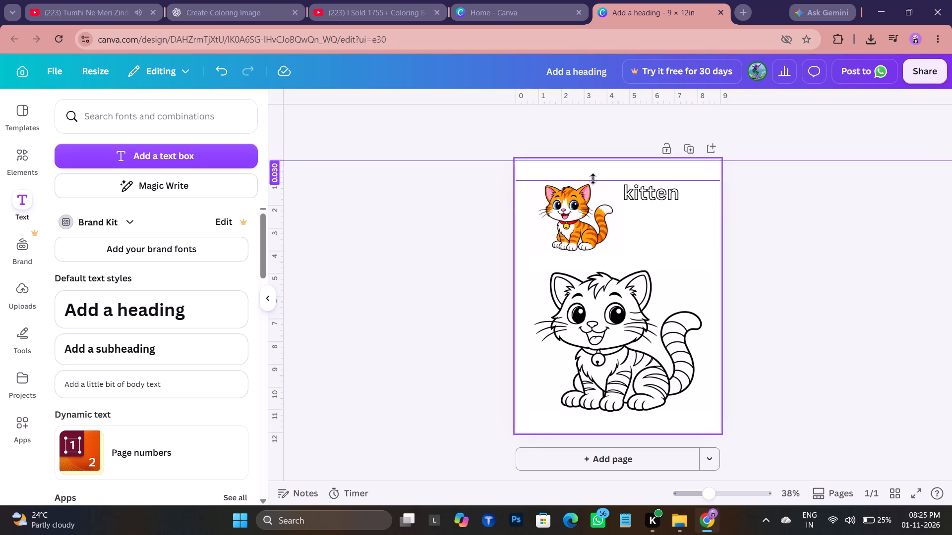
left_click_drag(593, 179, 597, 249)
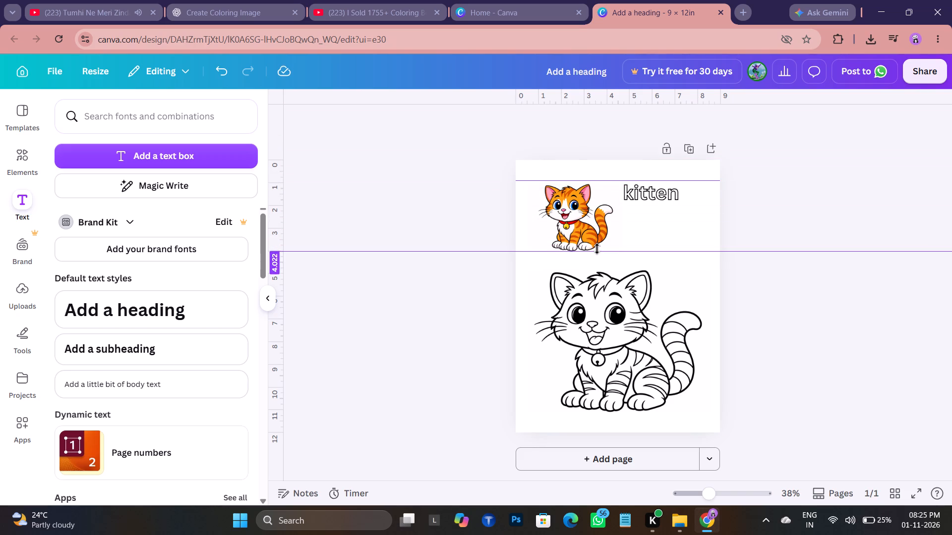
left_click(602, 179)
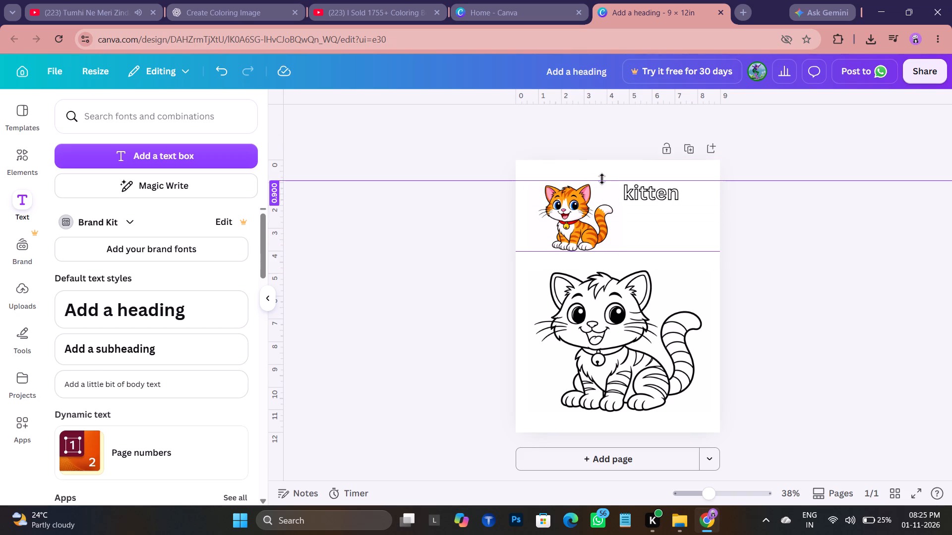
Add horizontal guides along the large uncolored cat's top edge, at about 4.85 in, and along its bottom edge.
left_click(593, 144)
left_click_drag(591, 102, 593, 112)
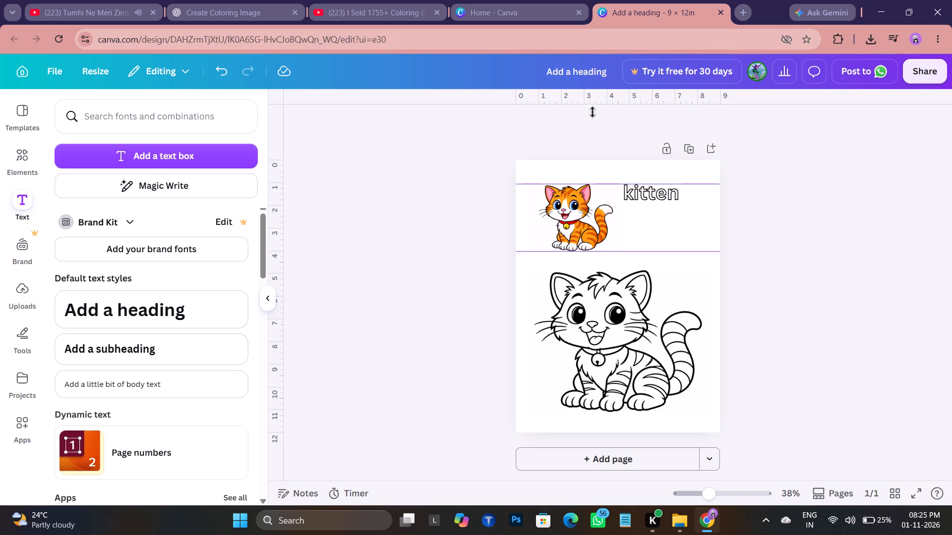
left_click_drag(593, 112, 608, 262)
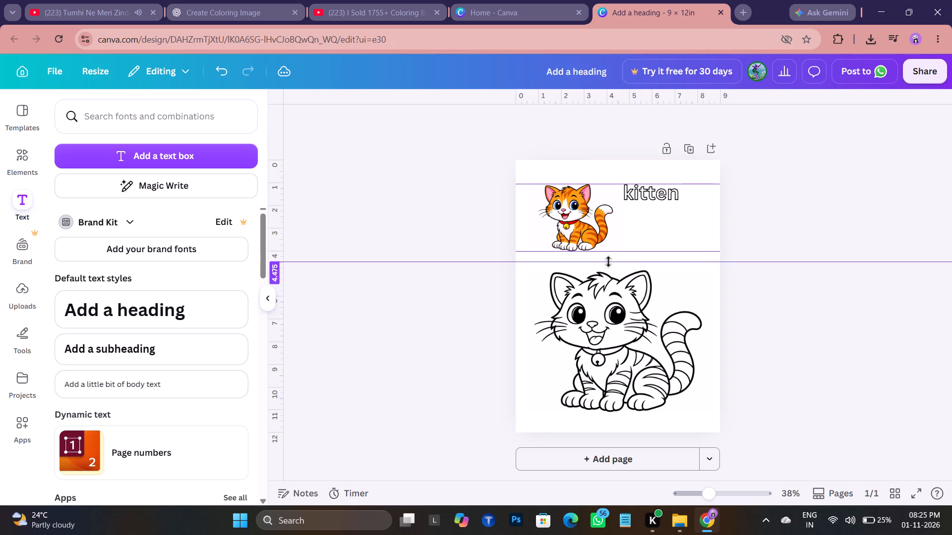
left_click_drag(608, 262, 608, 267)
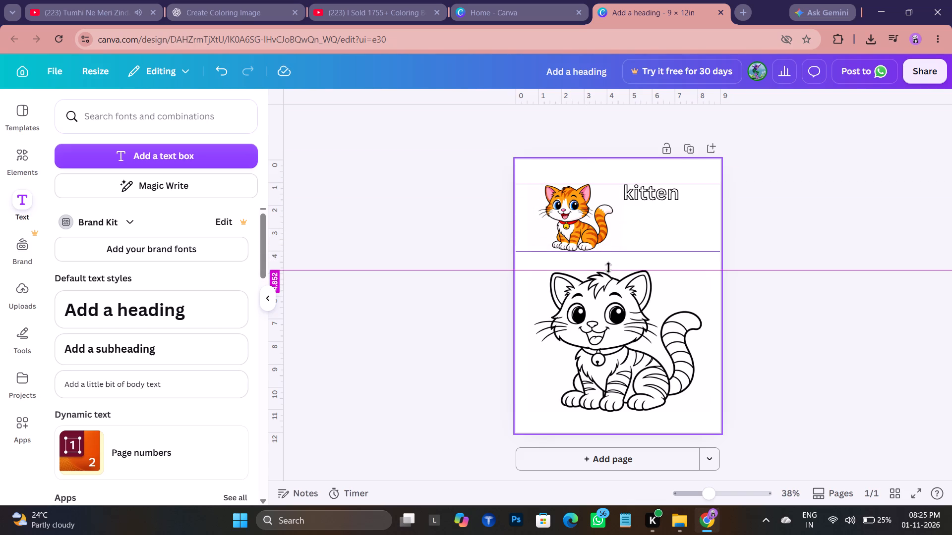
left_click_drag(608, 267, 608, 266)
left_click(608, 266)
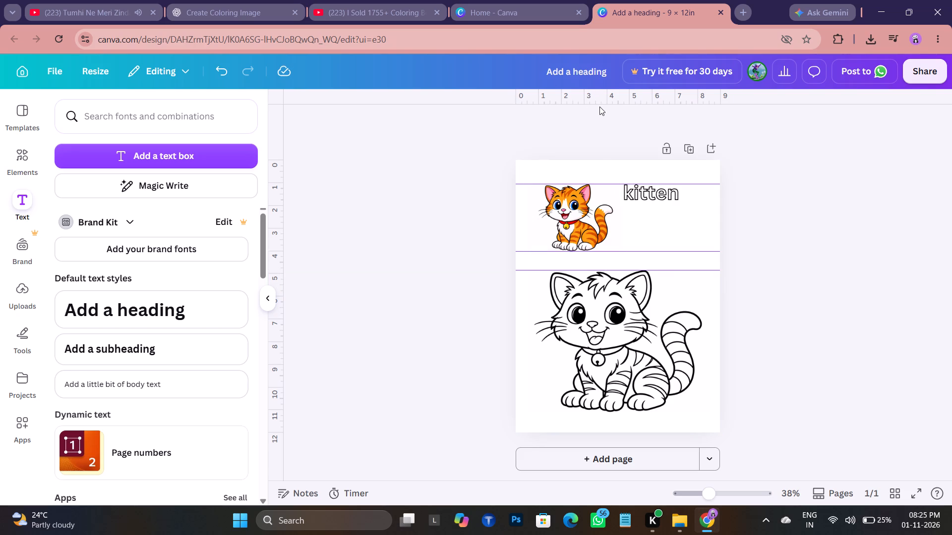
left_click_drag(598, 104, 621, 365)
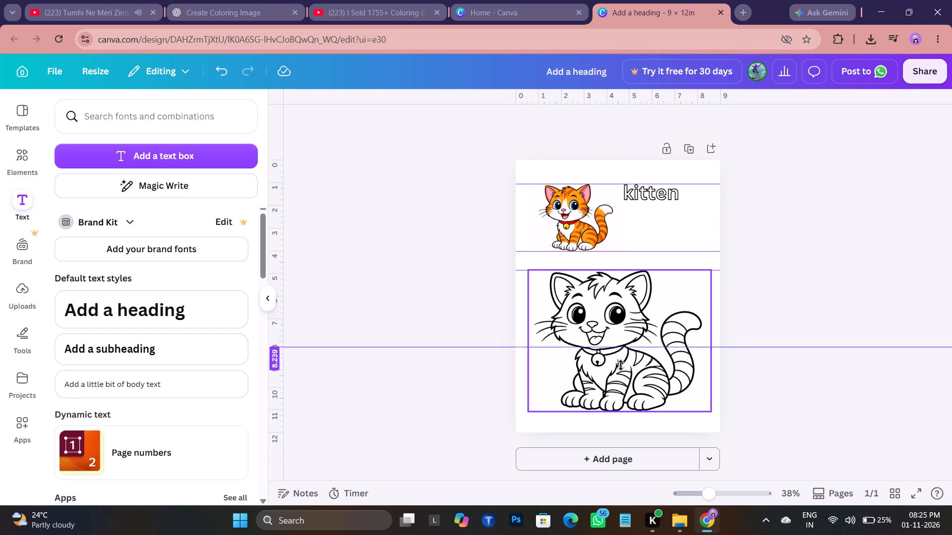
left_click_drag(621, 365, 622, 415)
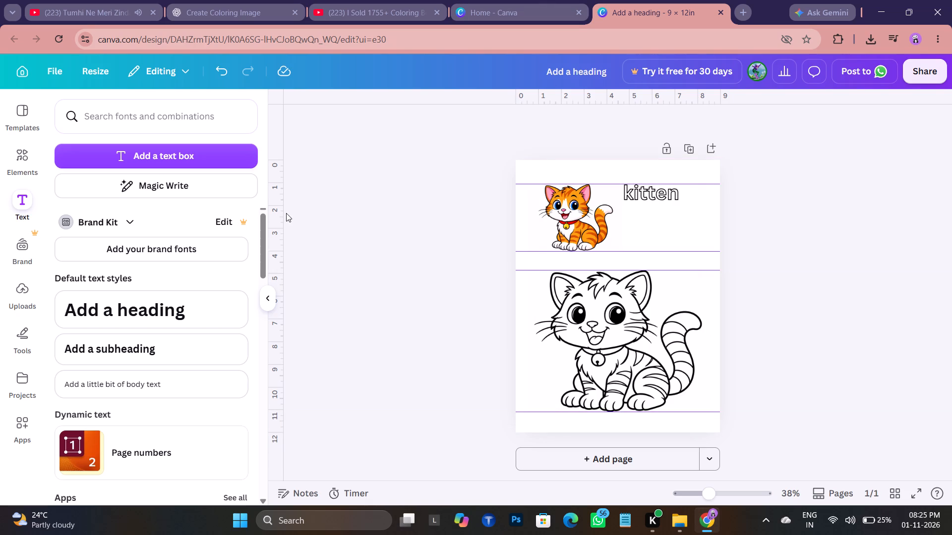
Add a vertical guide at about 0.54 in, along the left edge of the orange cat's image frame.
left_click_drag(282, 213, 393, 202)
left_click_drag(393, 202, 550, 200)
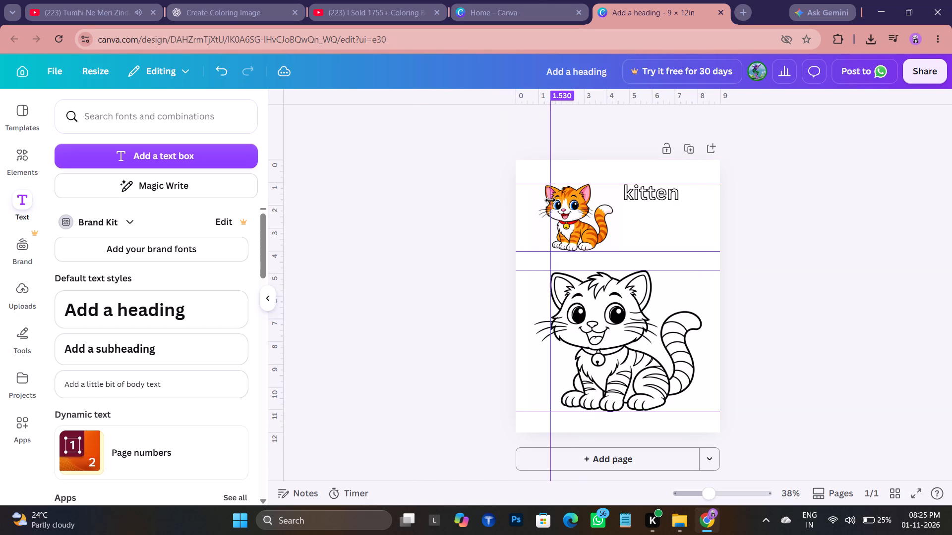
left_click_drag(550, 200, 539, 202)
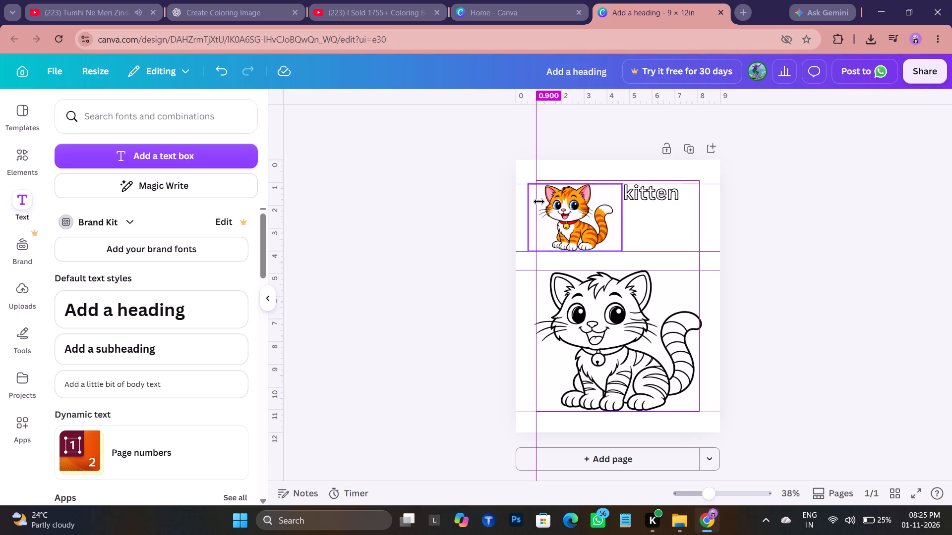
left_click_drag(539, 202, 540, 204)
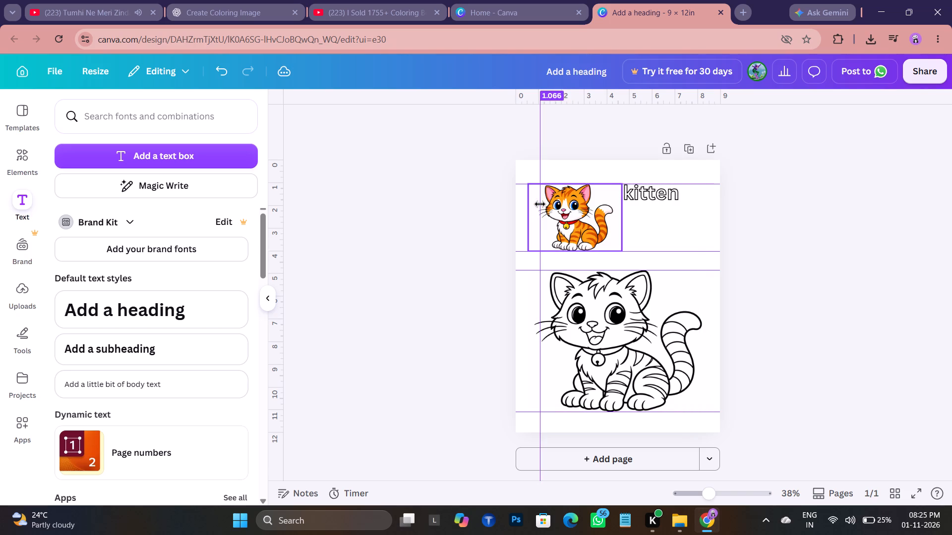
left_click(540, 204)
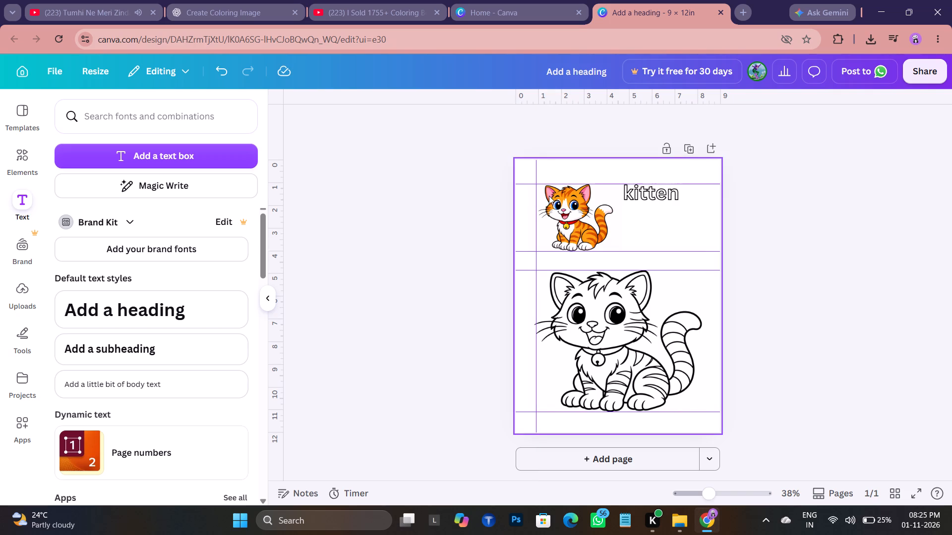
left_click_drag(535, 204, 528, 205)
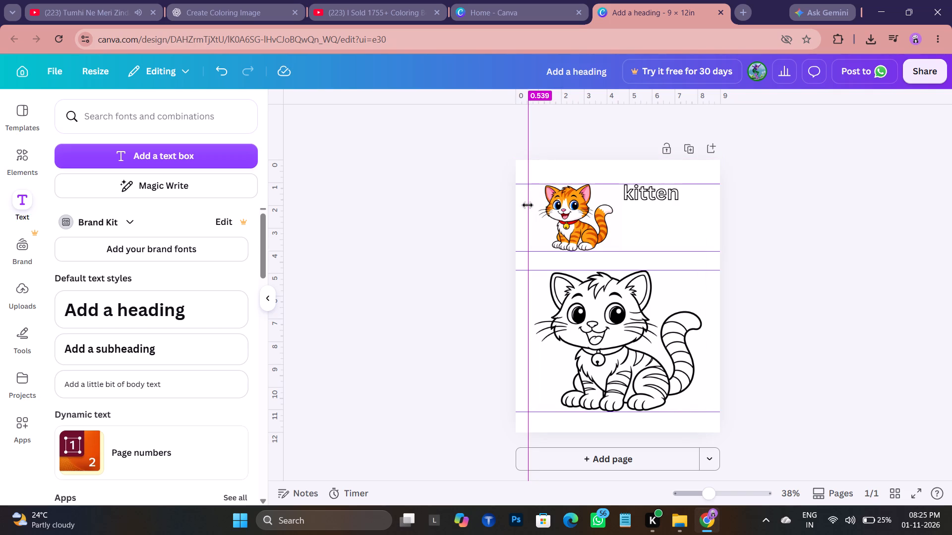
left_click_drag(528, 205, 528, 204)
left_click_drag(528, 204, 530, 204)
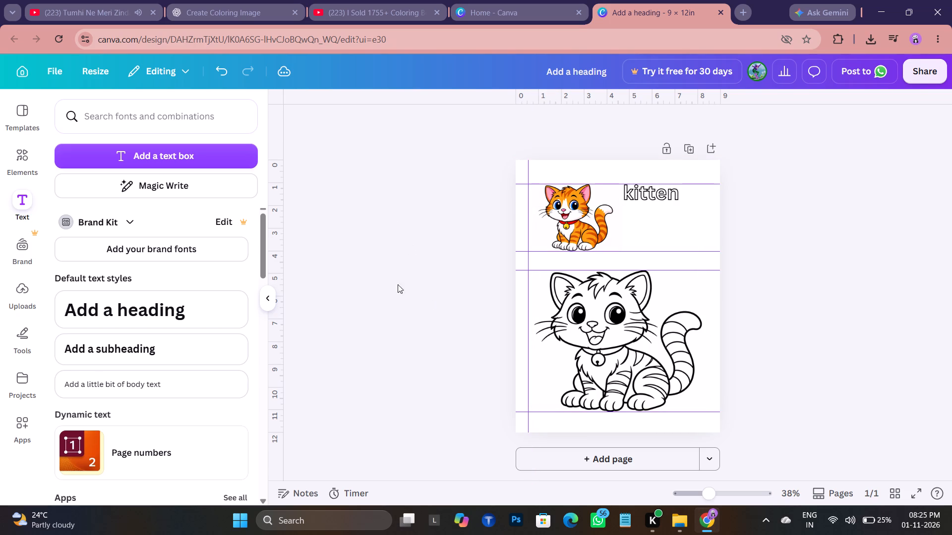
Add a second vertical guide at about 4.31 in, just past the tip of the orange cat's tail.
left_click_drag(284, 249, 490, 251)
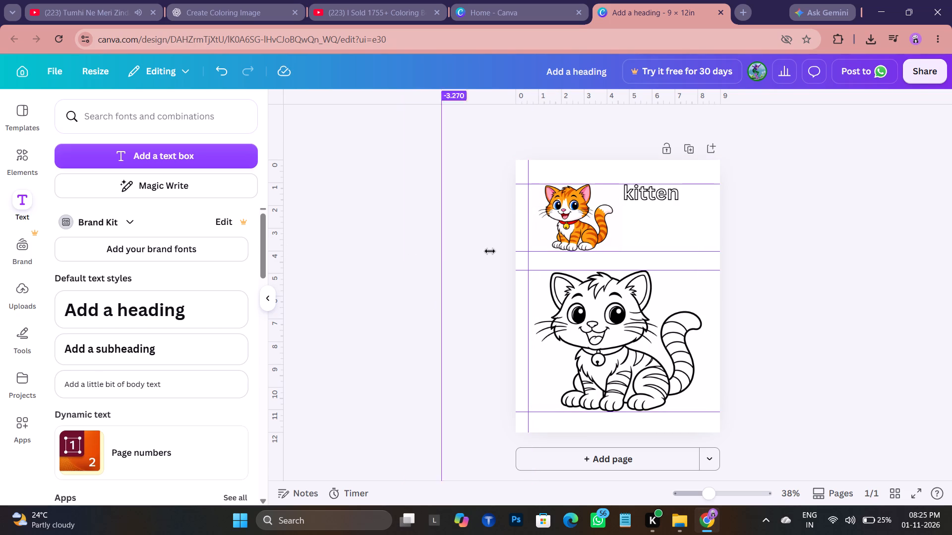
left_click_drag(490, 251, 521, 253)
left_click_drag(521, 253, 604, 234)
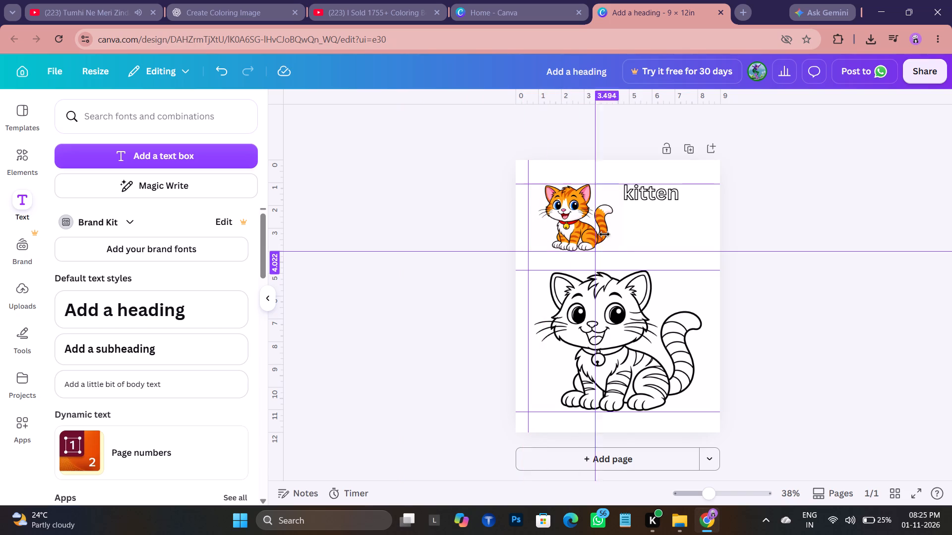
left_click_drag(604, 234, 611, 236)
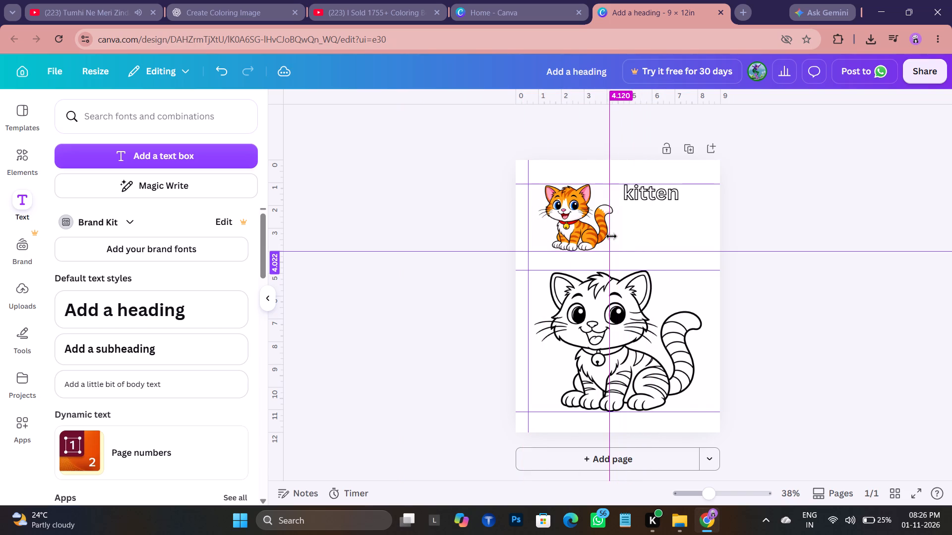
left_click_drag(611, 236, 617, 235)
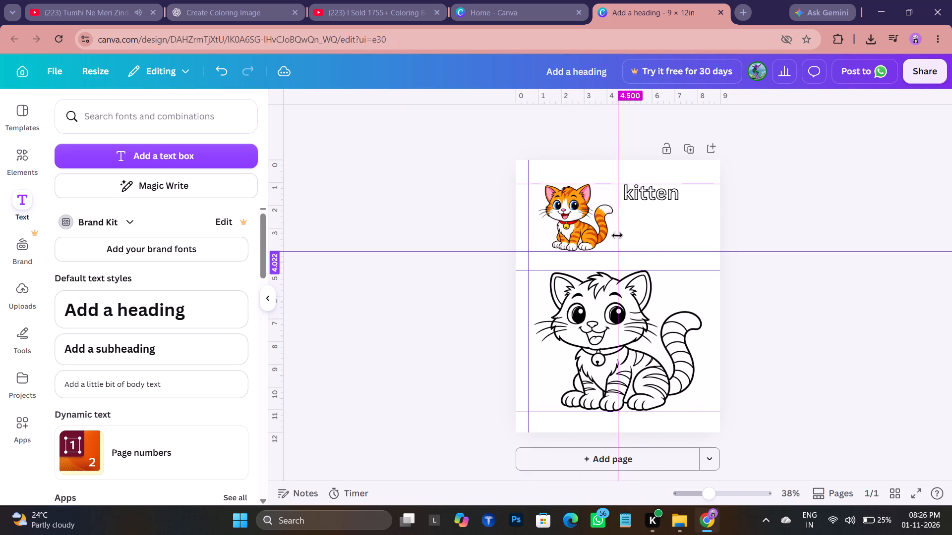
left_click_drag(617, 235, 624, 235)
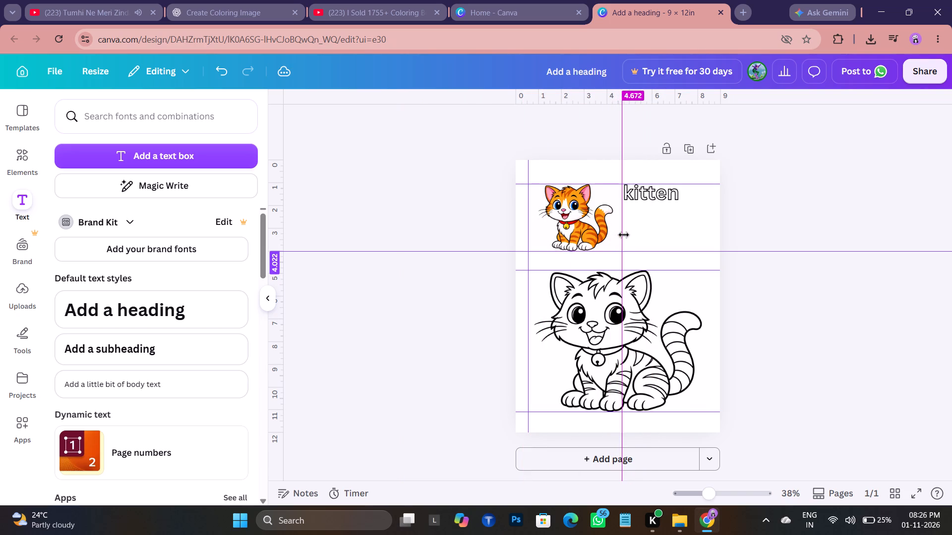
left_click_drag(624, 235, 616, 234)
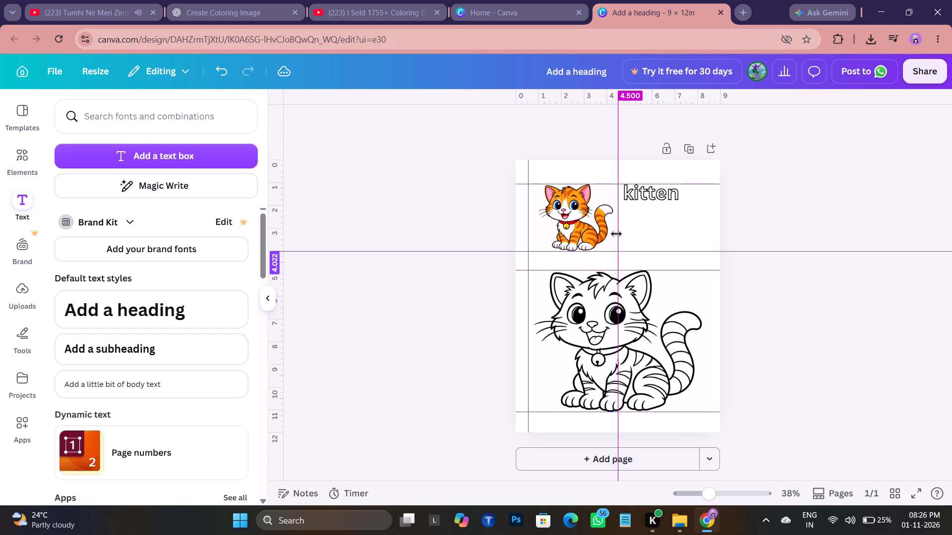
left_click_drag(616, 234, 611, 235)
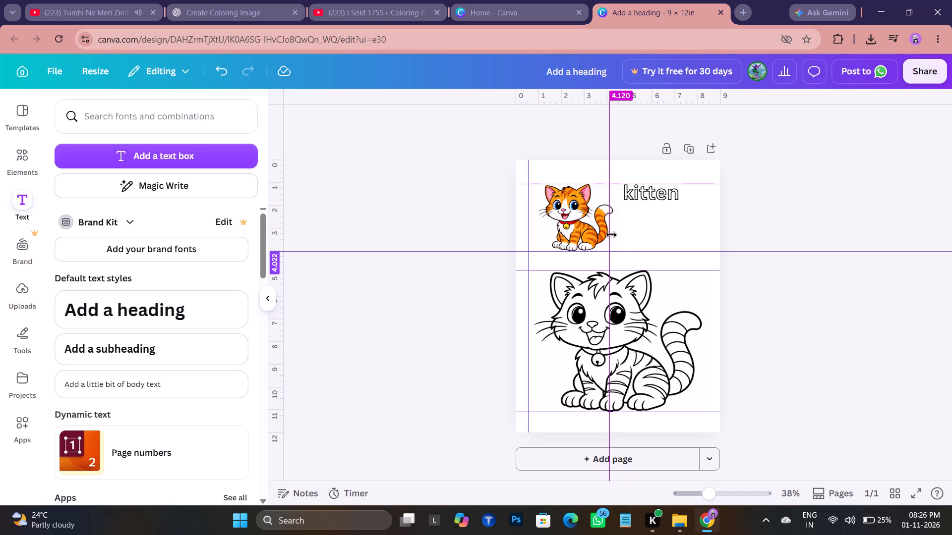
left_click_drag(611, 235, 614, 235)
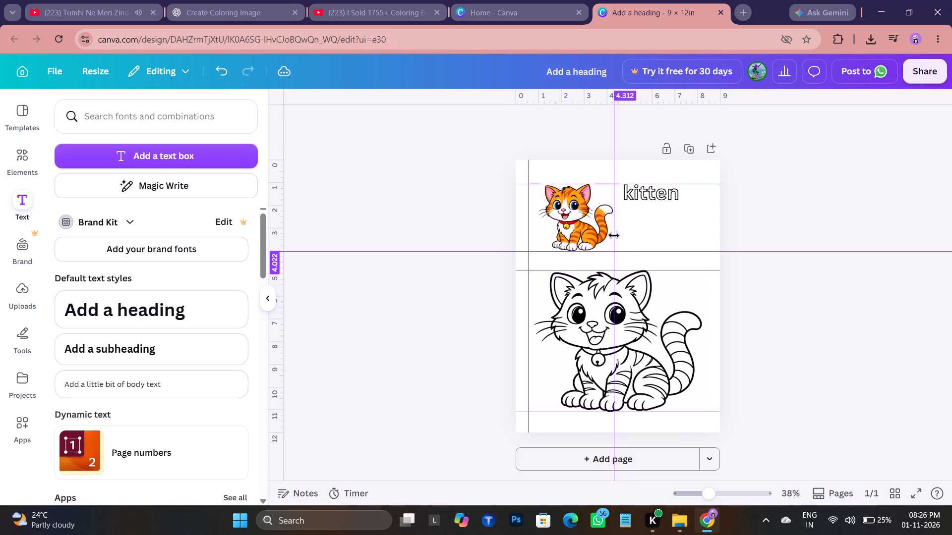
left_click_drag(614, 235, 614, 236)
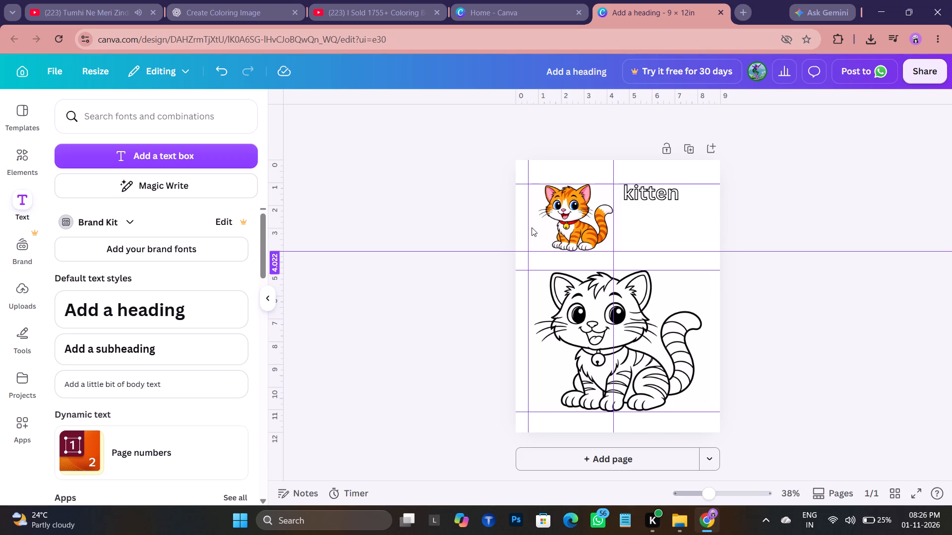
Move the vertical guide left of the orange cat to 0.9 in, in line with the uncolored cat's left edge.
left_click_drag(529, 226, 541, 225)
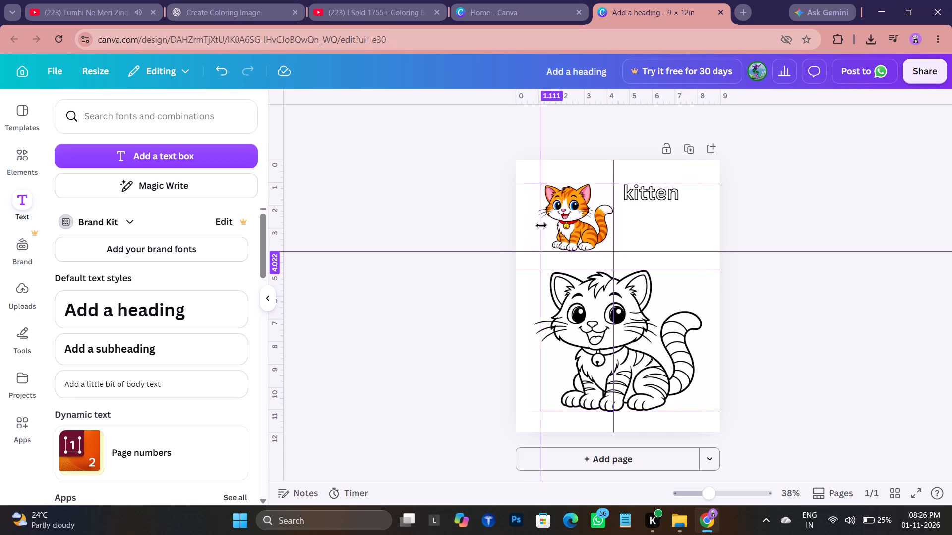
left_click_drag(541, 225, 540, 225)
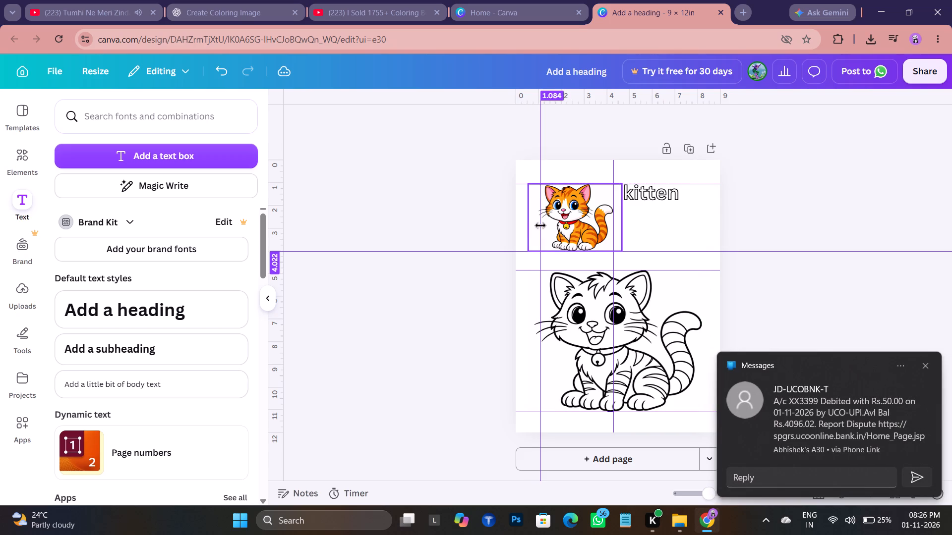
left_click_drag(540, 225, 540, 226)
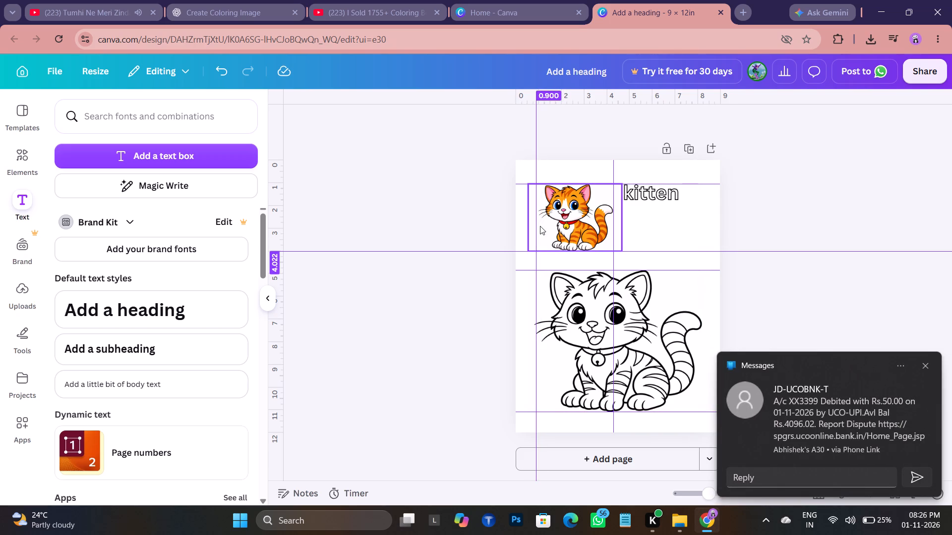
left_click(927, 365)
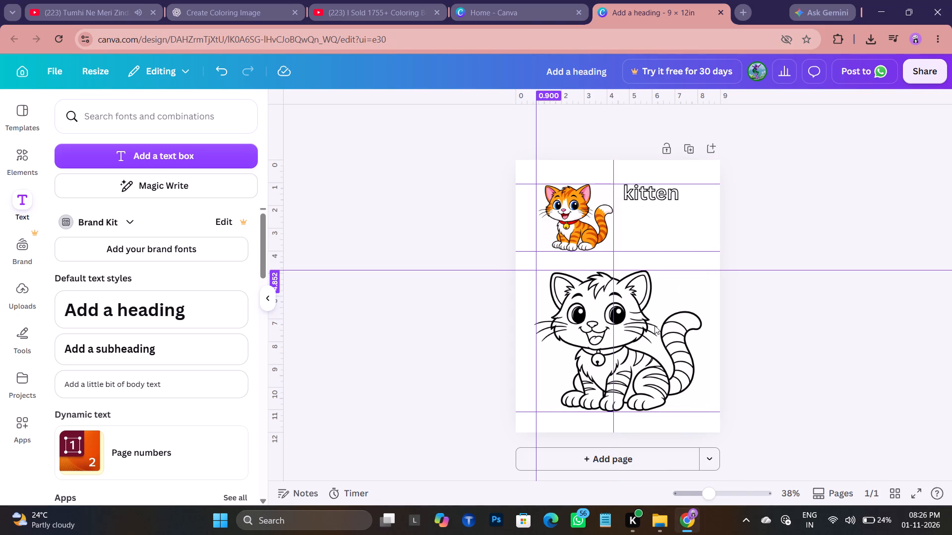
Set the "kitten" heading's font size to 68.
left_click(656, 193)
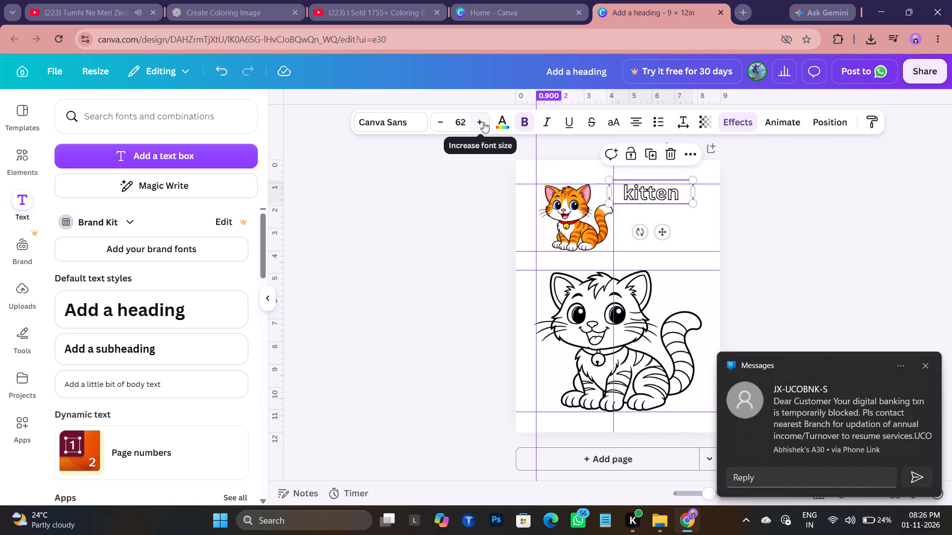
left_click(479, 123)
left_click(479, 123)
triple_click(479, 123)
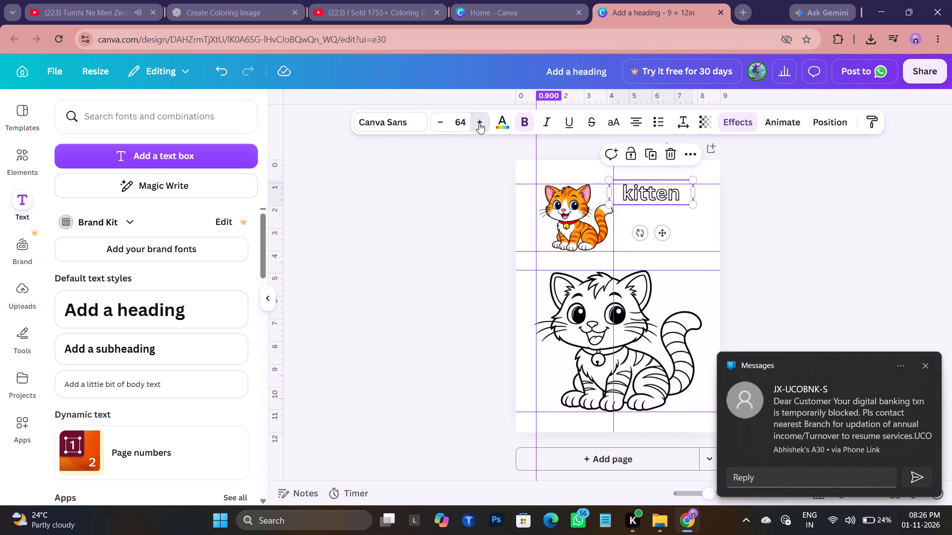
left_click(479, 123)
Move the "kitten" heading down onto the guide at the orange cat's feet, slightly right of the tail-side vertical guide.
left_click_drag(654, 198, 660, 222)
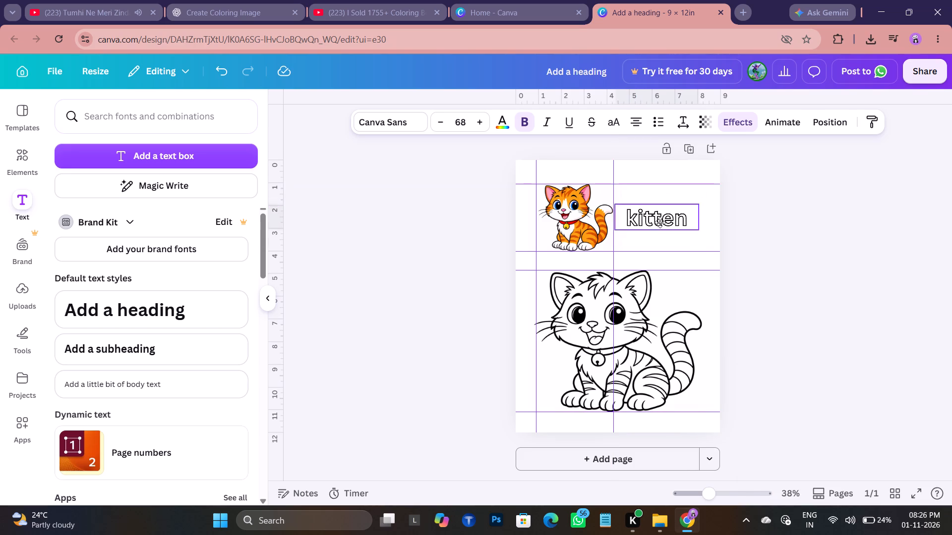
left_click_drag(660, 222, 659, 242)
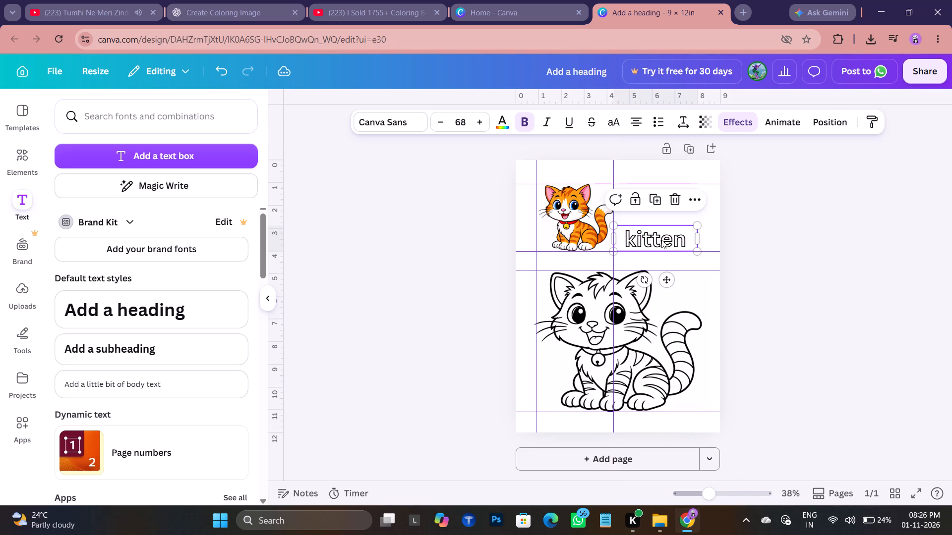
left_click(702, 214)
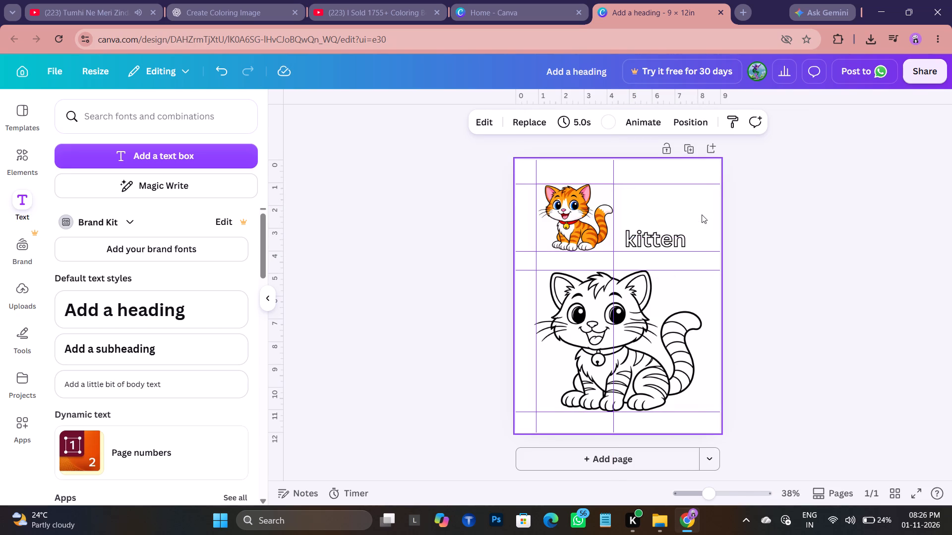
left_click(655, 233)
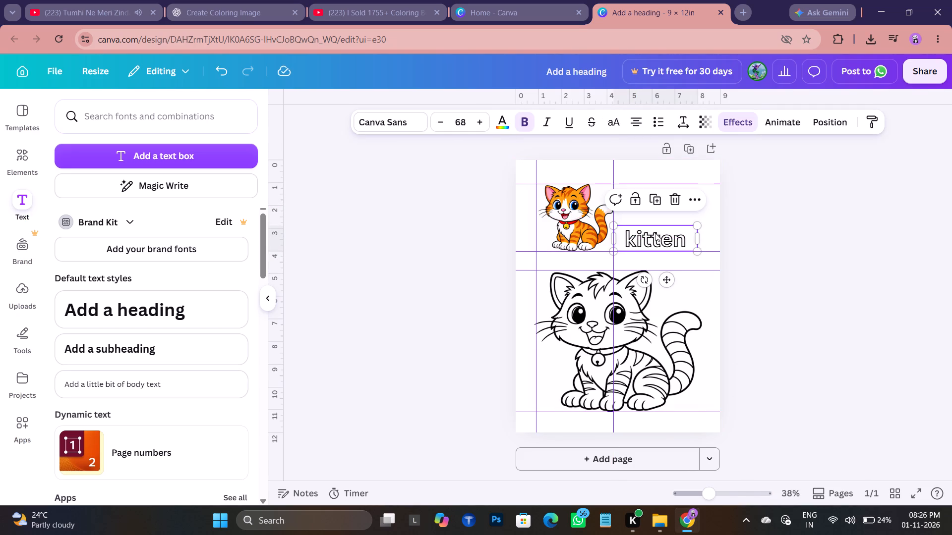
left_click_drag(696, 242, 727, 241)
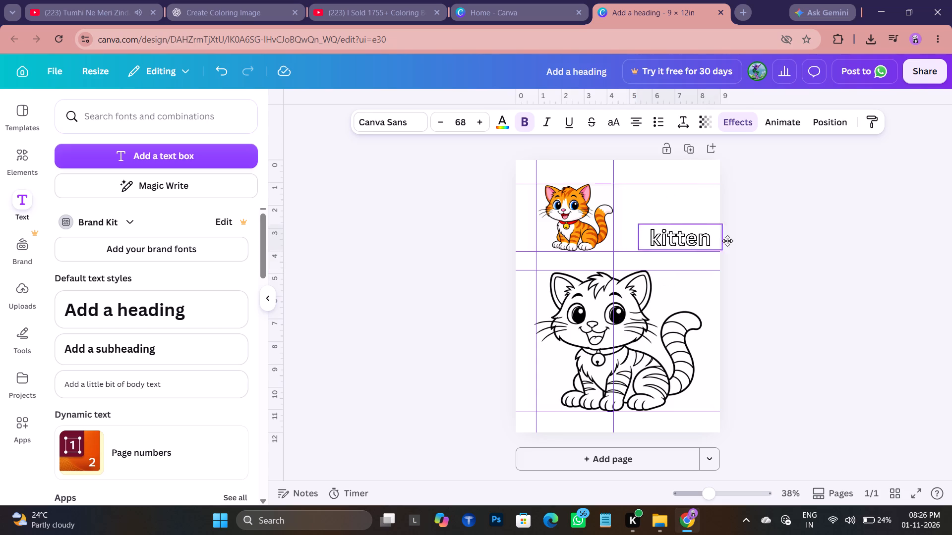
left_click_drag(727, 241, 709, 243)
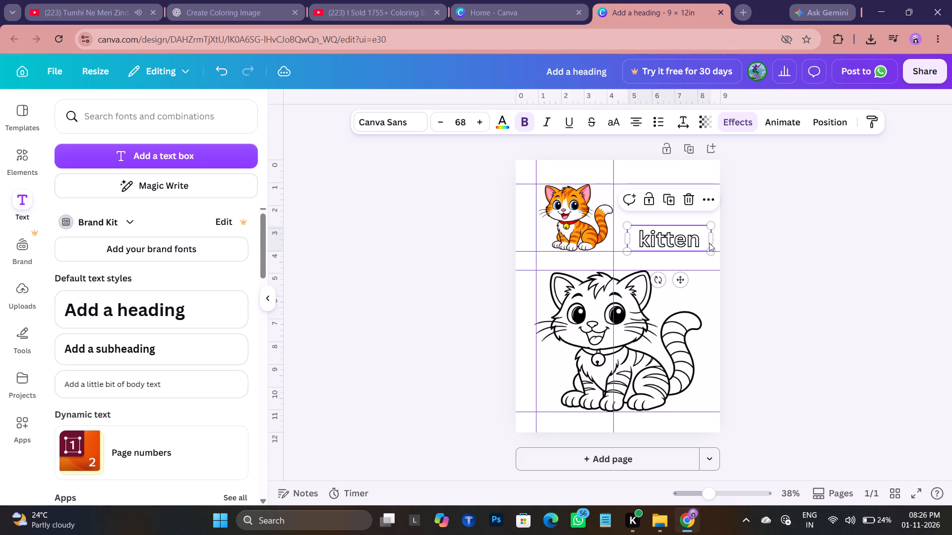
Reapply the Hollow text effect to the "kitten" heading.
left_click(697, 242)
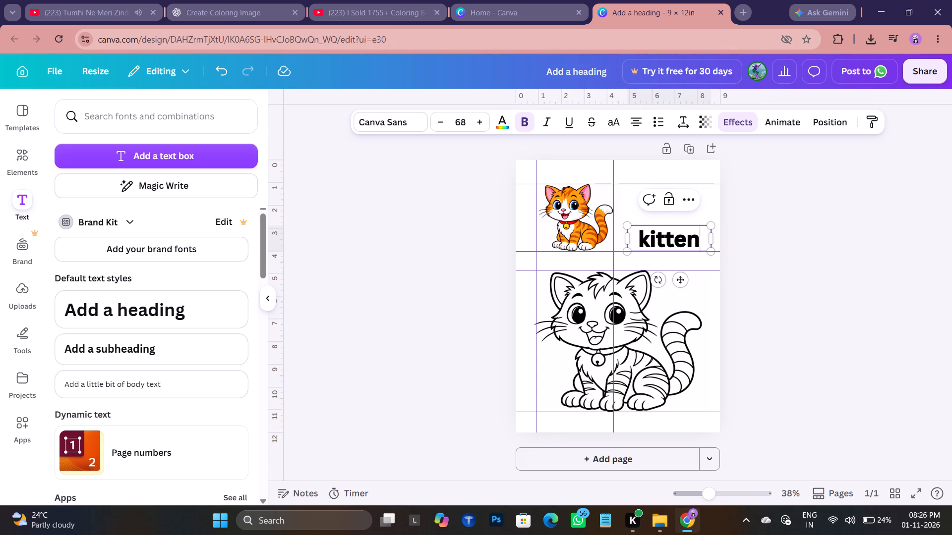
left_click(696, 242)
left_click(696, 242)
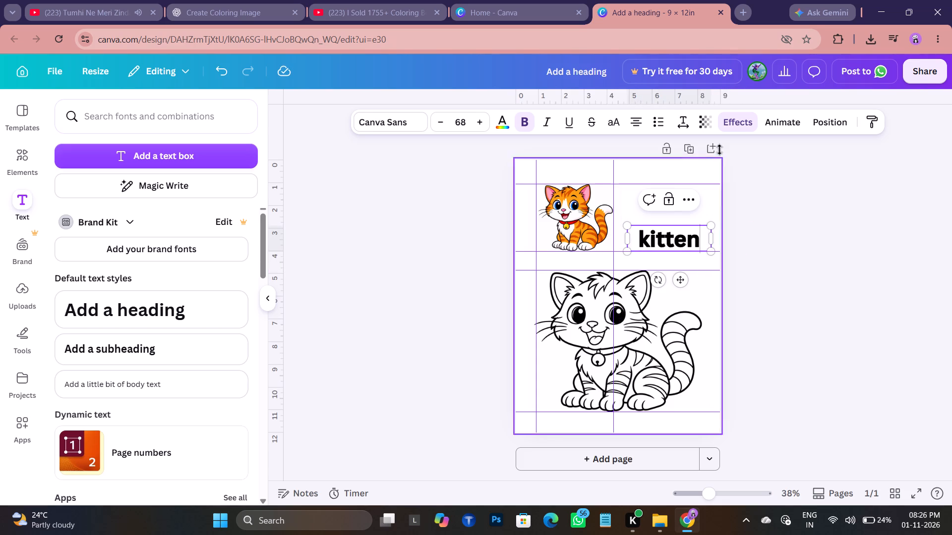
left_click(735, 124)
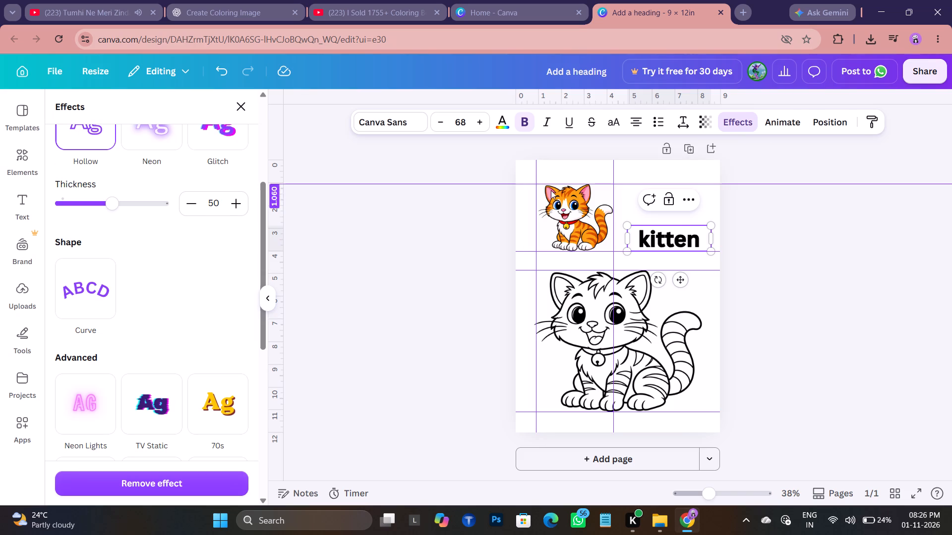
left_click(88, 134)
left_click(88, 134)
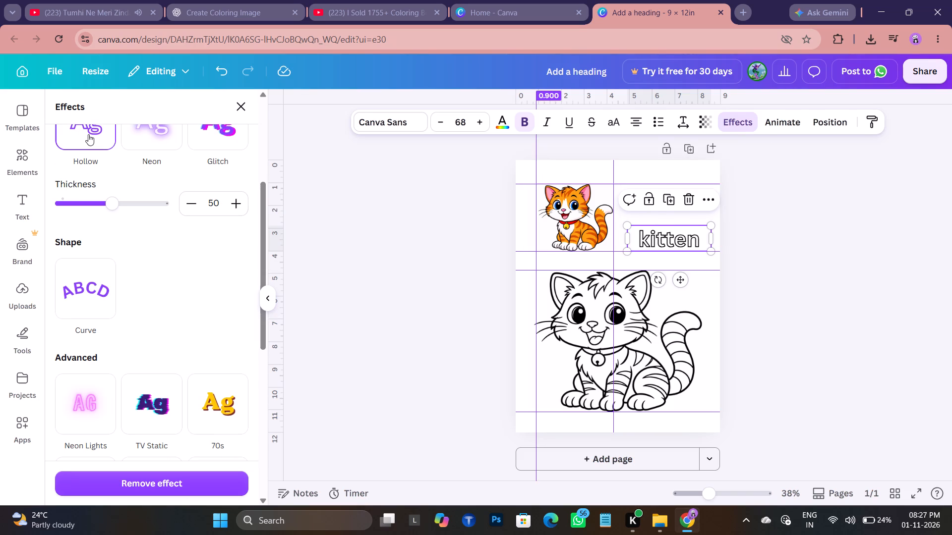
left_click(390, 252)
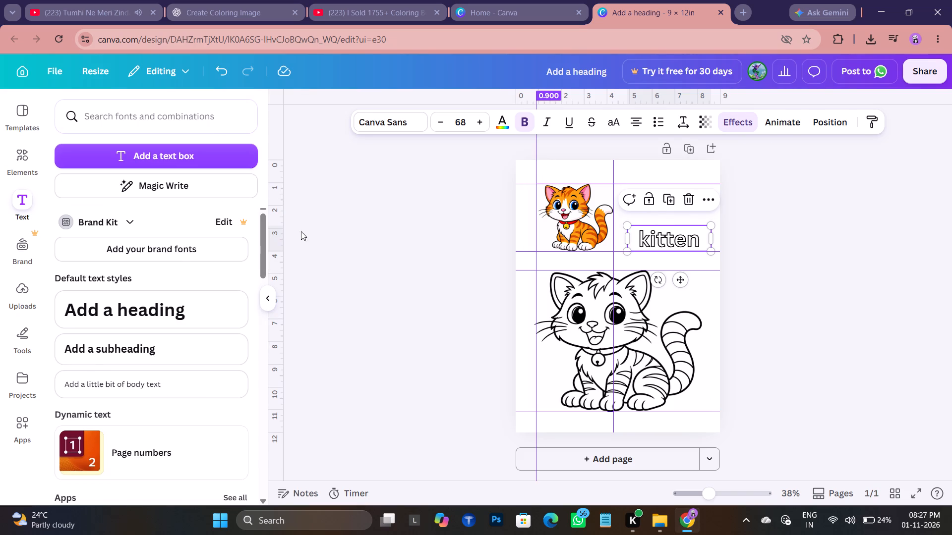
Add a vertical guide at about 8.27 in, near the uncolored cat's tail-side edge.
left_click_drag(283, 245, 484, 229)
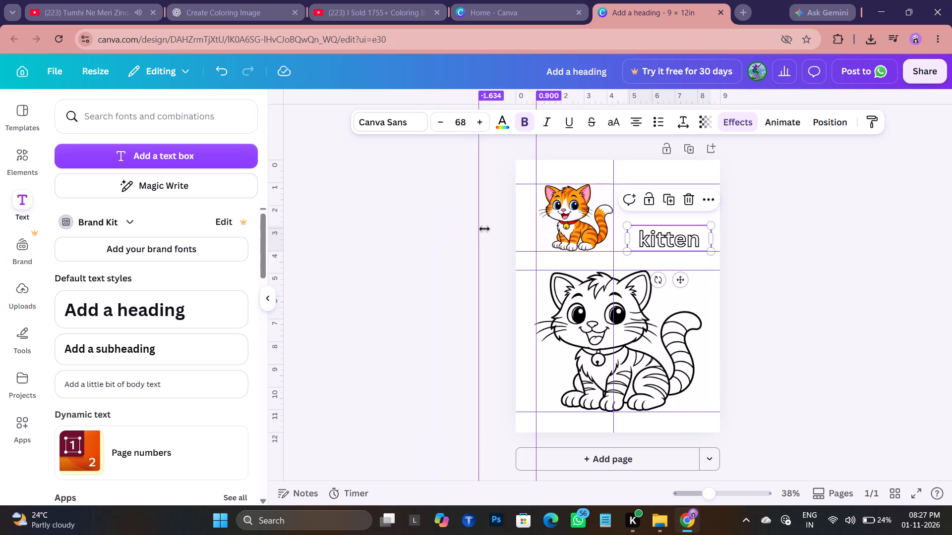
left_click_drag(484, 229, 720, 210)
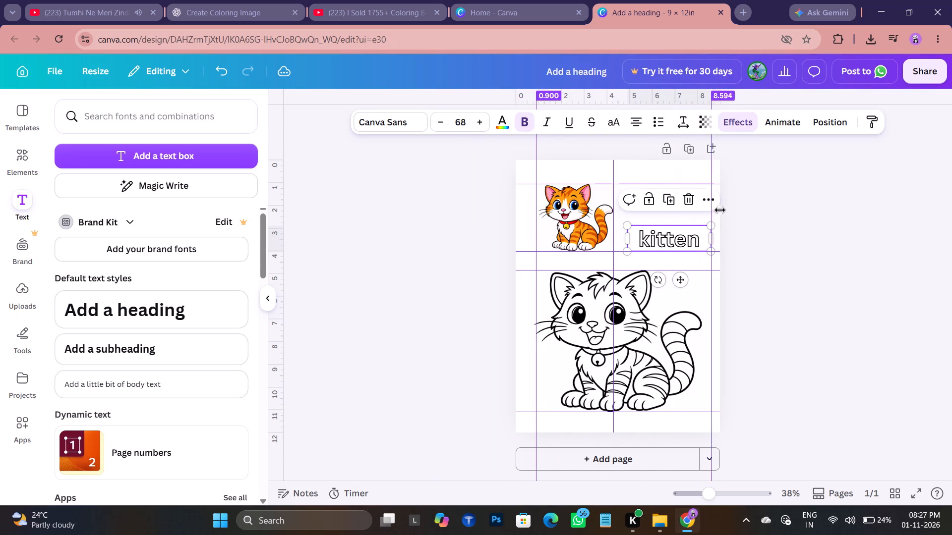
left_click_drag(720, 210, 709, 214)
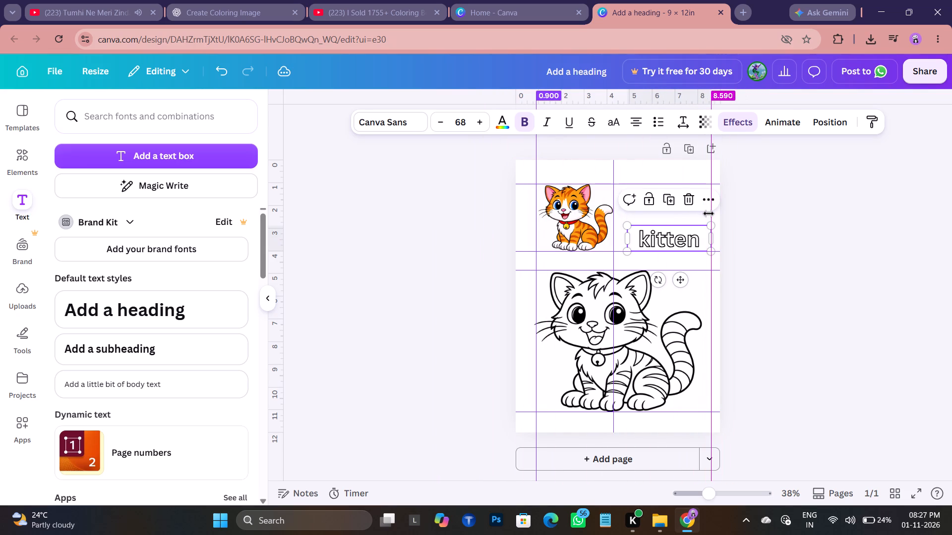
left_click_drag(709, 214, 701, 216)
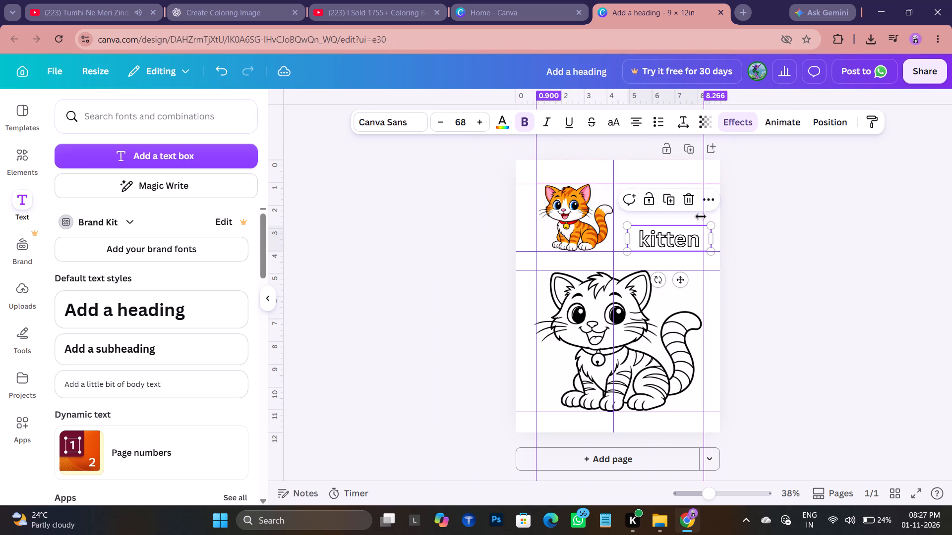
left_click_drag(701, 216, 704, 216)
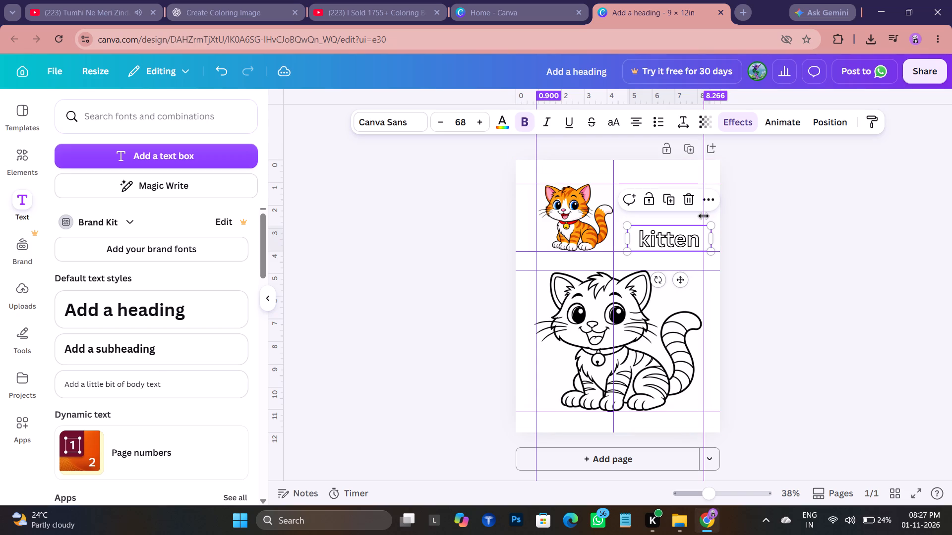
left_click_drag(704, 216, 704, 216)
left_click(800, 289)
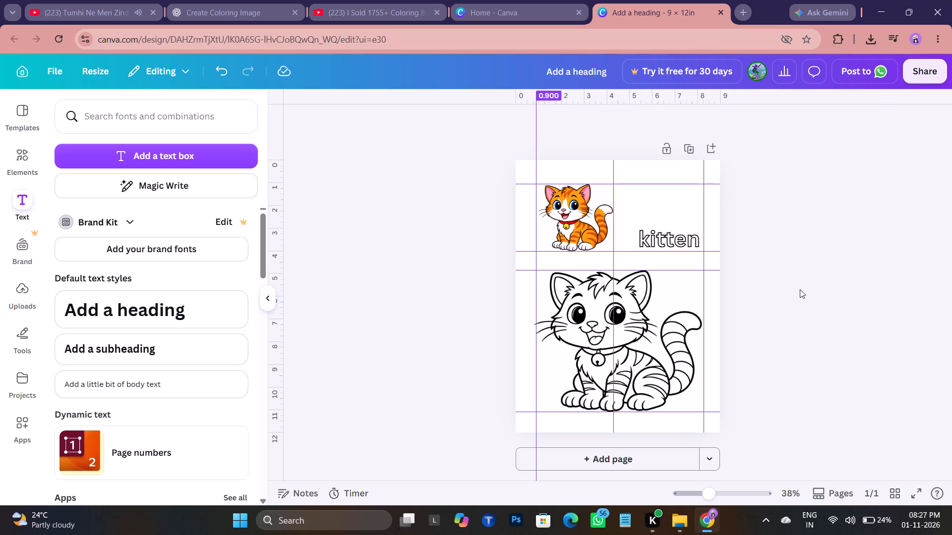
Move the "kitten" heading left between the two tail-side vertical guides, keeping it on the guide at the orange cat's feet.
left_click(664, 237)
left_click_drag(664, 237, 661, 237)
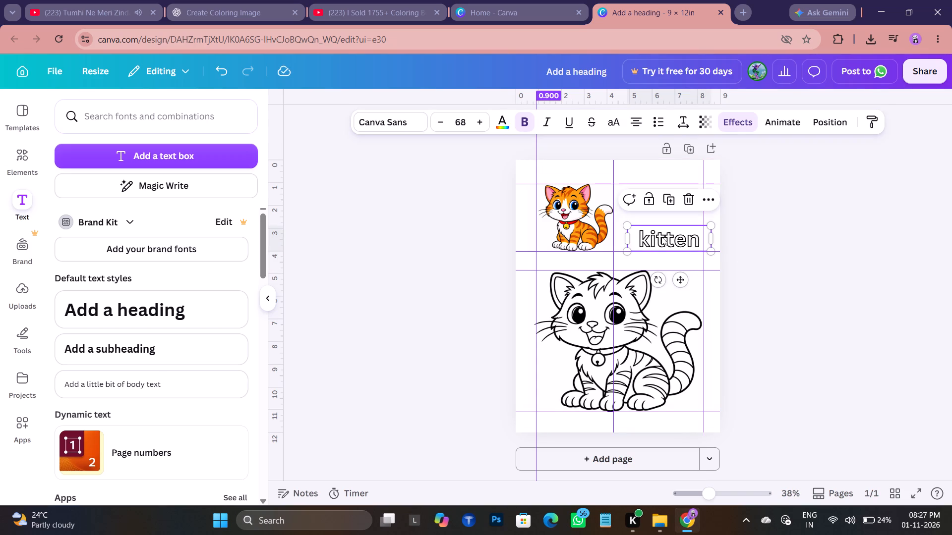
left_click_drag(661, 237, 652, 233)
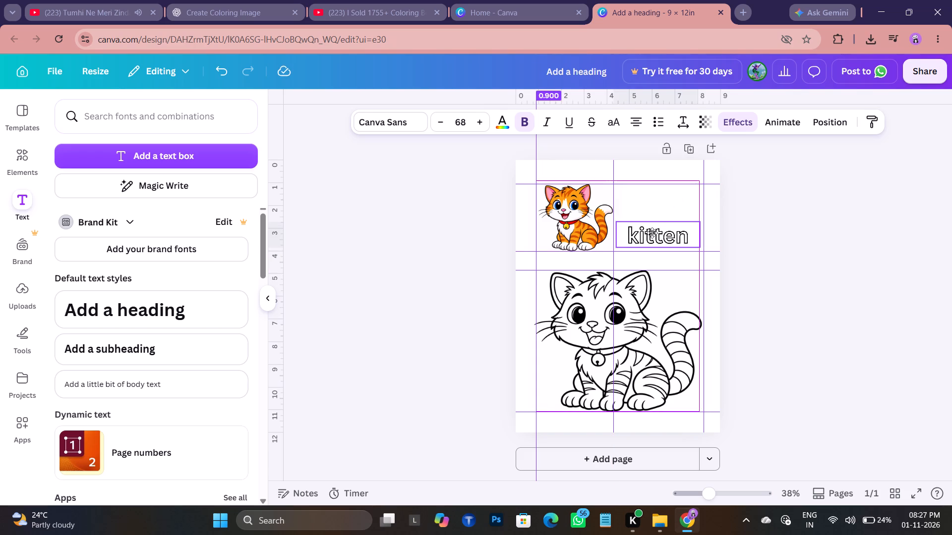
left_click_drag(652, 233, 652, 234)
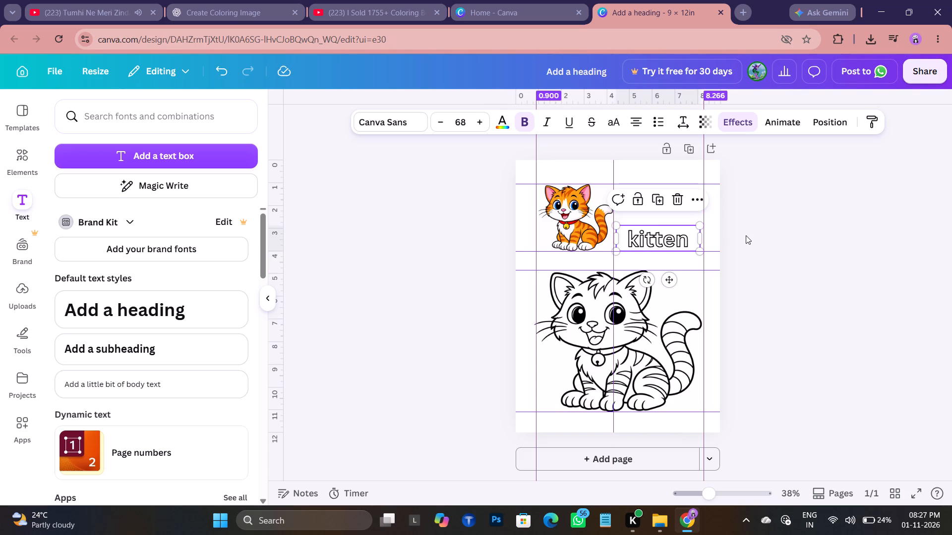
left_click(746, 235)
left_click(665, 235)
left_click(768, 219)
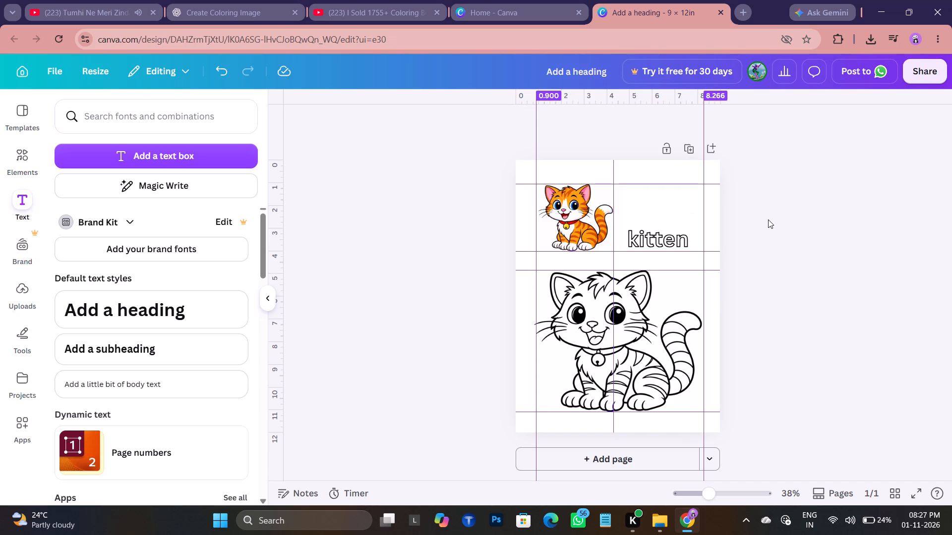
Lock all guides in the design.
left_click(51, 69)
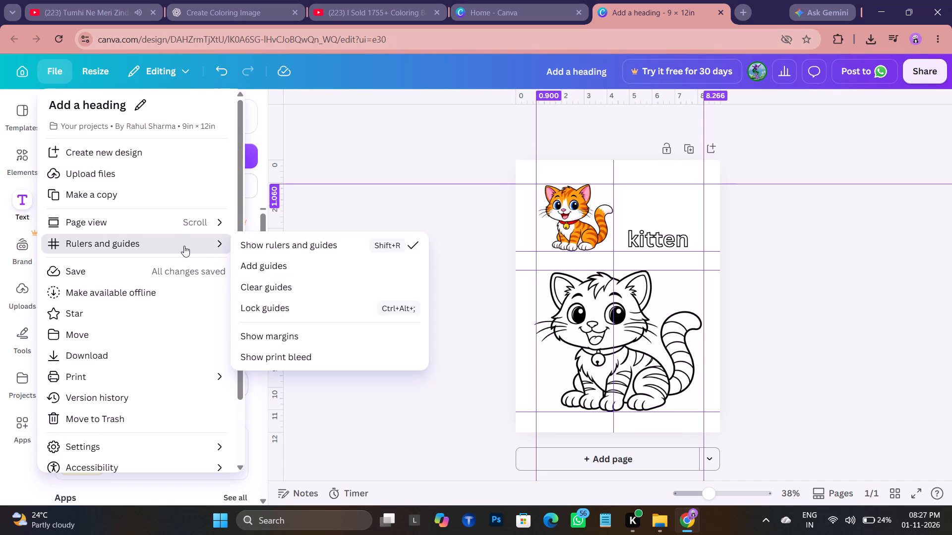
left_click(304, 304)
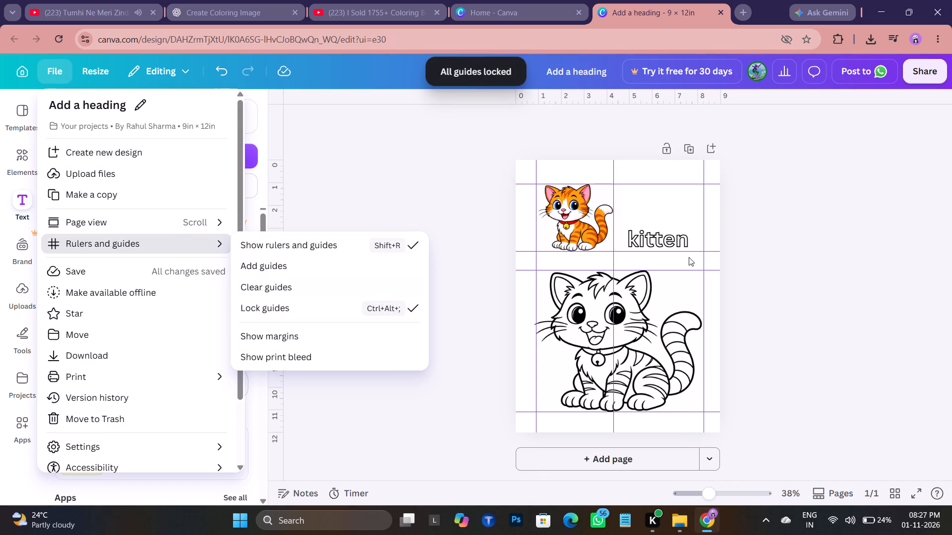
left_click(748, 249)
Add two blank pages after the kitten page.
scroll(748, 249, "down", 1)
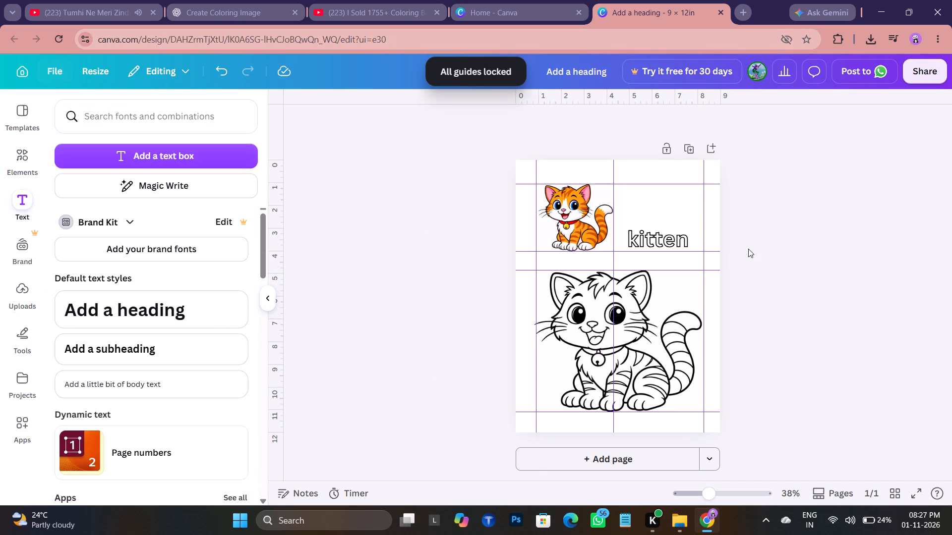
left_click(653, 461)
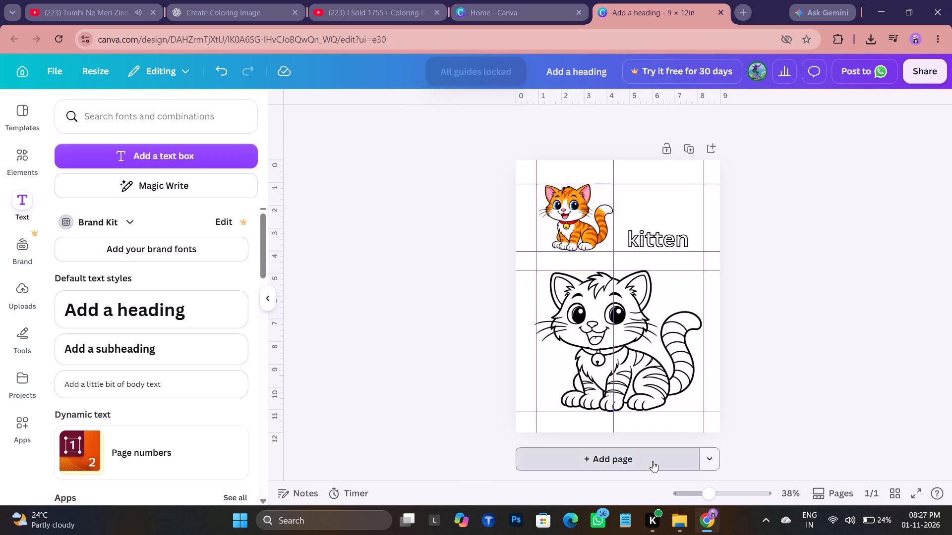
left_click(653, 461)
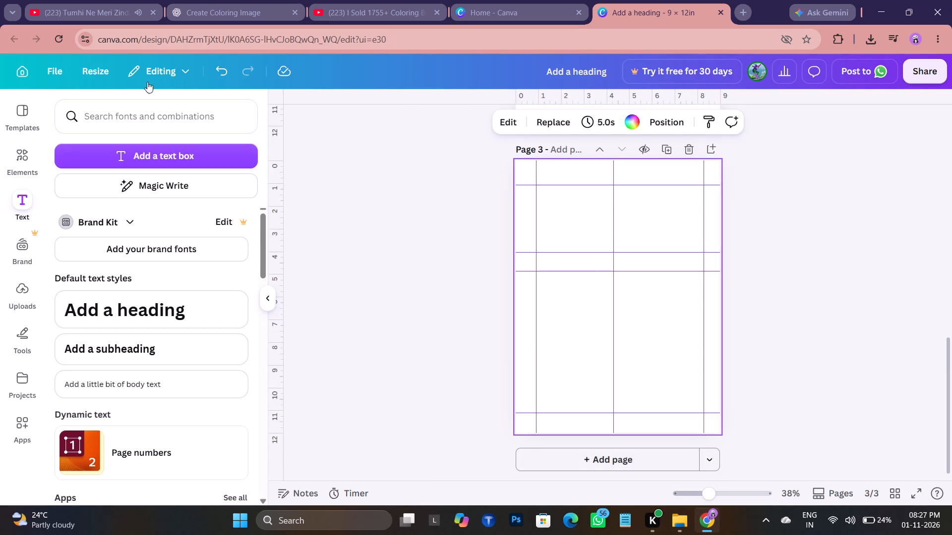
Place the uploaded uncolored tiger image in the lower guide area of page 3.
left_click(23, 291)
scroll(124, 309, "up", 4)
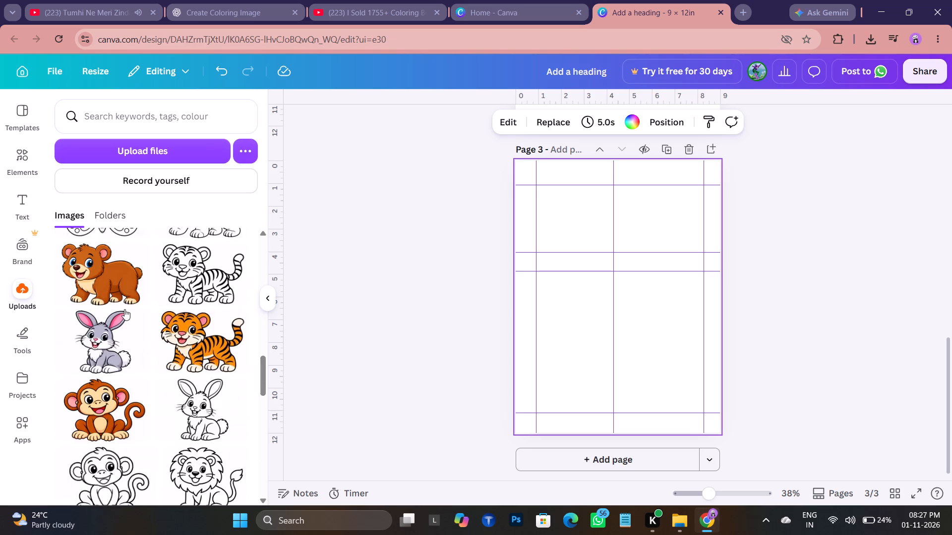
scroll(124, 309, "up", 6)
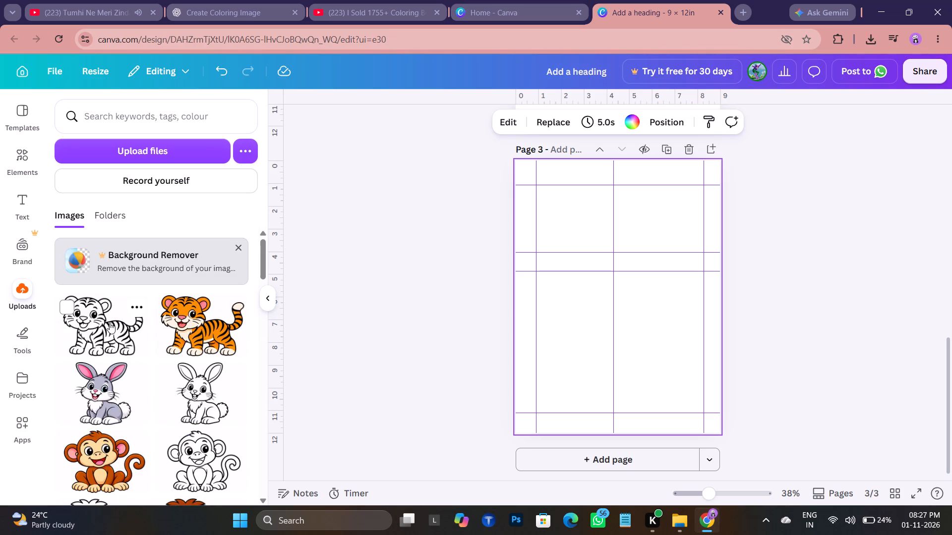
left_click_drag(99, 324, 334, 335)
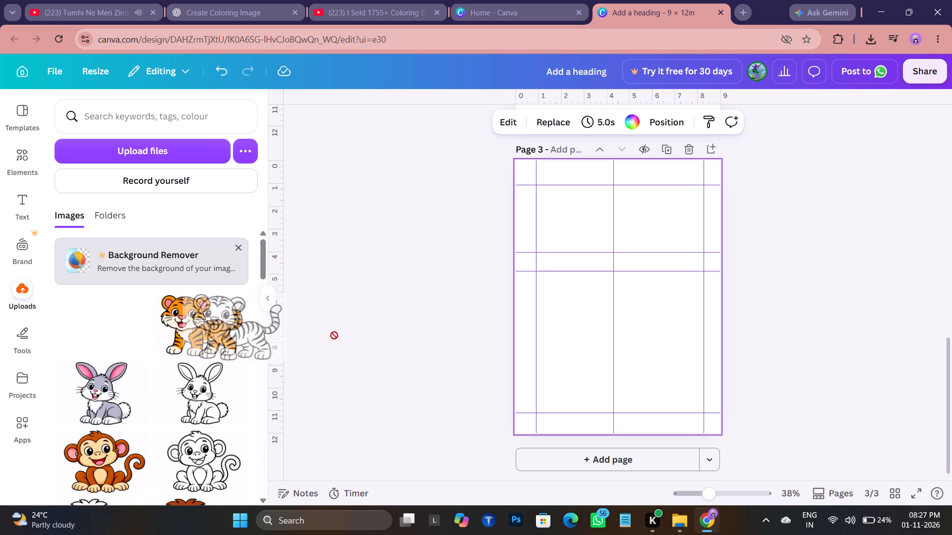
left_click_drag(334, 335, 592, 320)
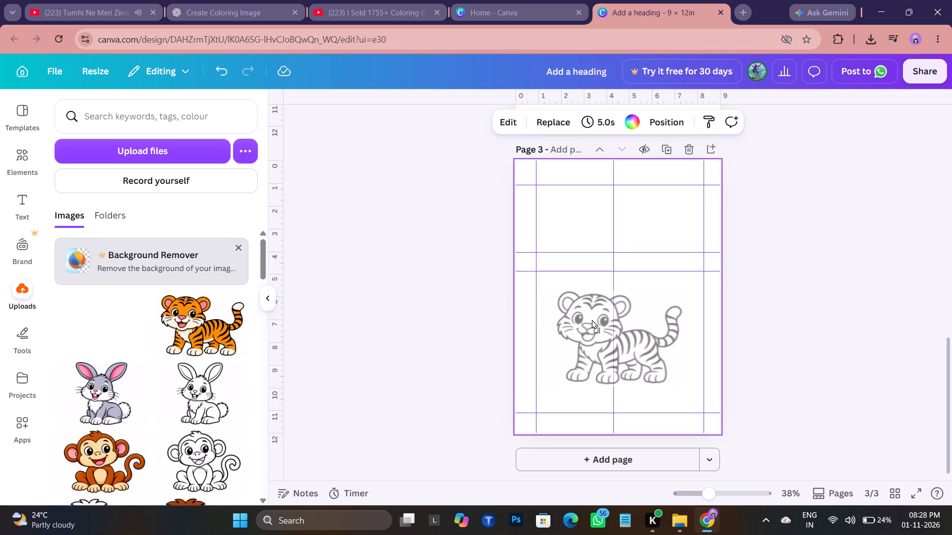
left_click_drag(592, 320, 592, 321)
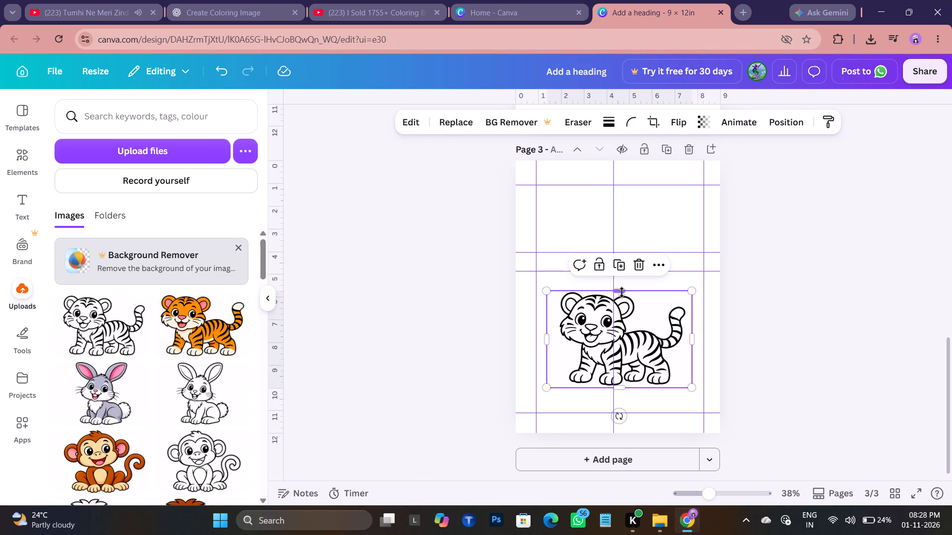
Enlarge the uncolored tiger to about 6.9 × 5.3 in and shift it down within the lower guide area.
left_click_drag(548, 332, 534, 335)
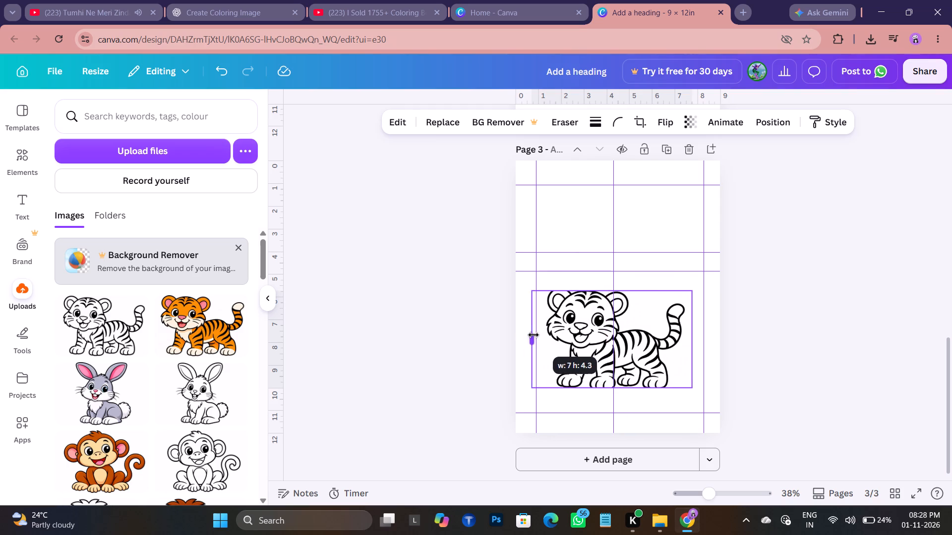
left_click_drag(534, 335, 535, 335)
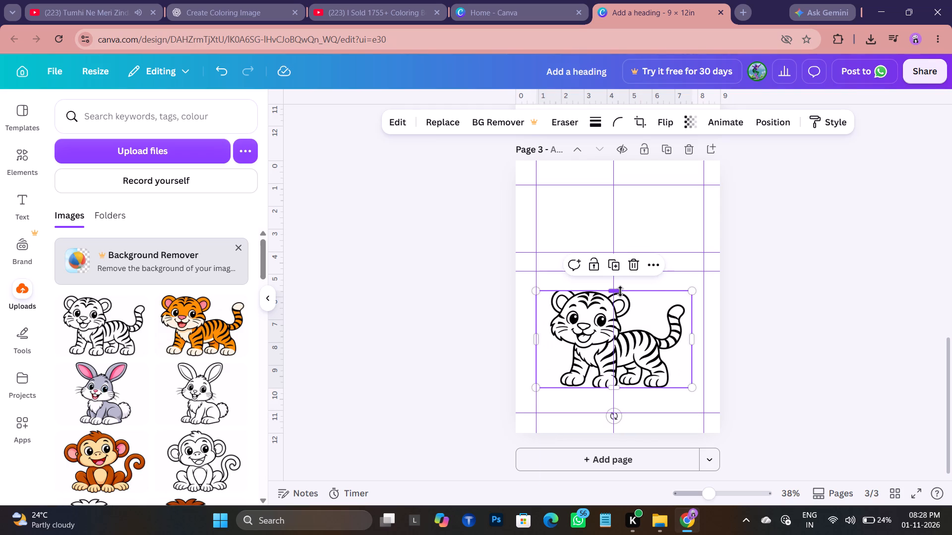
left_click_drag(620, 291, 622, 276)
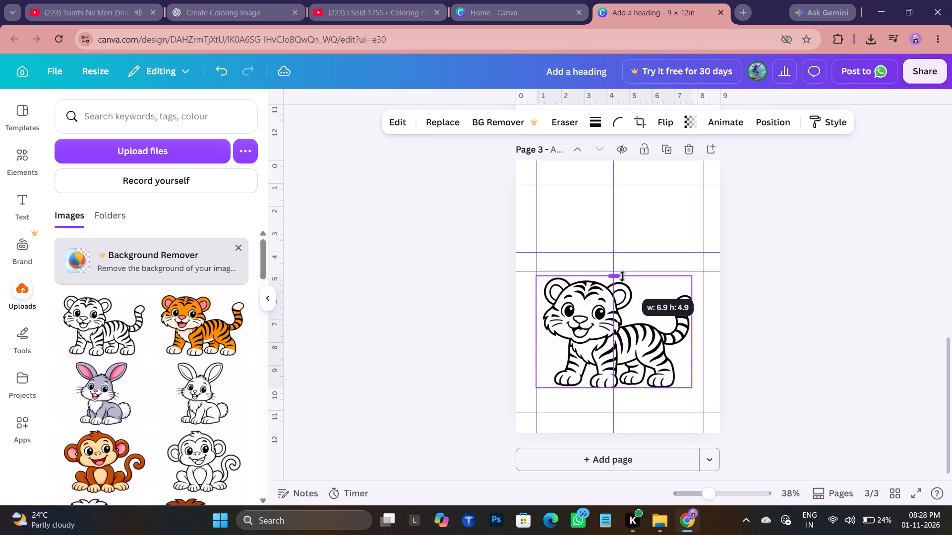
left_click_drag(622, 276, 622, 278)
left_click_drag(613, 380, 614, 394)
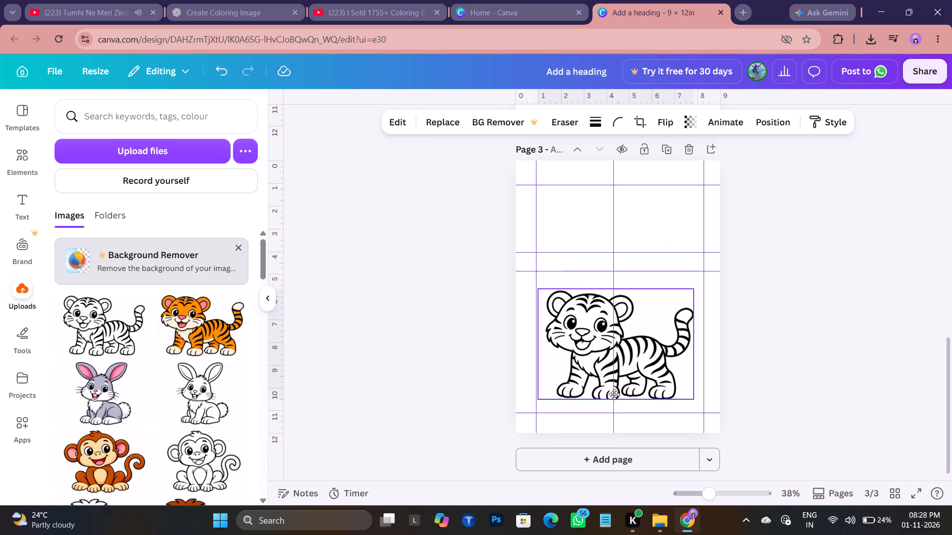
left_click_drag(614, 394, 616, 394)
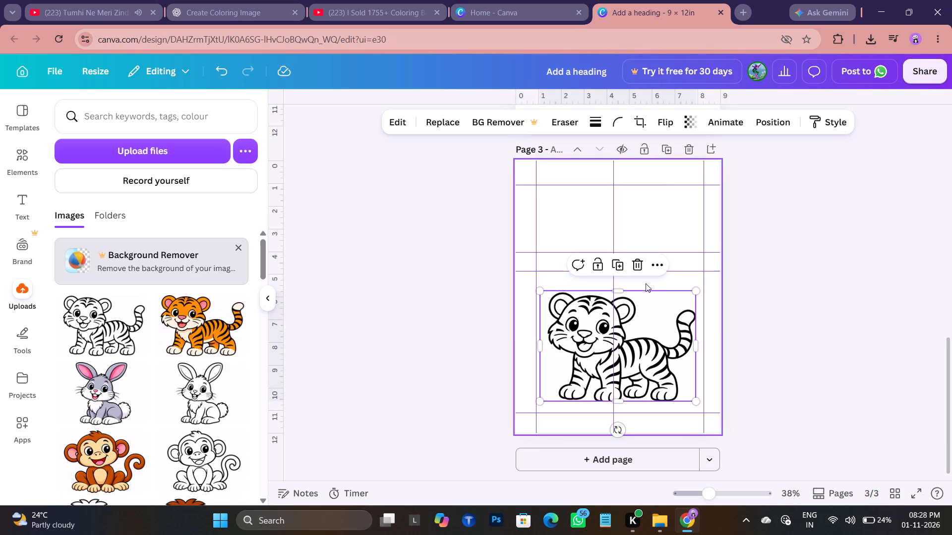
left_click_drag(619, 286, 619, 275)
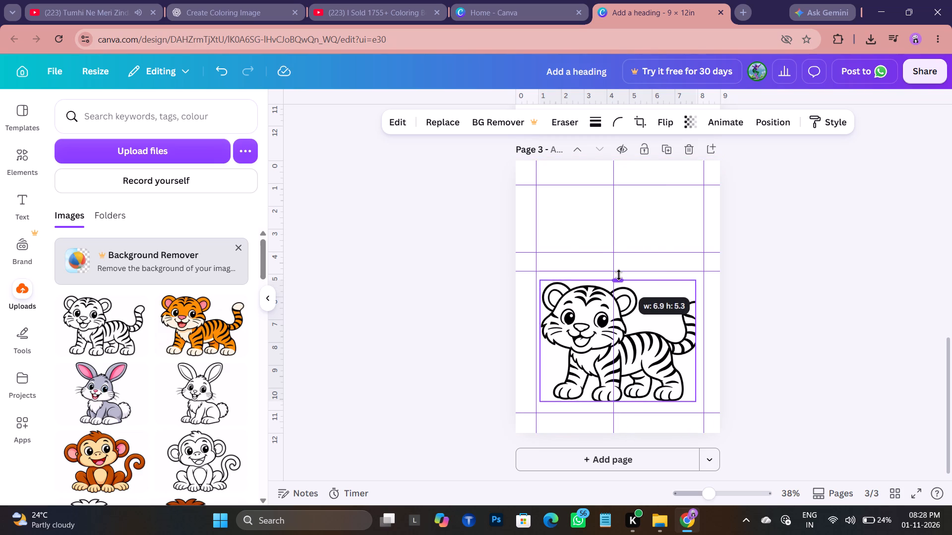
left_click_drag(619, 275, 619, 275)
Widen the uncolored tiger's frame on both sides, slightly past the outer vertical guides.
left_click_drag(694, 347, 703, 347)
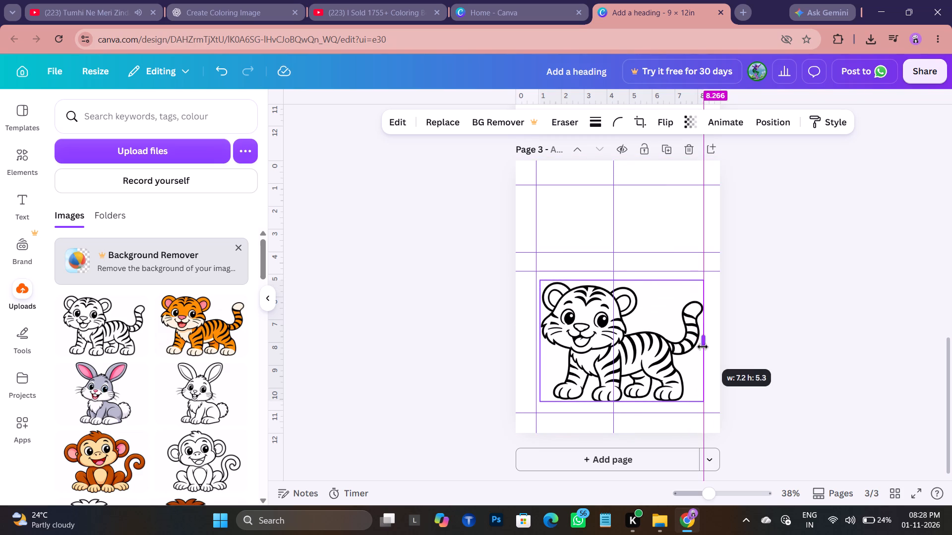
left_click_drag(703, 347, 705, 347)
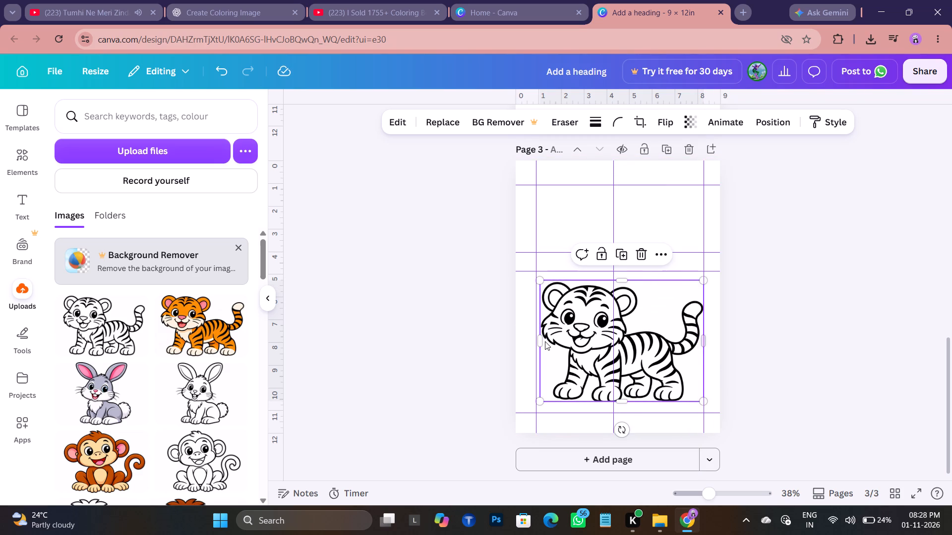
left_click_drag(542, 341, 531, 341)
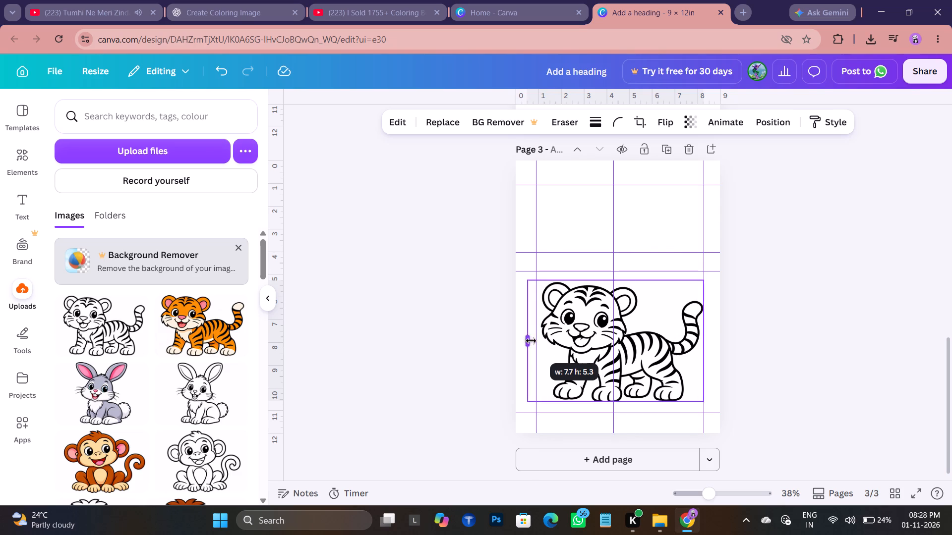
left_click_drag(531, 341, 533, 341)
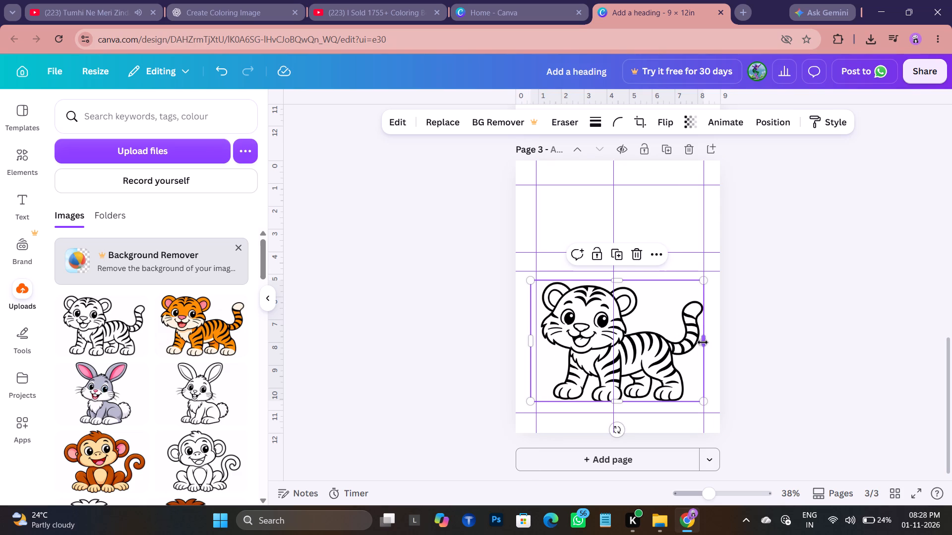
left_click_drag(703, 342, 708, 342)
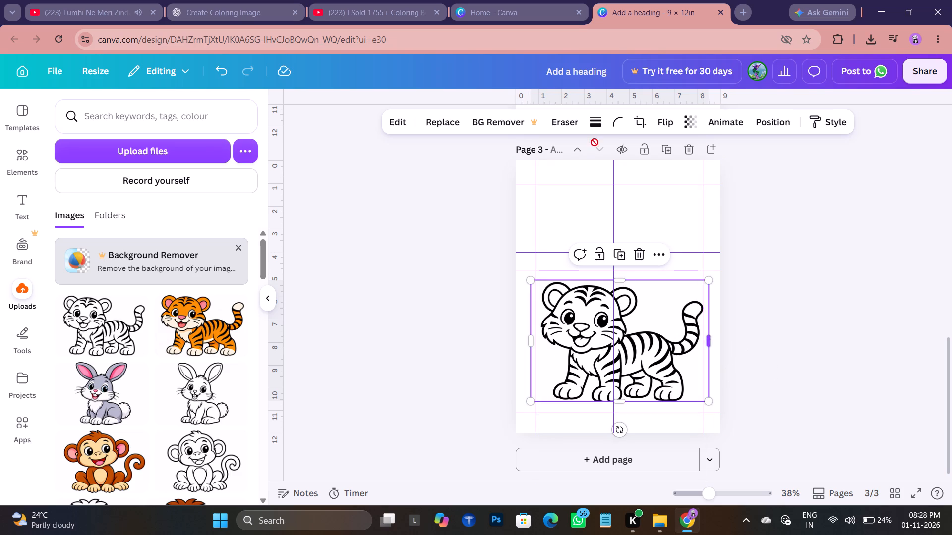
Move the uncolored tiger down so its feet sit just above the bottom horizontal guide.
left_click_drag(604, 323, 603, 329)
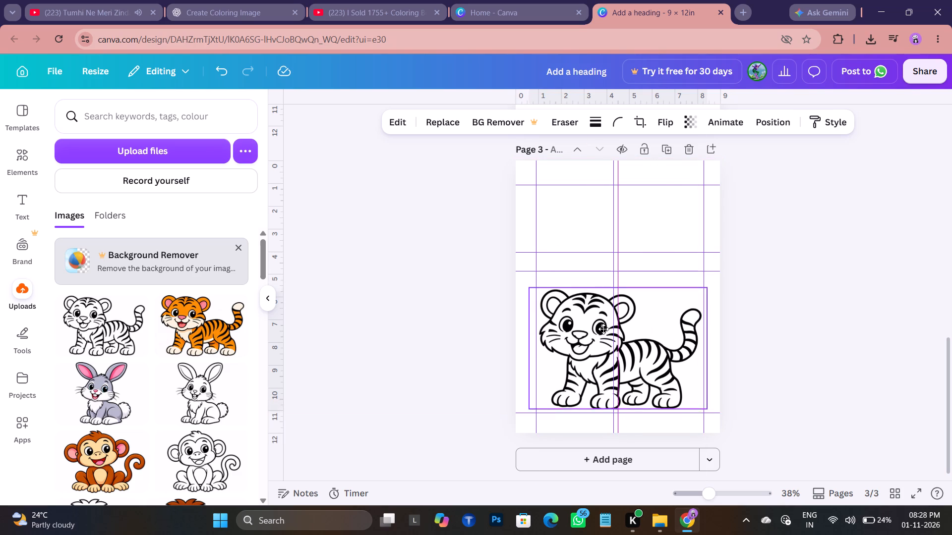
left_click_drag(603, 329, 603, 330)
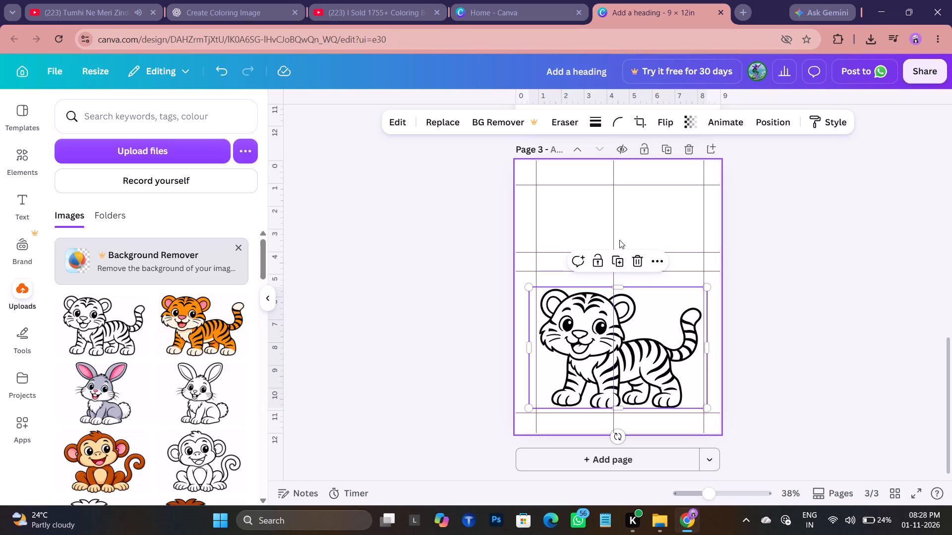
Check the kitten layout on page 1 and lower page 3's uncolored tiger until its feet rest on the bottom horizontal guide.
scroll(619, 240, "up", 10)
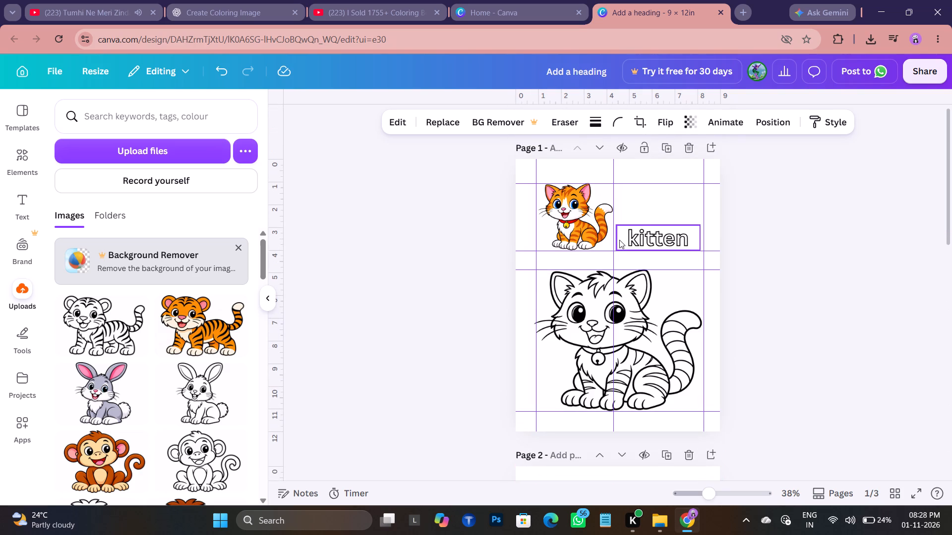
scroll(619, 240, "down", 5)
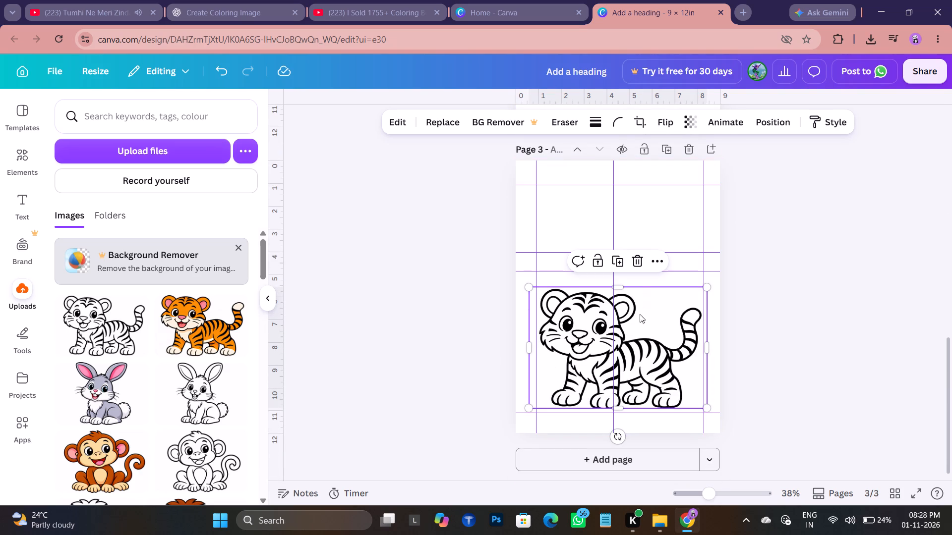
left_click_drag(635, 346, 635, 352)
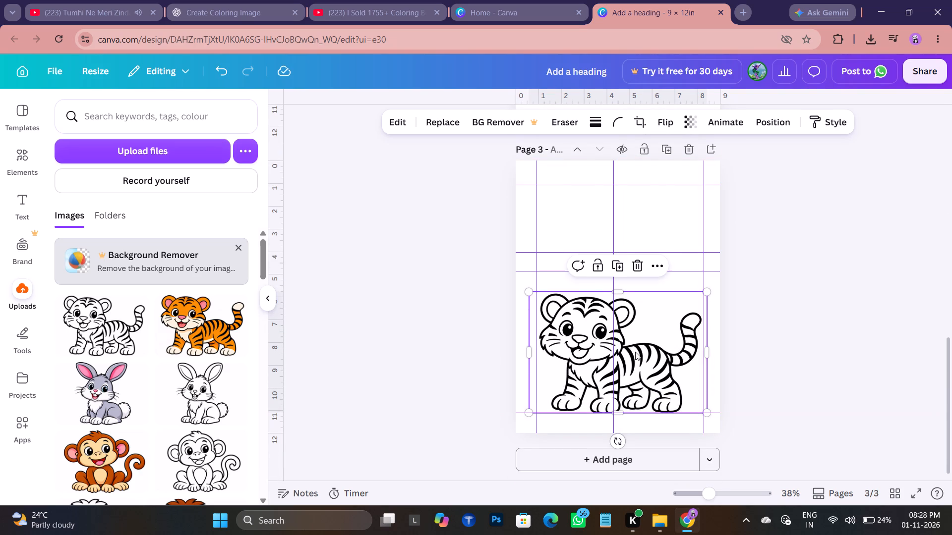
Switch to the YouTube music page, pause the current song and play "Ghar Jala Hai Mera Kya Bigda Tera" from the recommended videos.
scroll(611, 265, "up", 4)
left_click(362, 0)
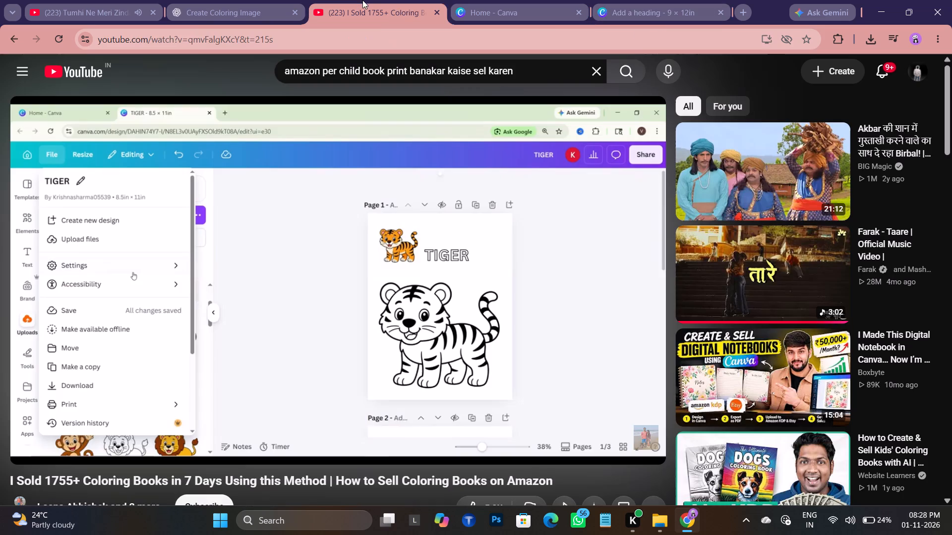
left_click(89, 0)
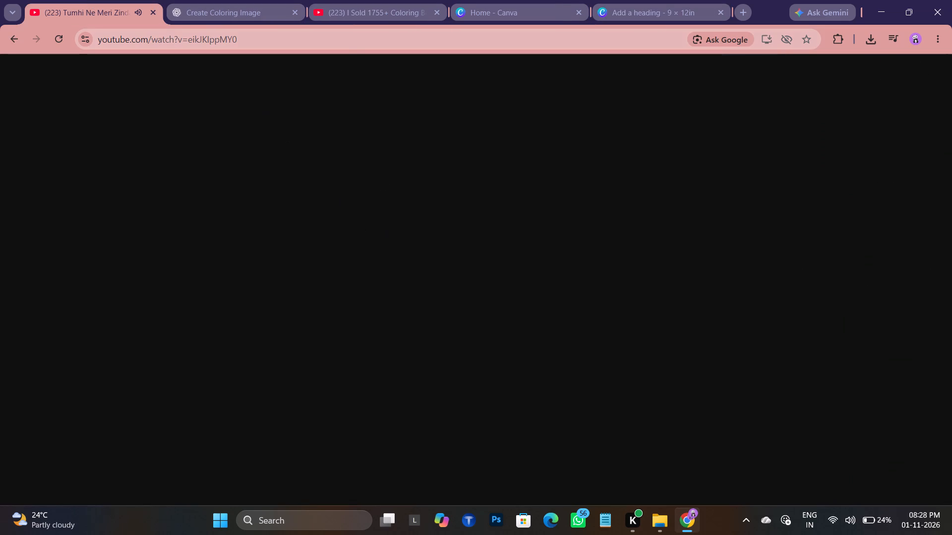
left_click(419, 282)
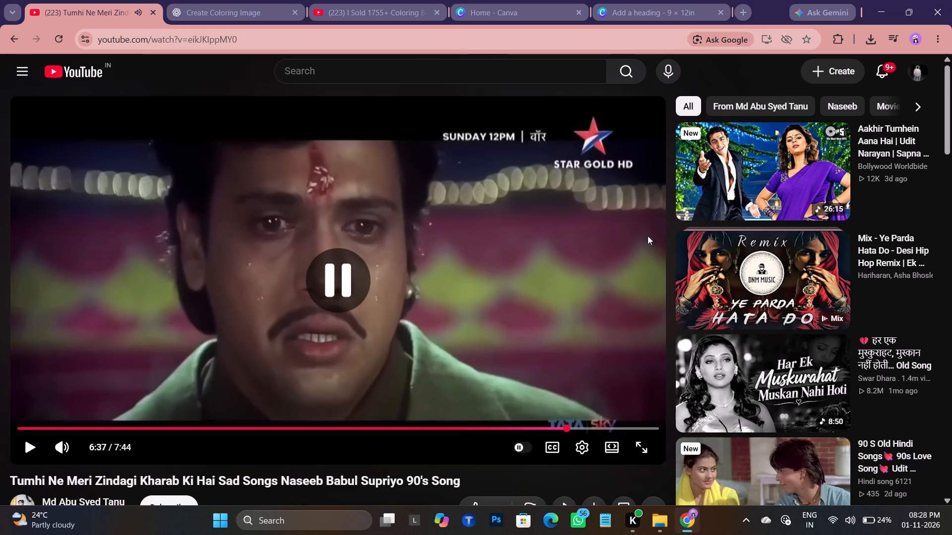
scroll(770, 473, "down", 3)
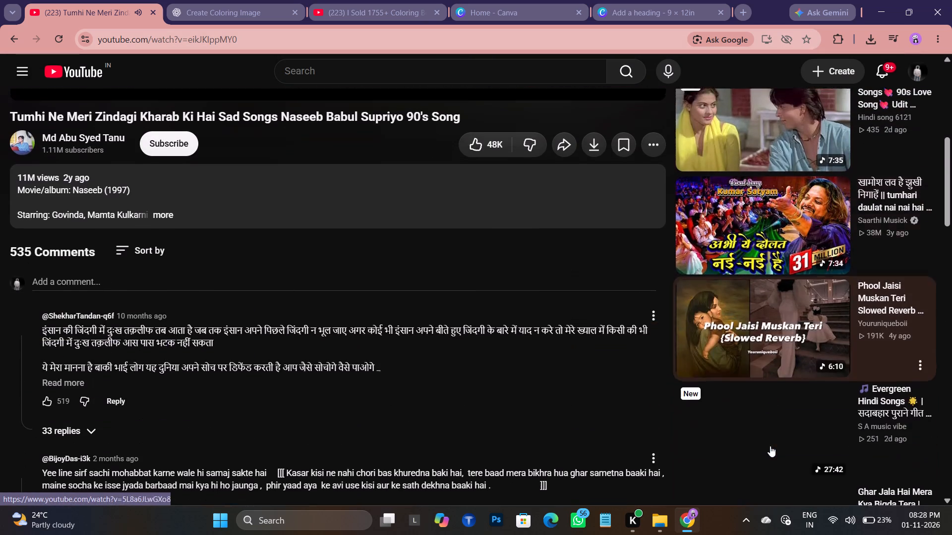
scroll(770, 446, "down", 1)
scroll(776, 367, "down", 1)
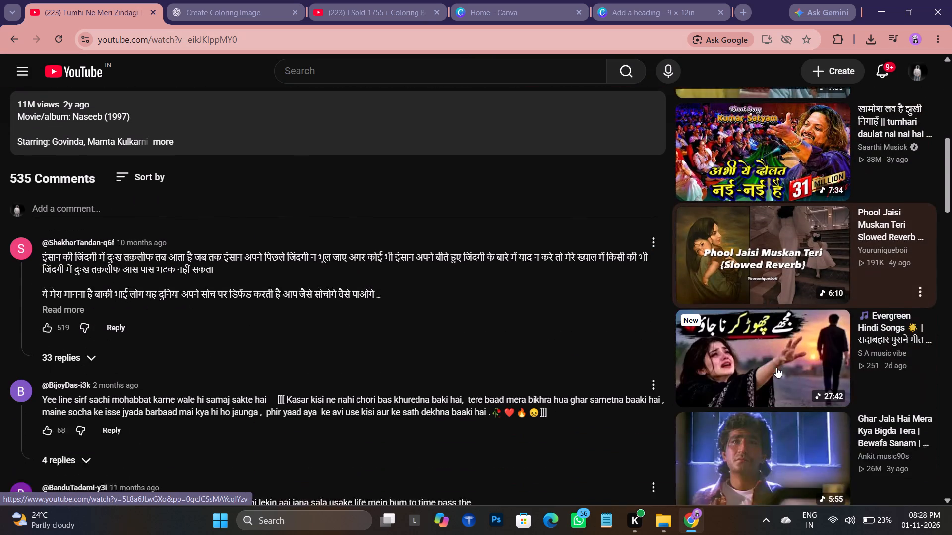
scroll(776, 367, "down", 5)
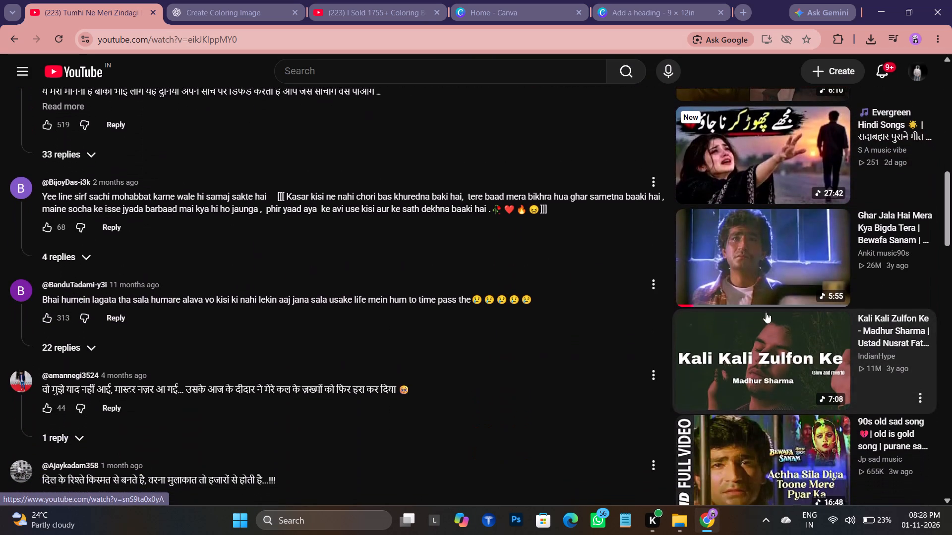
left_click(753, 249)
scroll(491, 267, "up", 7)
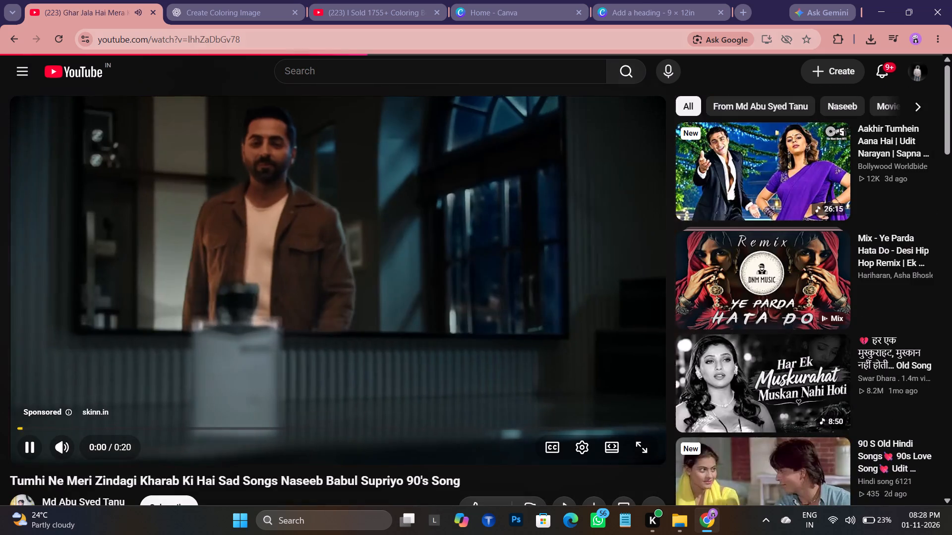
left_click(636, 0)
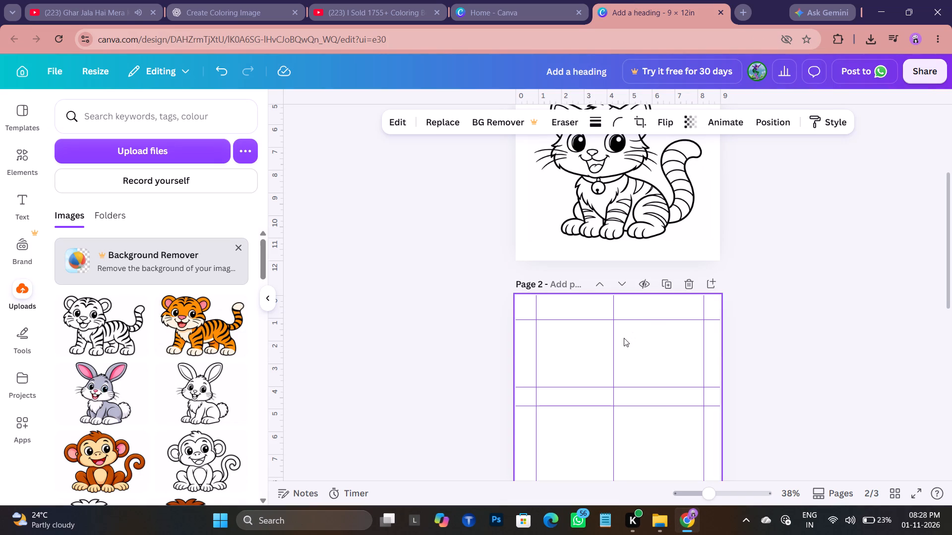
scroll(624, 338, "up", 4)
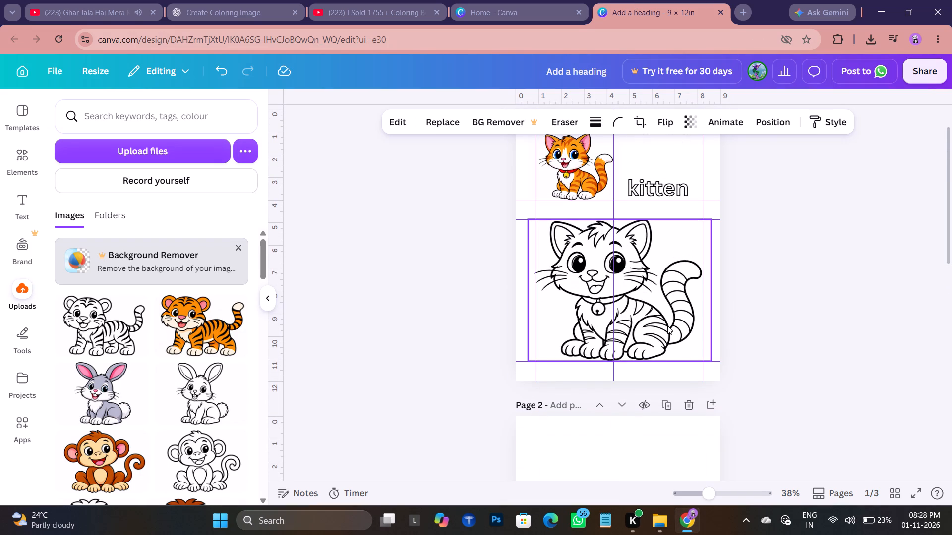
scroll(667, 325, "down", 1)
Return to the YouTube song, reload its page and skip 25 seconds ahead.
left_click(76, 0)
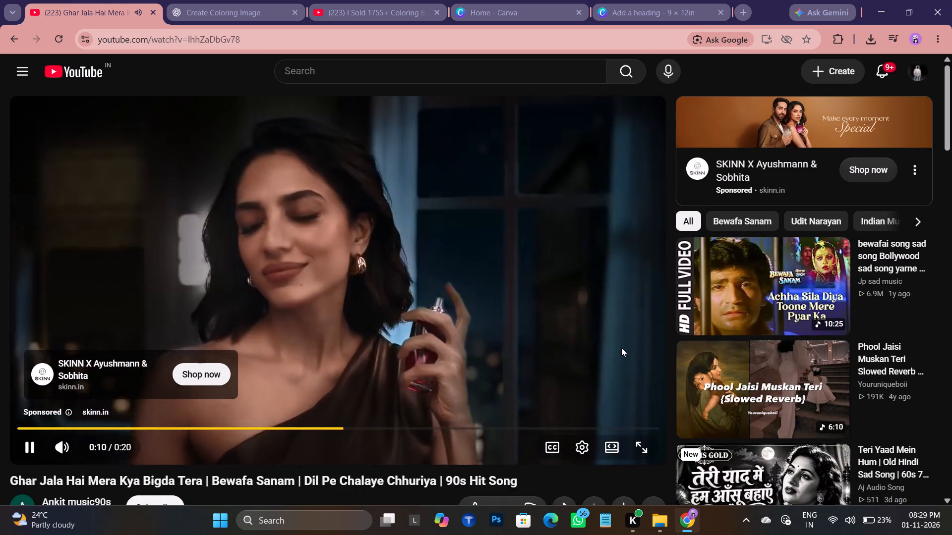
key("ctrl+r")
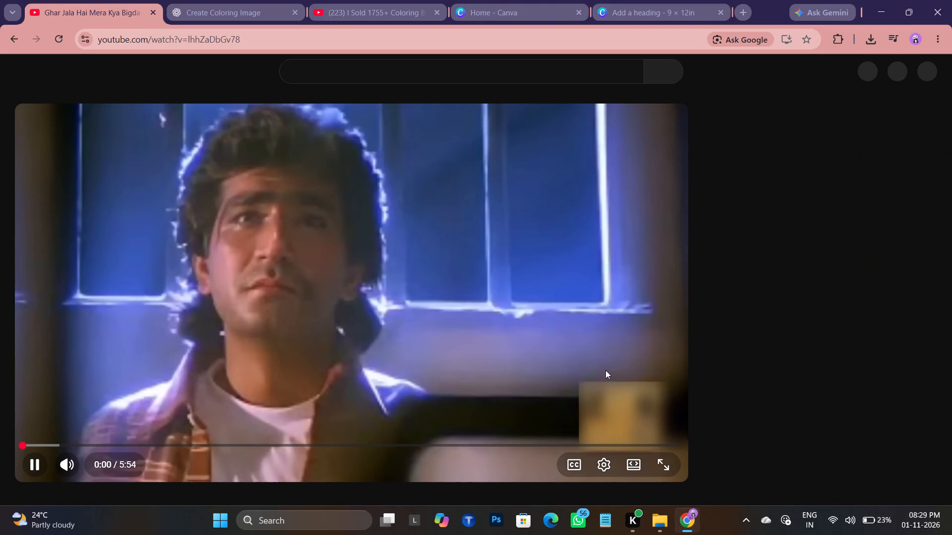
key("Right")
key("Right")
key("Right")
key("Right")
key("Right")
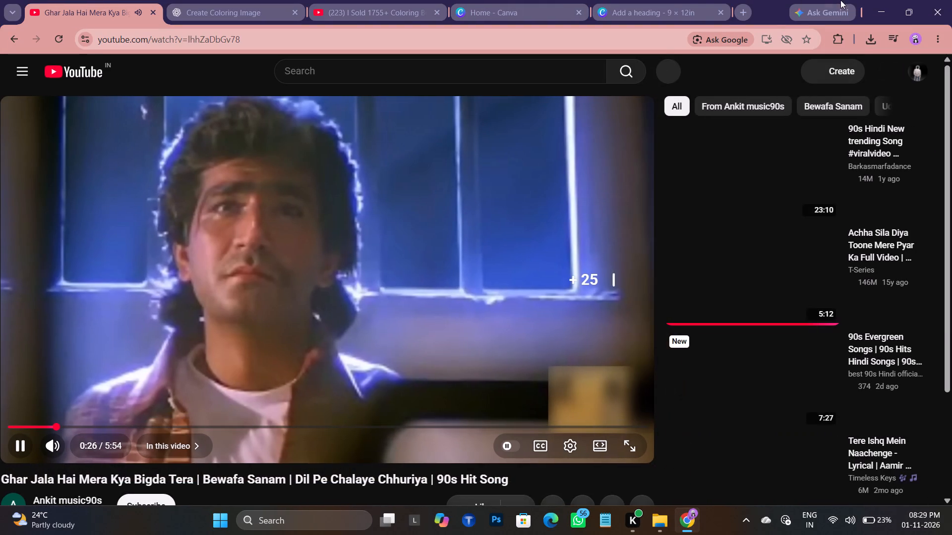
Return to the Canva design, place the uploaded colored tiger on page 3 and shrink it into the left cell of the upper guide area.
left_click(633, 0)
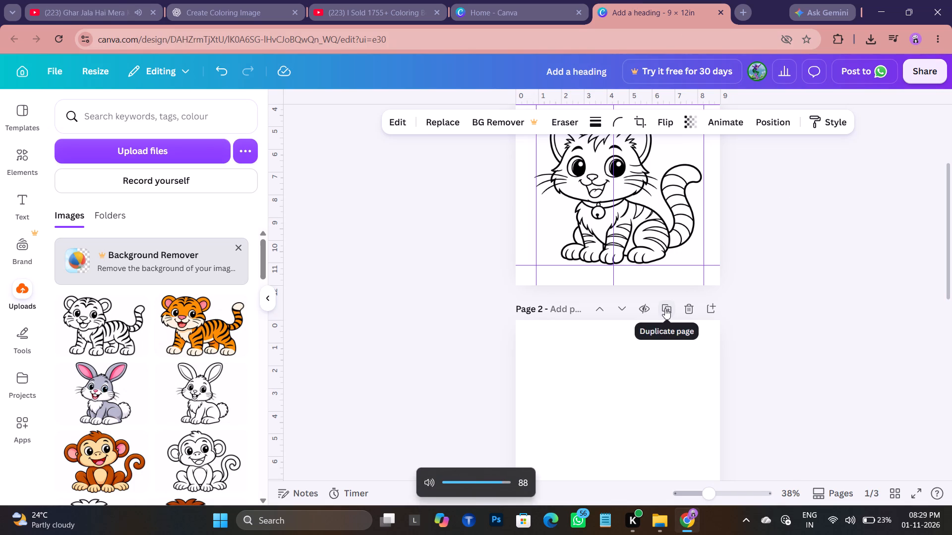
scroll(606, 407, "down", 3)
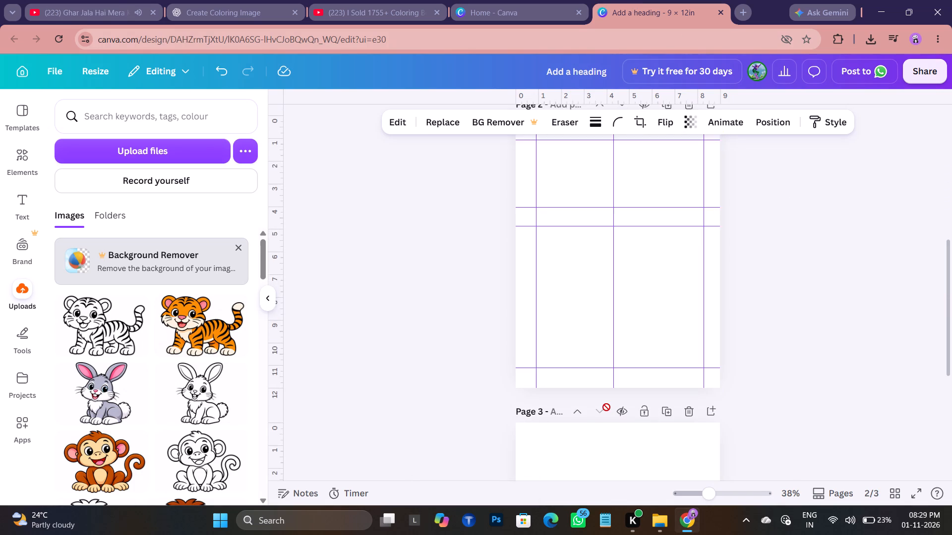
scroll(606, 407, "down", 6)
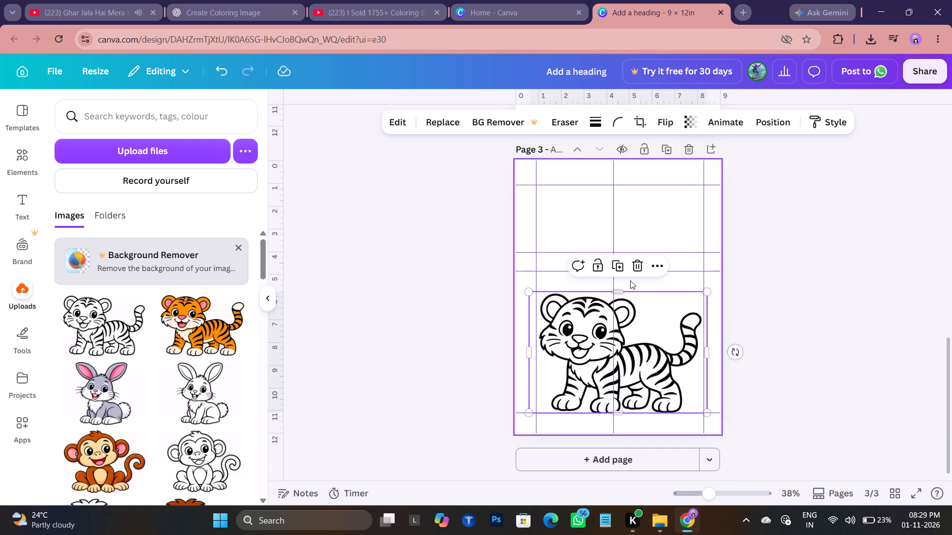
left_click(438, 263)
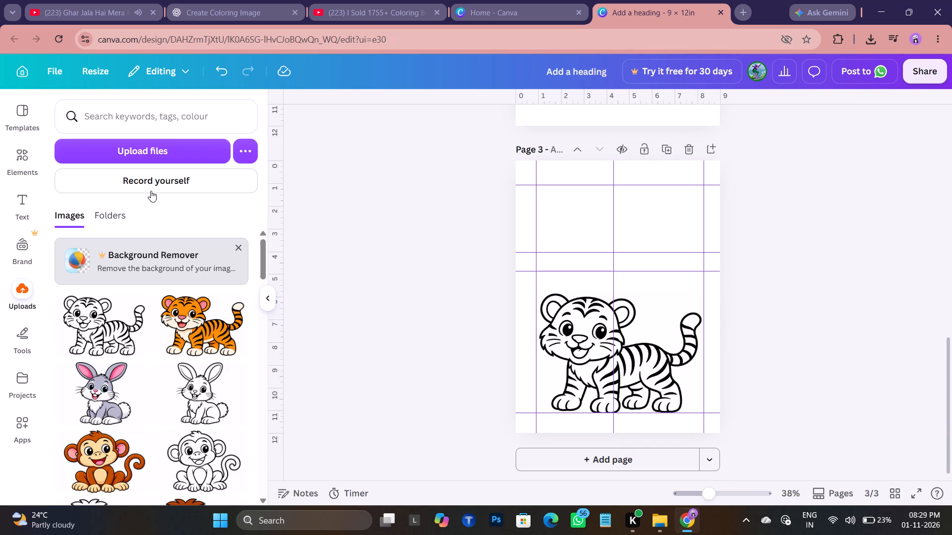
left_click_drag(189, 319, 574, 200)
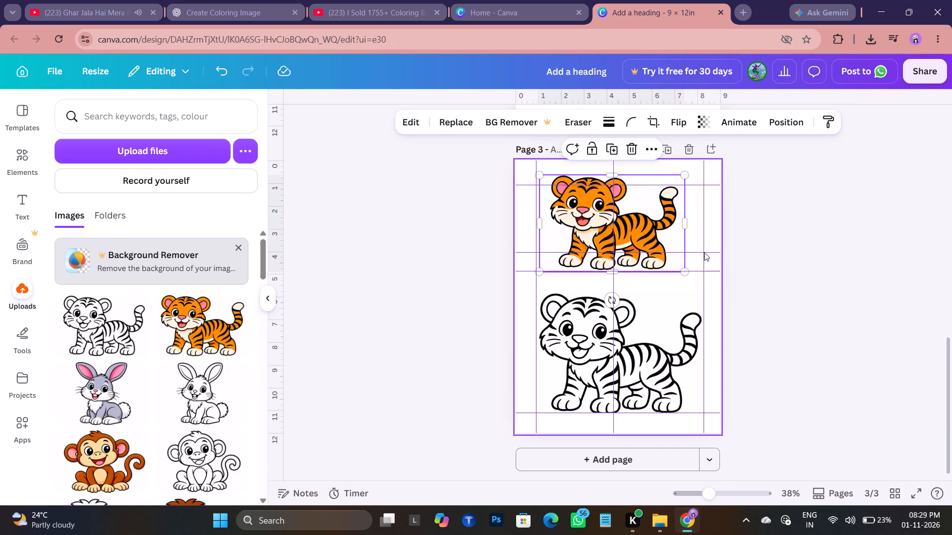
left_click_drag(689, 273, 641, 260)
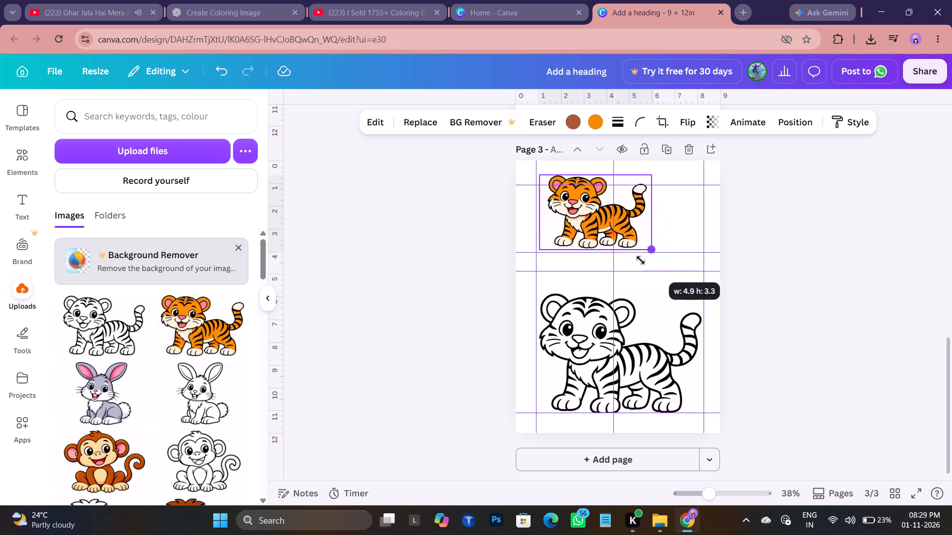
left_click_drag(641, 260, 595, 258)
left_click_drag(582, 210, 578, 231)
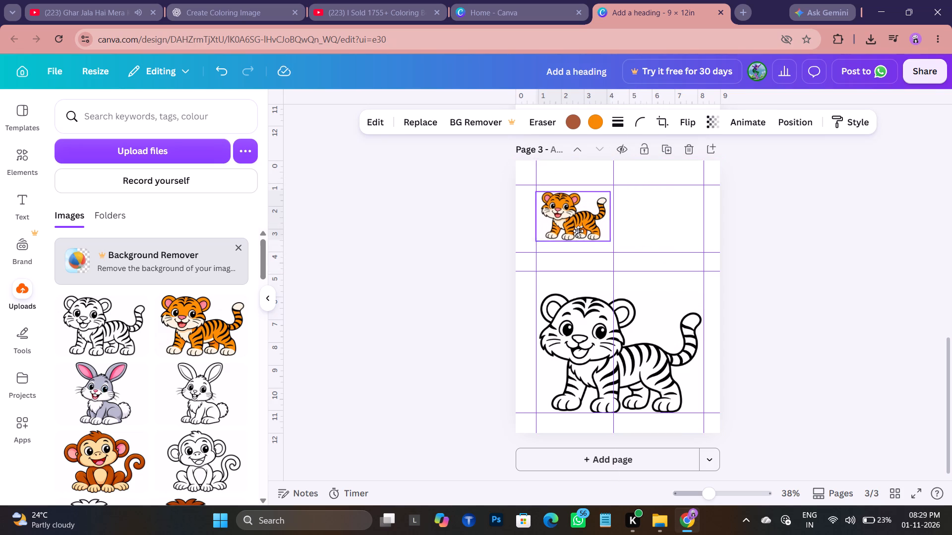
left_click_drag(578, 231, 578, 239)
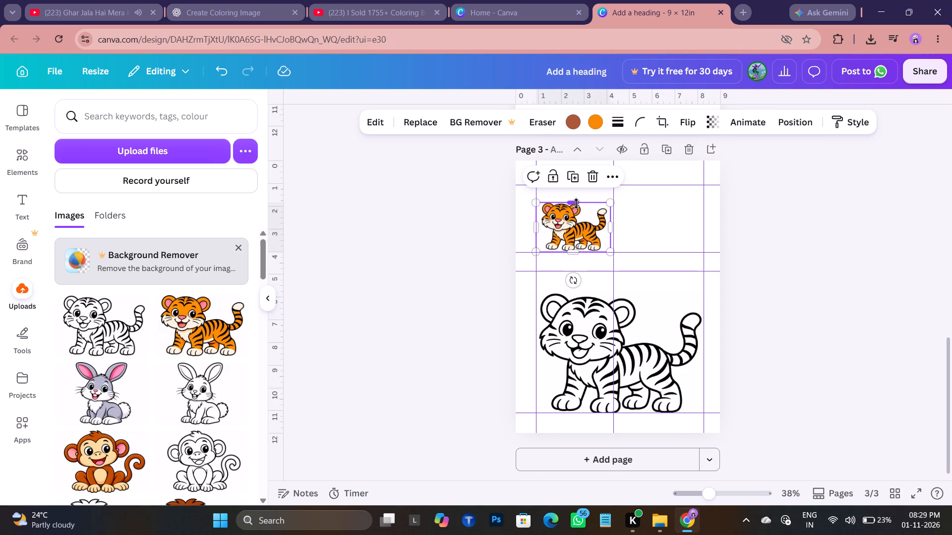
Enlarge the colored tiger to about 3.8 in wide, extend its frame upward, and rest it on the upper area's lower horizontal guide.
left_click(573, 203)
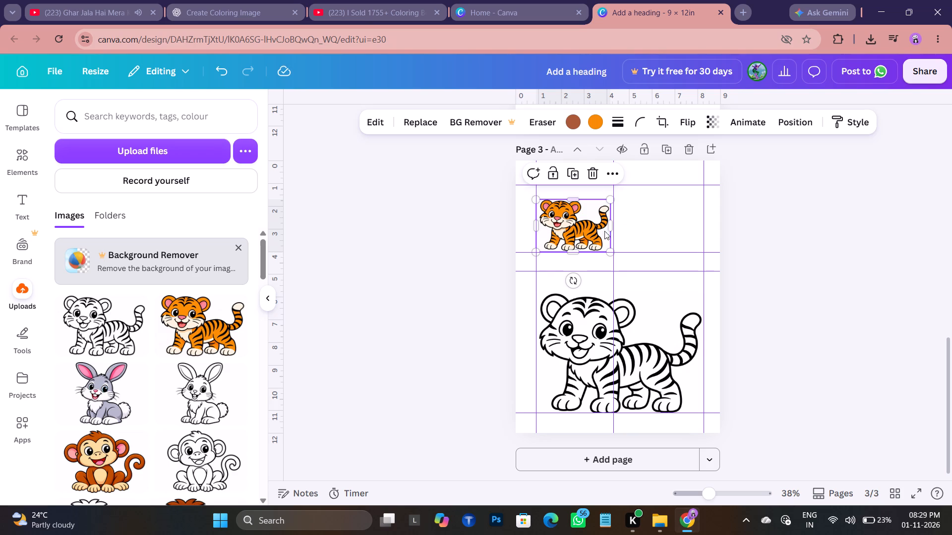
left_click_drag(610, 247, 622, 256)
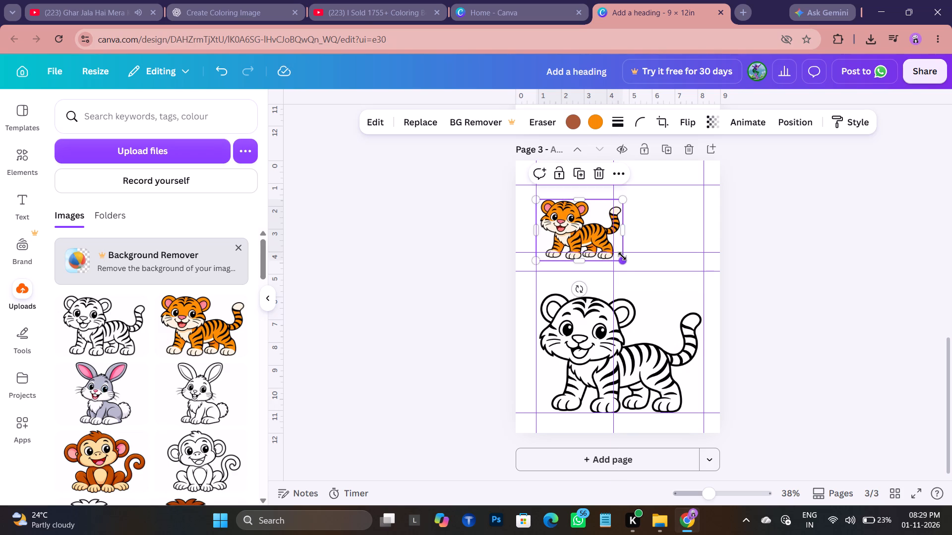
left_click_drag(581, 201, 581, 189)
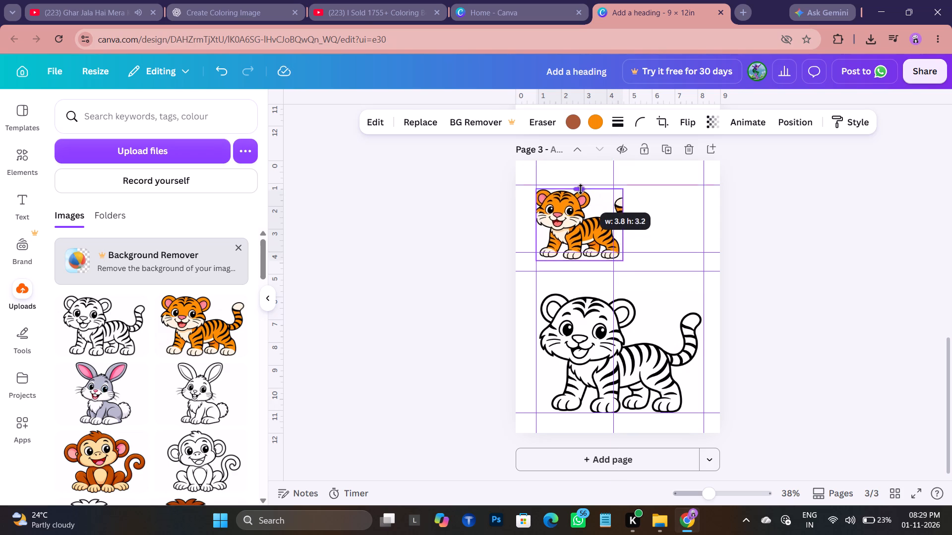
left_click_drag(581, 189, 575, 199)
left_click_drag(584, 218, 580, 206)
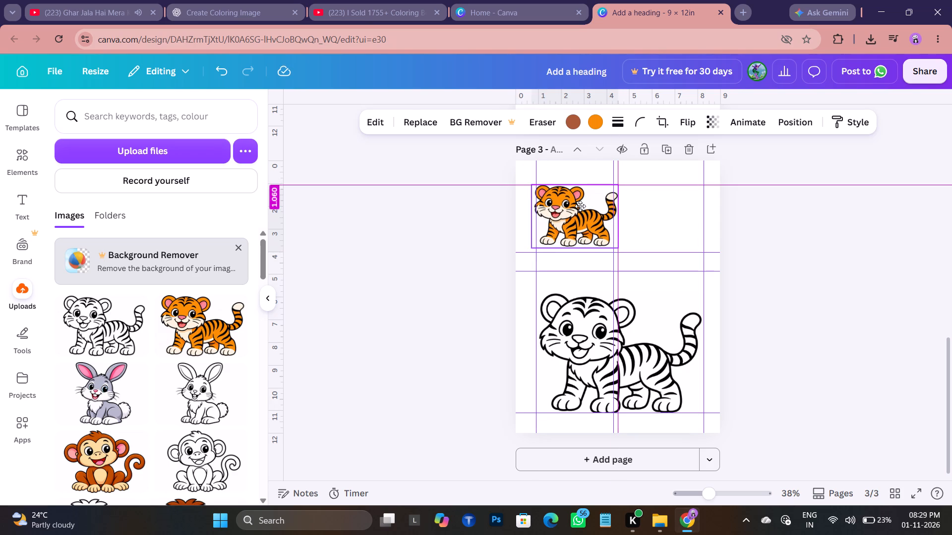
left_click_drag(580, 206, 580, 208)
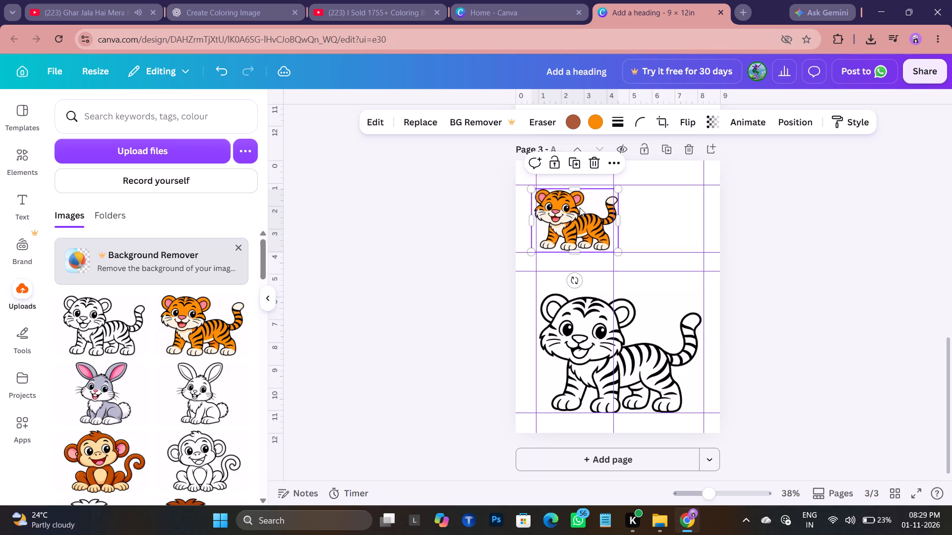
left_click(636, 229)
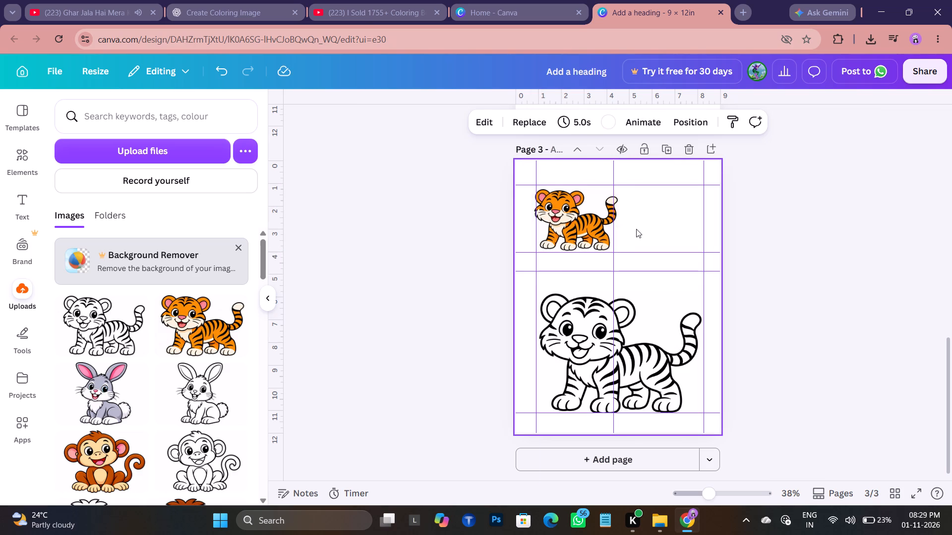
Shrink the colored tiger slightly so its tail ends at the center vertical guide.
left_click(599, 232)
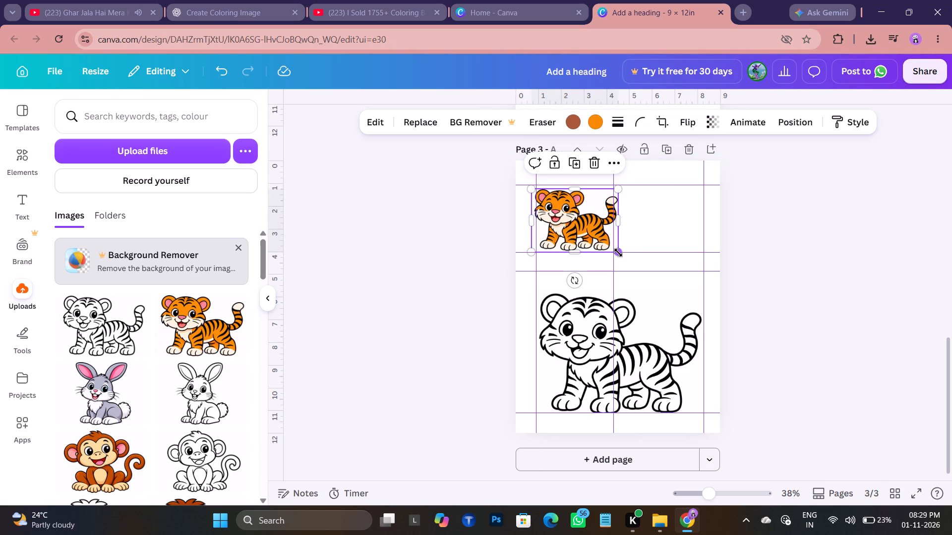
left_click_drag(618, 252, 613, 250)
left_click(652, 240)
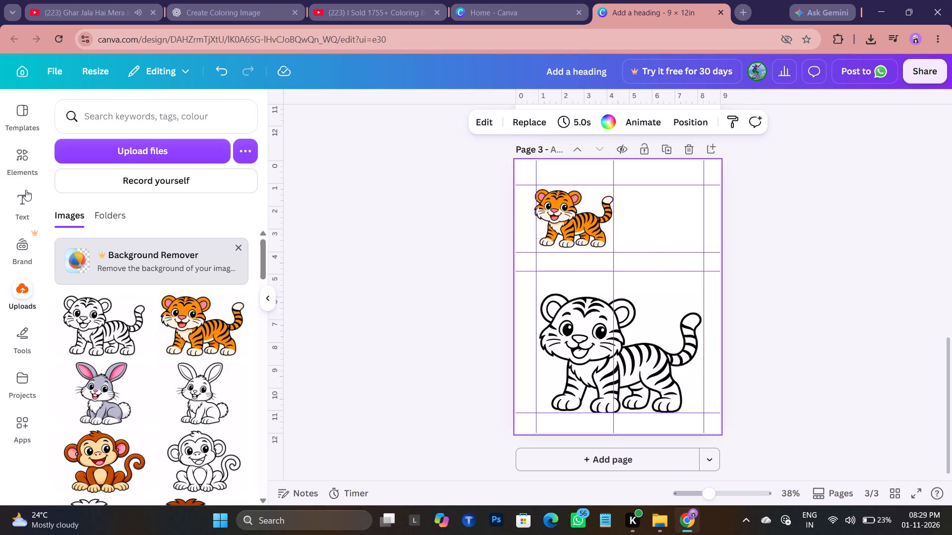
Add a heading reading "tiger" to page 3, placed beside the colored tiger in the upper guide area.
left_click(22, 203)
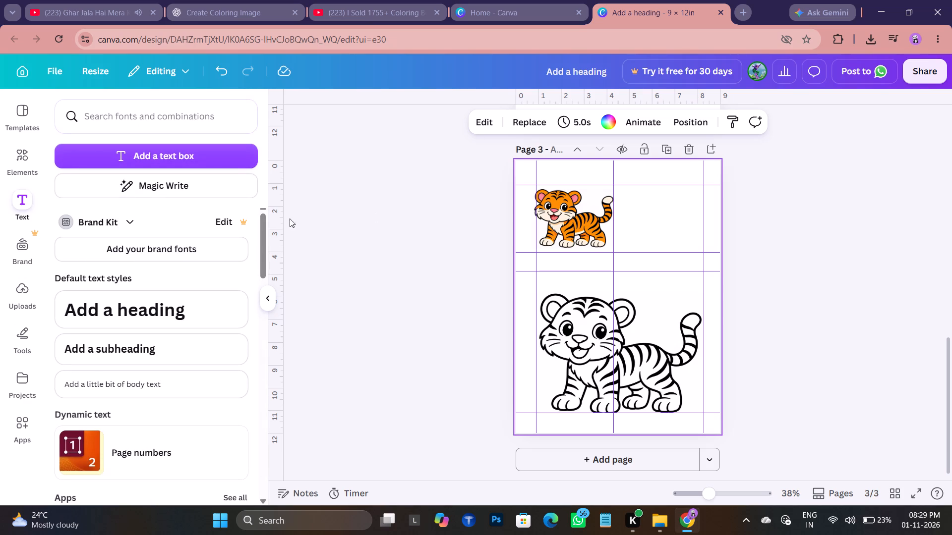
left_click(148, 306)
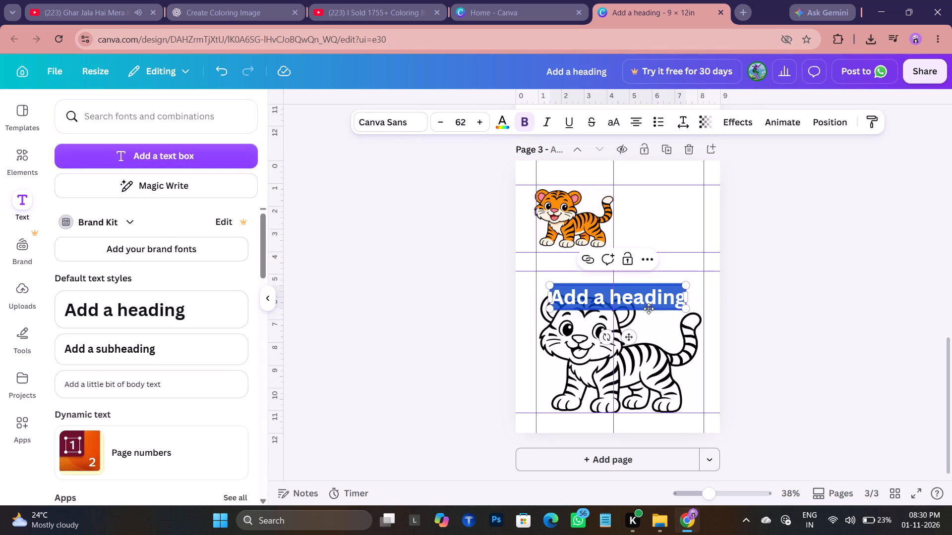
left_click_drag(648, 309, 683, 249)
left_click(714, 237)
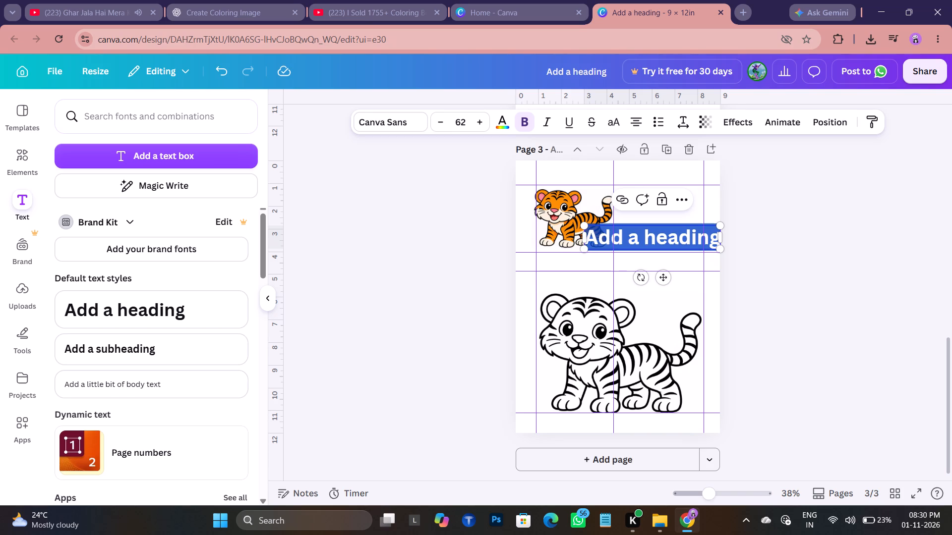
key("BackSpace")
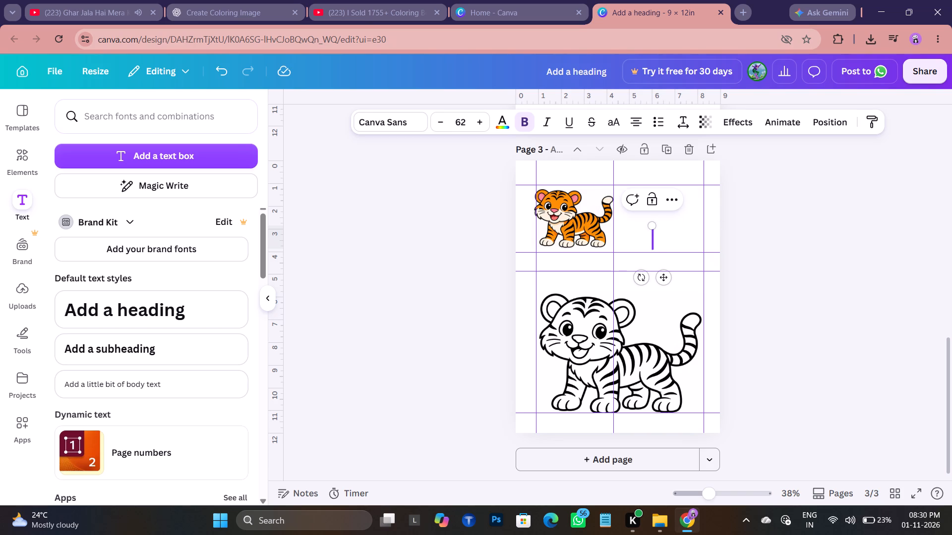
type("tiger")
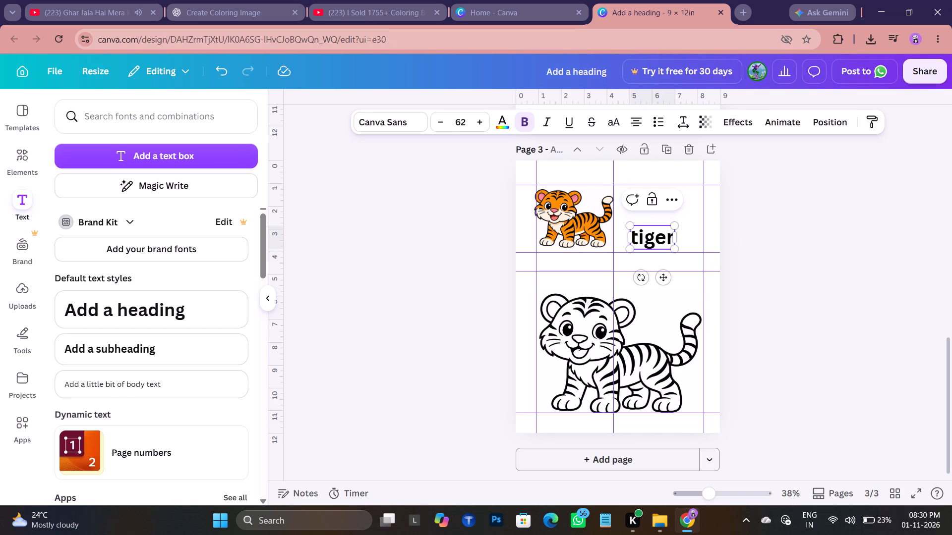
Replace the hollow animal name on page 1 with the uppercase text "KITTEN".
scroll(654, 238, "up", 7)
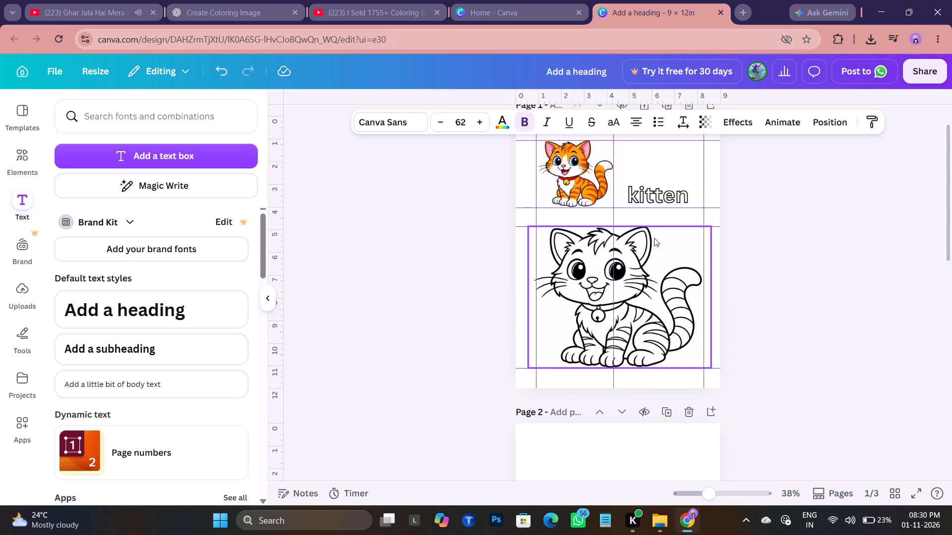
scroll(654, 238, "up", 1)
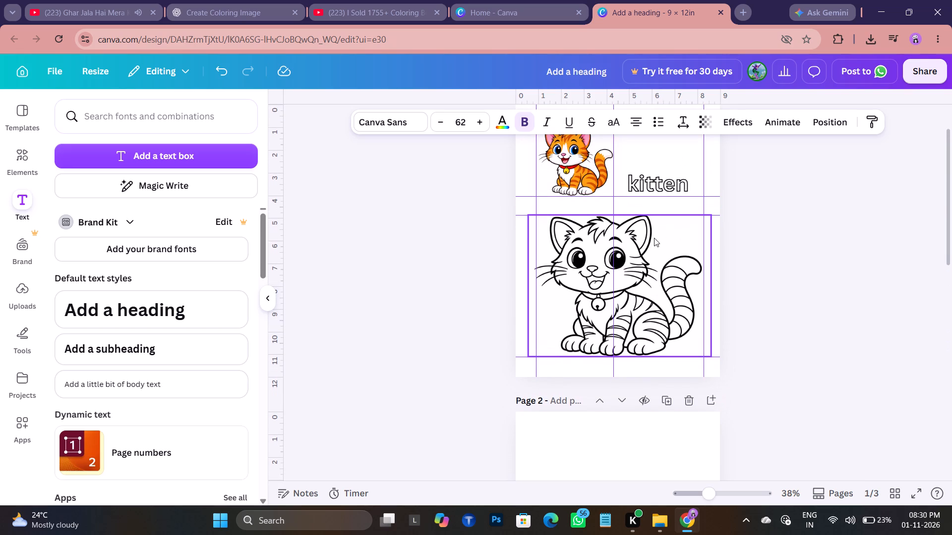
scroll(654, 238, "up", 1)
left_click(671, 219)
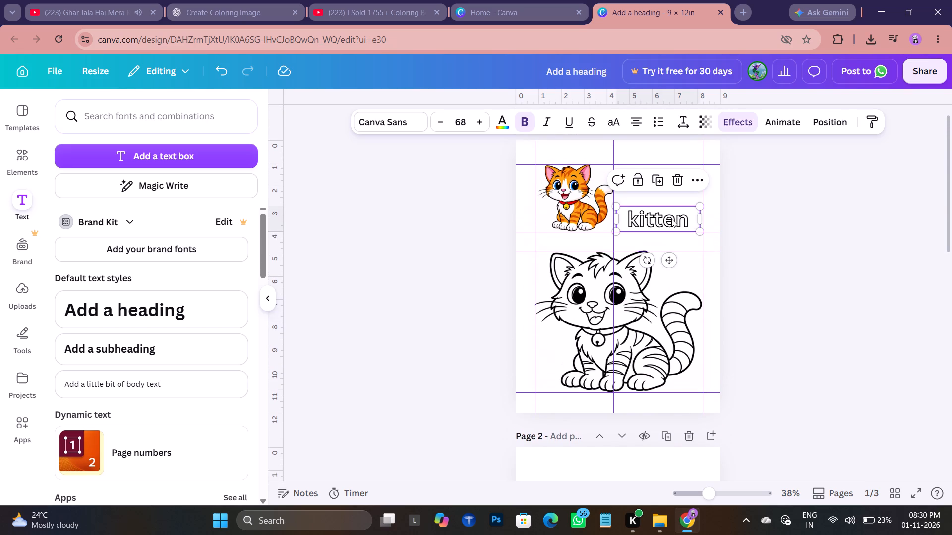
left_click(691, 220)
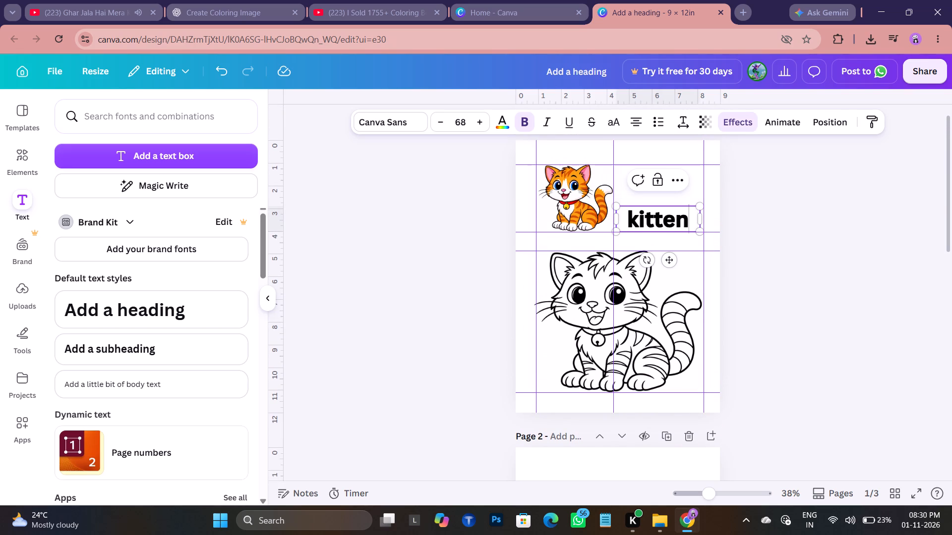
key("BackSpace")
key("BackSpace")
key("BackSpace")
key("BackSpace")
key("BackSpace")
key("BackSpace")
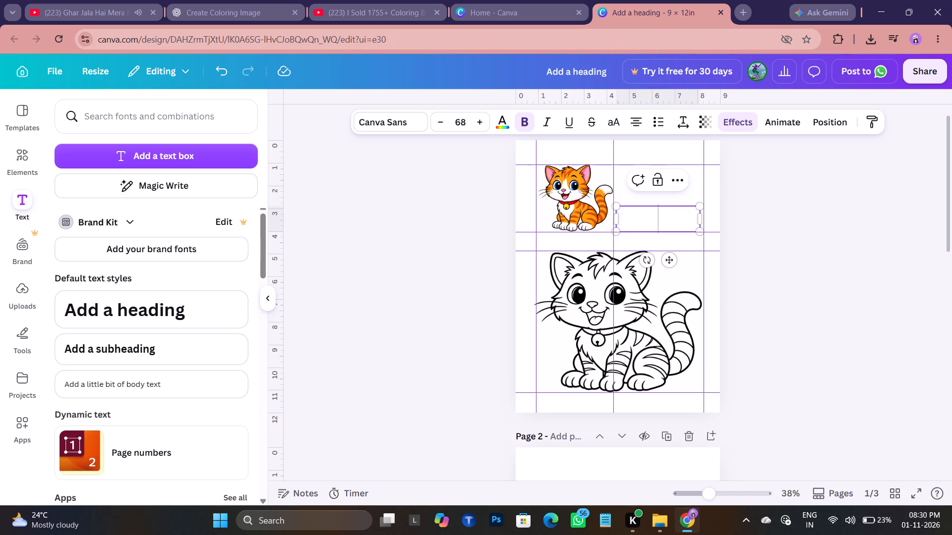
type("KITTEN")
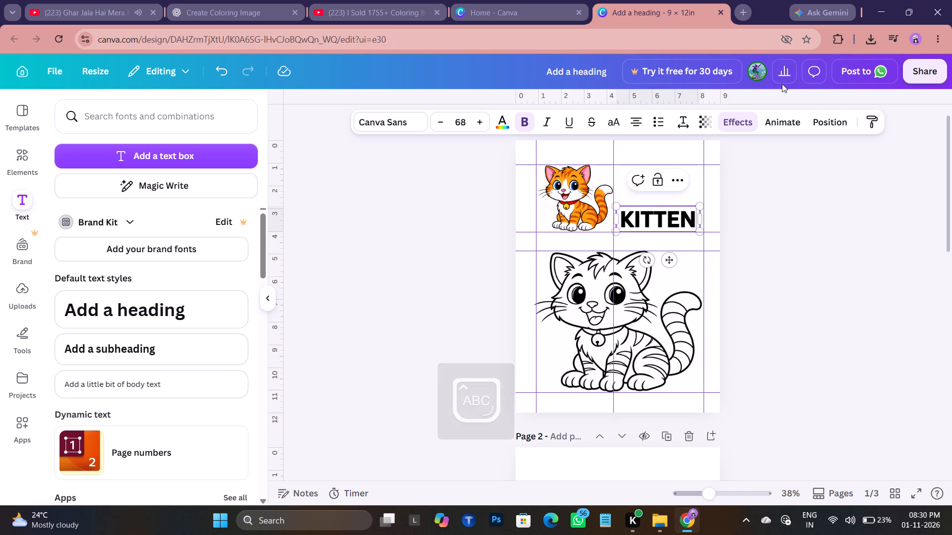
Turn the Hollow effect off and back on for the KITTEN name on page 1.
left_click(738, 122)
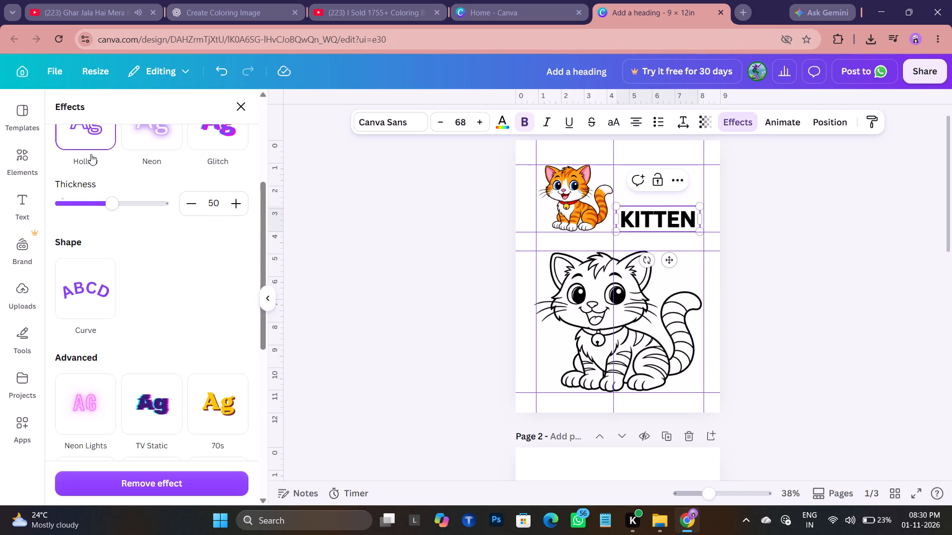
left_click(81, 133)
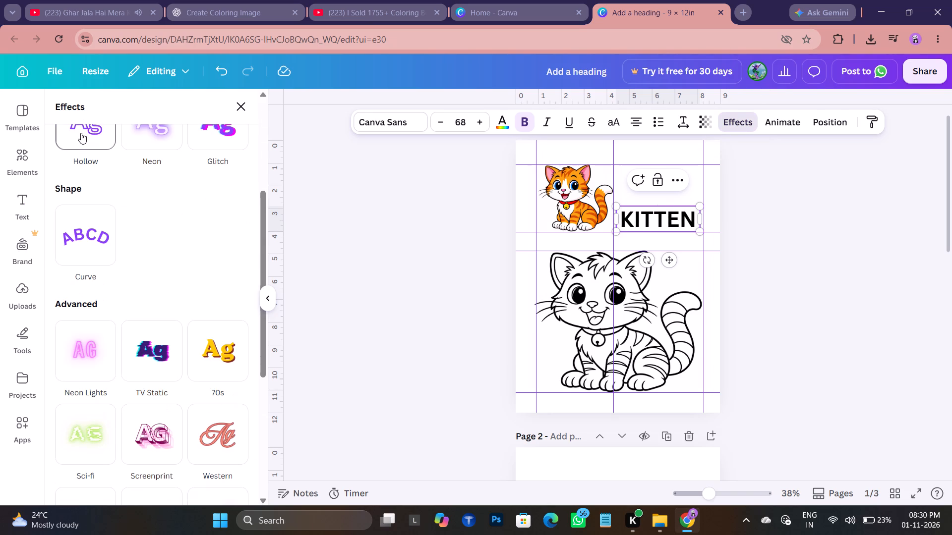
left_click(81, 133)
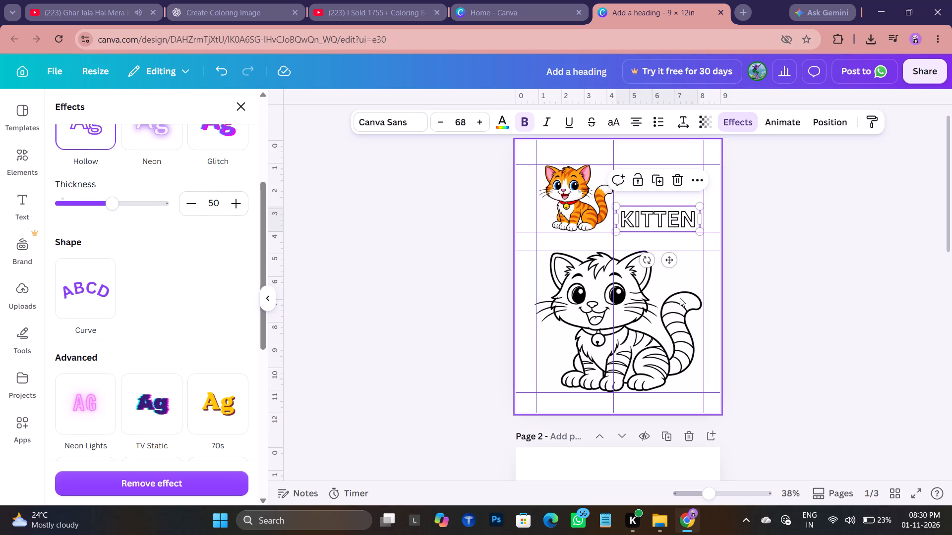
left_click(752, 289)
Scale page 3's tiger text to size 50.1 and stretch its box from the center vertical guide to the right vertical guide.
scroll(752, 289, "down", 2)
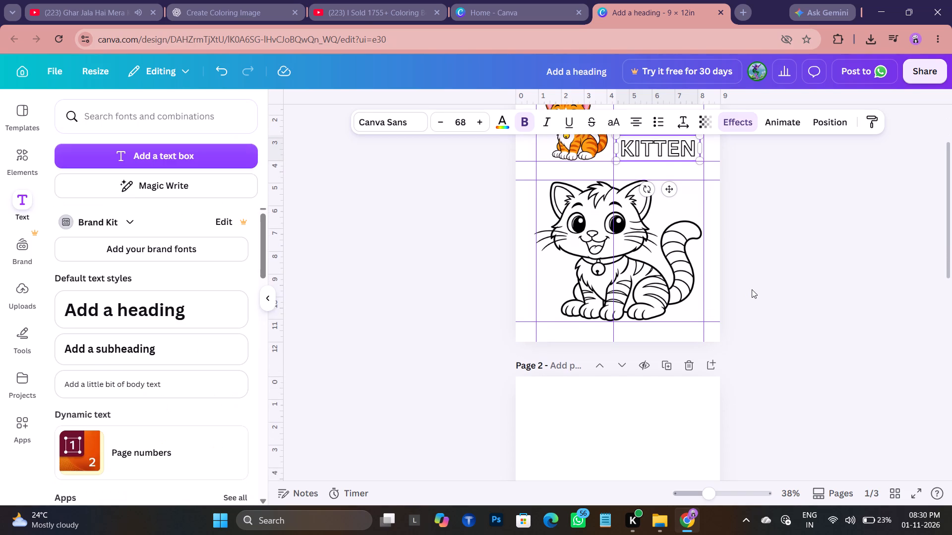
scroll(694, 309, "down", 6)
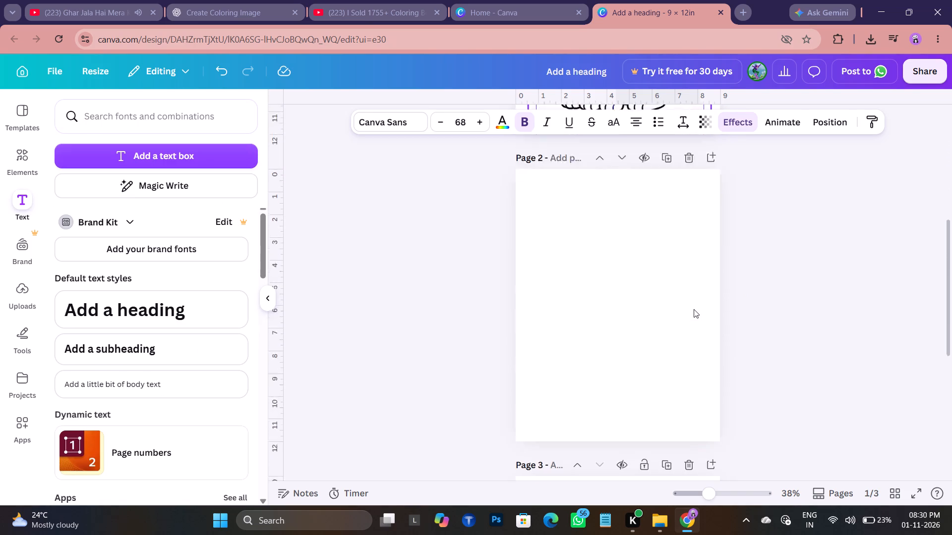
scroll(694, 309, "down", 3)
left_click(652, 262)
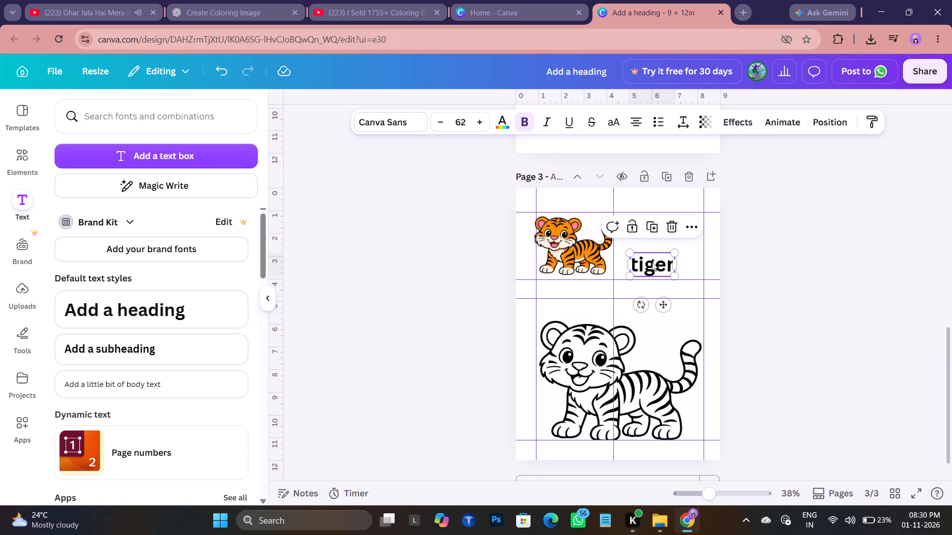
left_click_drag(673, 273, 695, 273)
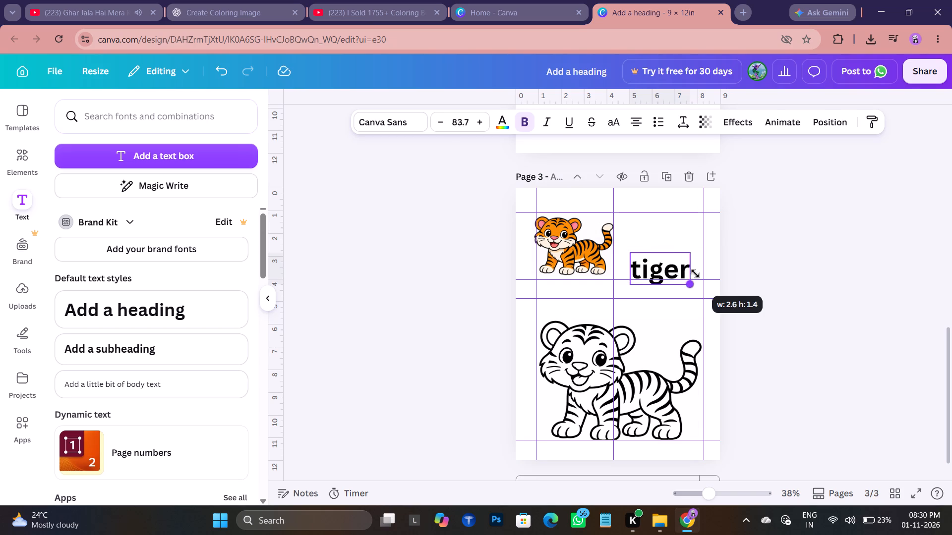
left_click_drag(695, 273, 670, 259)
left_click_drag(667, 263, 705, 259)
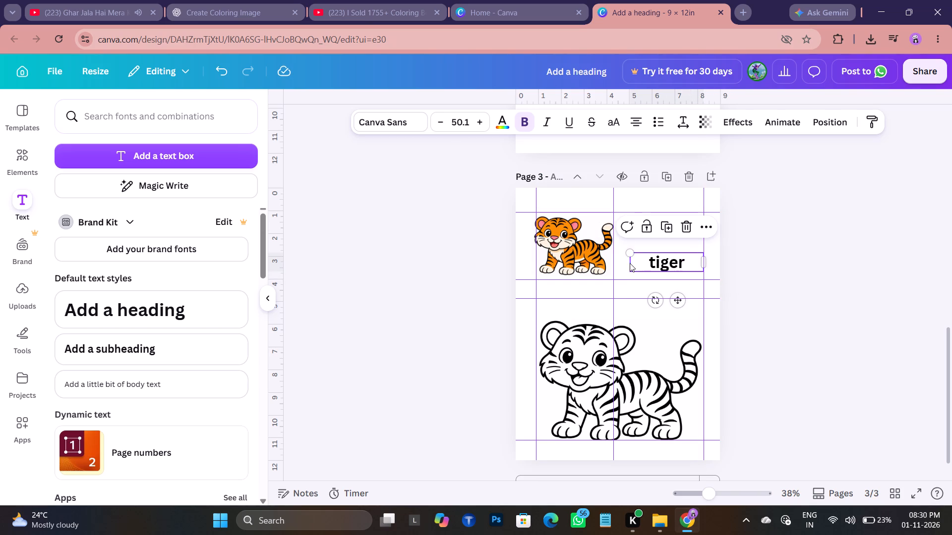
left_click_drag(629, 263, 613, 267)
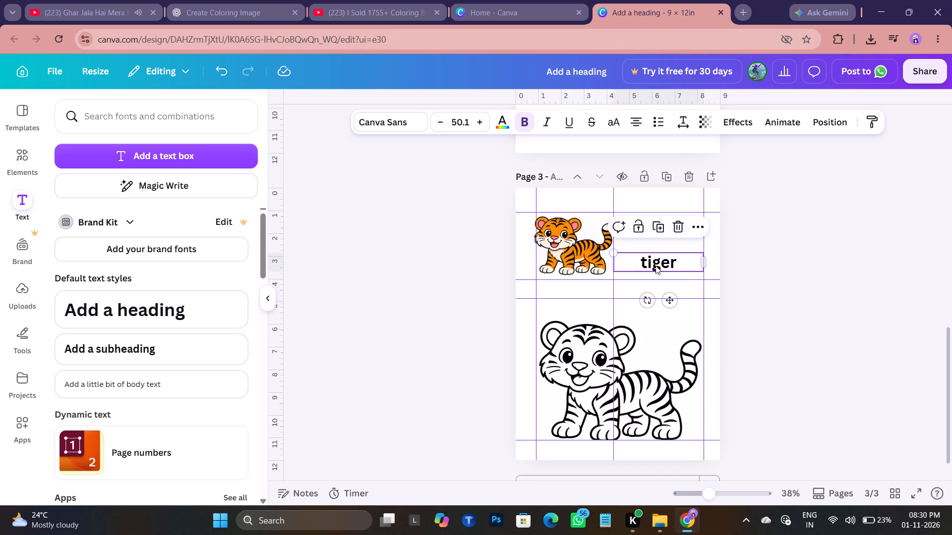
Match page 3's tiger text to the KITTEN name by setting its font size to 68.
scroll(628, 160, "up", 6)
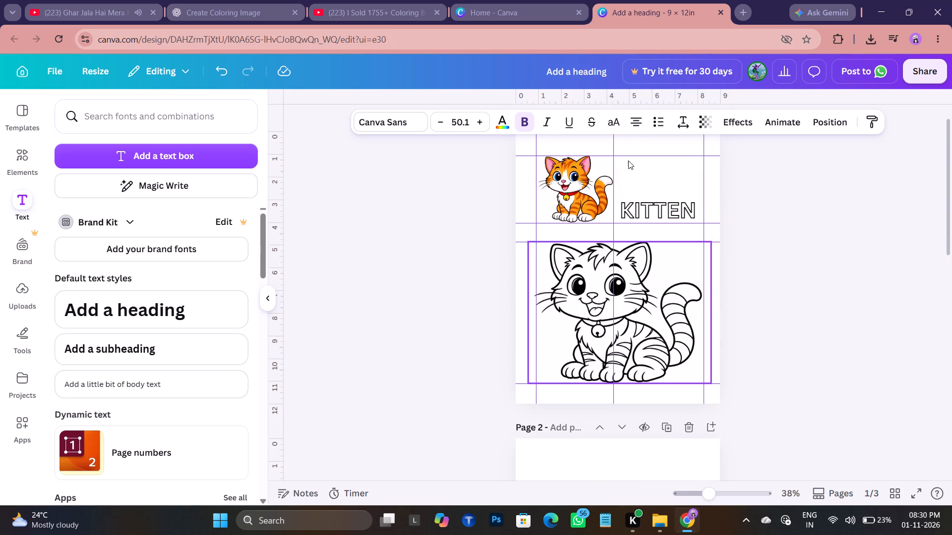
scroll(628, 160, "up", 1)
left_click(661, 217)
scroll(661, 217, "down", 4)
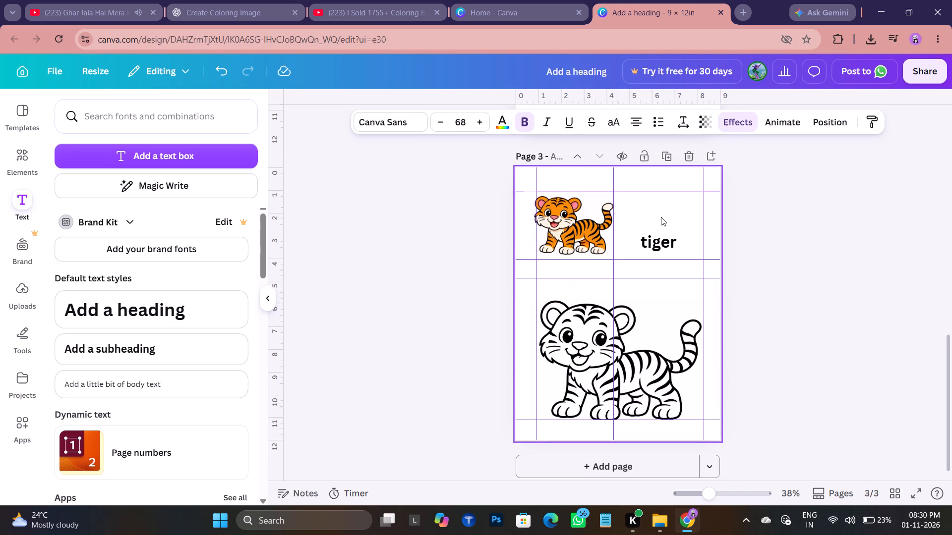
left_click(661, 238)
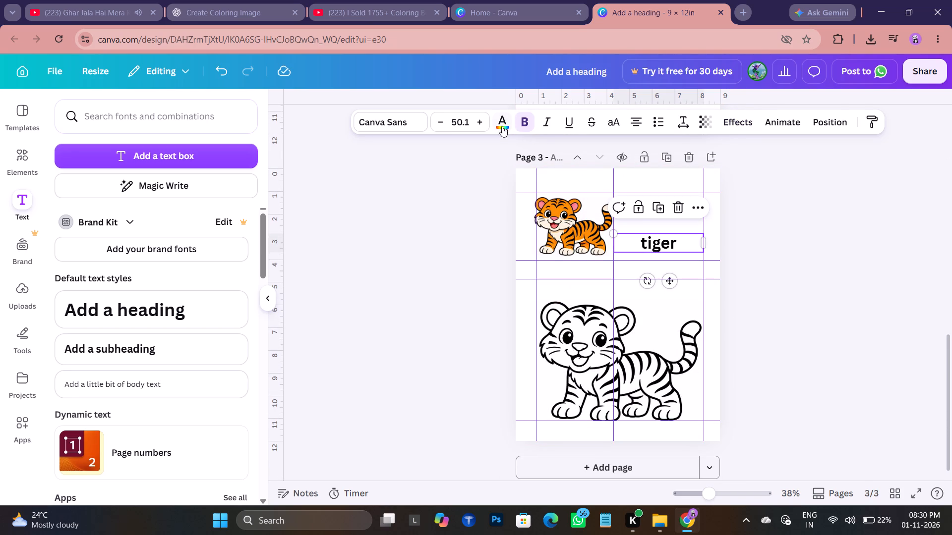
triple_click(484, 124)
triple_click(484, 124)
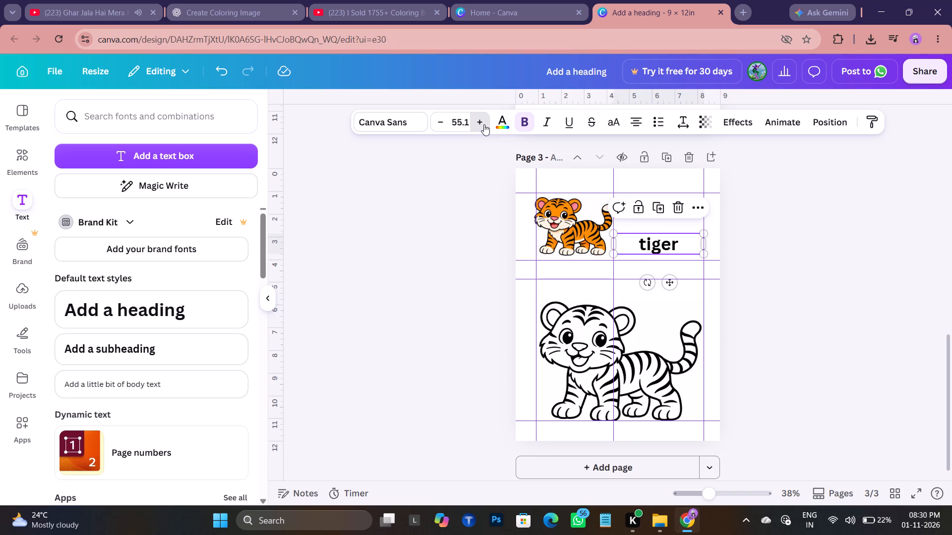
double_click(480, 122)
left_click_drag(480, 122, 469, 121)
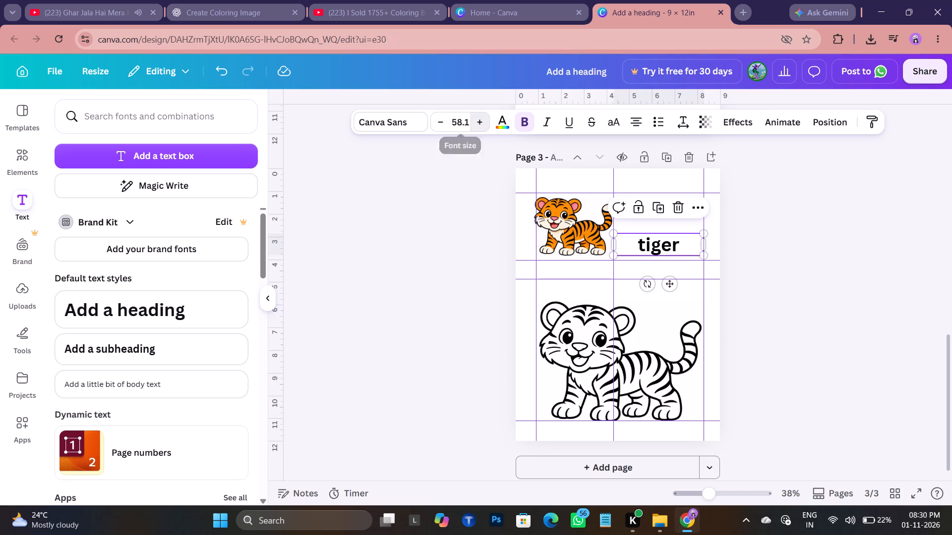
left_click(469, 121)
key("BackSpace")
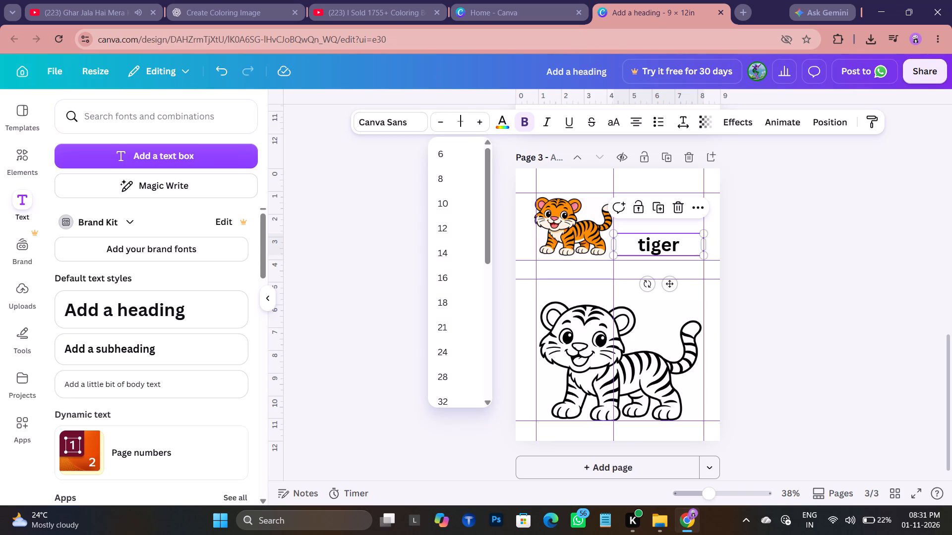
type("68")
left_click(368, 221)
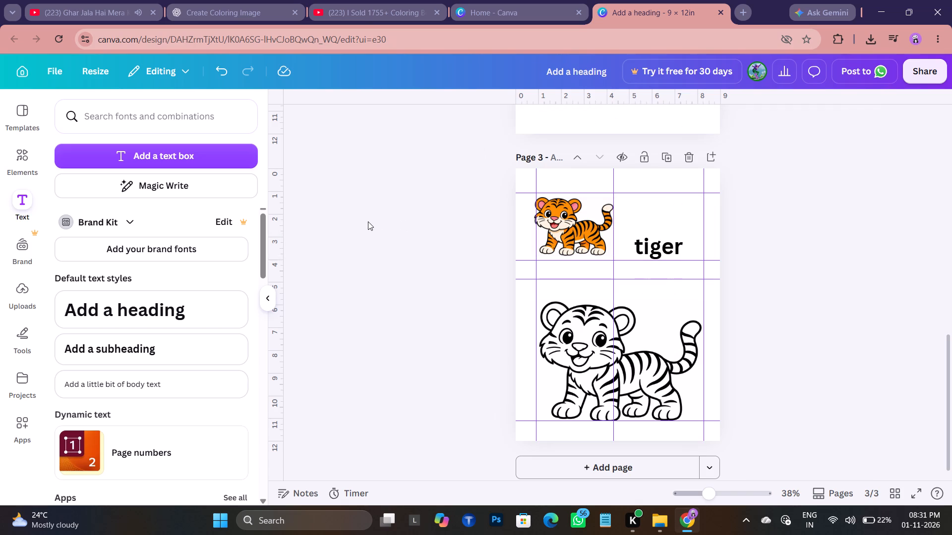
Replace the animal name on page 3 with the uppercase text "TIGER".
left_click(661, 239)
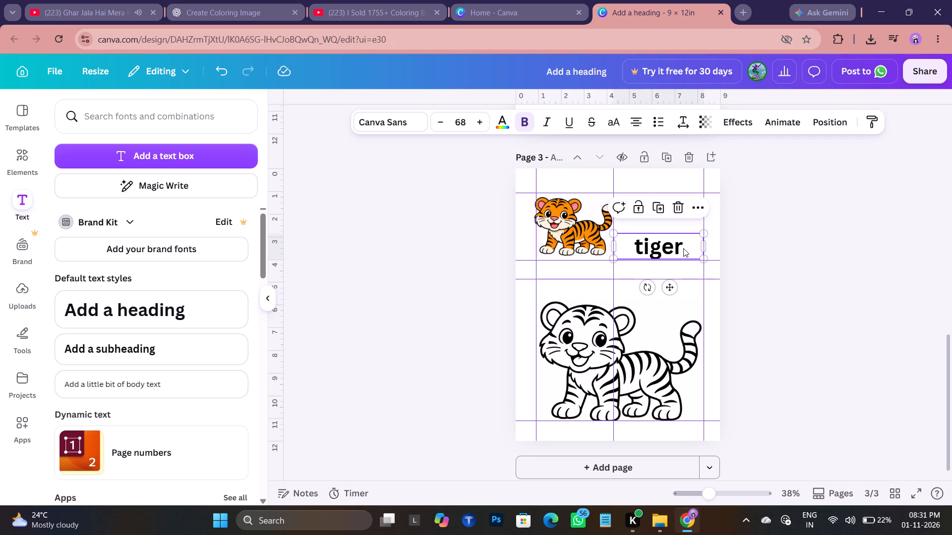
left_click(684, 248)
key("BackSpace")
key("BackSpace")
key("BackSpace")
key("BackSpace")
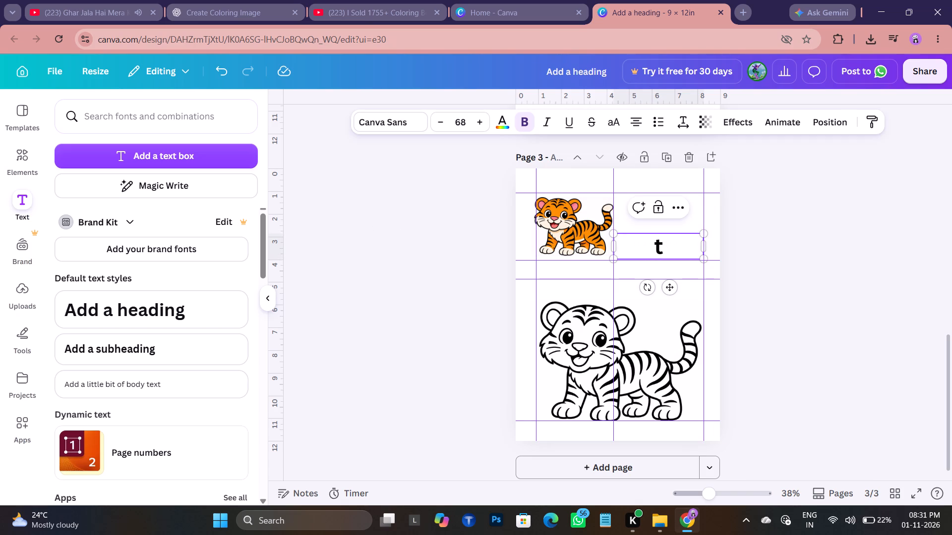
key("BackSpace")
type("TIGER")
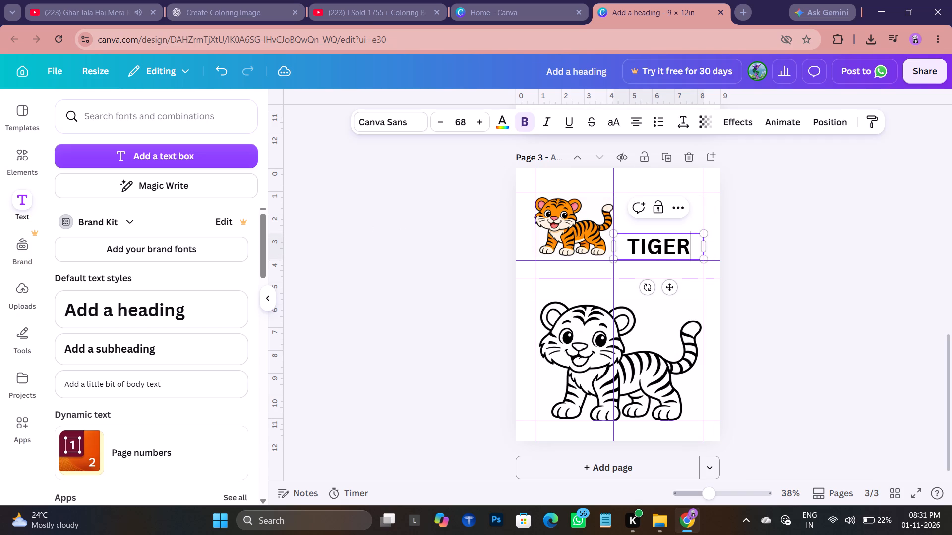
Apply the Hollow text effect to the TIGER name.
left_click(729, 119)
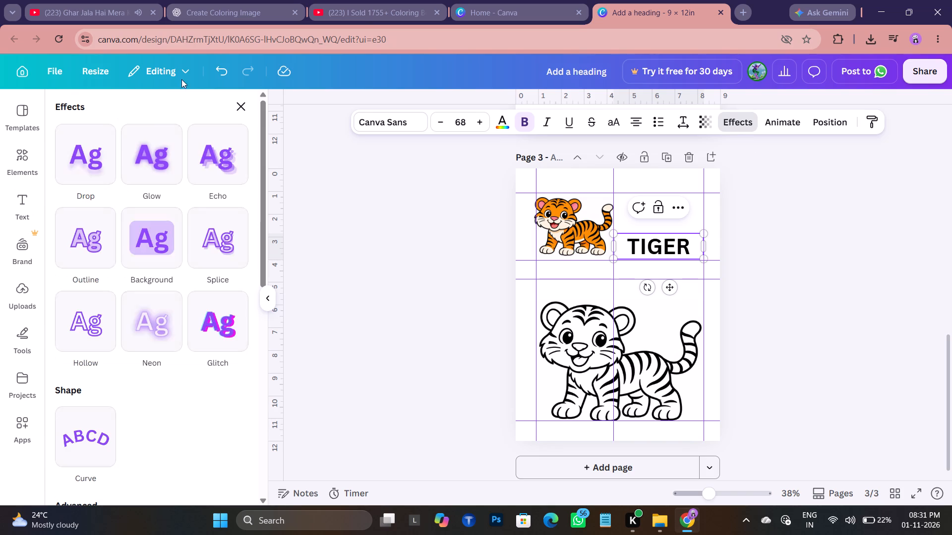
left_click(93, 310)
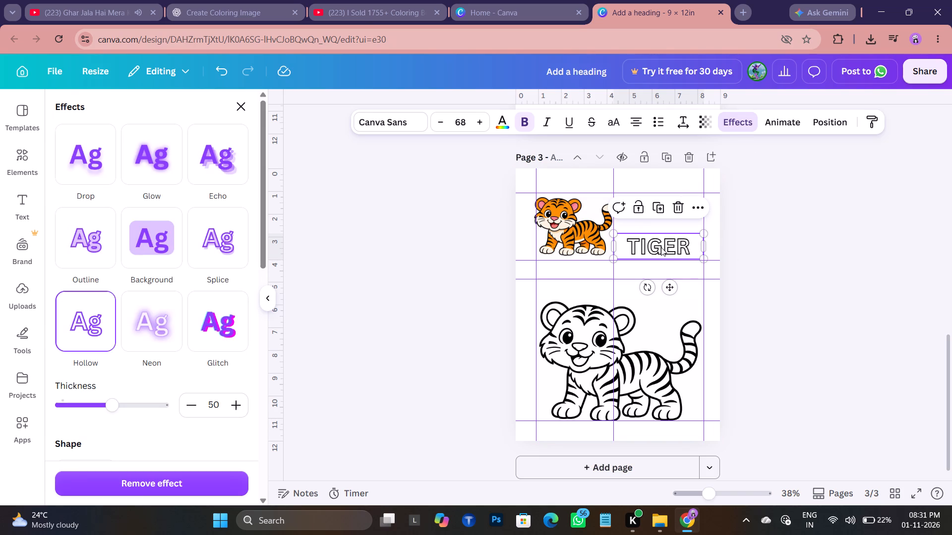
Move the TIGER name slightly left and down so its box rests on the upper area's lower horizontal guide.
left_click_drag(661, 247, 656, 250)
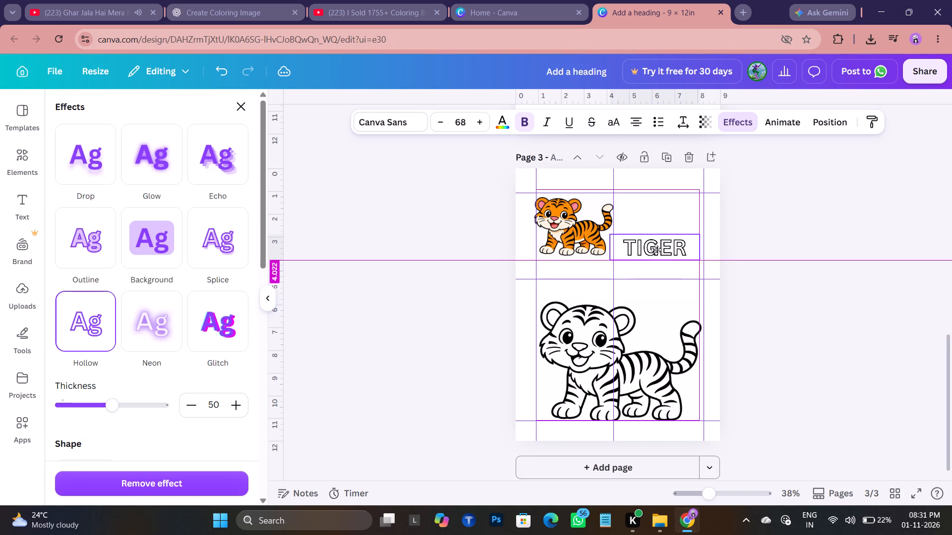
left_click_drag(656, 250, 656, 252)
left_click(656, 252)
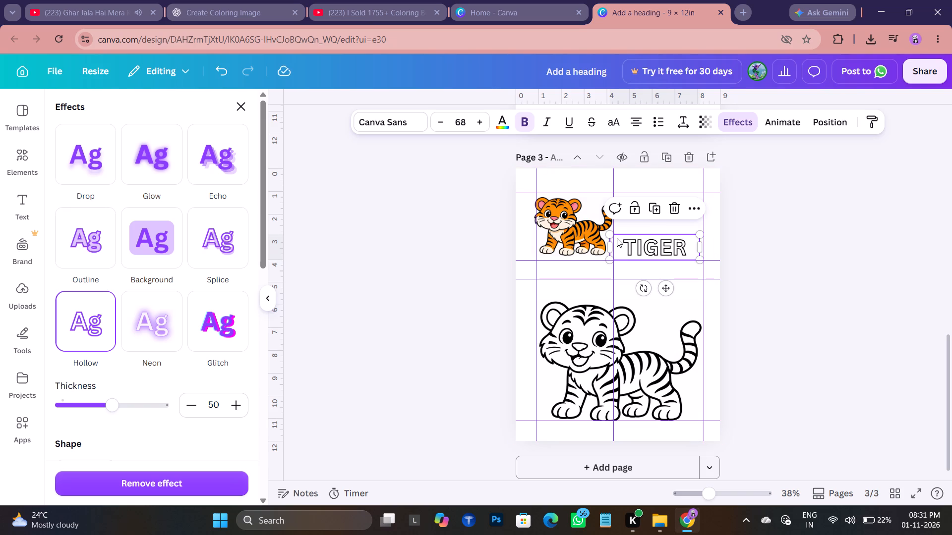
left_click(631, 221)
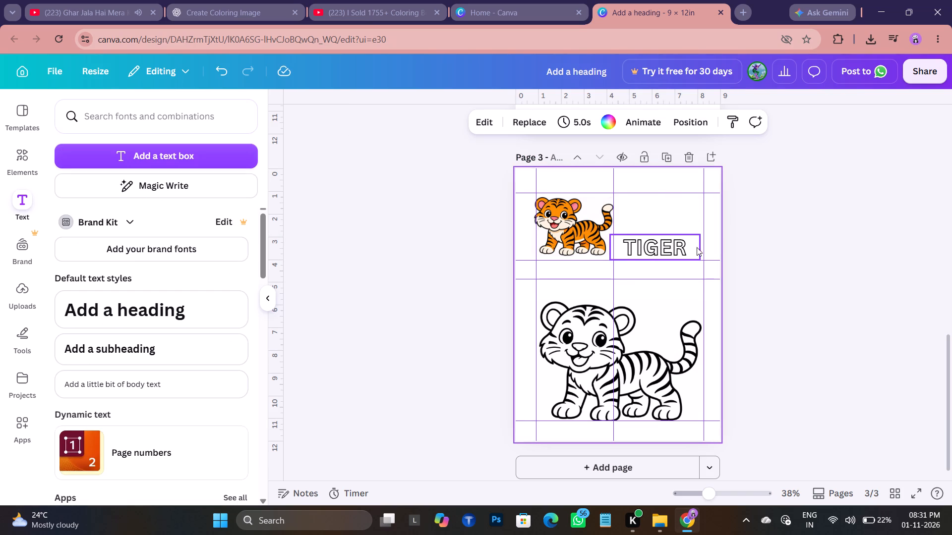
Move the TIGER name slightly right so its box fits between the middle and right vertical guides.
left_click_drag(699, 246, 703, 245)
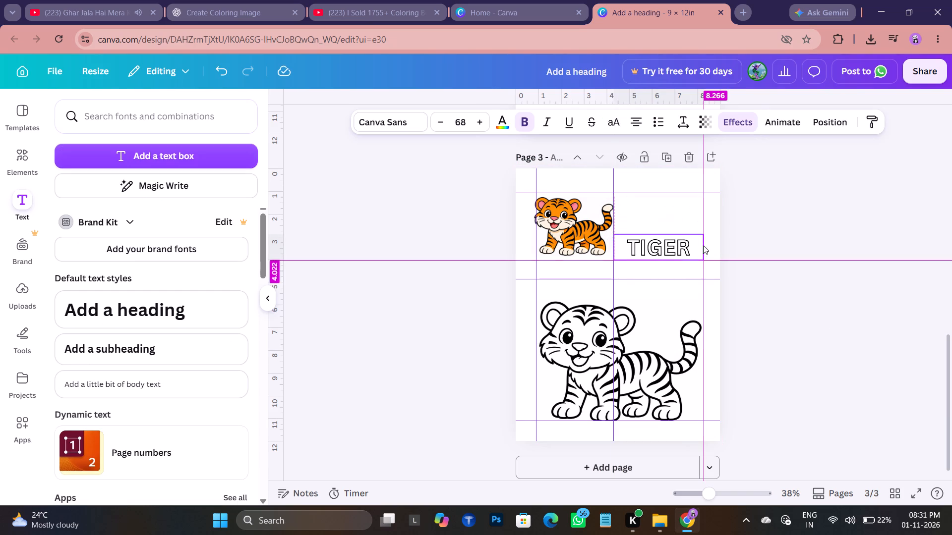
left_click(777, 236)
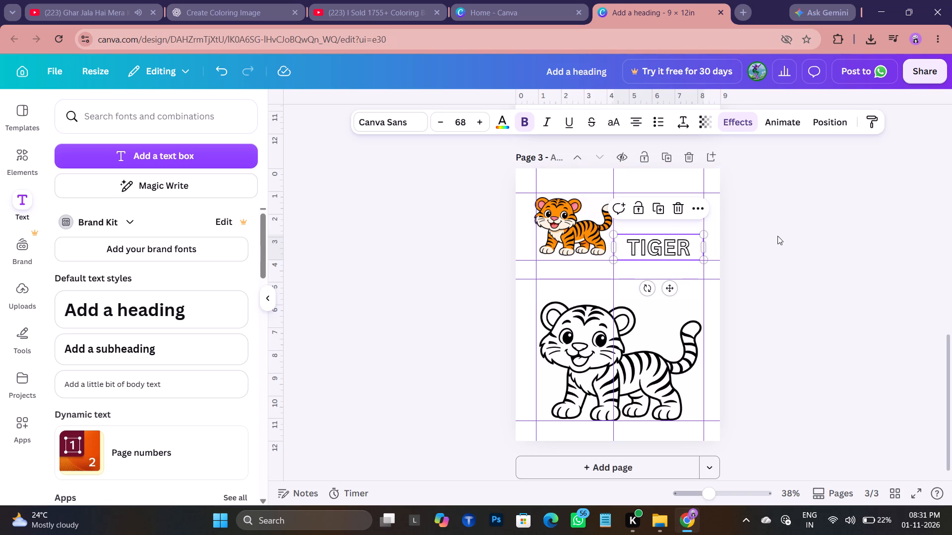
Add two blank pages after the tiger page.
scroll(610, 269, "down", 4)
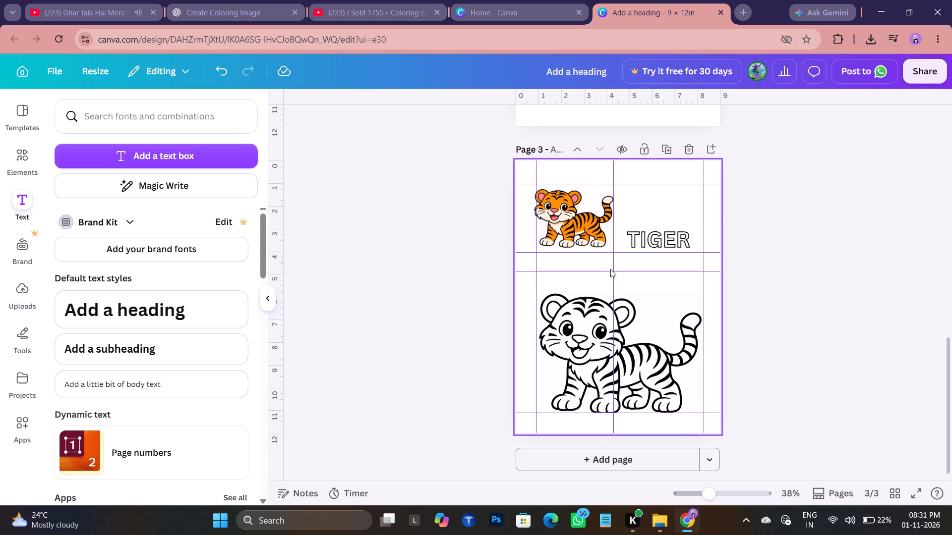
left_click(602, 464)
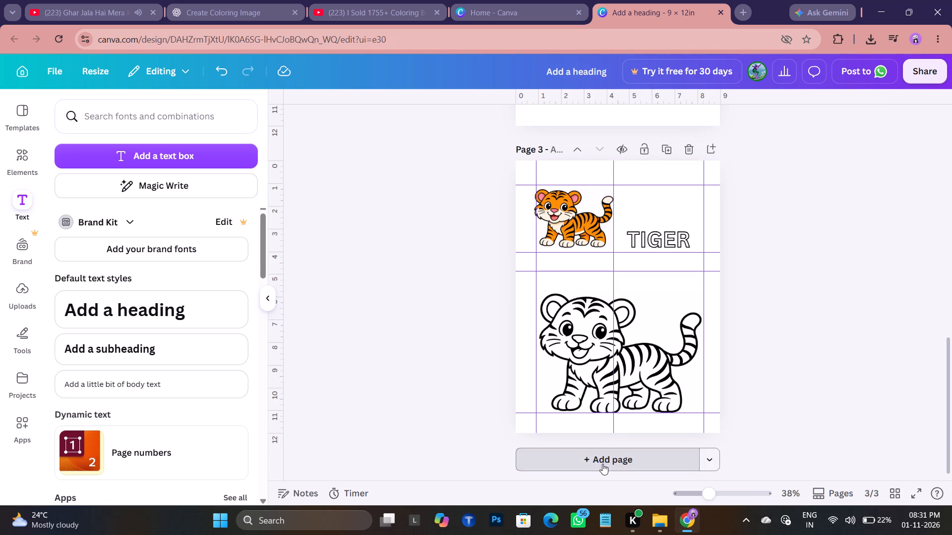
left_click(602, 464)
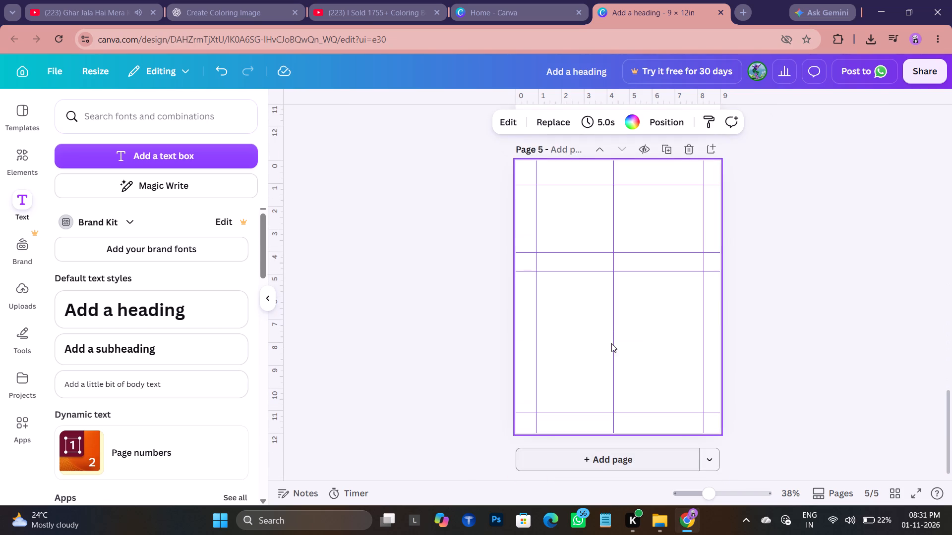
Review the finished kitten and tiger pages and the new blank pages, ending on page 5.
scroll(613, 327, "up", 8)
scroll(613, 327, "down", 1)
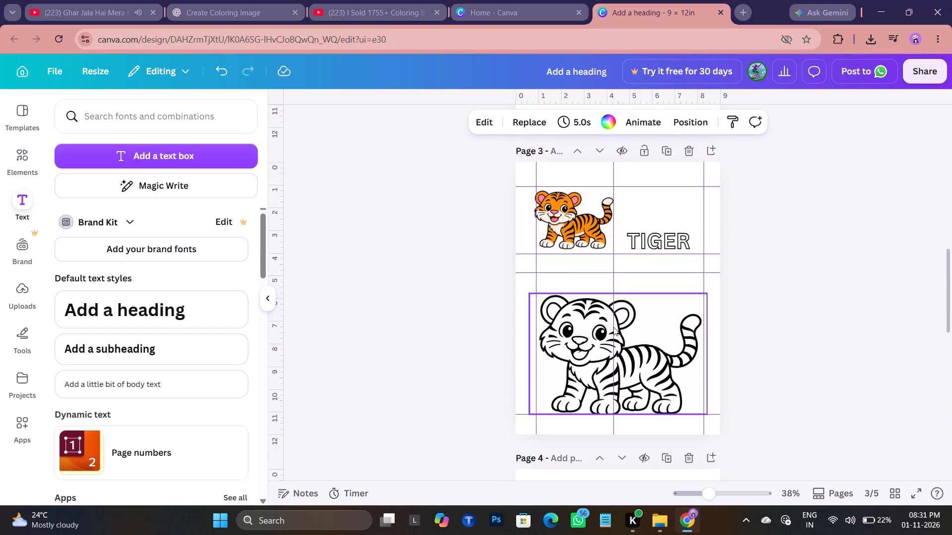
scroll(613, 327, "down", 1)
scroll(792, 307, "up", 8)
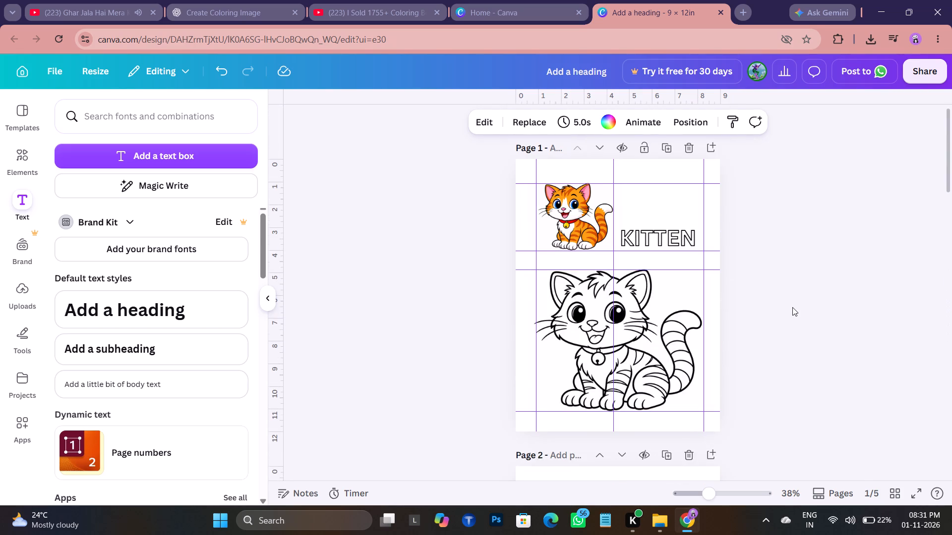
scroll(792, 307, "up", 1)
scroll(792, 307, "down", 8)
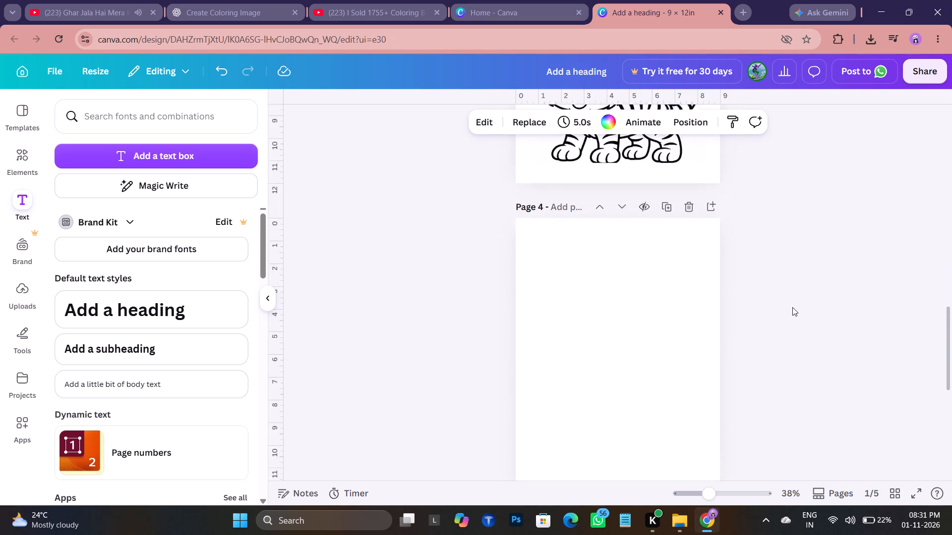
scroll(792, 307, "down", 4)
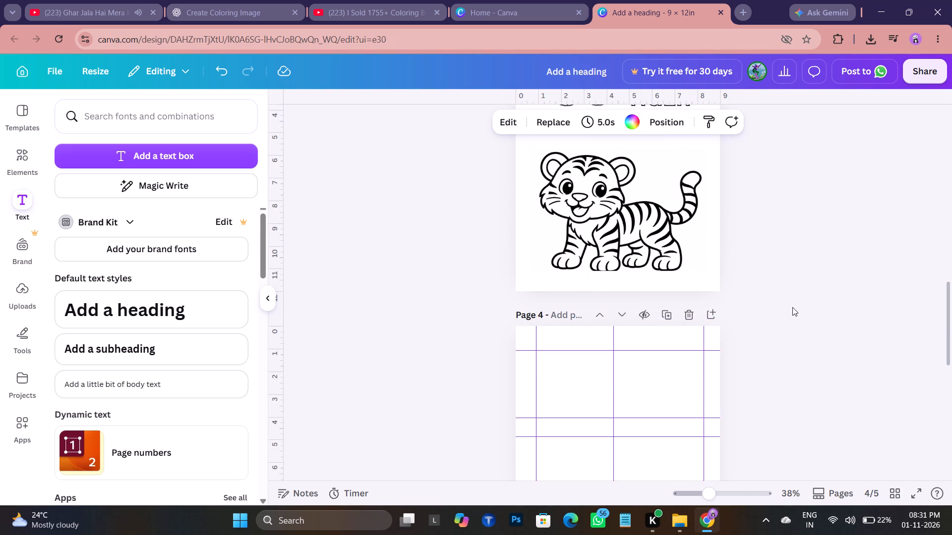
scroll(792, 307, "down", 2)
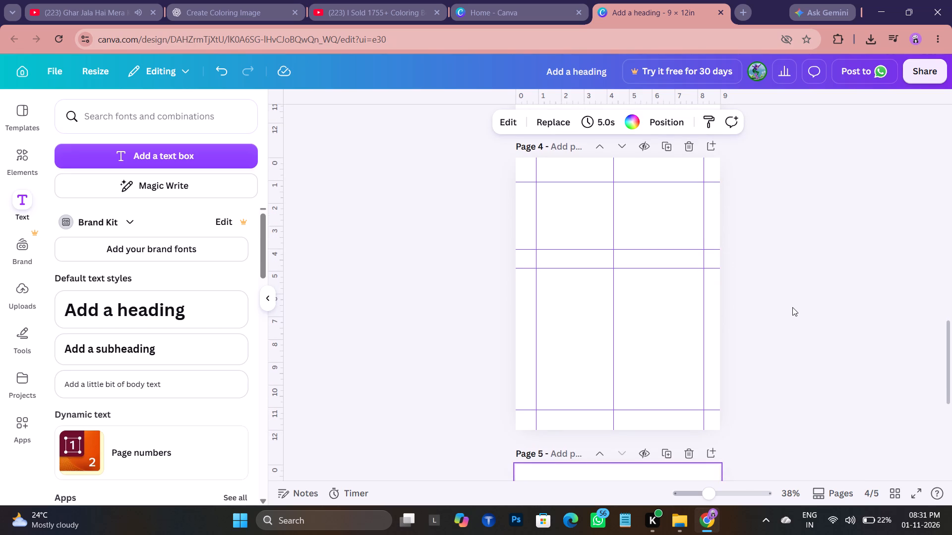
scroll(792, 307, "up", 2)
scroll(792, 307, "down", 7)
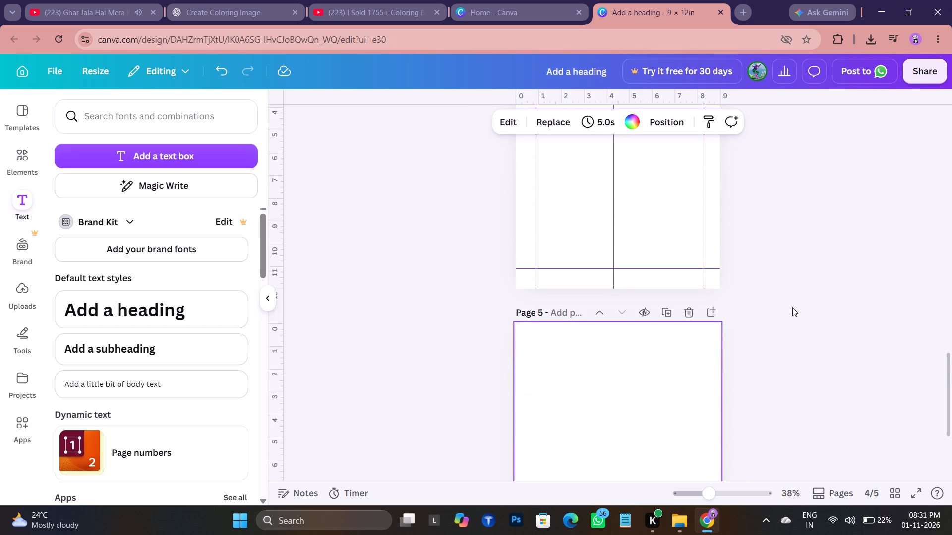
scroll(792, 307, "down", 2)
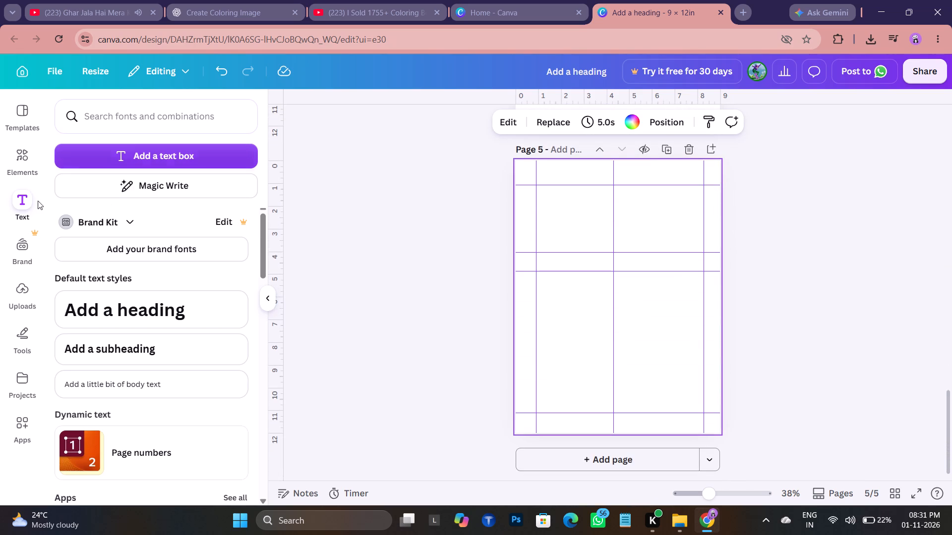
Place the uploaded colored rabbit on page 5 and shrink it to fit the upper-left guide cell beside the space for the name.
left_click(24, 287)
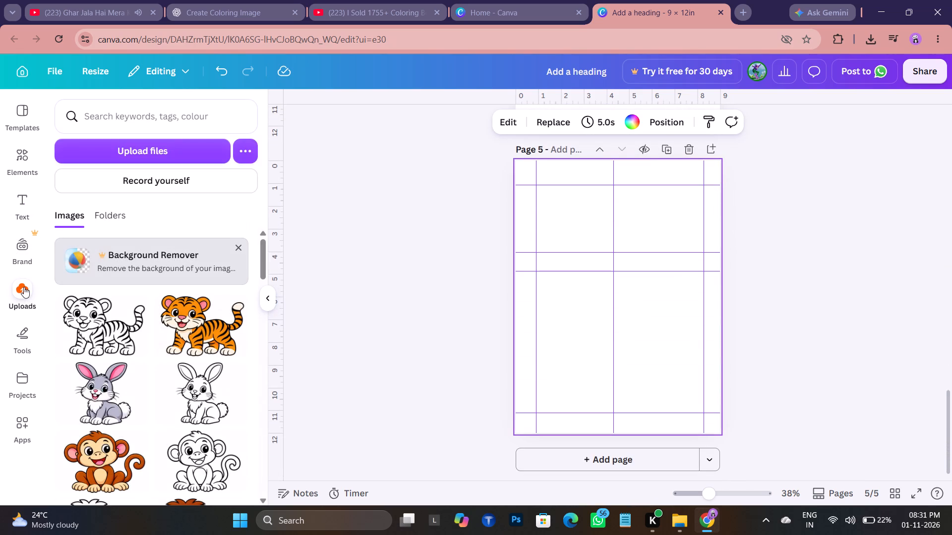
scroll(218, 308, "down", 1)
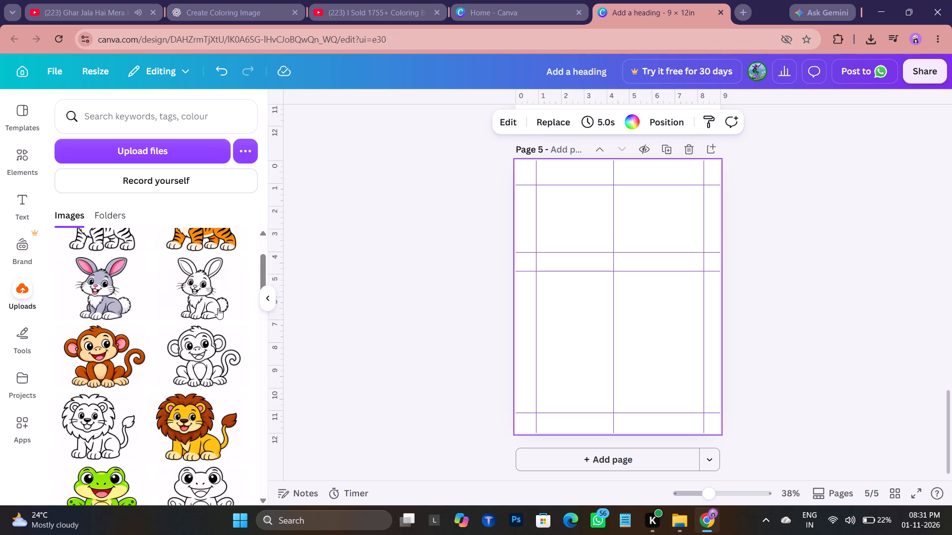
scroll(218, 308, "down", 1)
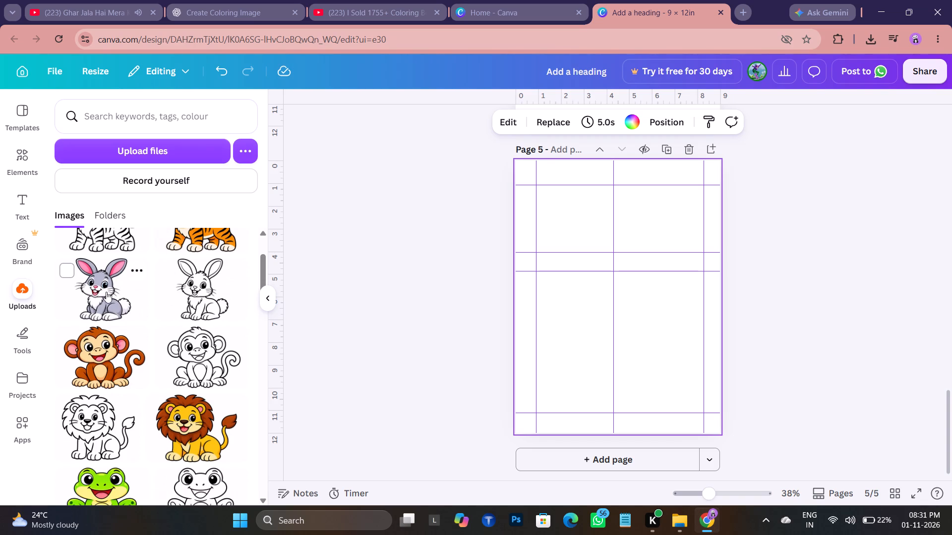
left_click_drag(98, 298, 583, 228)
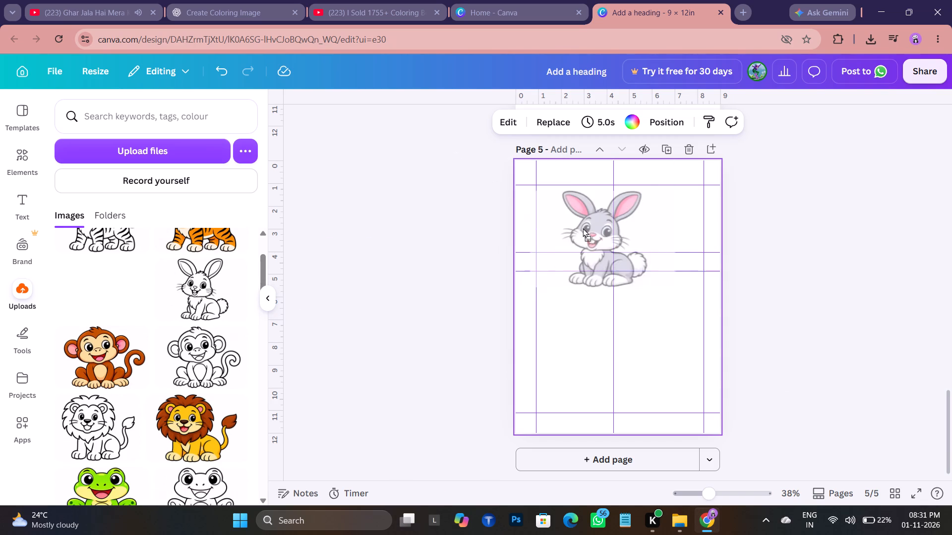
left_click_drag(583, 228, 561, 234)
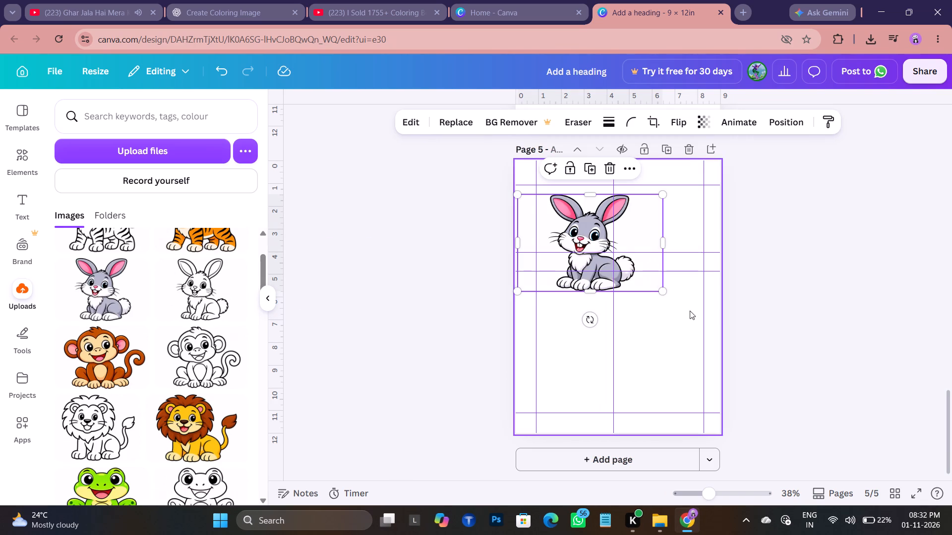
left_click_drag(661, 290, 605, 254)
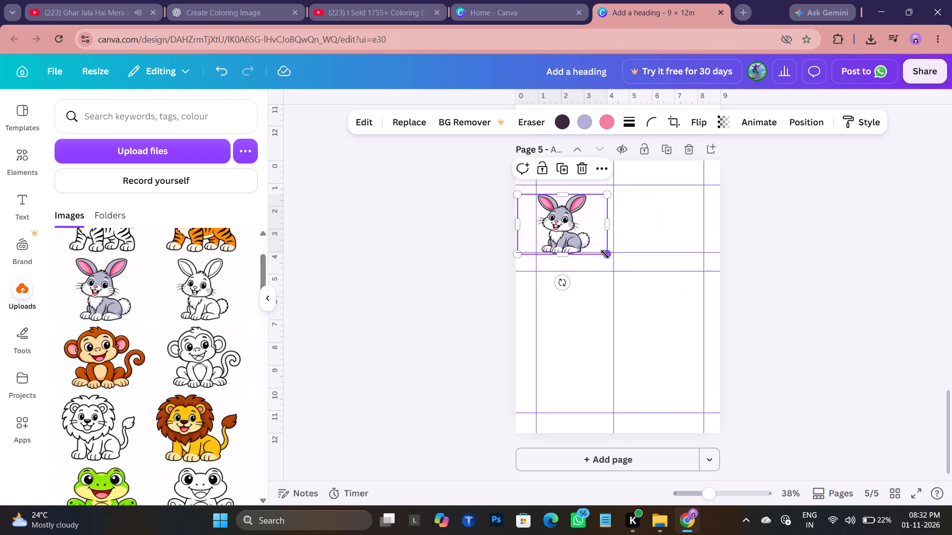
left_click_drag(559, 249, 570, 242)
left_click_drag(578, 247, 578, 251)
left_click(650, 235)
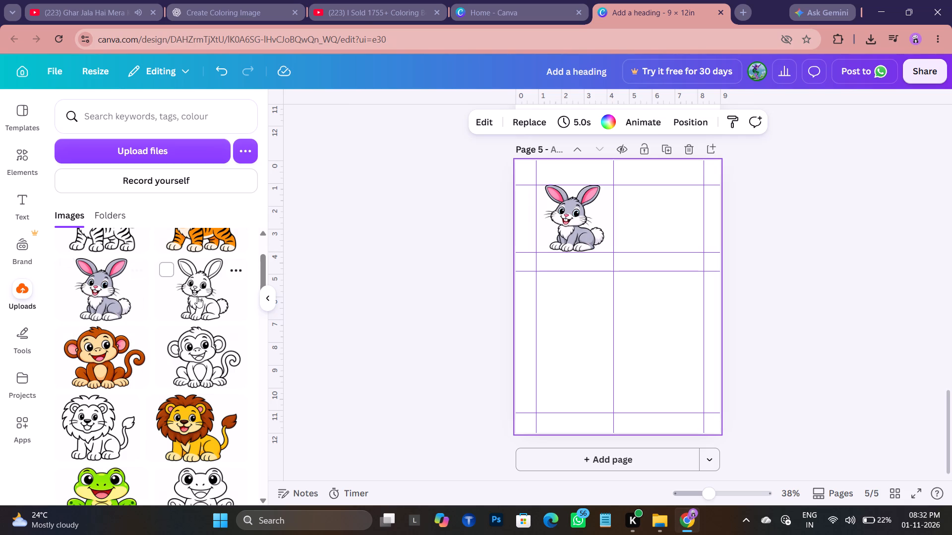
Place the uploaded uncolored rabbit in page 5's lower area, centered on the middle guide with its base on the bottom horizontal guide.
left_click_drag(197, 297, 586, 329)
left_click_drag(617, 383, 615, 409)
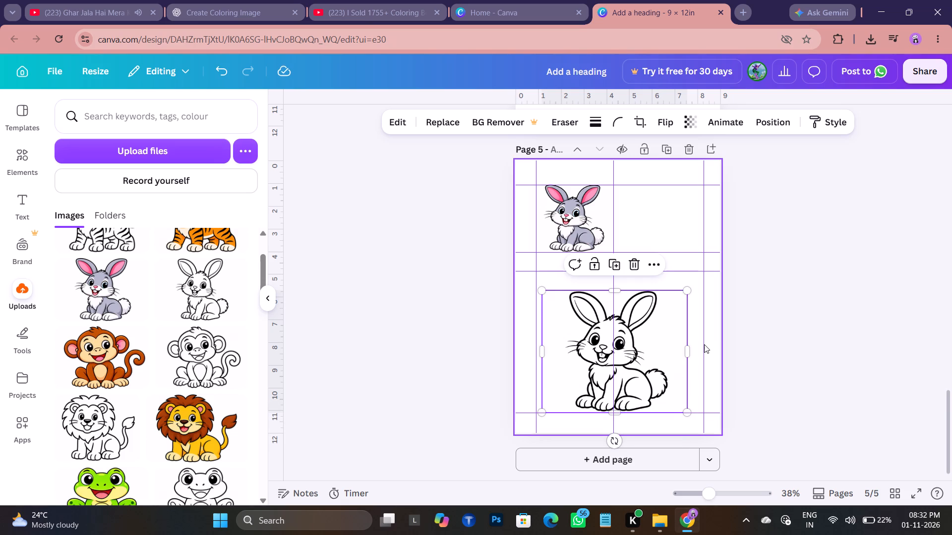
left_click(704, 344)
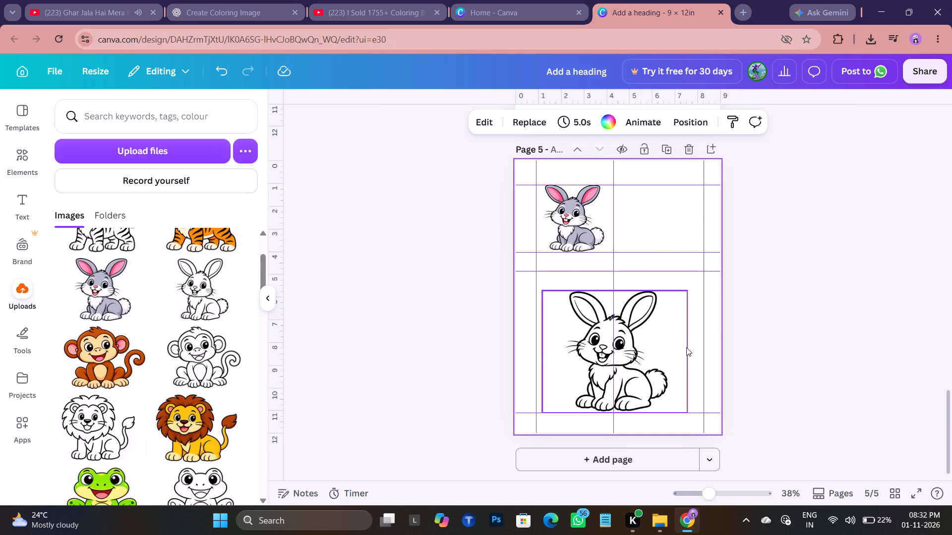
Shift the uncolored rabbit slightly right and widen its image frame on both sides, bringing its right edge to the right vertical guide.
left_click_drag(686, 347, 700, 348)
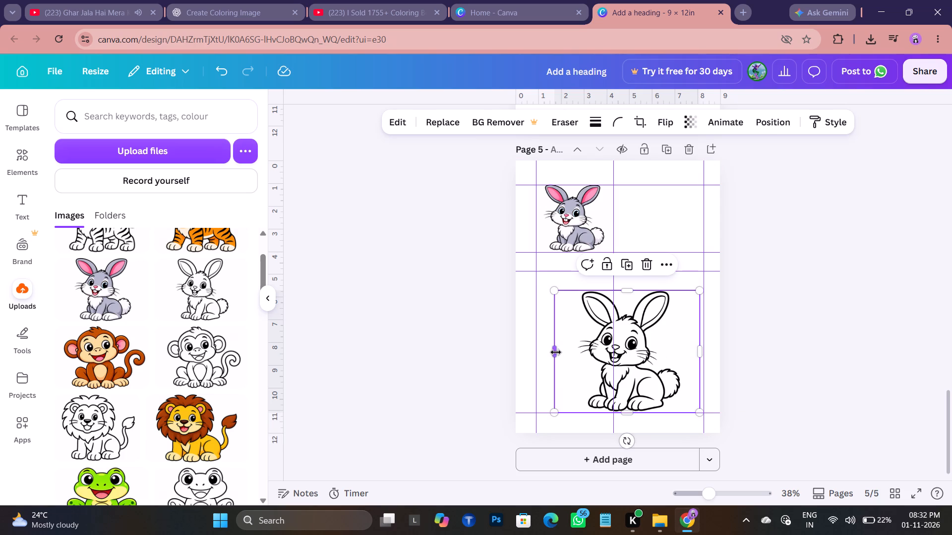
left_click_drag(556, 352, 540, 354)
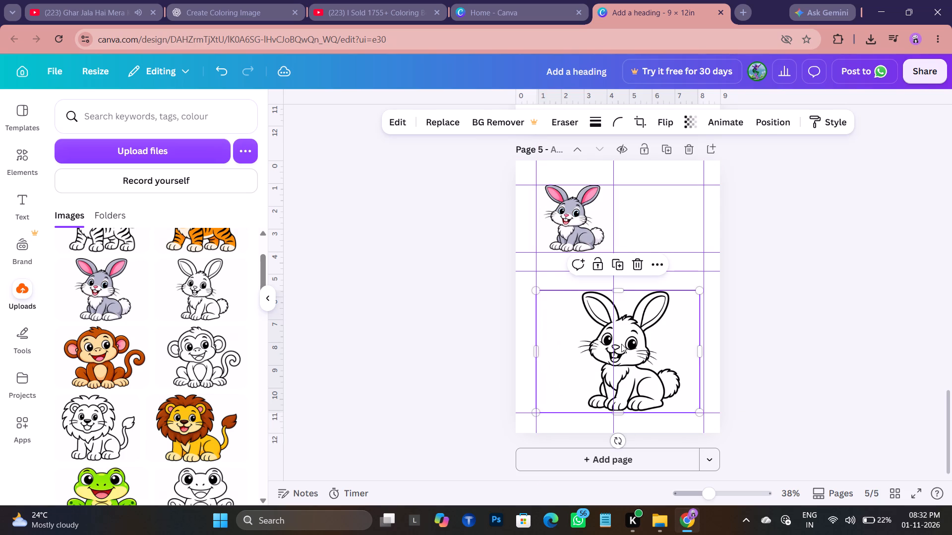
left_click_drag(610, 353, 595, 353)
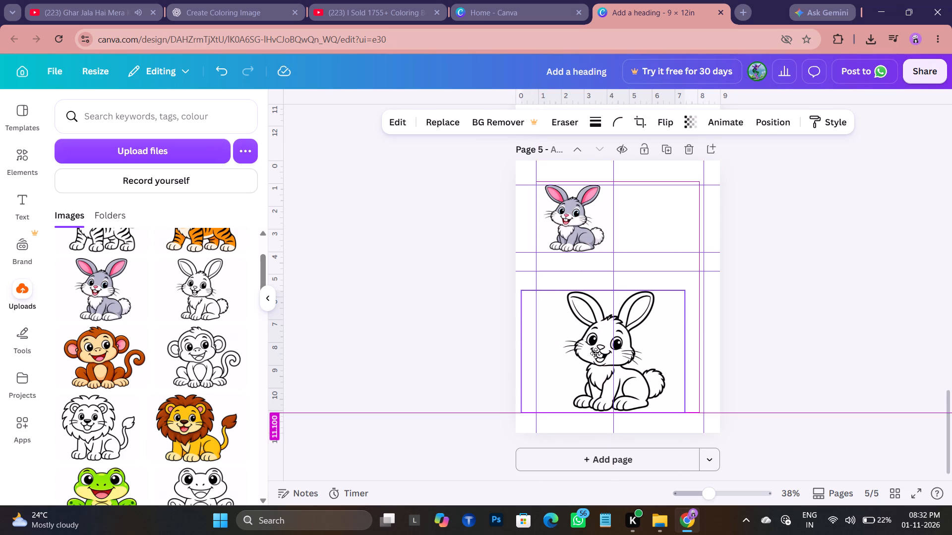
left_click_drag(595, 353, 599, 353)
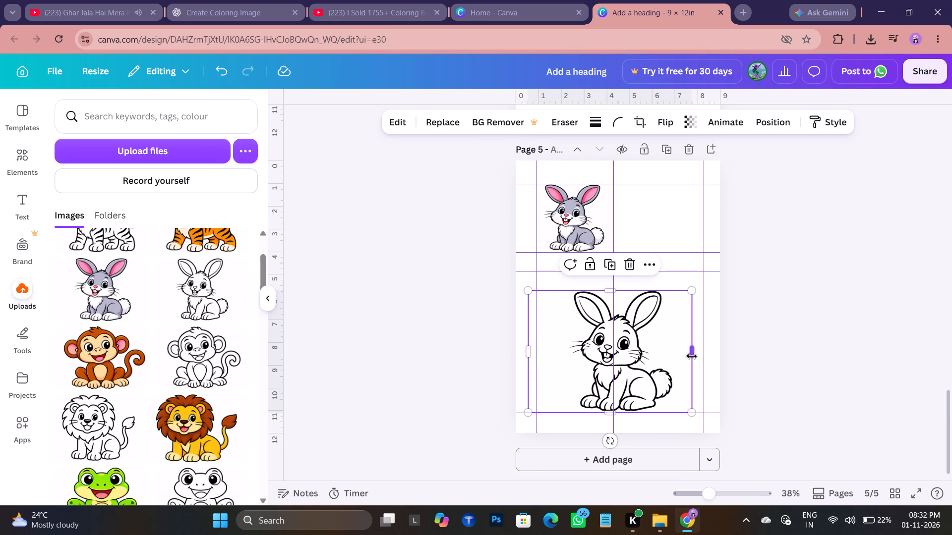
left_click_drag(692, 355, 706, 353)
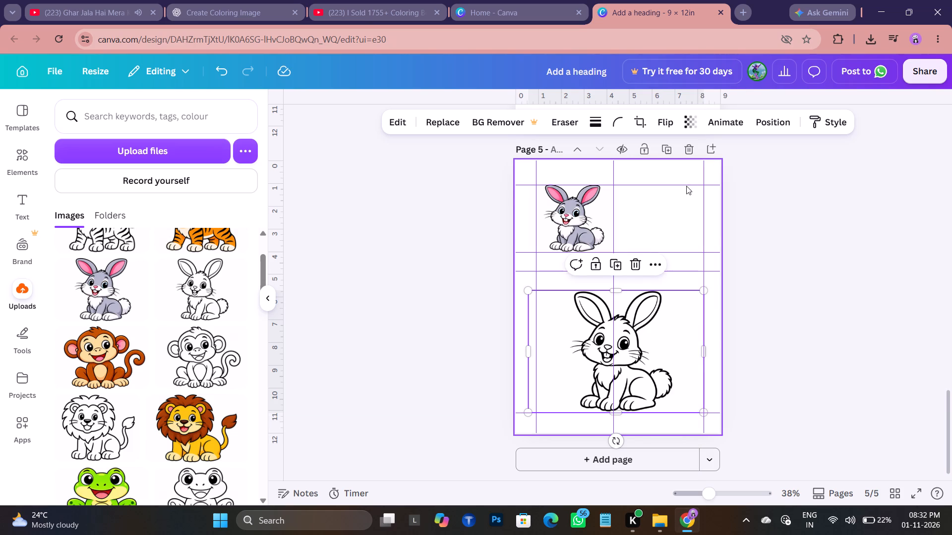
left_click(677, 209)
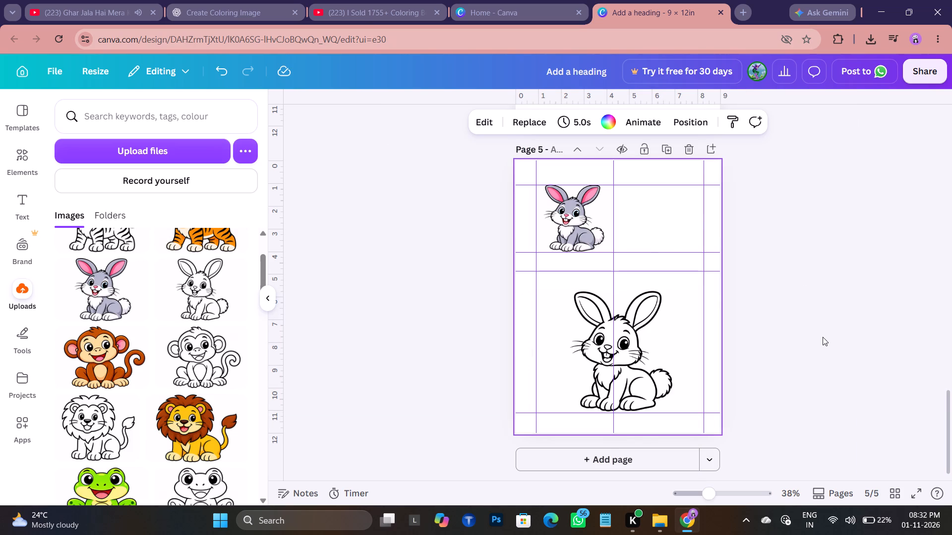
Add a heading text to page 5 and move it up beside the colored rabbit.
left_click(823, 337)
scroll(823, 337, "up", 5)
scroll(823, 337, "down", 1)
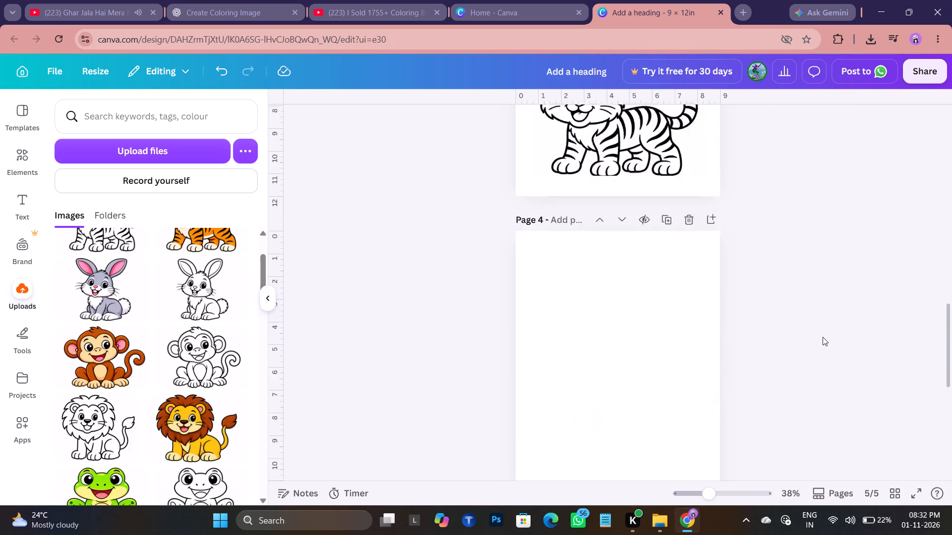
scroll(823, 337, "down", 1)
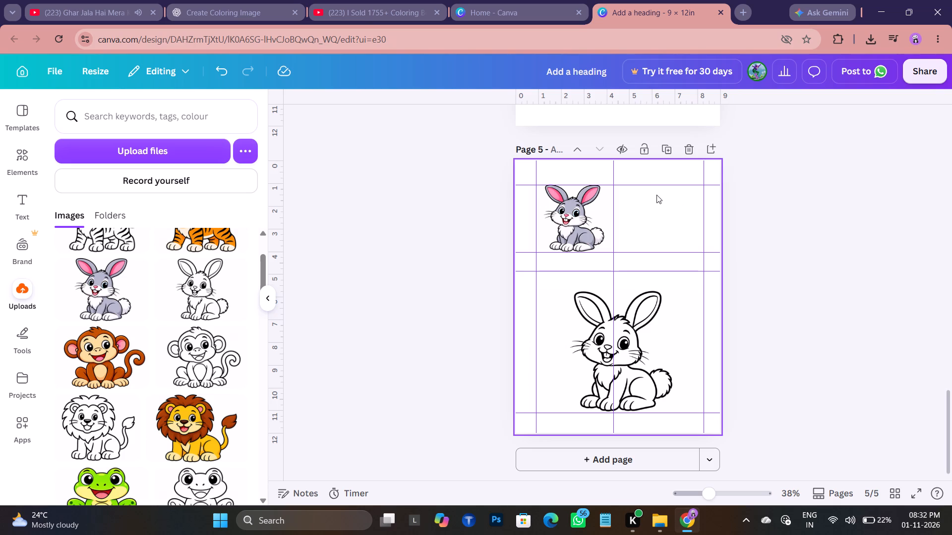
left_click(635, 224)
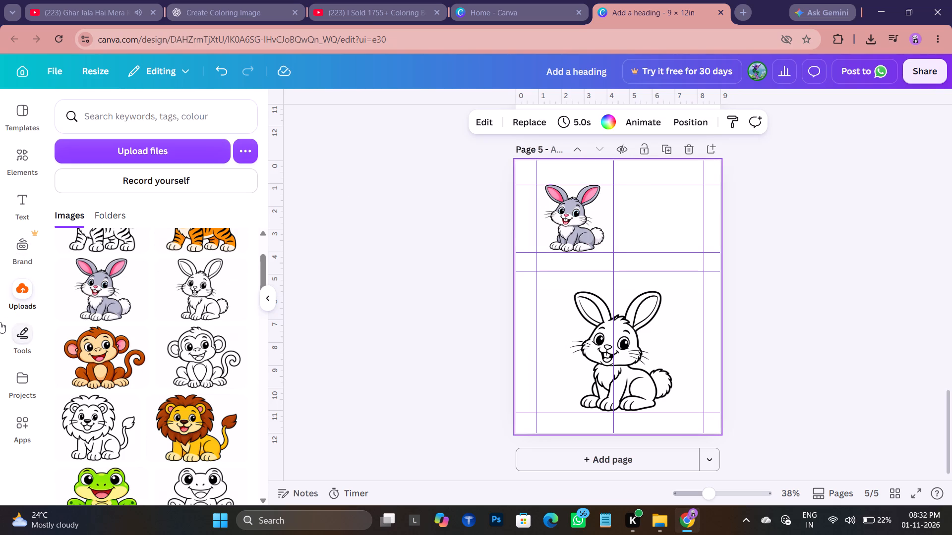
left_click(23, 221)
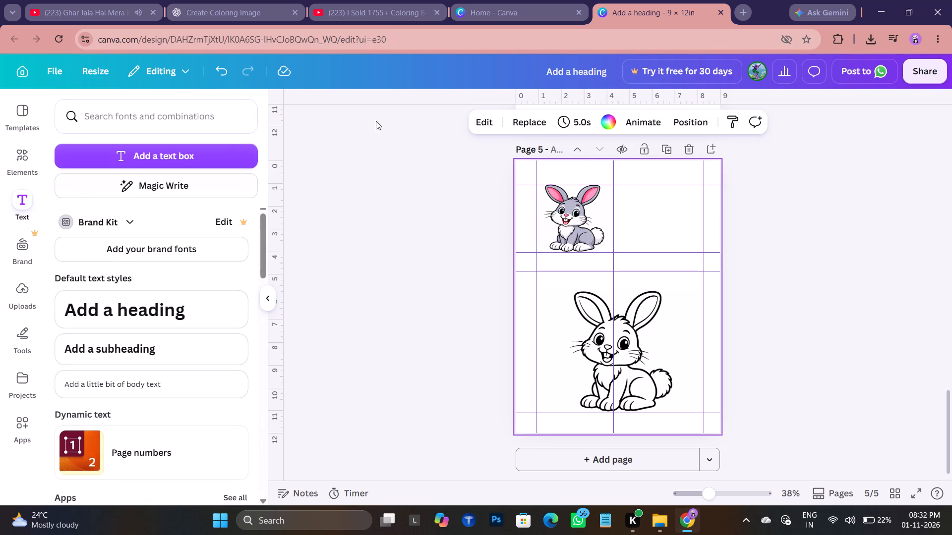
left_click(161, 320)
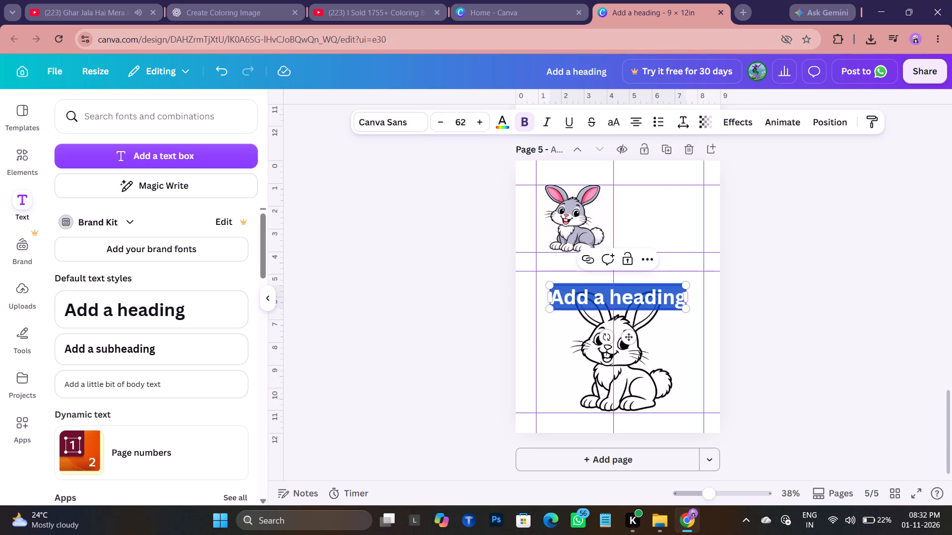
left_click_drag(650, 284, 673, 214)
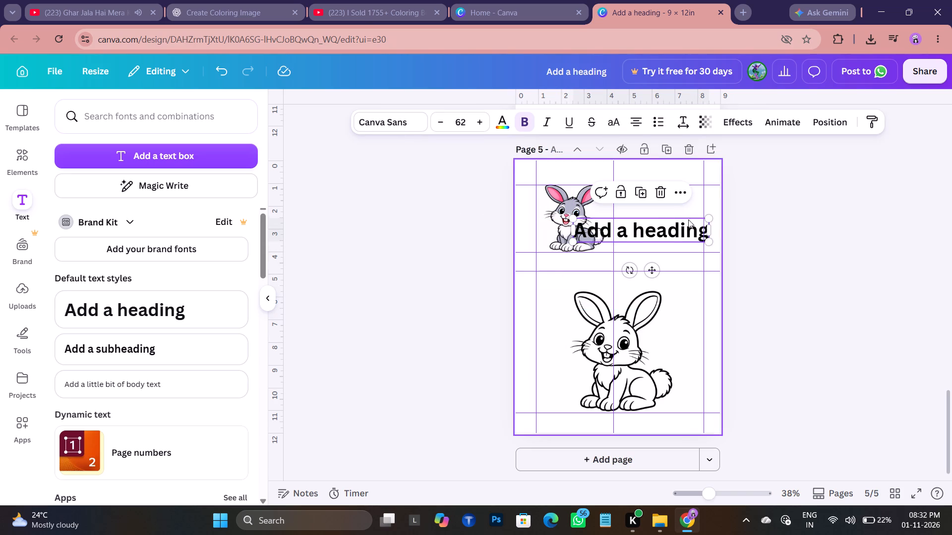
Replace the heading on page 5 with the uppercase text "RABBIT".
left_click(703, 229)
key("BackSpace")
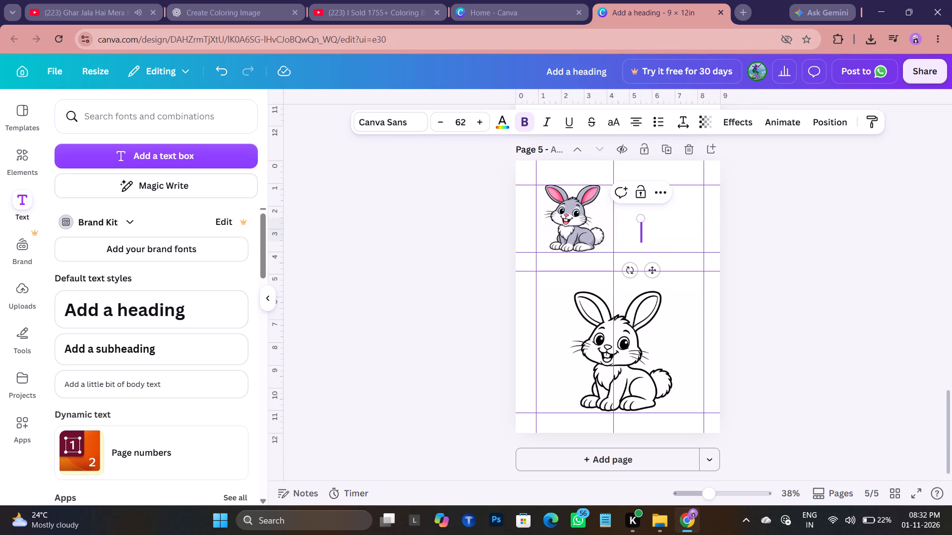
type("RABBIT")
left_click_drag(659, 230, 661, 230)
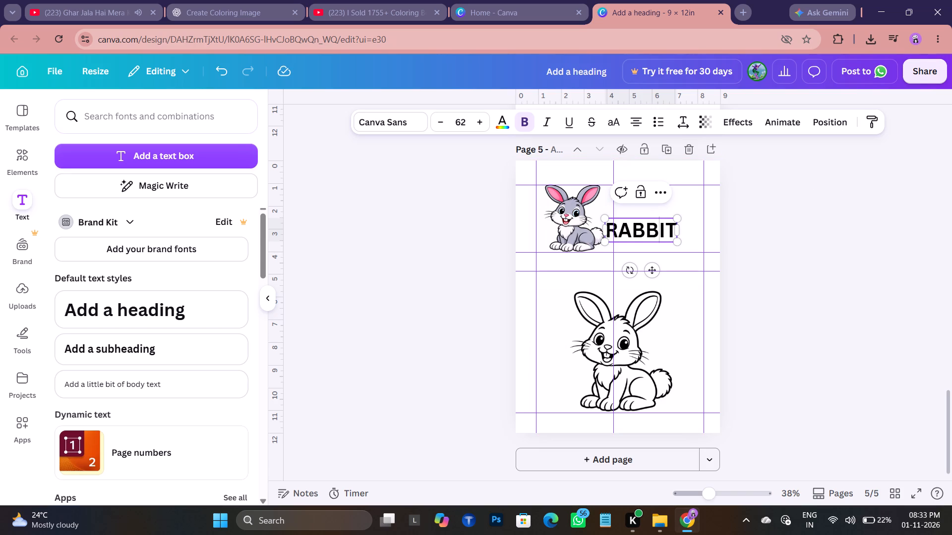
Widen the RABBIT text box toward the right vertical guide and bring its left edge just past the middle guide.
left_click_drag(661, 230, 645, 234)
left_click(688, 232)
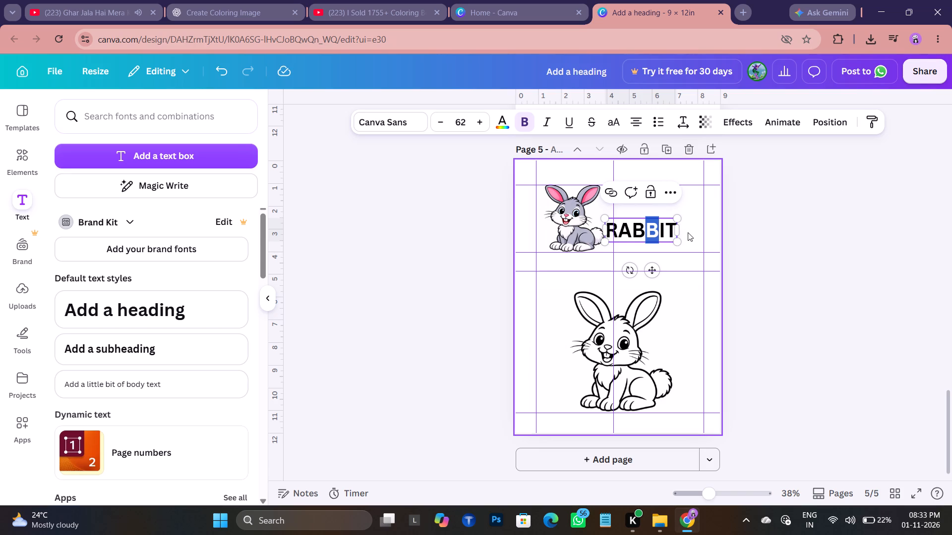
left_click(669, 231)
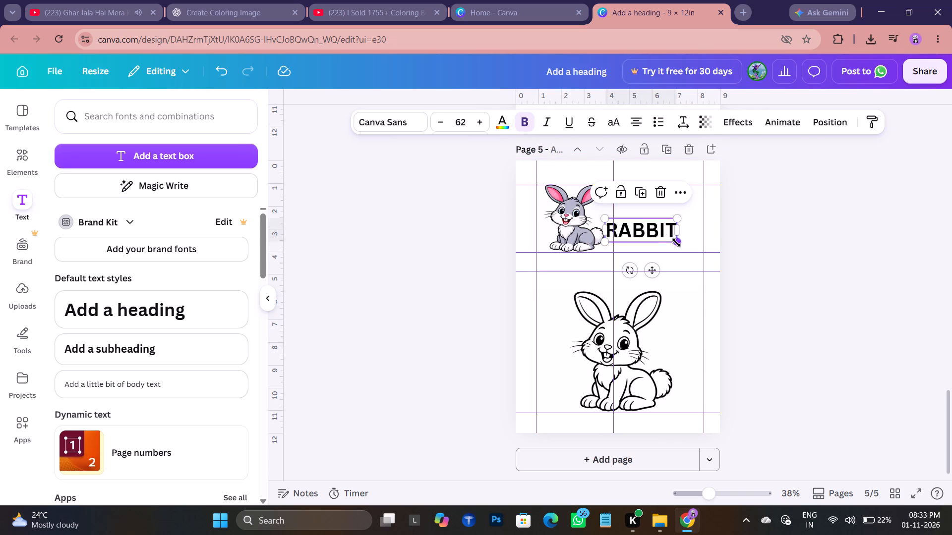
left_click_drag(678, 232, 702, 232)
left_click_drag(602, 231, 616, 232)
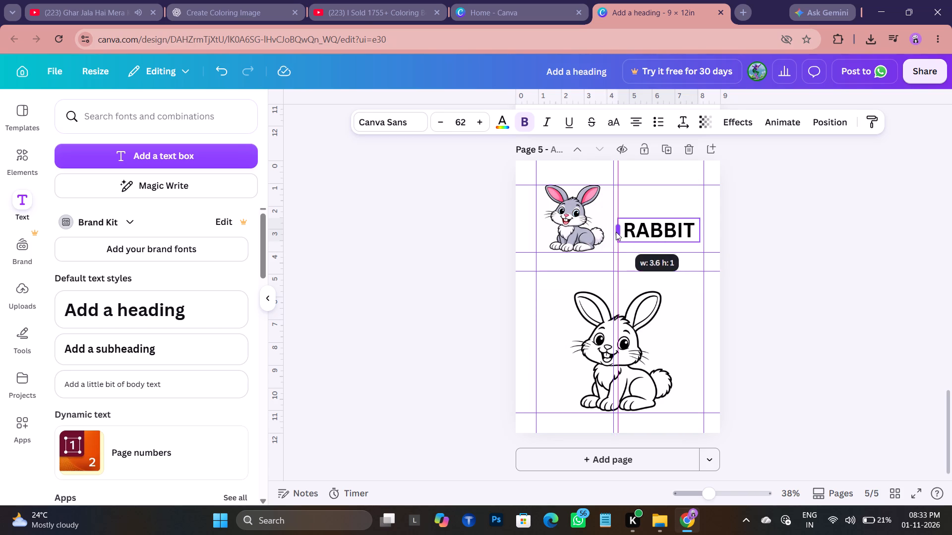
left_click_drag(616, 232, 613, 232)
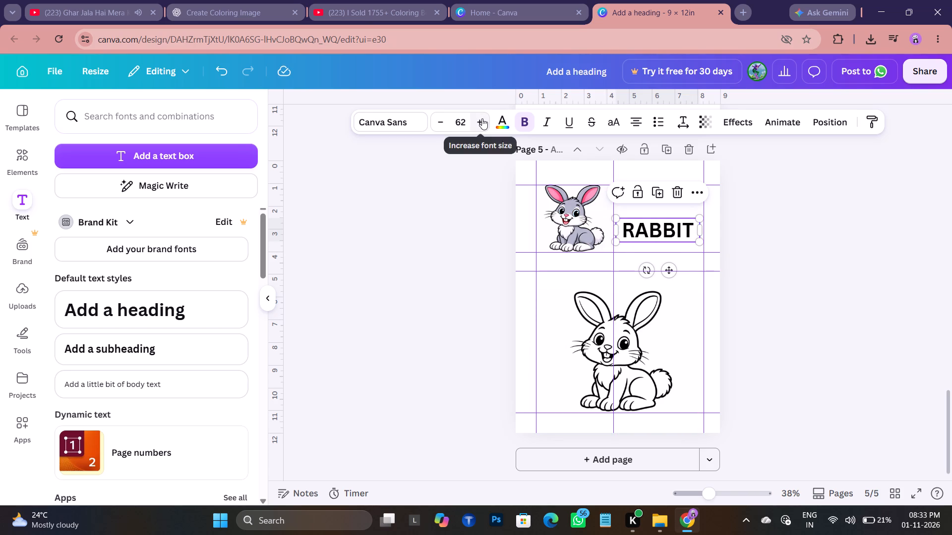
Increase the RABBIT text's font size to 68.
triple_click(482, 118)
double_click(482, 118)
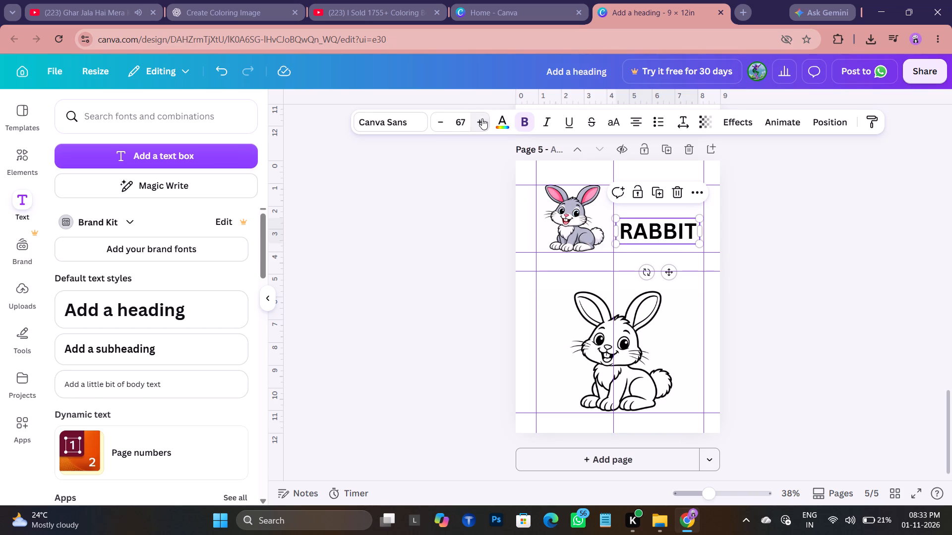
left_click(482, 118)
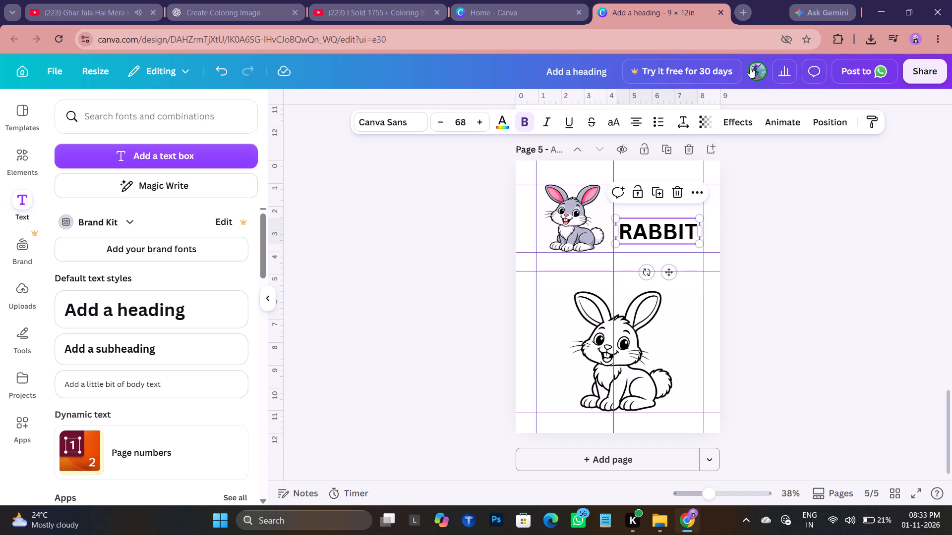
Apply the Hollow effect to the RABBIT text.
left_click(733, 122)
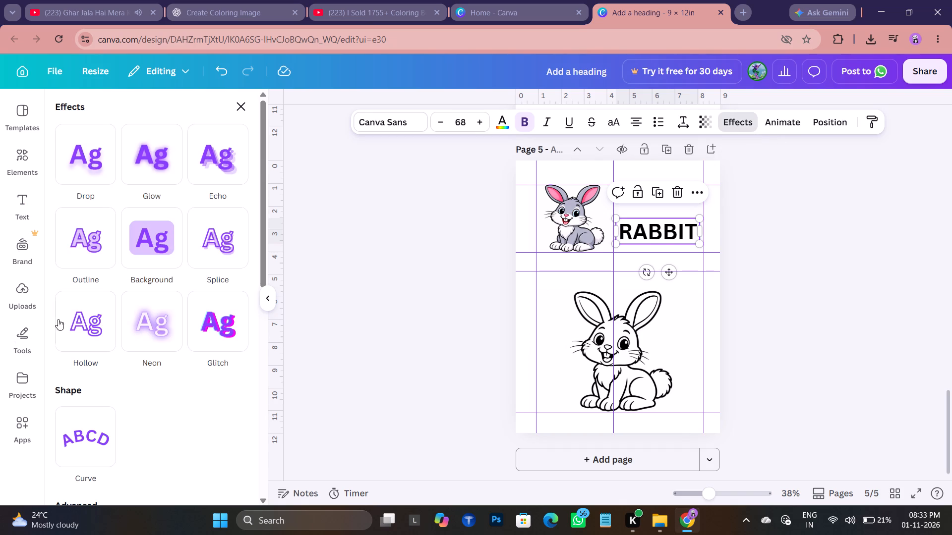
left_click(73, 319)
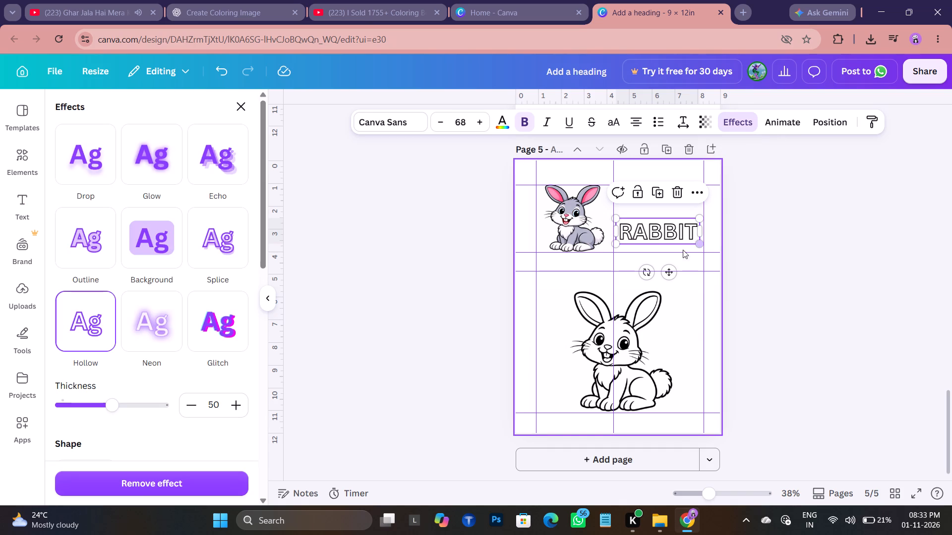
Move the hollow RABBIT text down onto the horizontal guide at the colored rabbit's feet, starting at the middle guide.
left_click_drag(665, 235, 664, 240)
left_click(784, 222)
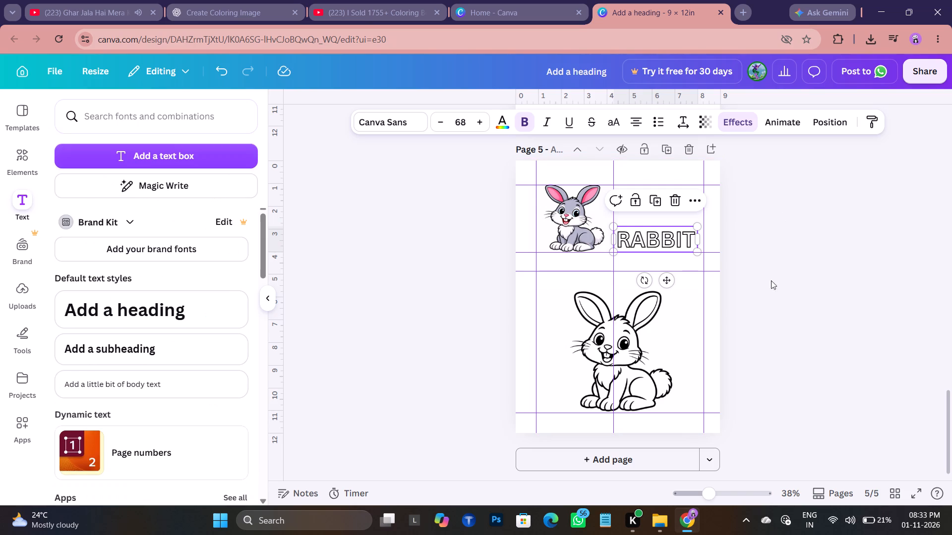
left_click(762, 352)
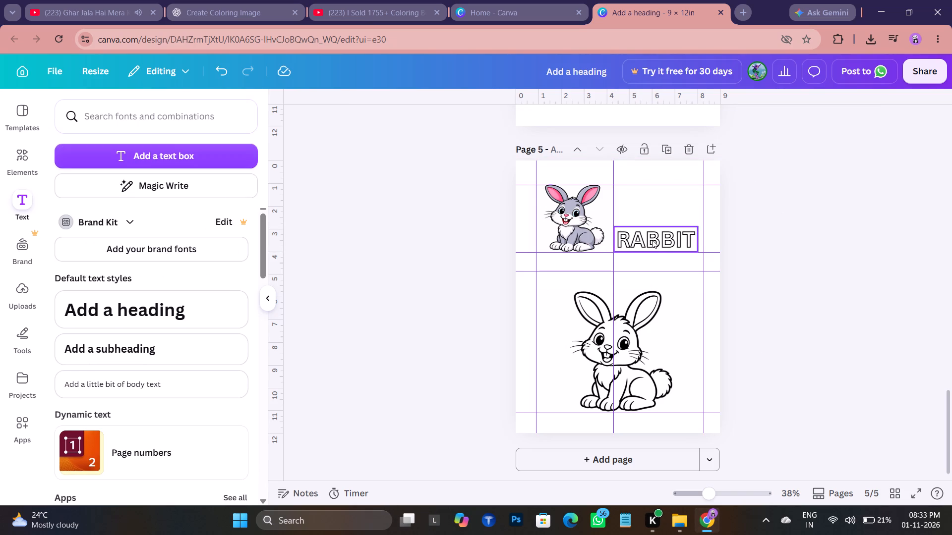
Add a blank page 6 after the rabbit page.
scroll(652, 240, "down", 3)
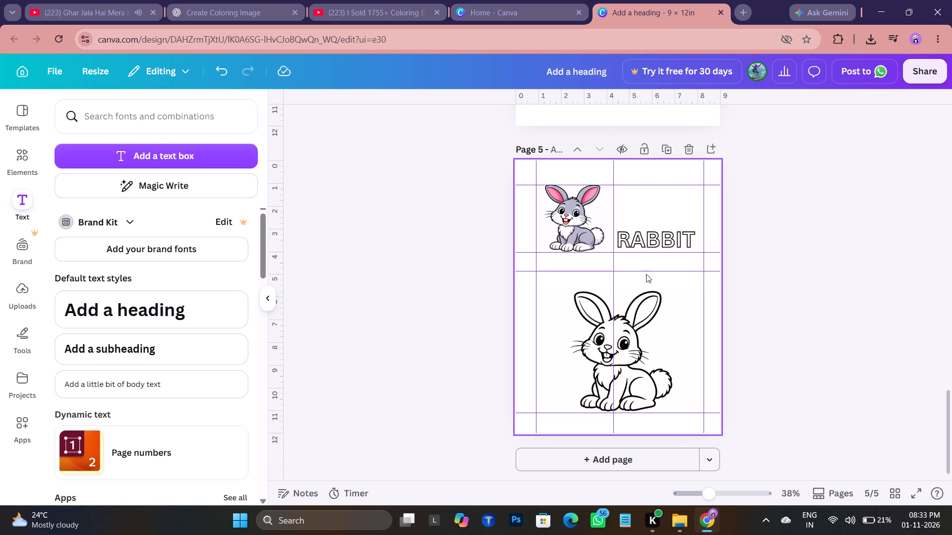
scroll(646, 274, "down", 1)
double_click(627, 463)
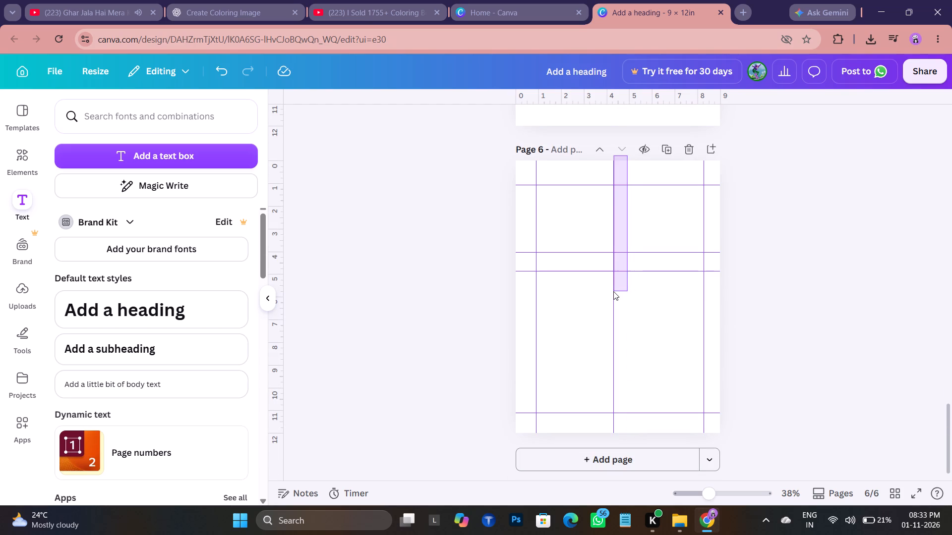
Review the kitten, tiger and rabbit pages and the blank pages separating them.
scroll(613, 291, "up", 1)
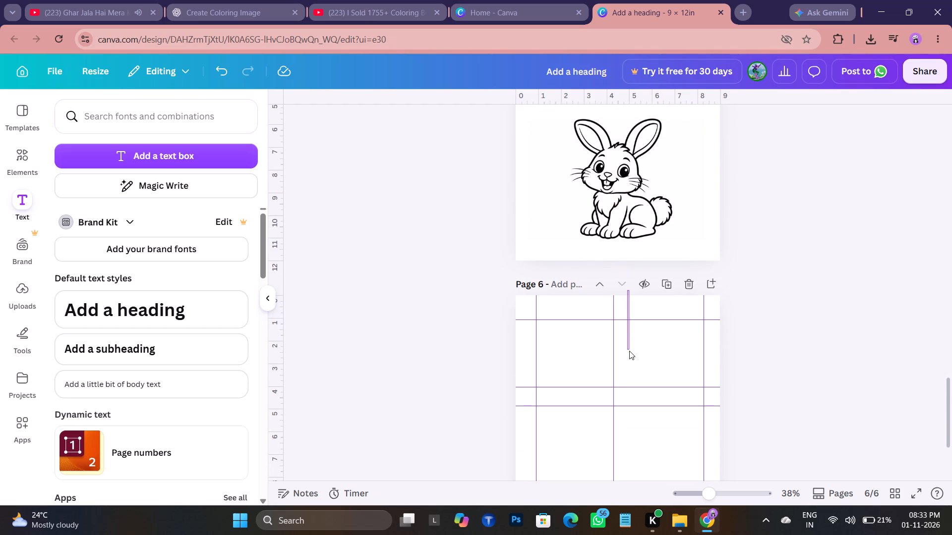
left_click(826, 321)
scroll(810, 351, "up", 10)
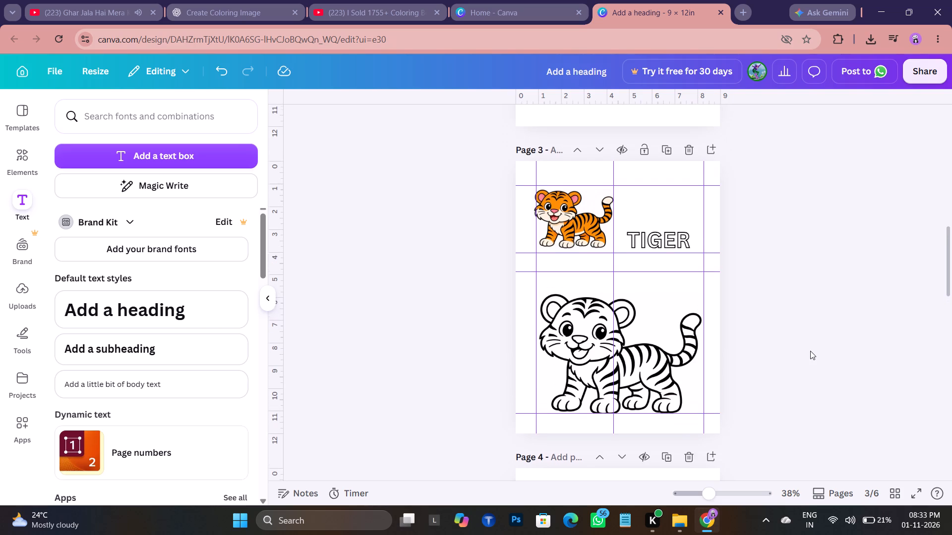
scroll(810, 351, "up", 1)
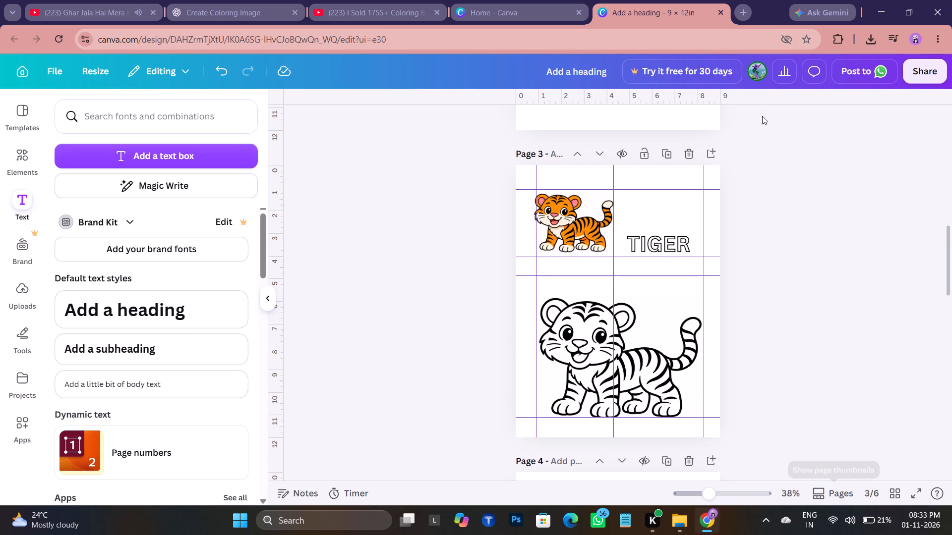
left_click(784, 137)
scroll(784, 137, "up", 1)
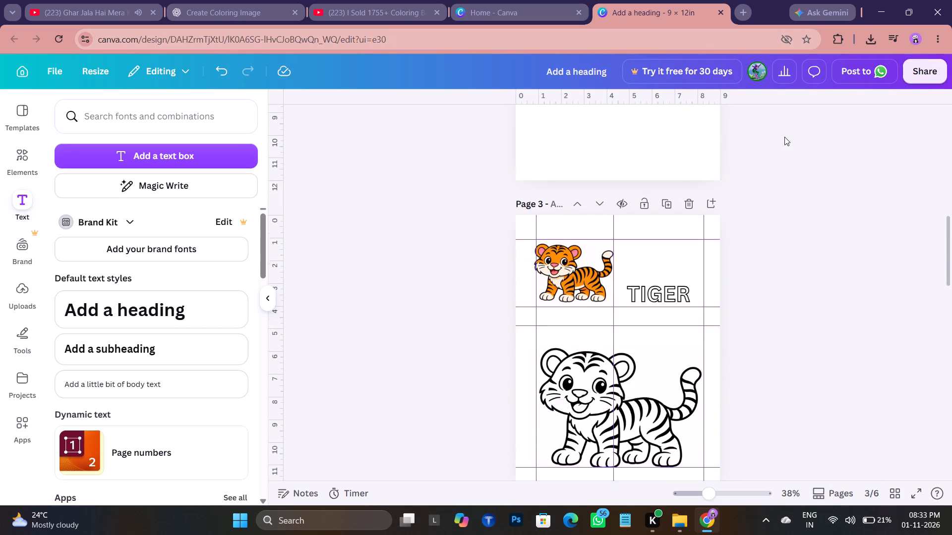
scroll(784, 137, "up", 4)
scroll(762, 313, "up", 1)
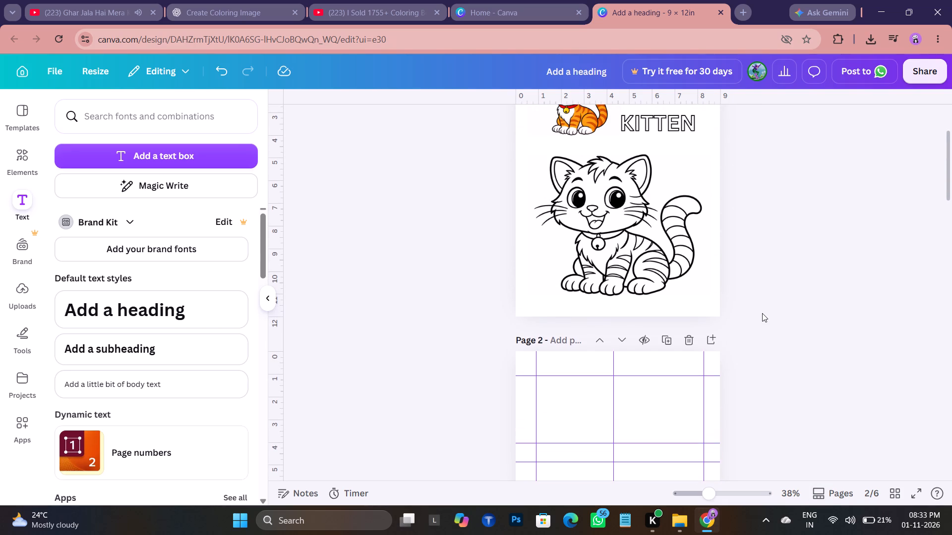
scroll(762, 313, "up", 1)
scroll(743, 419, "down", 1)
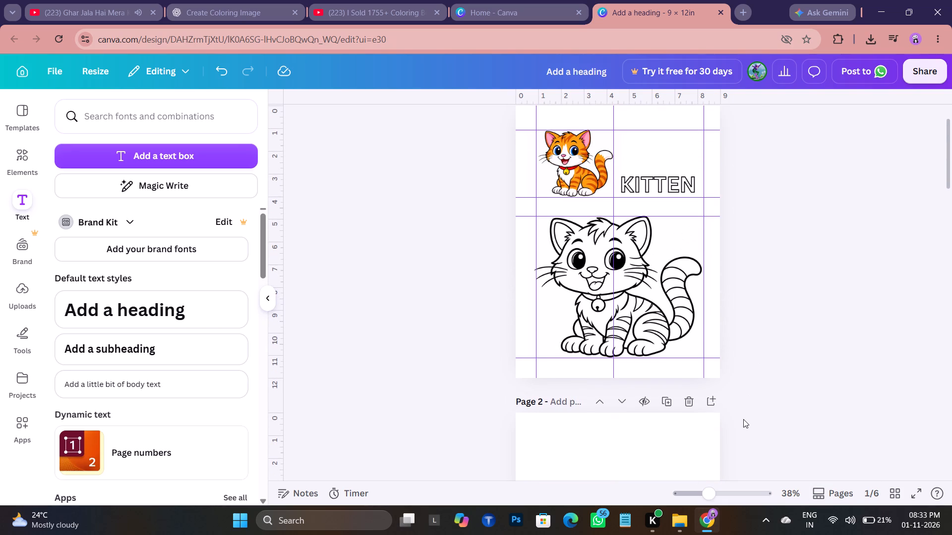
scroll(743, 419, "down", 3)
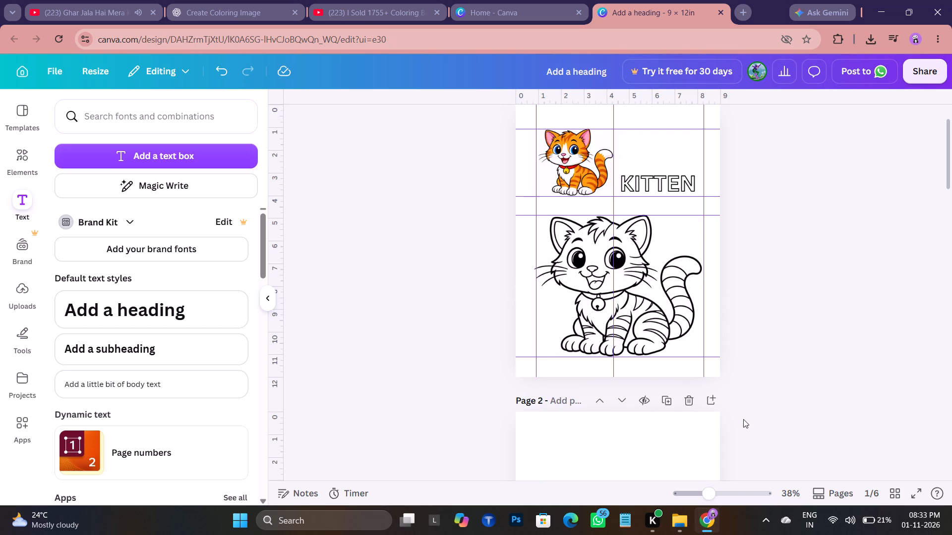
scroll(743, 419, "down", 5)
scroll(743, 419, "up", 1)
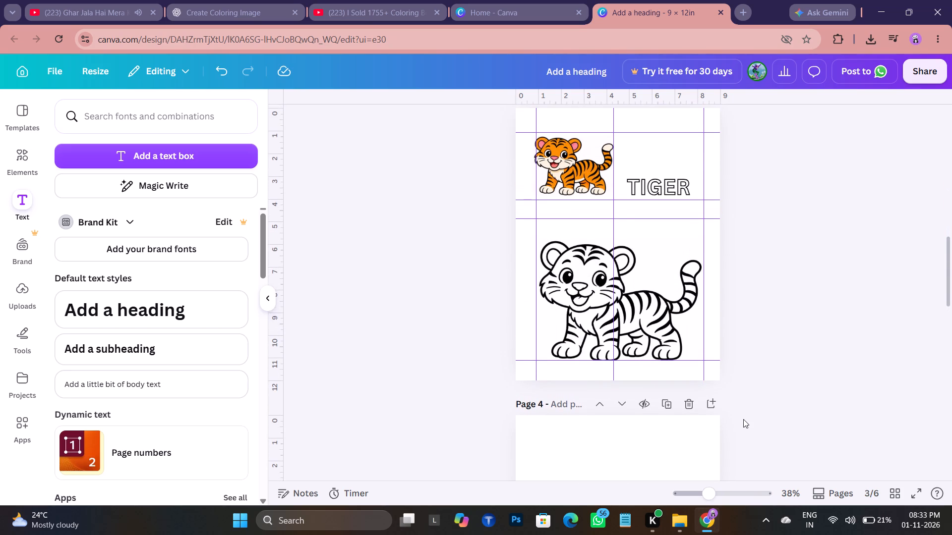
scroll(748, 445, "down", 4)
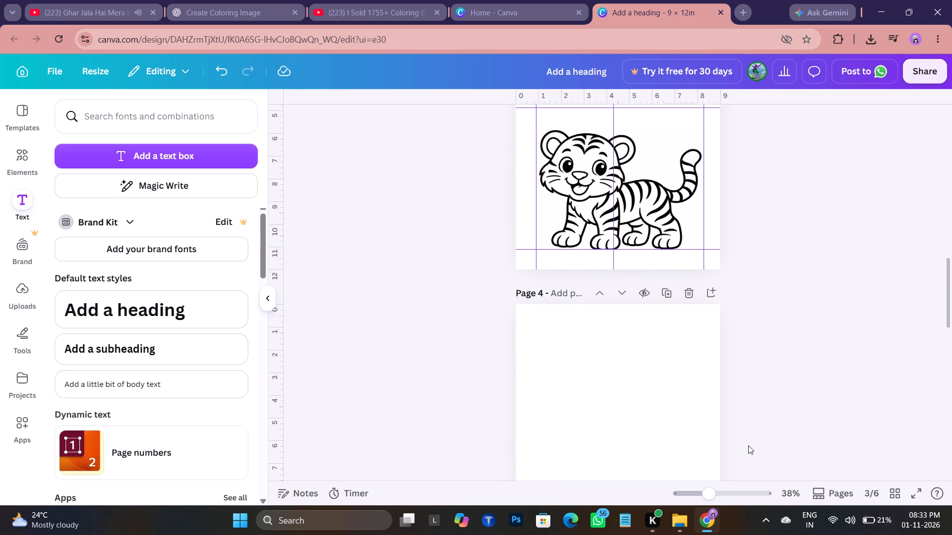
scroll(748, 445, "down", 5)
scroll(748, 445, "up", 2)
scroll(730, 525, "up", 1)
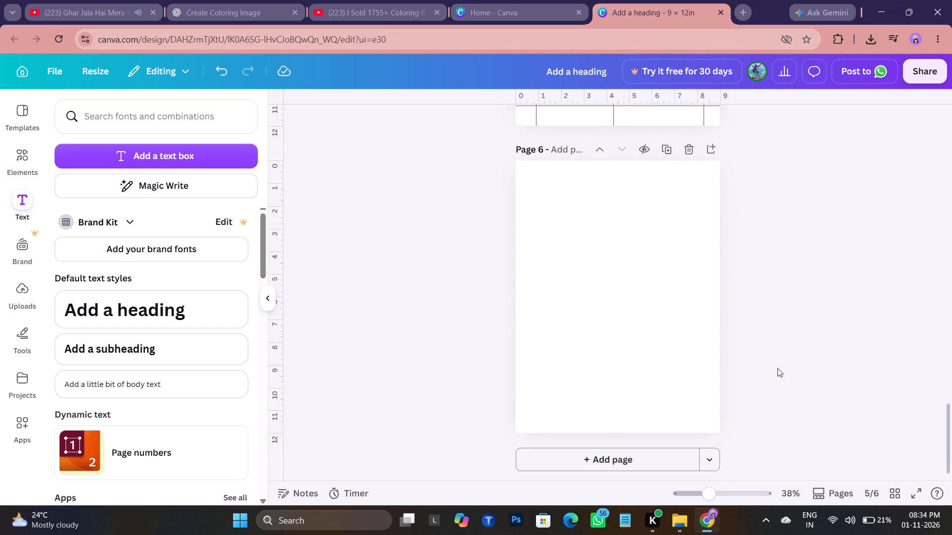
Add a blank page 7 at the end of the design.
scroll(777, 368, "down", 1)
left_click(641, 463)
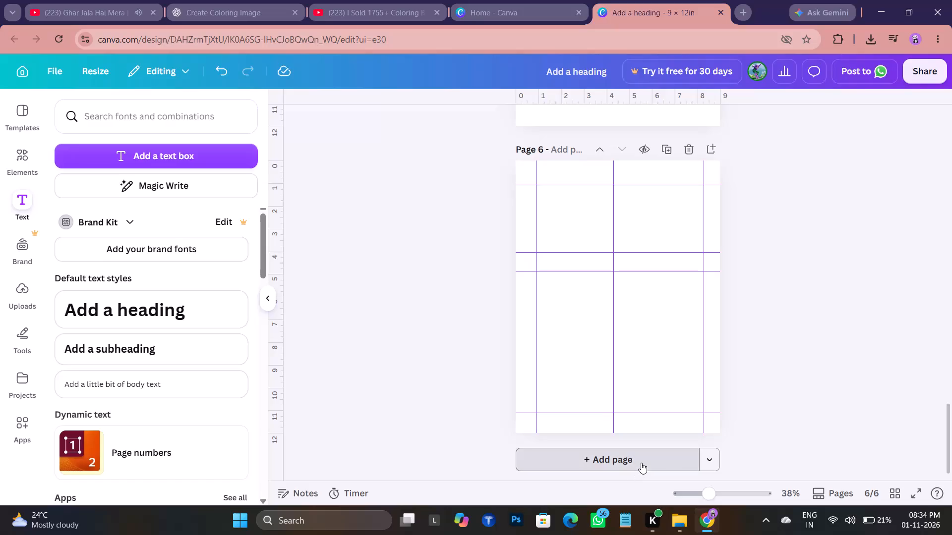
Check the sequence from the rabbit page through the blank pages 6 and 7.
scroll(575, 272, "up", 5)
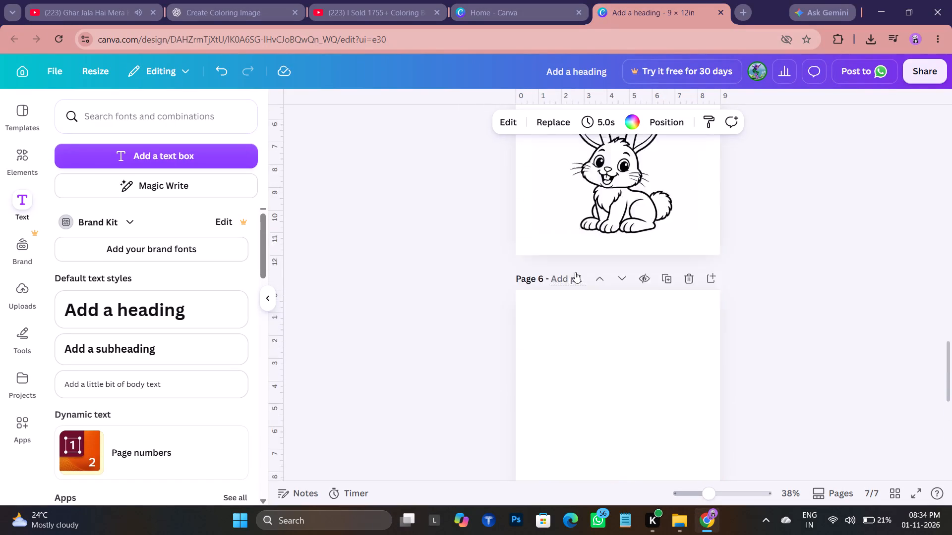
scroll(575, 272, "up", 7)
scroll(575, 272, "down", 11)
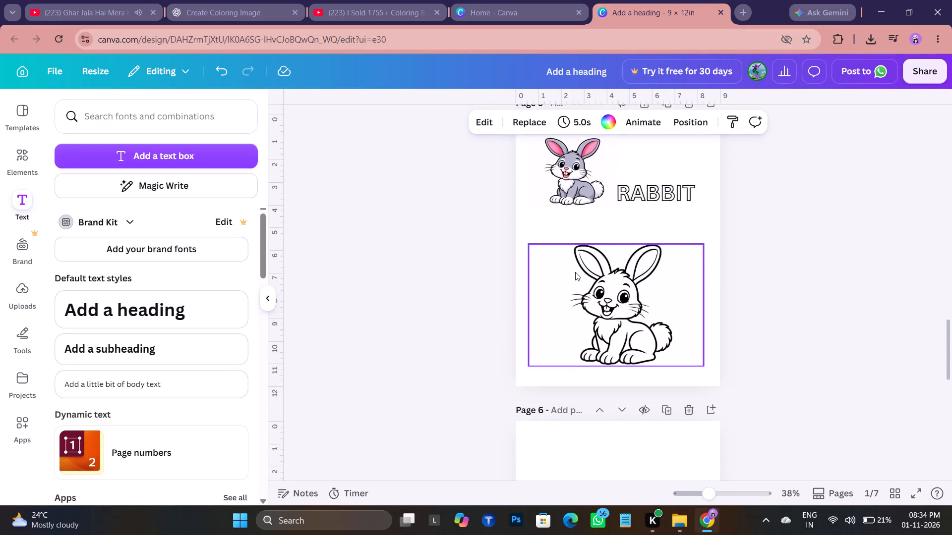
scroll(575, 272, "down", 2)
scroll(575, 272, "up", 2)
scroll(575, 272, "down", 1)
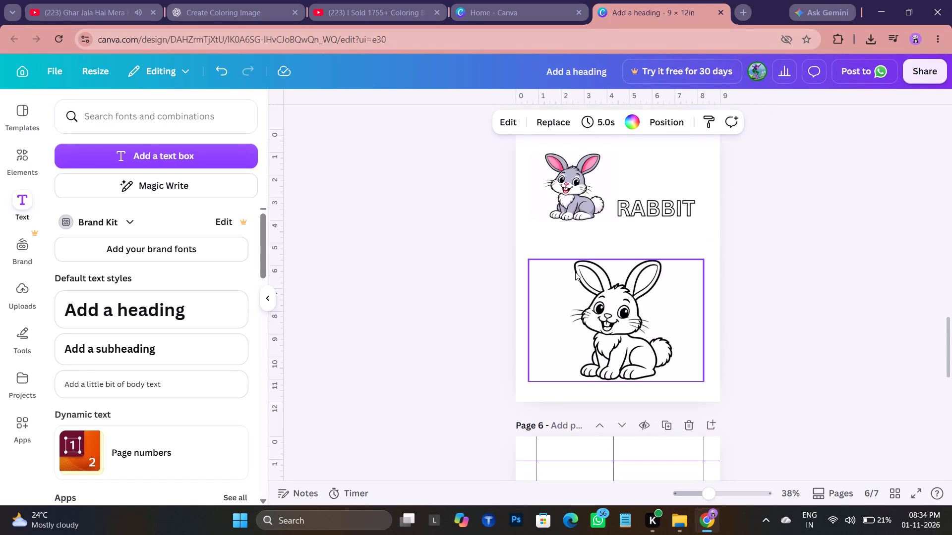
scroll(575, 272, "down", 1)
scroll(575, 272, "up", 1)
scroll(575, 272, "down", 1)
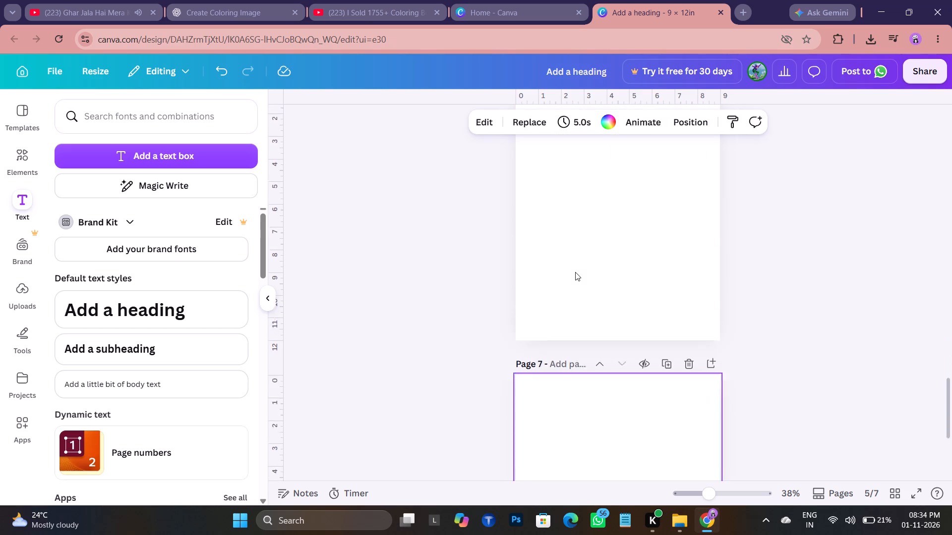
scroll(575, 272, "down", 1)
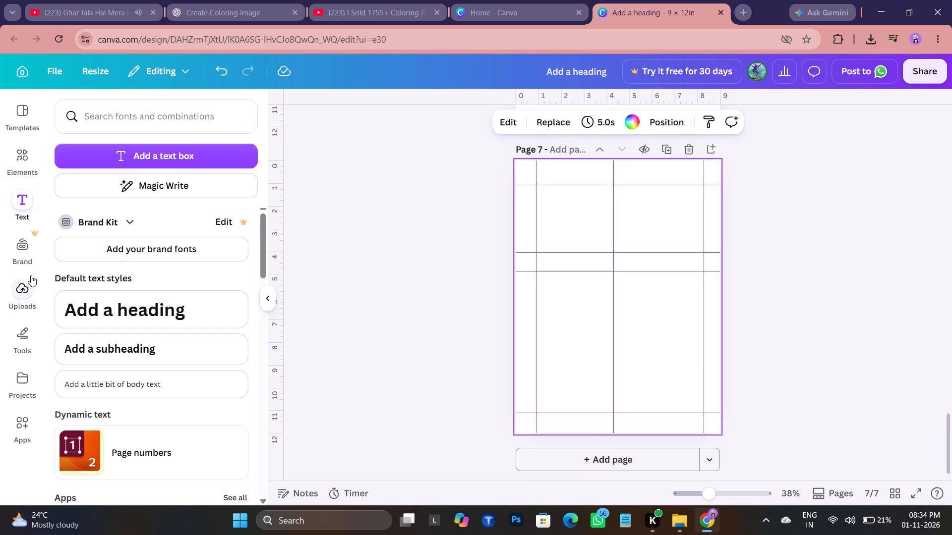
Open the uploaded animal images with page 7 in view.
left_click(29, 291)
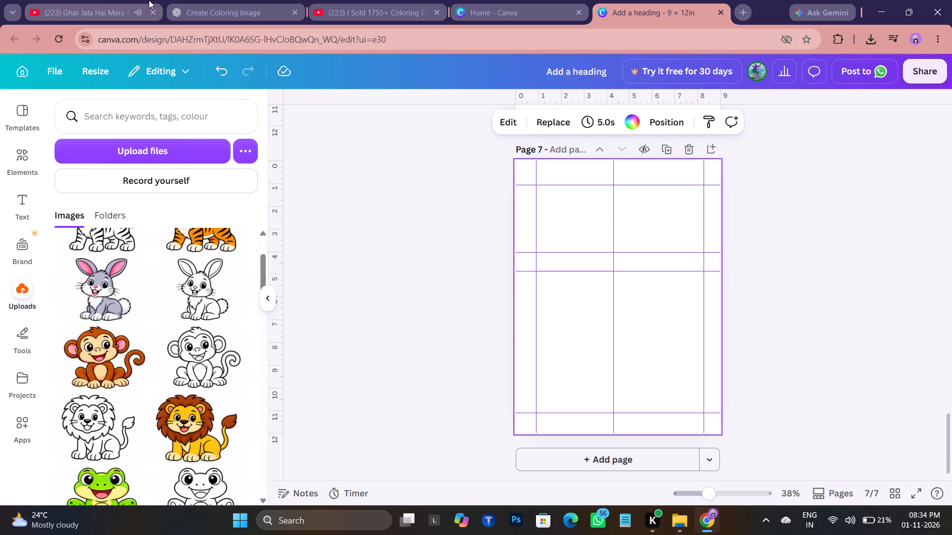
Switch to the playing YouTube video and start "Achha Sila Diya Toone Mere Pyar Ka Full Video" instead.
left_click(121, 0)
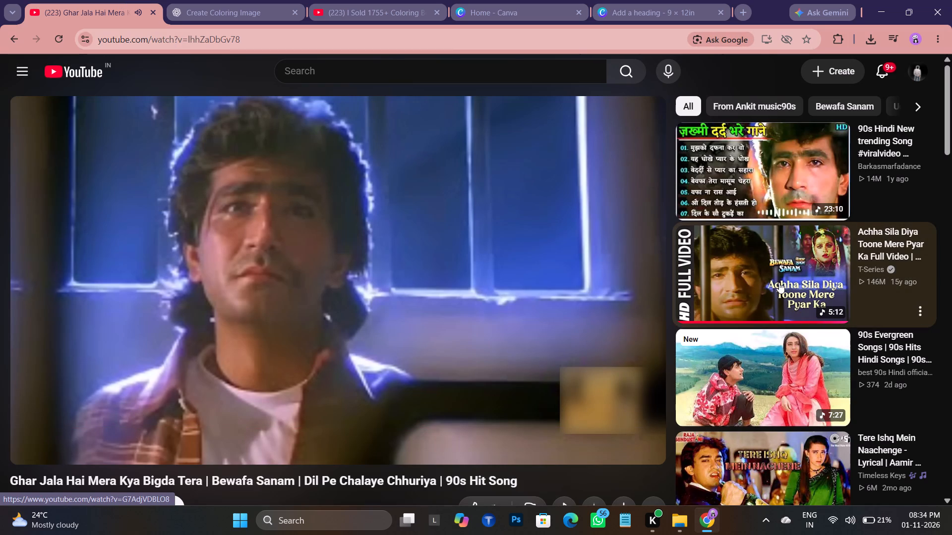
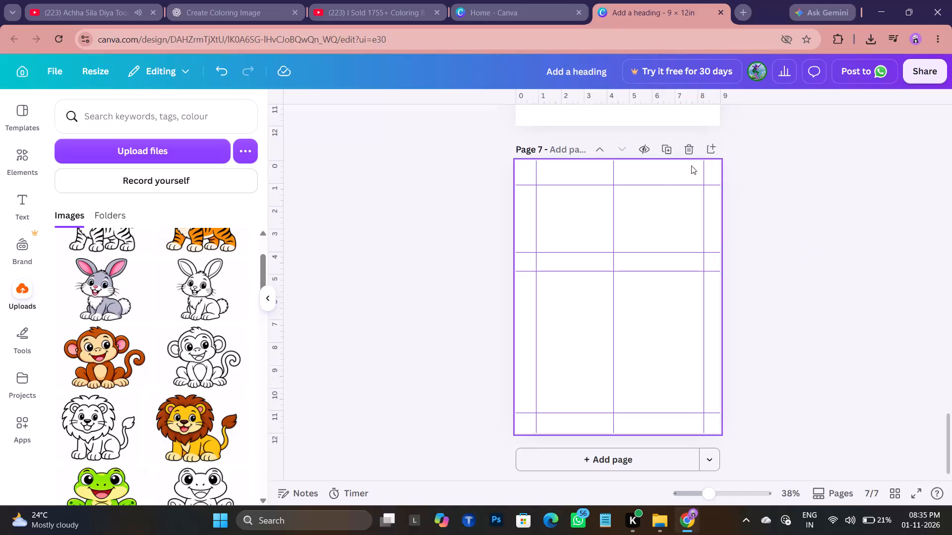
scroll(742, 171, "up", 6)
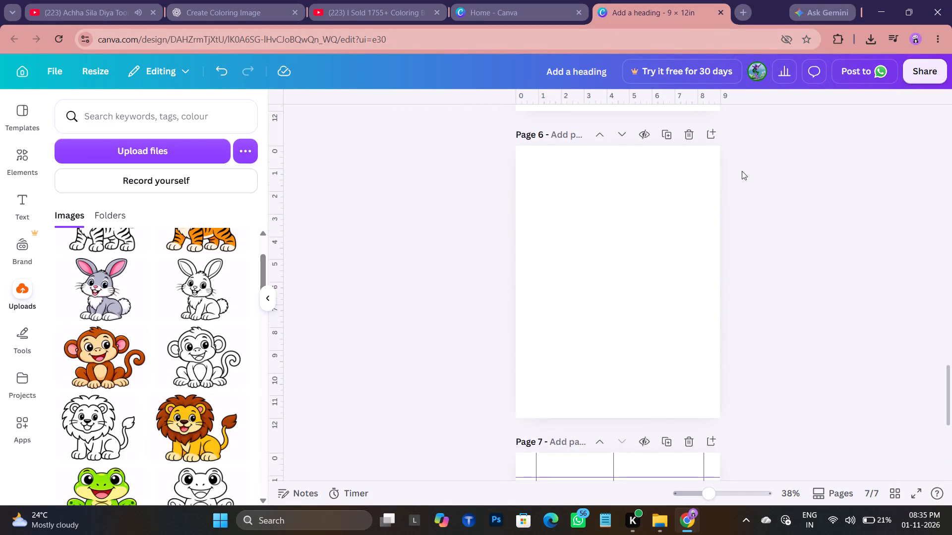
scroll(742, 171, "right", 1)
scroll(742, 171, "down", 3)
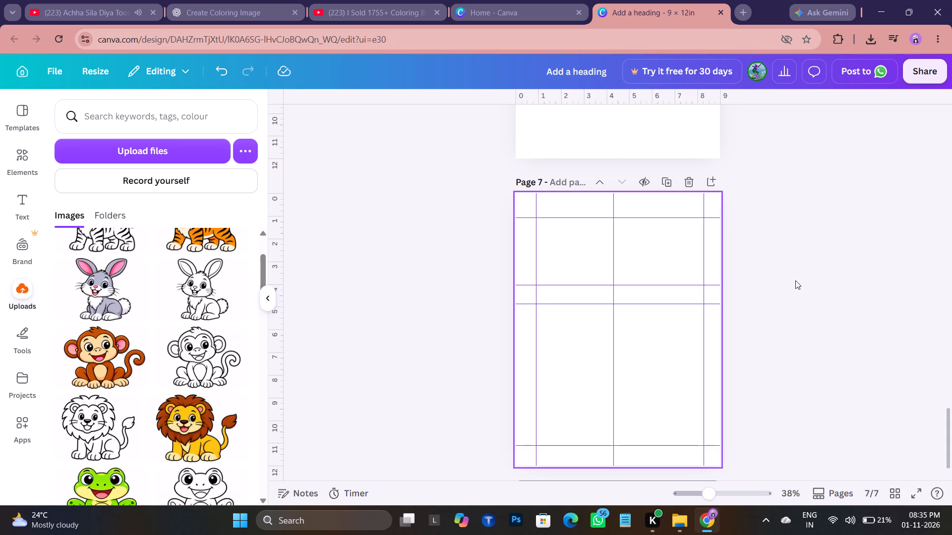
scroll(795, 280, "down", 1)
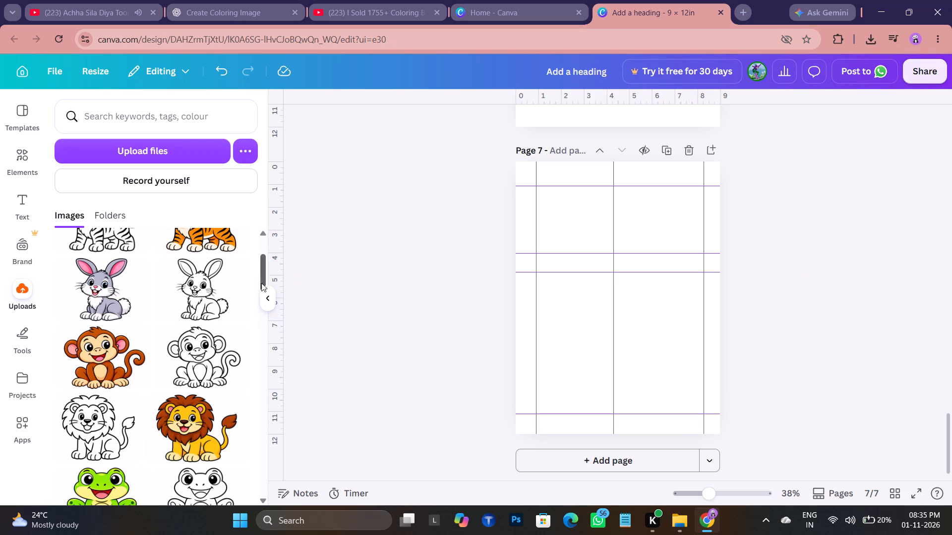
Add the uploaded colored monkey to page 7, shrunk to about the size of the upper-left guide cell and moved into it.
scroll(172, 278, "up", 1)
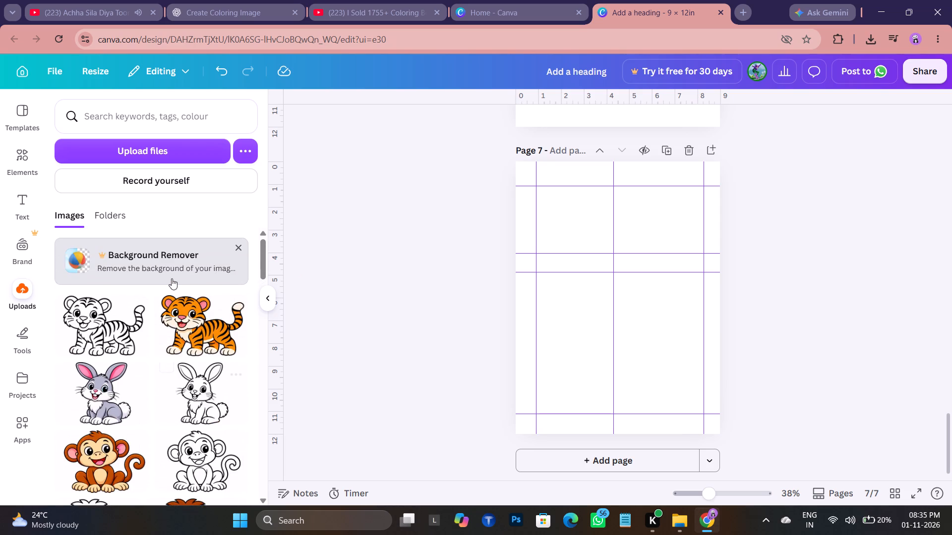
scroll(172, 278, "down", 4)
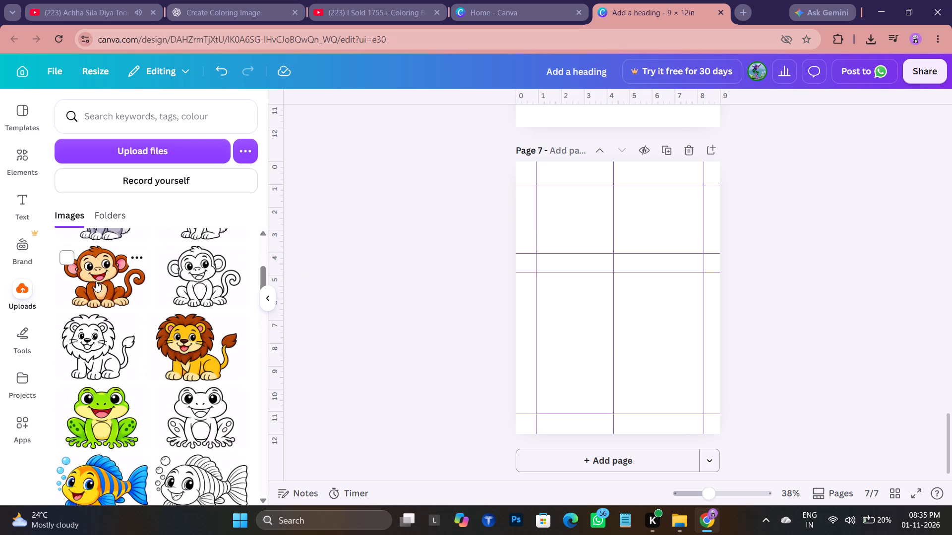
left_click(96, 281)
left_click(850, 228)
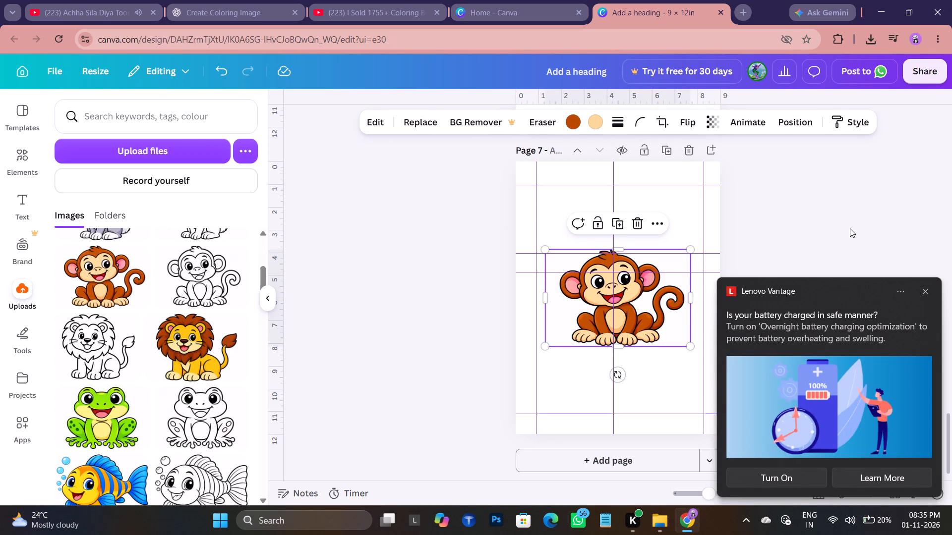
left_click(925, 290)
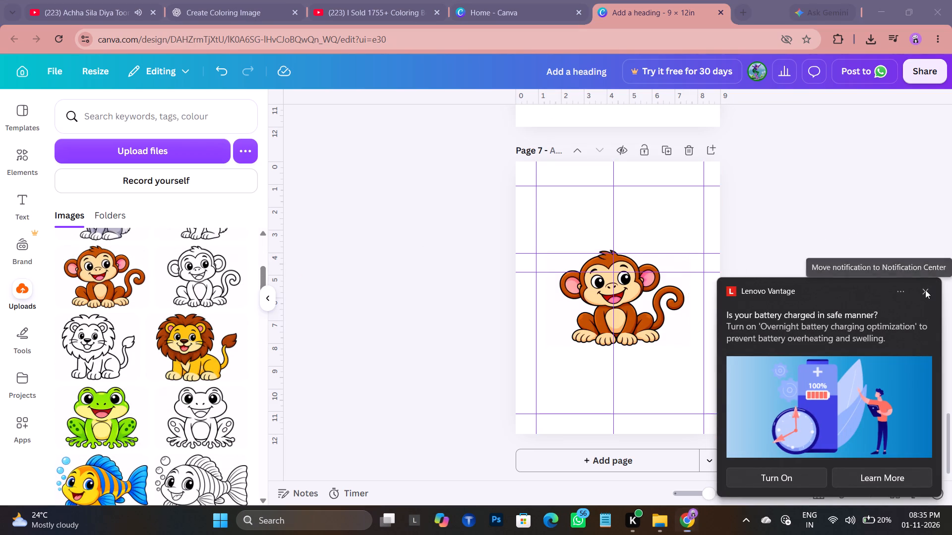
left_click(664, 329)
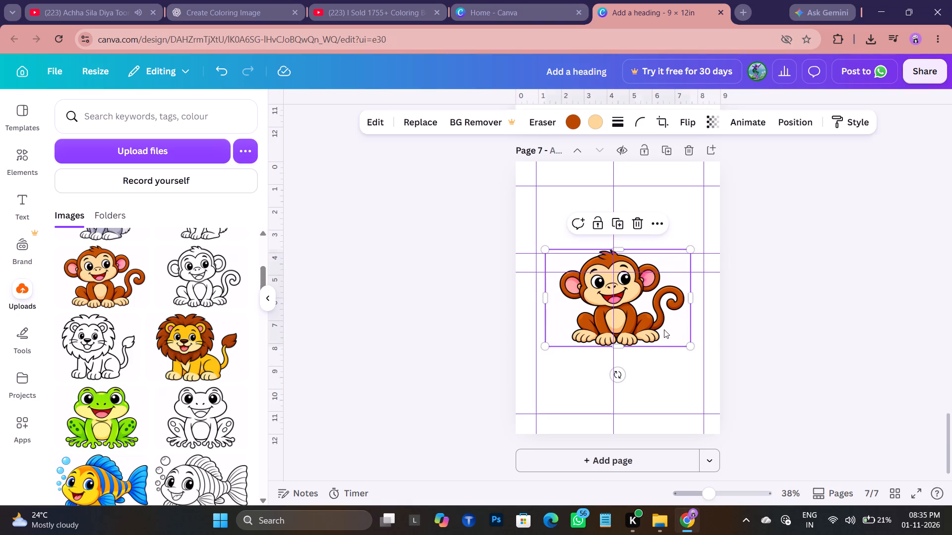
left_click_drag(690, 347, 659, 329)
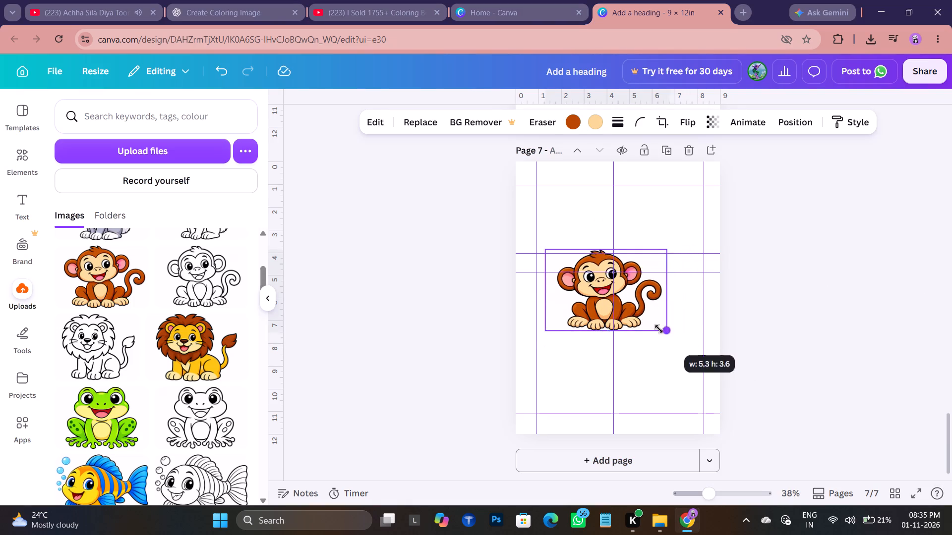
left_click_drag(659, 329, 625, 307)
left_click_drag(589, 276, 588, 266)
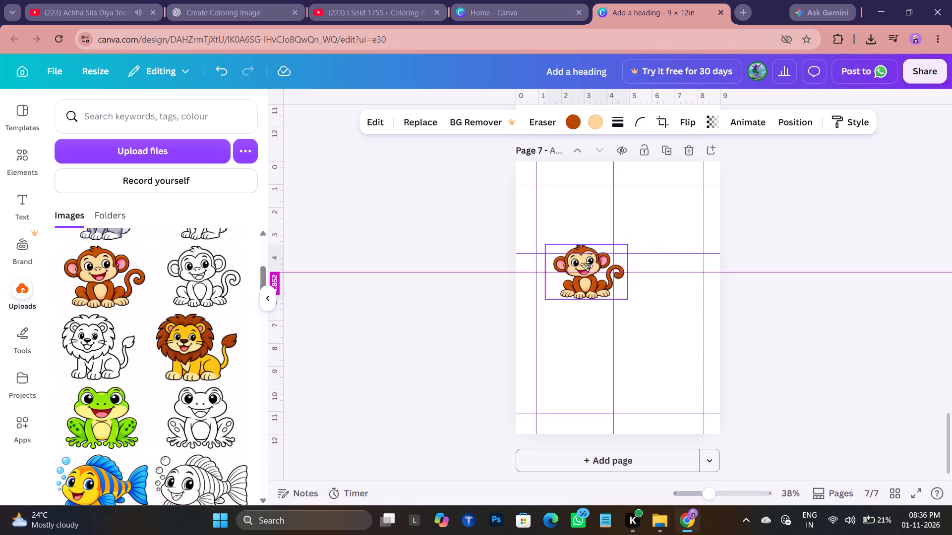
left_click_drag(588, 266, 576, 218)
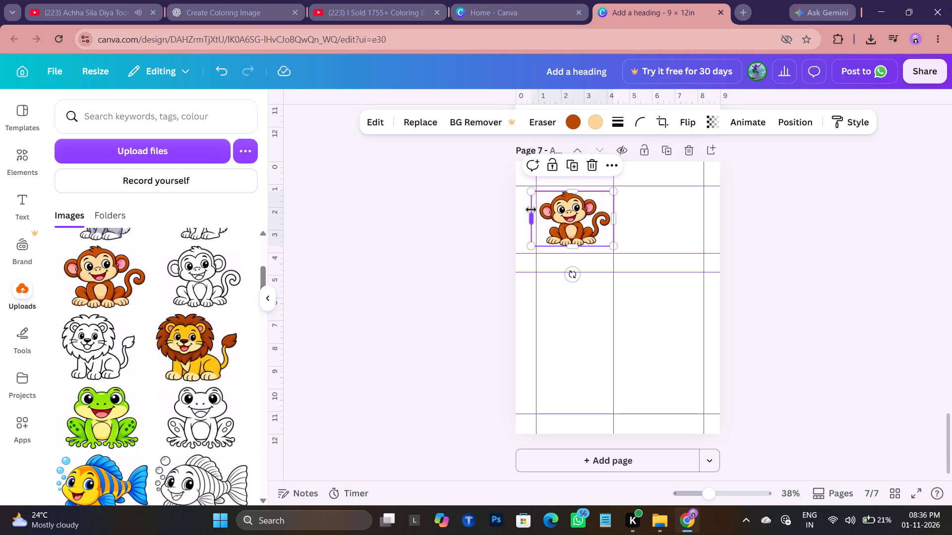
Adjust the colored monkey's frame edges and align it with the center vertical guide and the cell's lower guide.
left_click(533, 244)
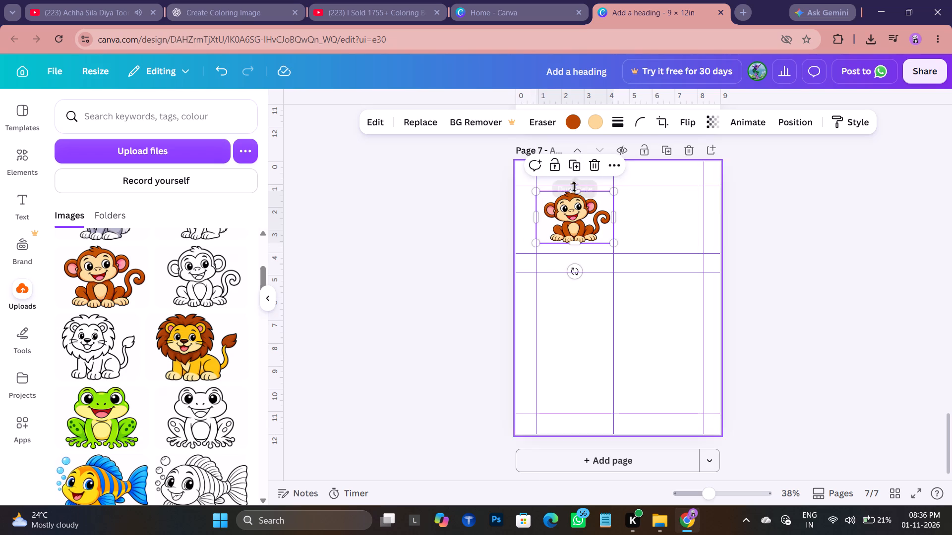
left_click(574, 188)
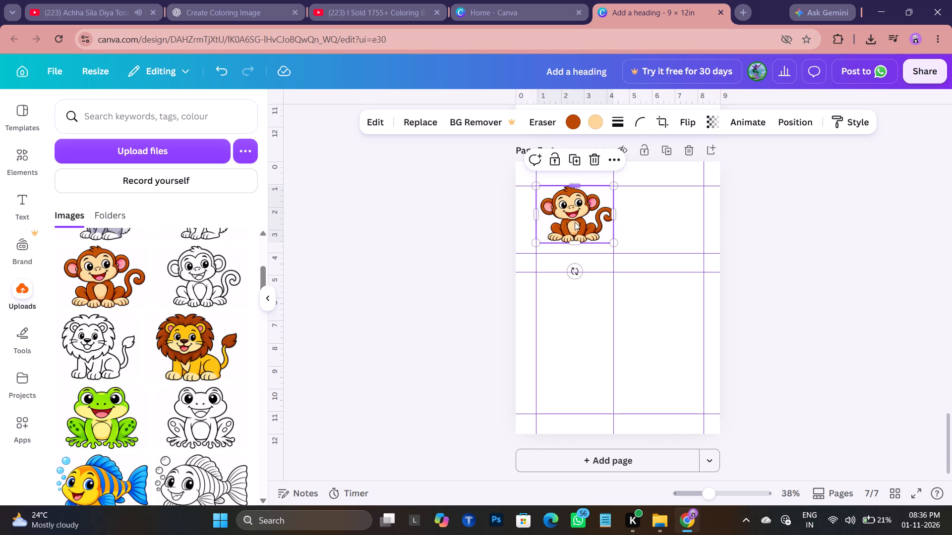
left_click(572, 239)
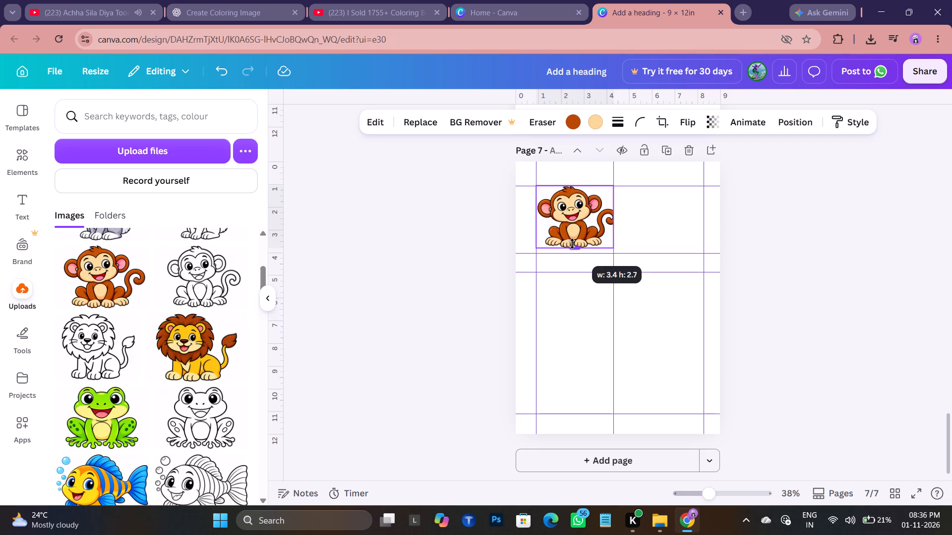
left_click_drag(579, 223, 578, 233)
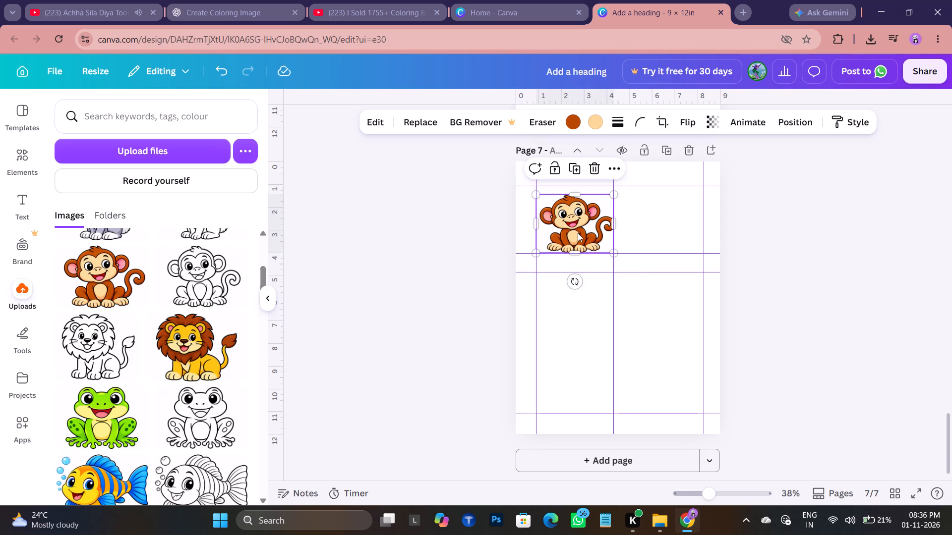
left_click(613, 221)
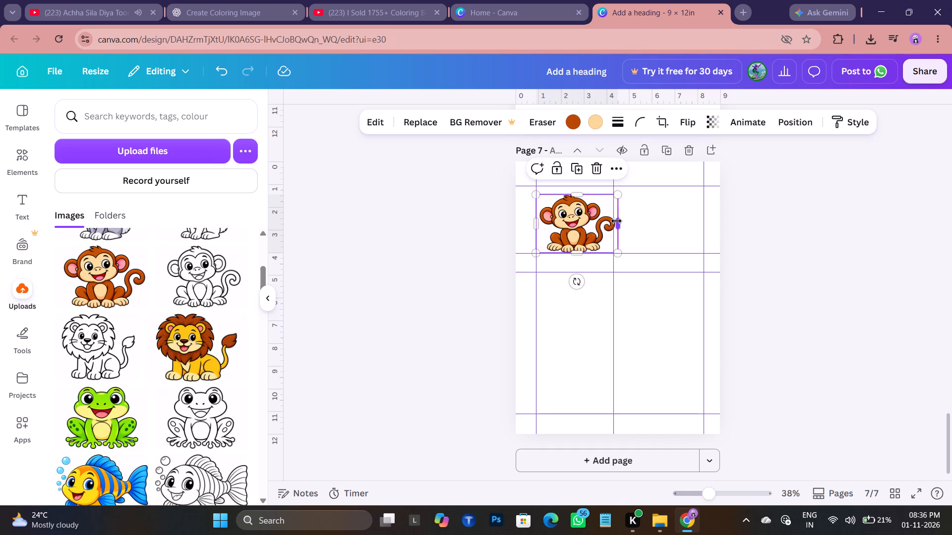
left_click(596, 220)
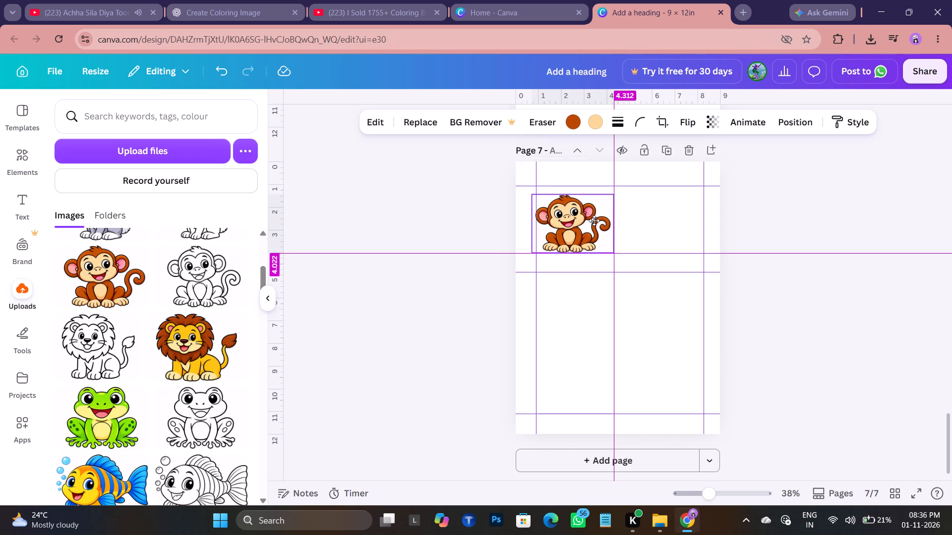
left_click(658, 212)
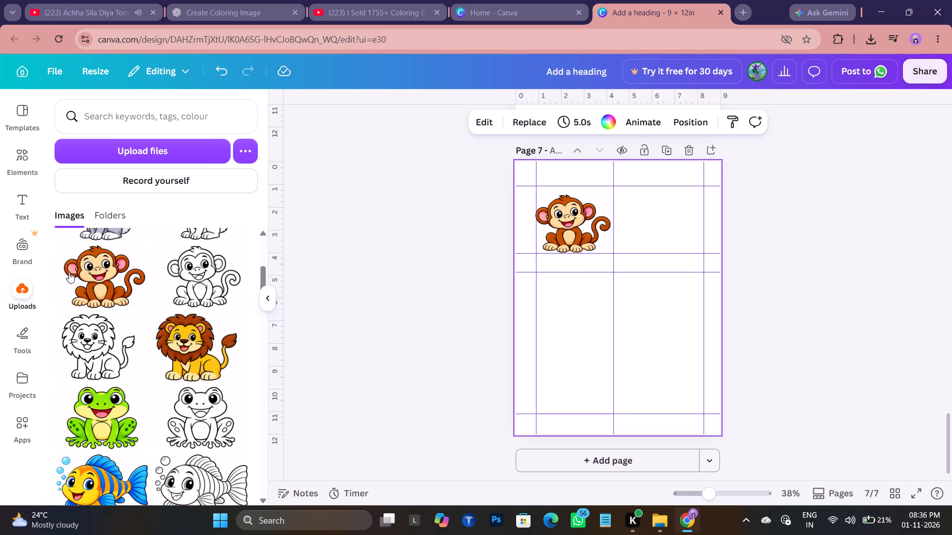
Add the uncolored monkey to page 7, enlarged to fill the large guide area below the colored monkey without cropping its ears or tail.
left_click_drag(205, 269, 656, 373)
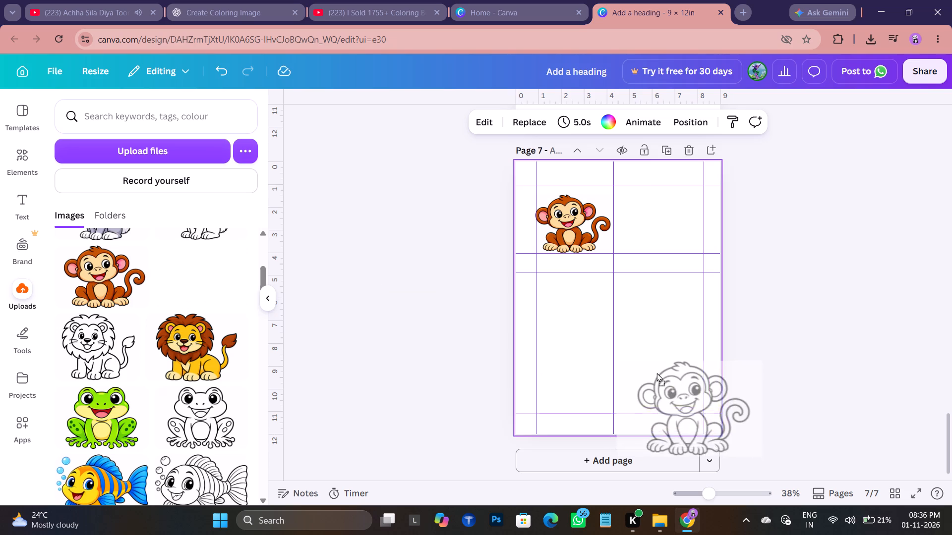
left_click_drag(656, 373, 598, 341)
left_click(598, 341)
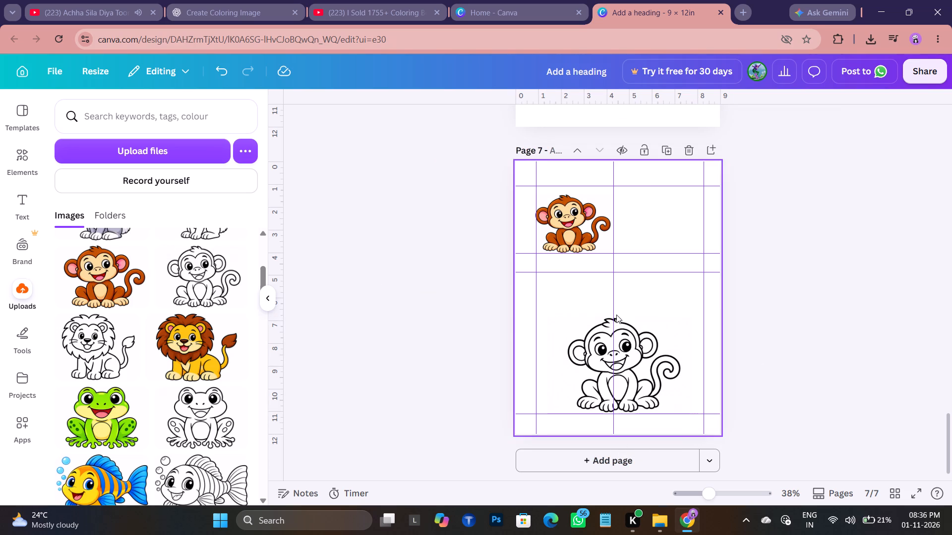
left_click(615, 339)
left_click_drag(615, 315, 606, 274)
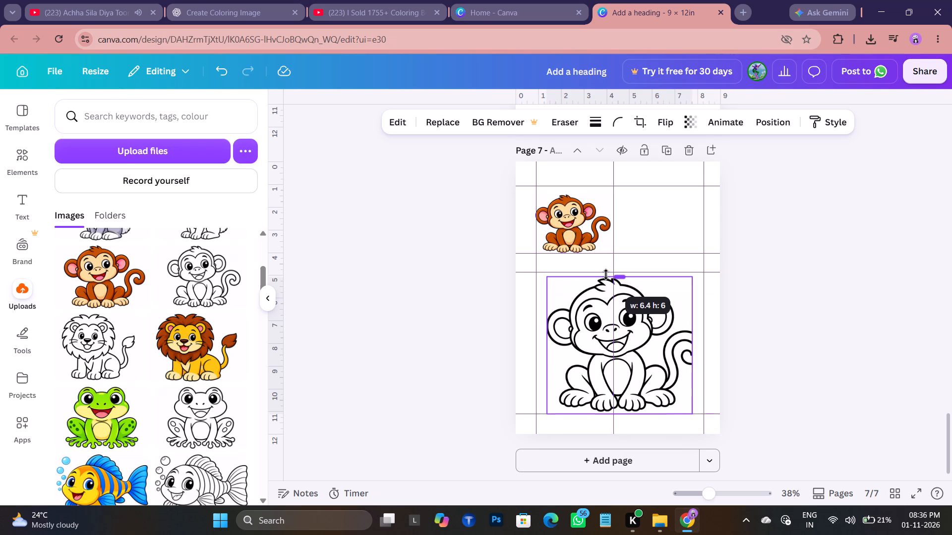
left_click_drag(606, 274, 602, 269)
left_click_drag(544, 341, 537, 342)
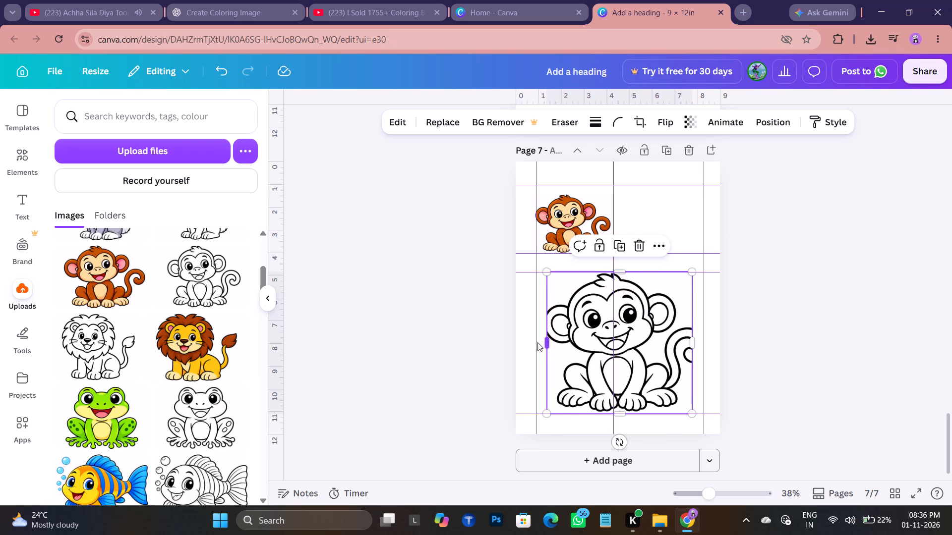
left_click_drag(537, 342, 527, 342)
left_click_drag(692, 341, 711, 341)
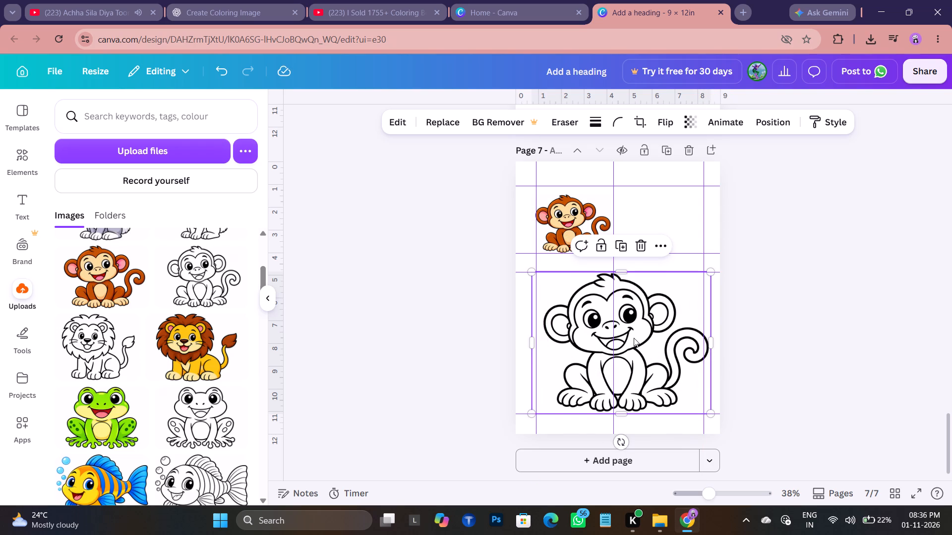
left_click_drag(634, 338, 626, 338)
left_click(662, 214)
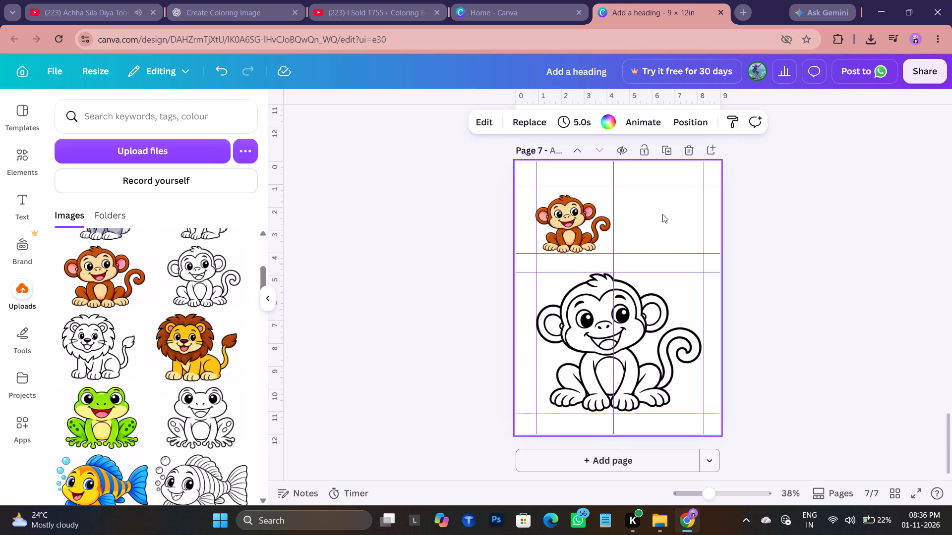
Add a heading beside the colored monkey on page 7 with the text "MONKEY".
left_click(26, 209)
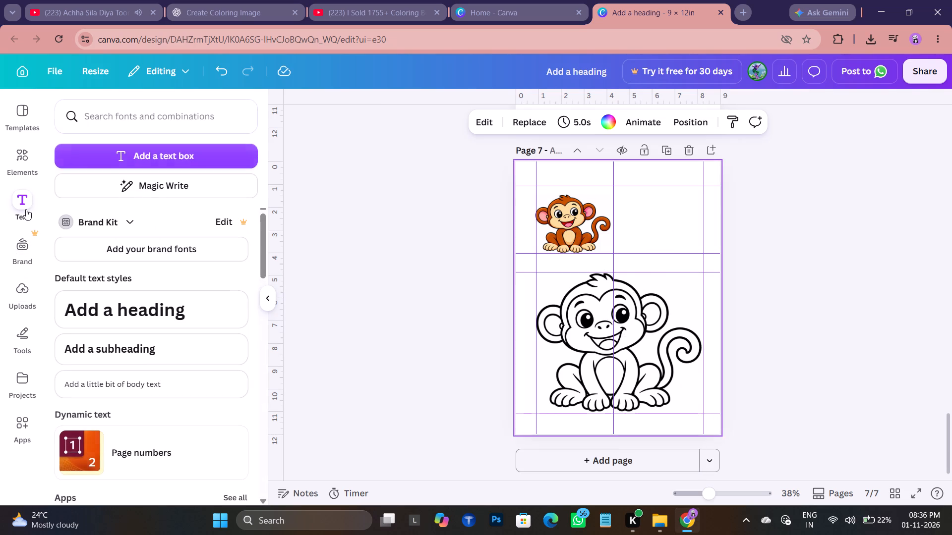
left_click(154, 310)
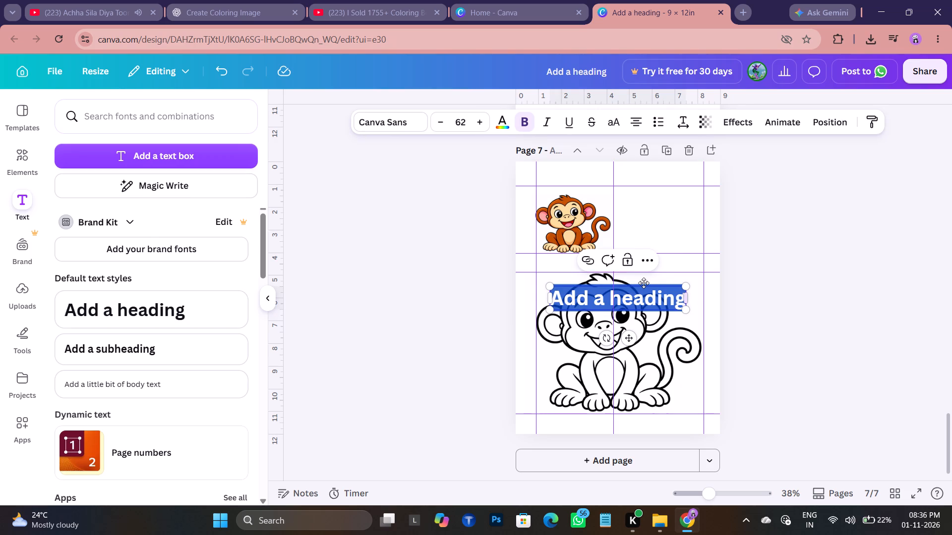
left_click_drag(644, 283, 665, 223)
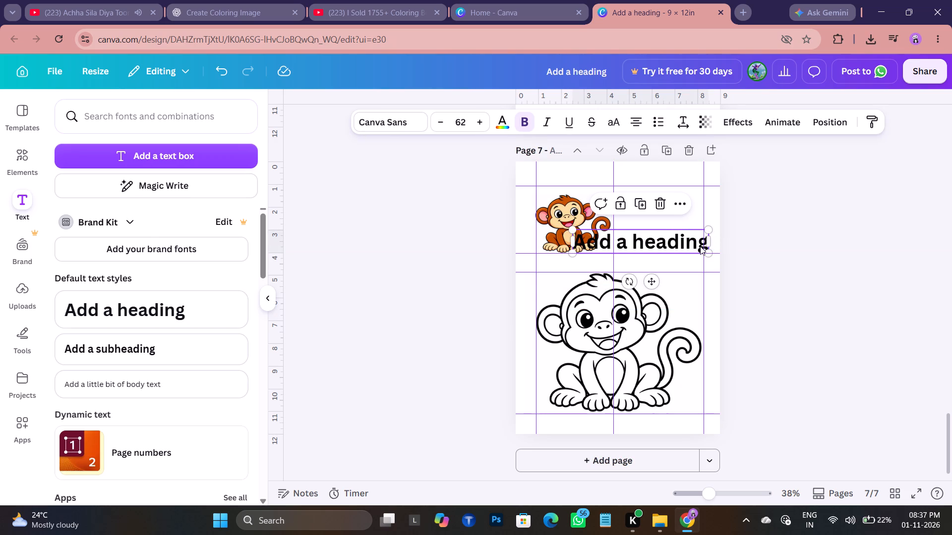
left_click(700, 246)
key("BackSpace")
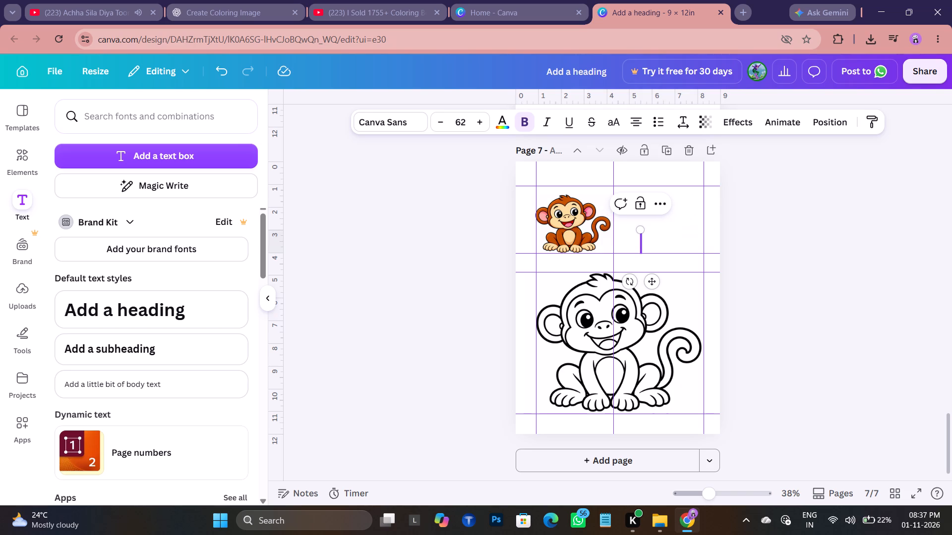
type("MONKEY")
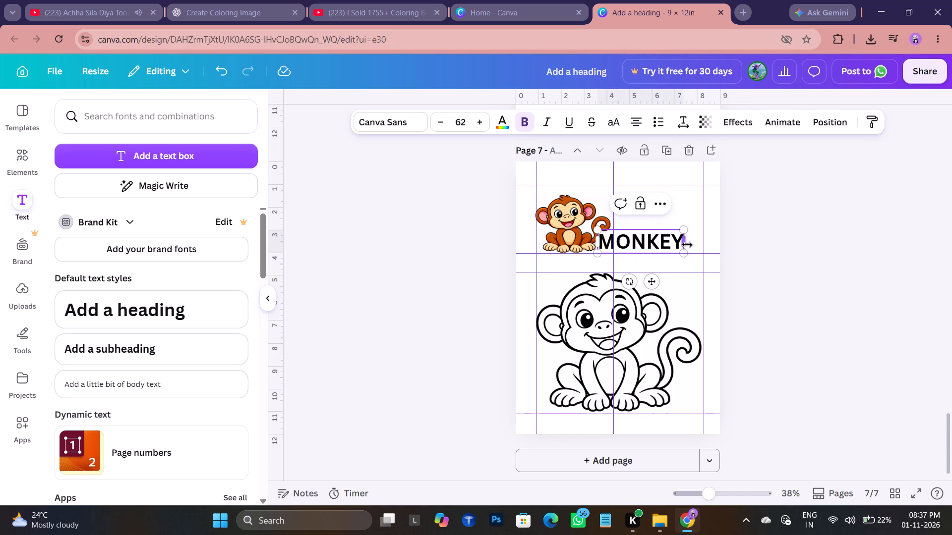
Resize the MONKEY text box to start at the center guide and end just before the right margin guide.
left_click_drag(687, 245, 703, 242)
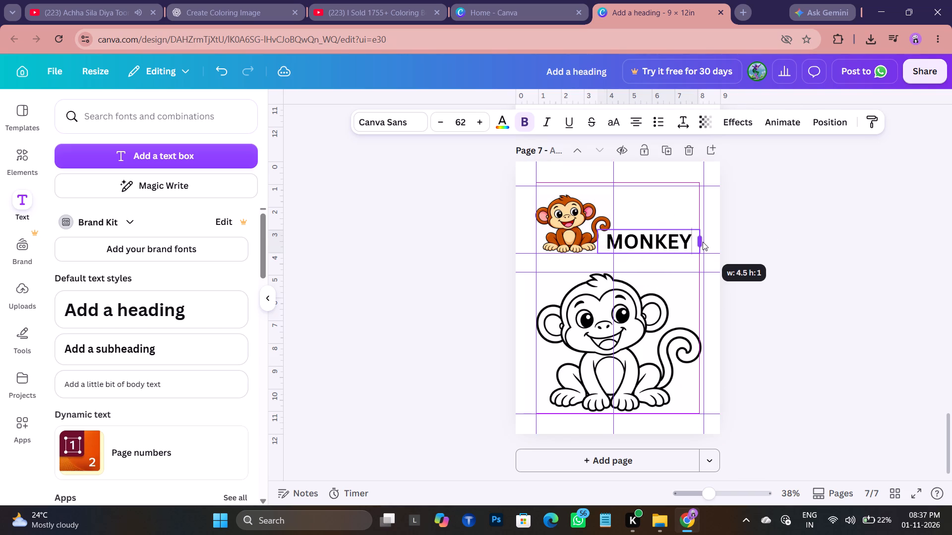
left_click_drag(703, 242, 704, 241)
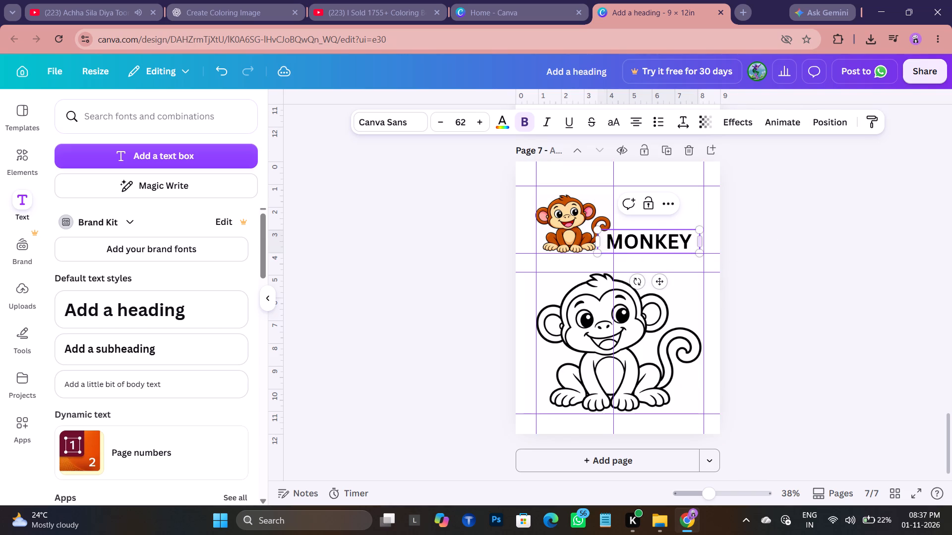
left_click(599, 243)
left_click_drag(595, 241, 607, 241)
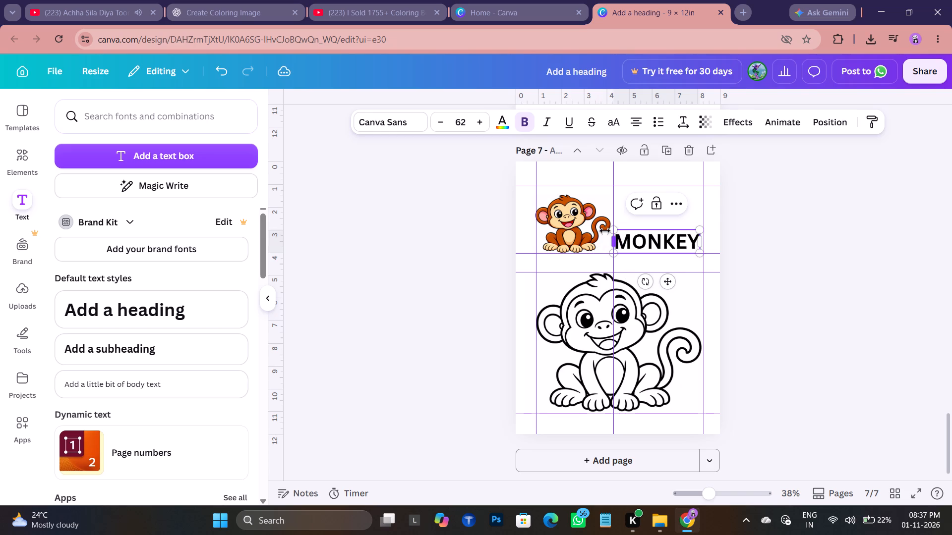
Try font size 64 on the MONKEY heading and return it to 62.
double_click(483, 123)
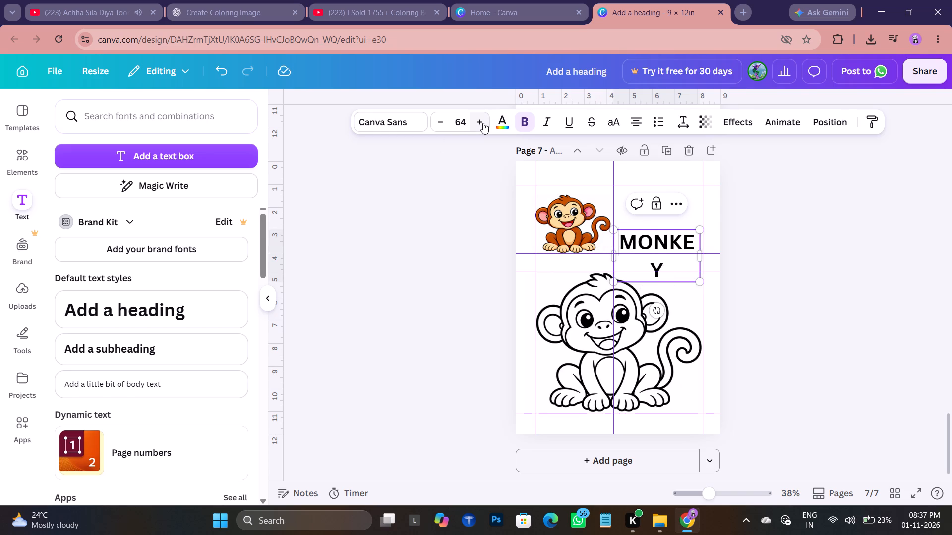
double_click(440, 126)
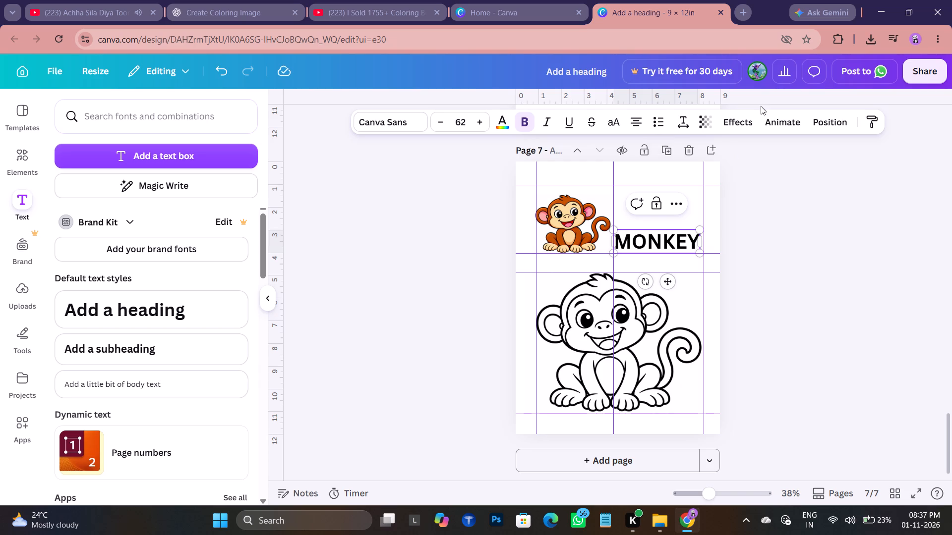
Apply the Hollow text effect to the MONKEY heading on page 7 and deselect it.
left_click(728, 118)
left_click(74, 329)
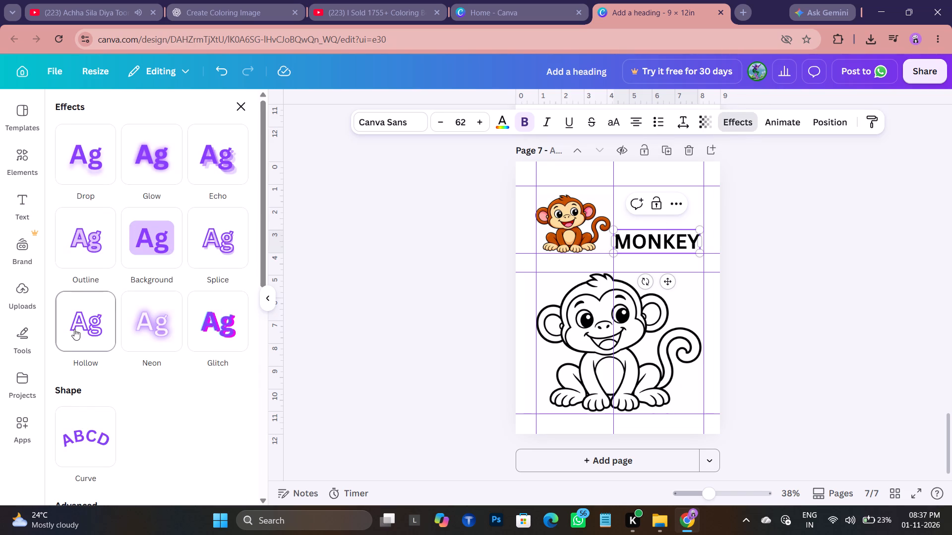
left_click(759, 270)
scroll(759, 270, "down", 1)
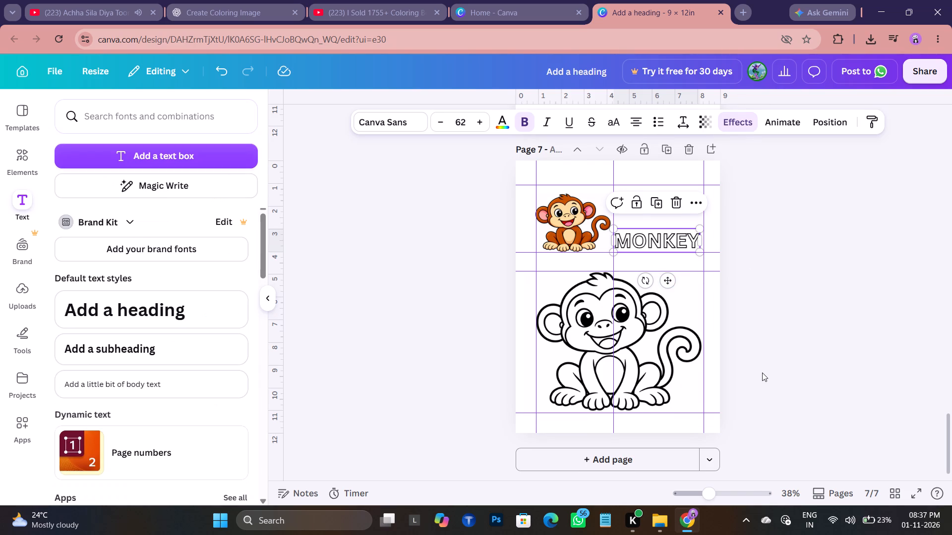
left_click(762, 373)
Add two blank pages, pages 8 and 9, after the monkey page at the end of the design.
scroll(762, 373, "down", 2)
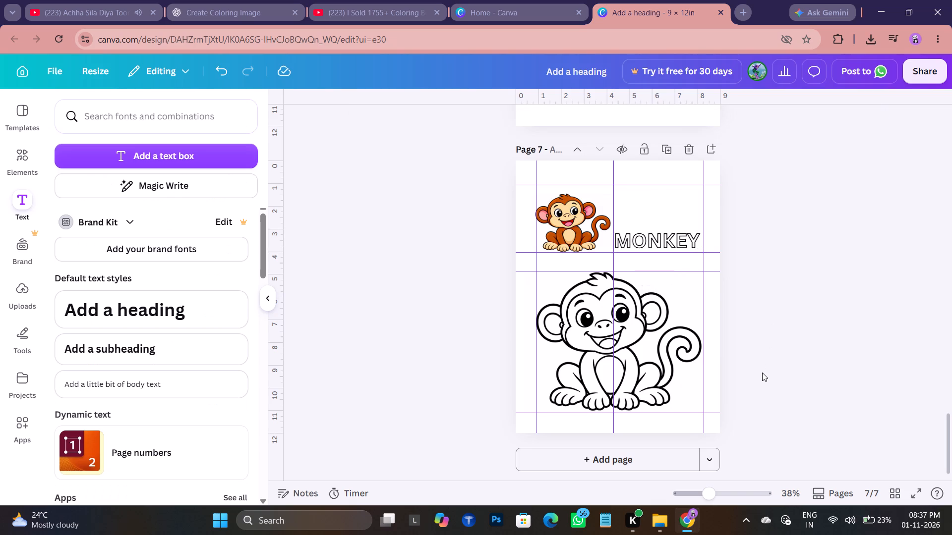
scroll(762, 373, "down", 2)
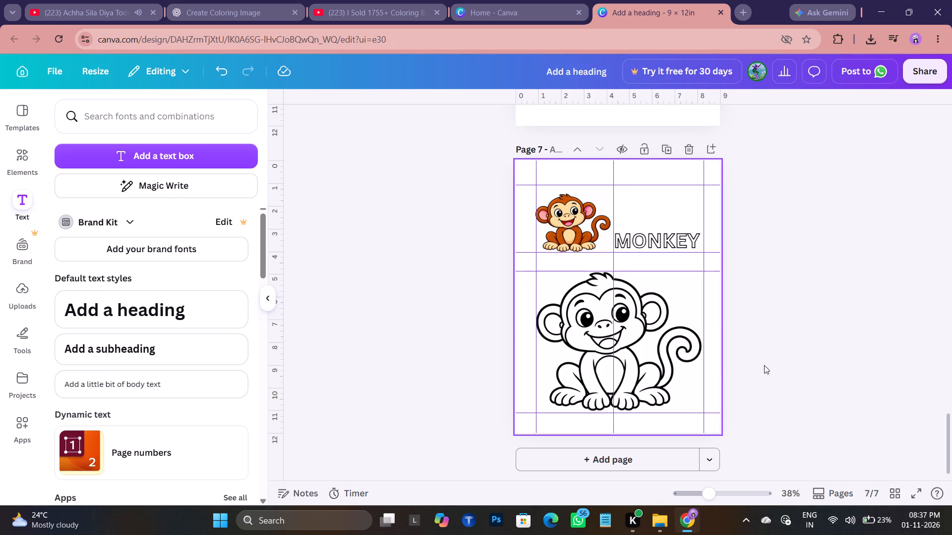
double_click(633, 464)
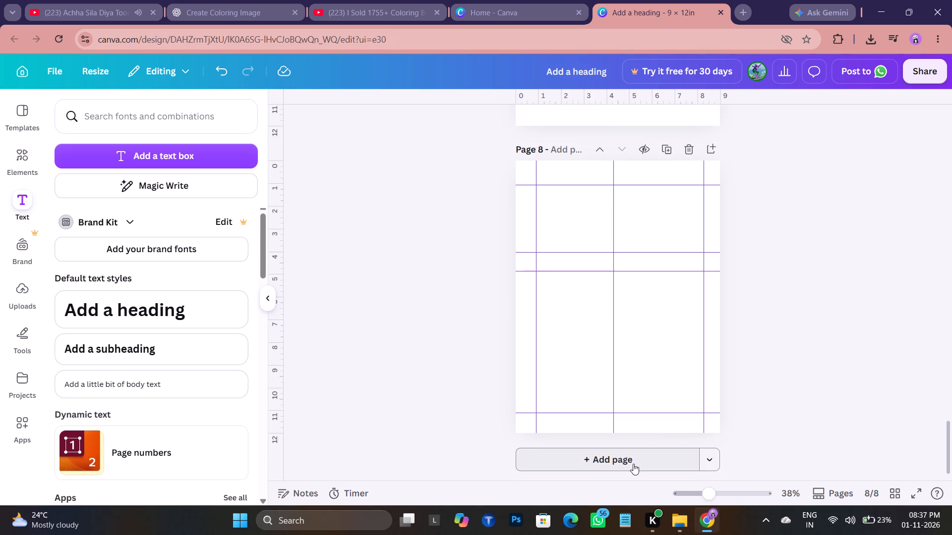
left_click(636, 459)
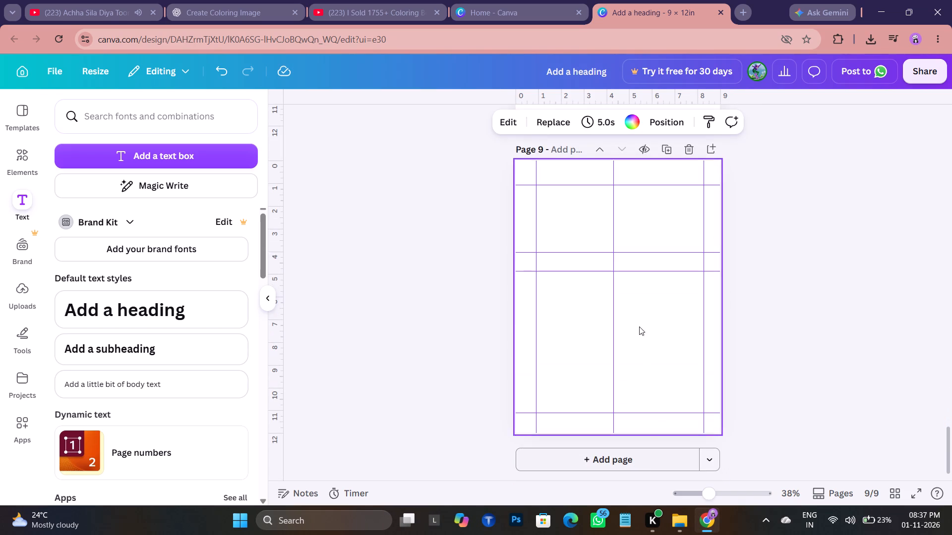
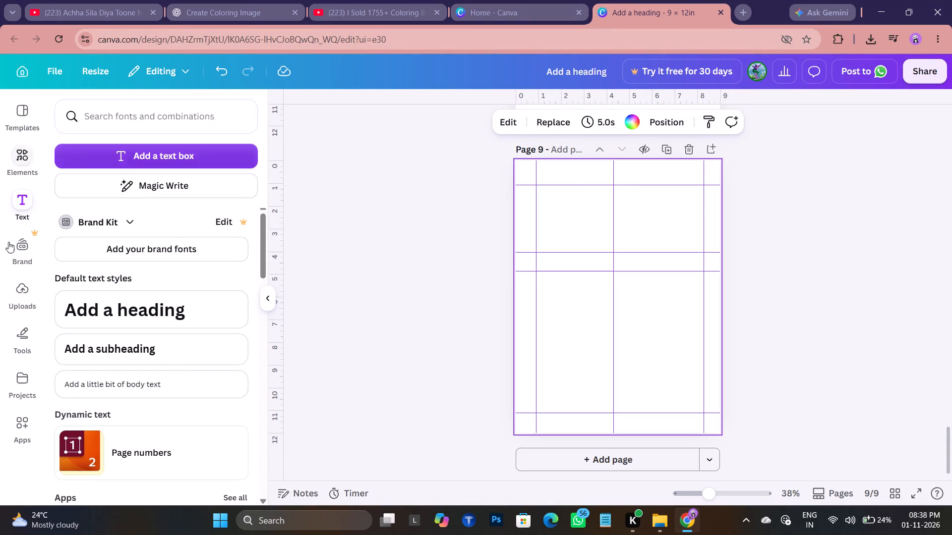
Show the uploaded images and look back over the earlier coloring pages from page 9 to the rabbit page.
left_click(19, 302)
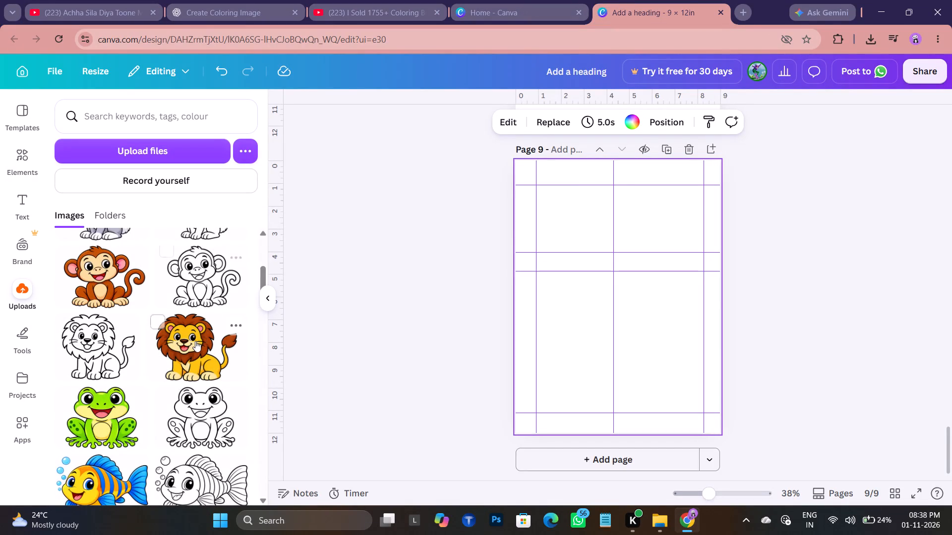
scroll(194, 341, "up", 1)
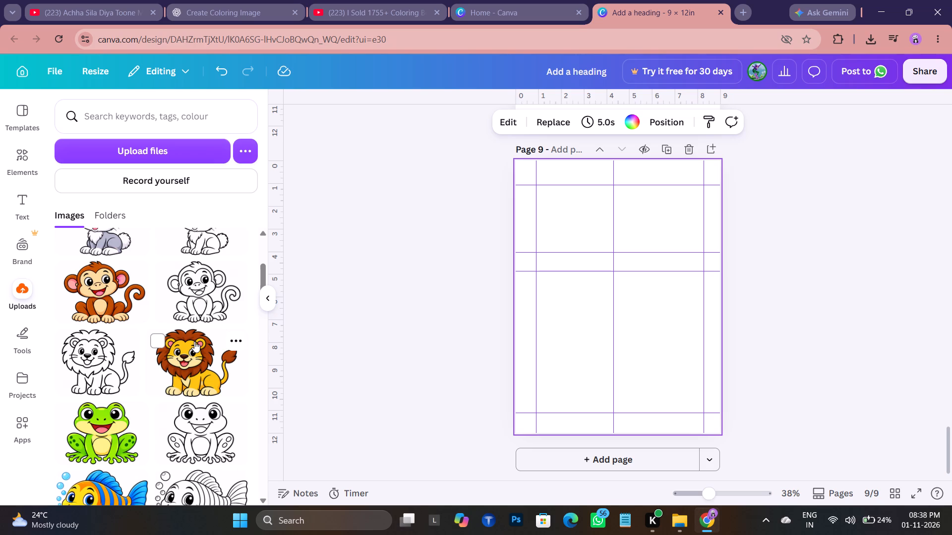
scroll(381, 279, "up", 2)
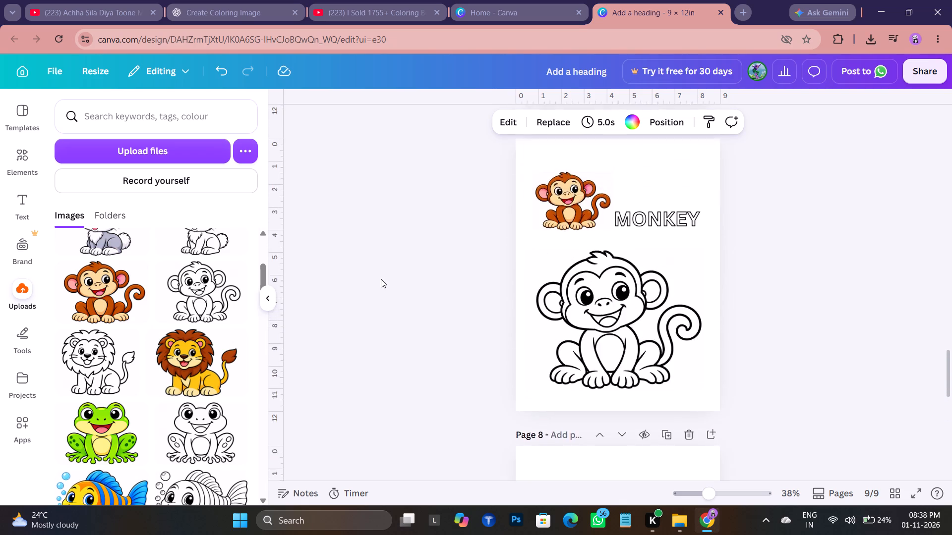
scroll(381, 279, "up", 3)
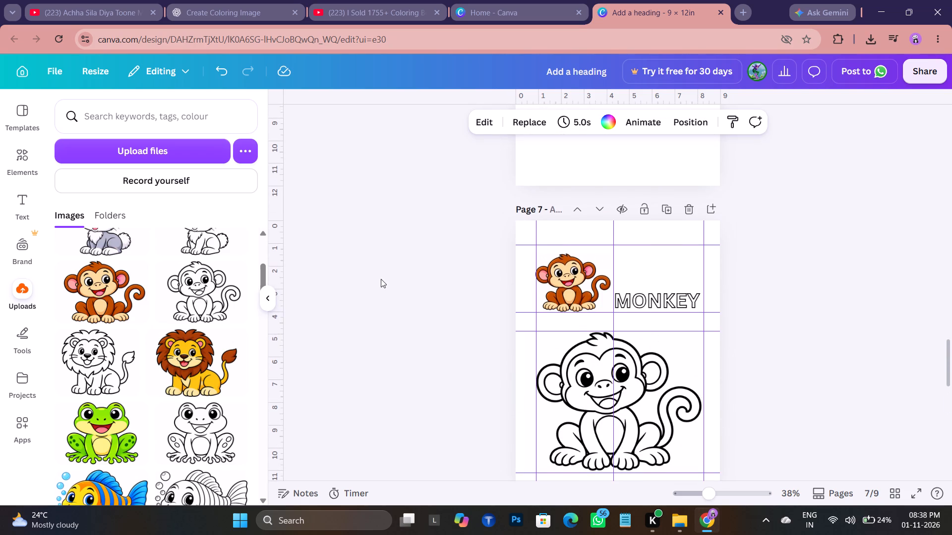
scroll(381, 279, "up", 9)
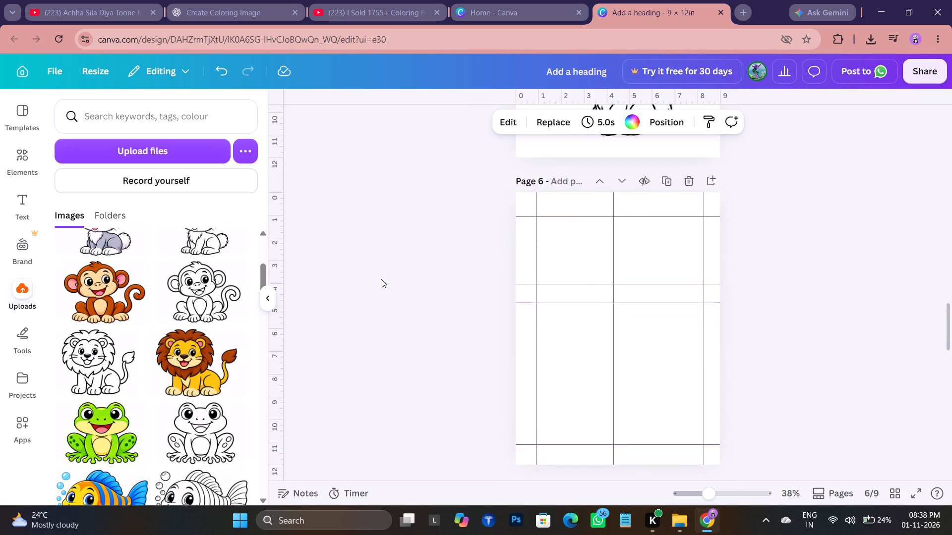
scroll(381, 279, "up", 1)
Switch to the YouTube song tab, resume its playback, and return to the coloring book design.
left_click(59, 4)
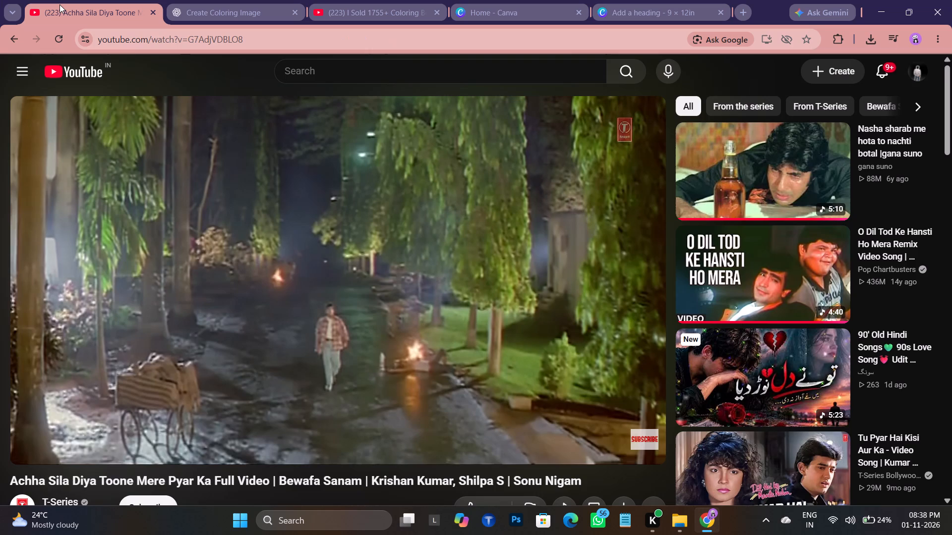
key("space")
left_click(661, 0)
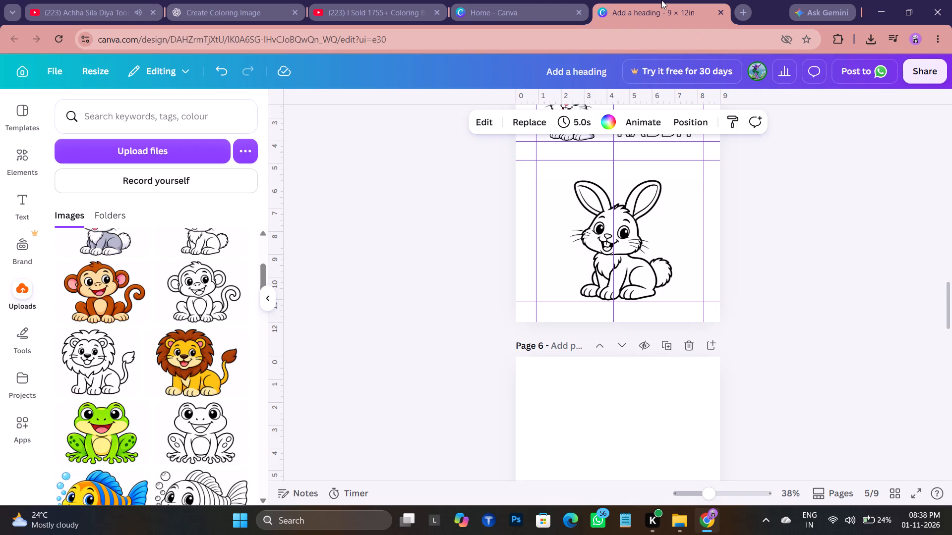
Place the uploaded colored lion on page 9, scaled to about 3.5 in wide, in the cell left of the center guide.
scroll(578, 373, "down", 8)
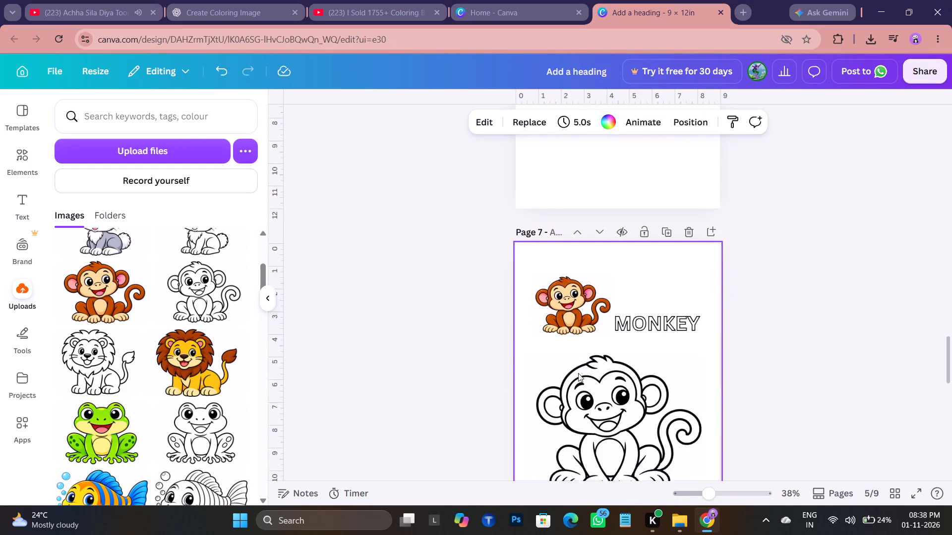
scroll(578, 373, "down", 7)
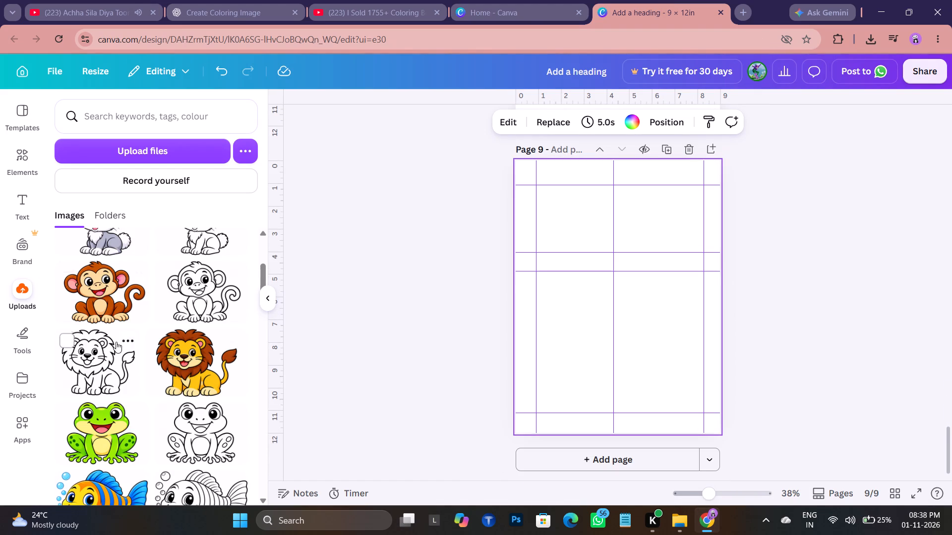
left_click_drag(96, 369, 105, 367)
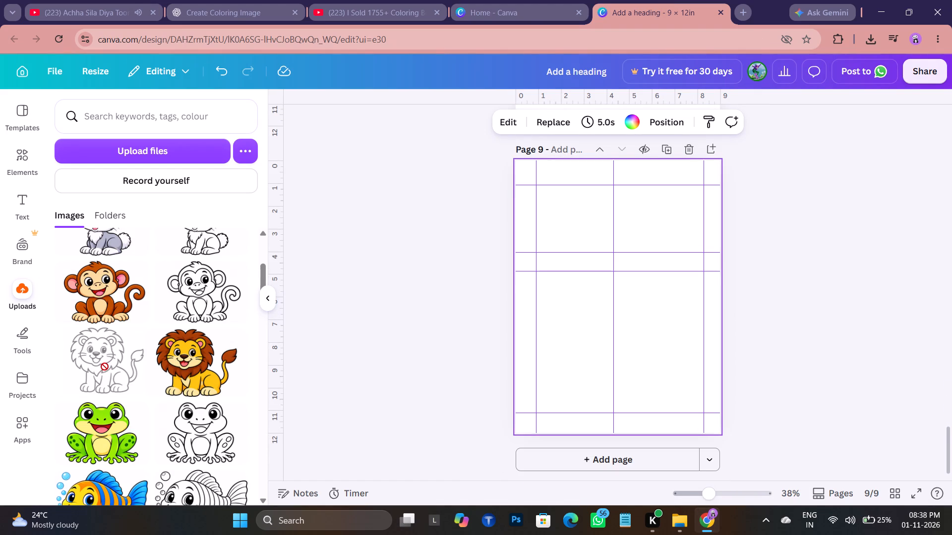
left_click_drag(105, 367, 104, 363)
left_click_drag(165, 361, 513, 303)
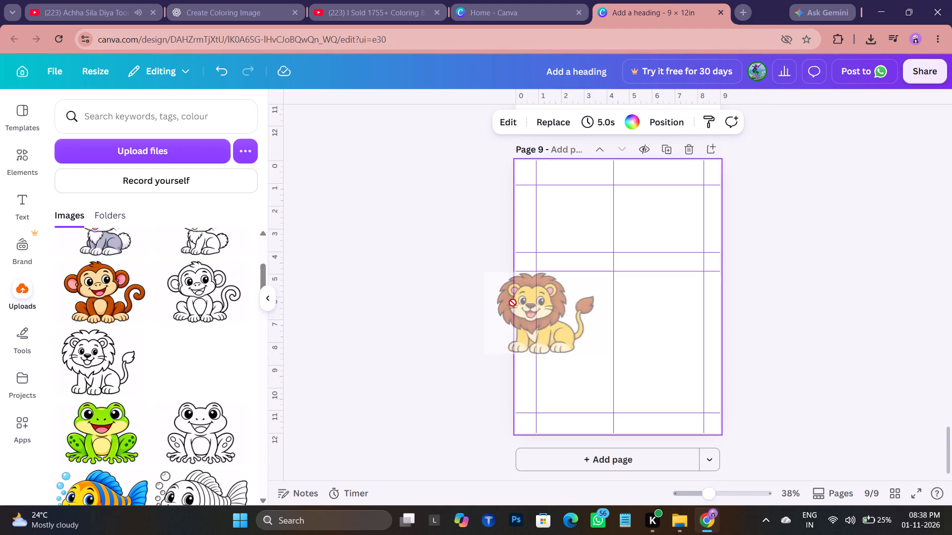
left_click_drag(513, 303, 543, 297)
left_click_drag(670, 358, 605, 315)
left_click_drag(570, 296, 578, 230)
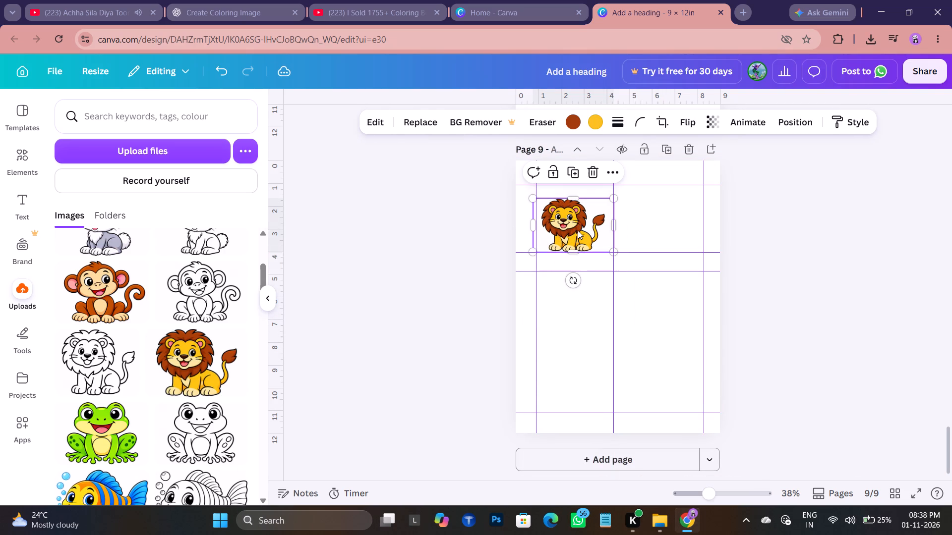
Extend the colored lion's frame up to the top margin guide, widen it slightly on both sides, and deselect it.
left_click_drag(575, 196, 575, 193)
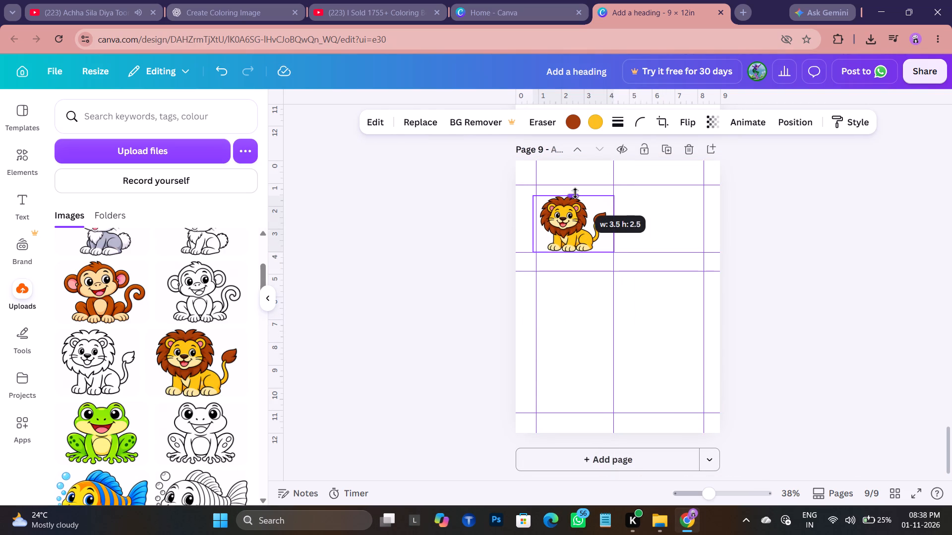
left_click_drag(575, 193, 577, 188)
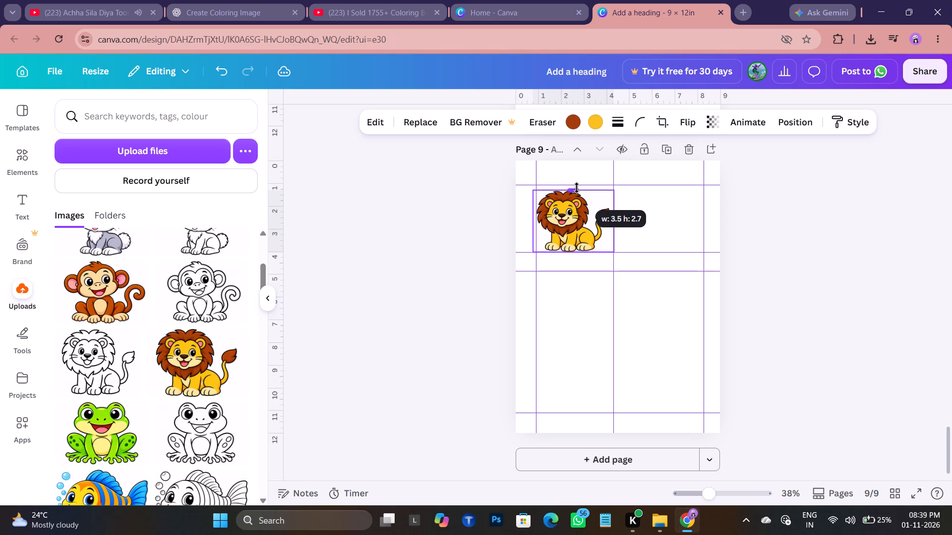
left_click_drag(577, 188, 577, 185)
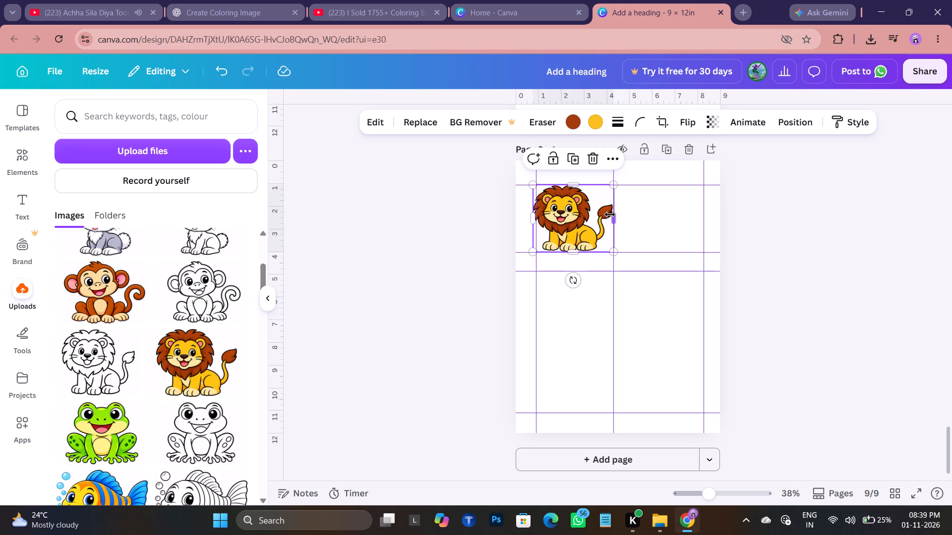
left_click_drag(613, 215, 618, 215)
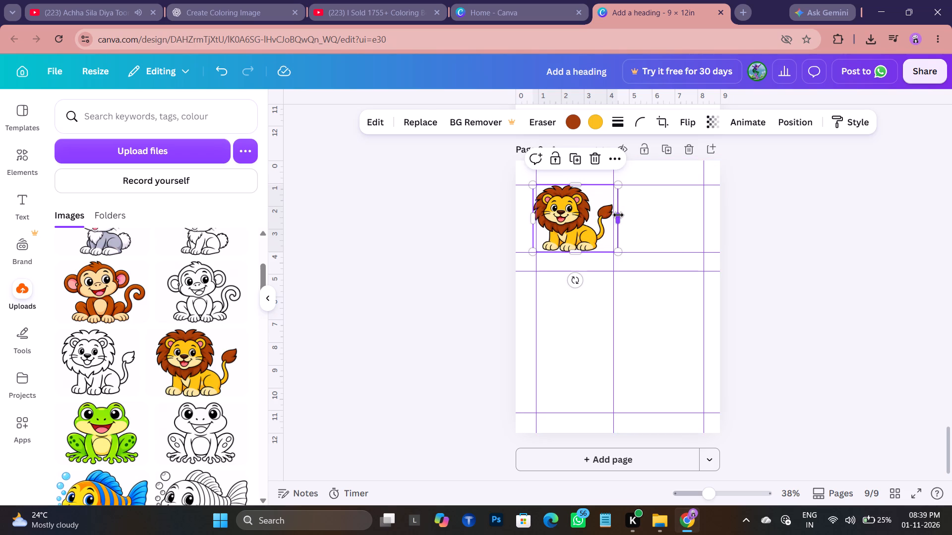
left_click(535, 218)
left_click(675, 236)
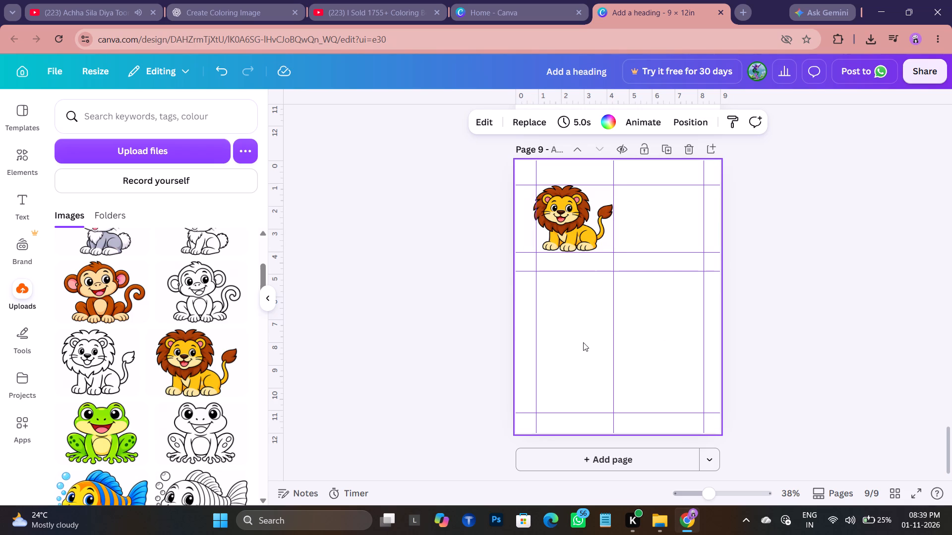
Place the uncolored lion in page 9's lower area and extend its frame to the bottom and left margin guides, about 5.7 in tall, widening its right side.
left_click_drag(106, 359, 595, 321)
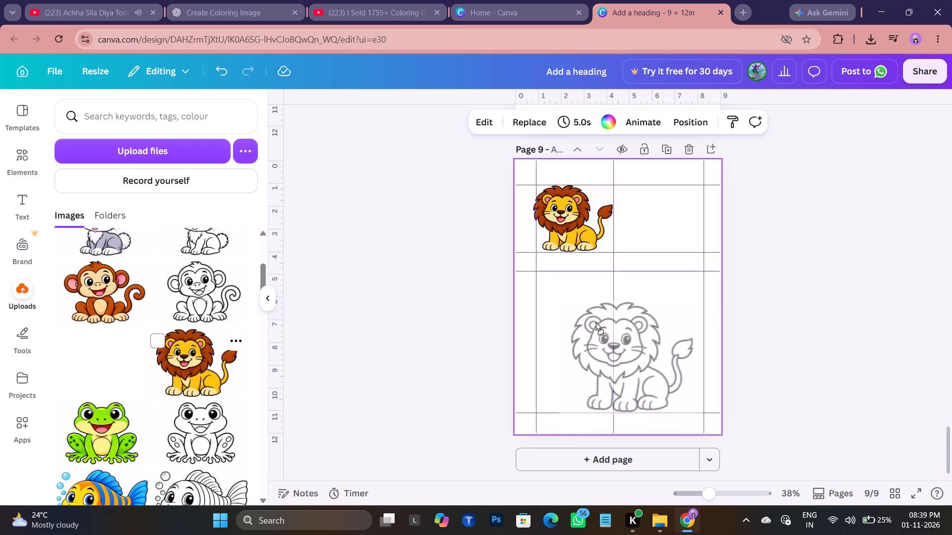
left_click_drag(595, 321, 594, 315)
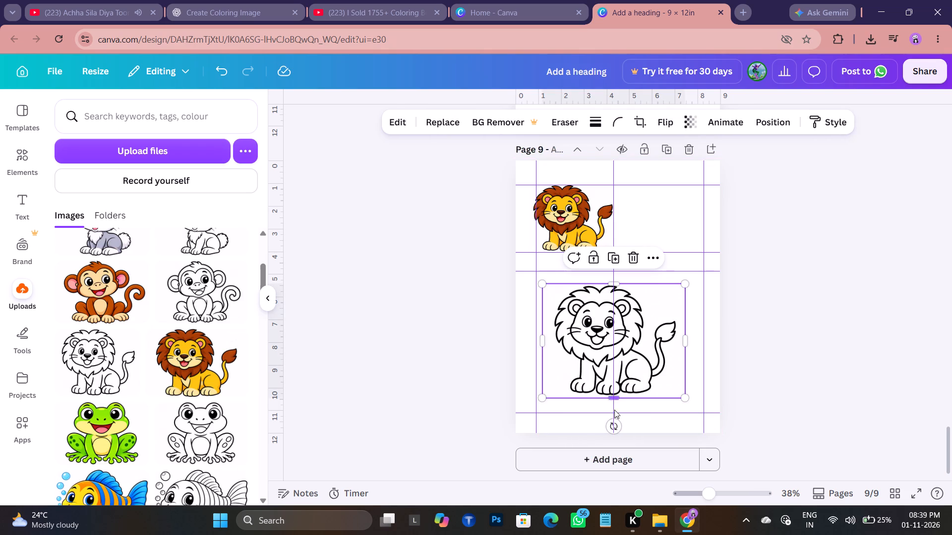
left_click_drag(614, 399, 614, 410)
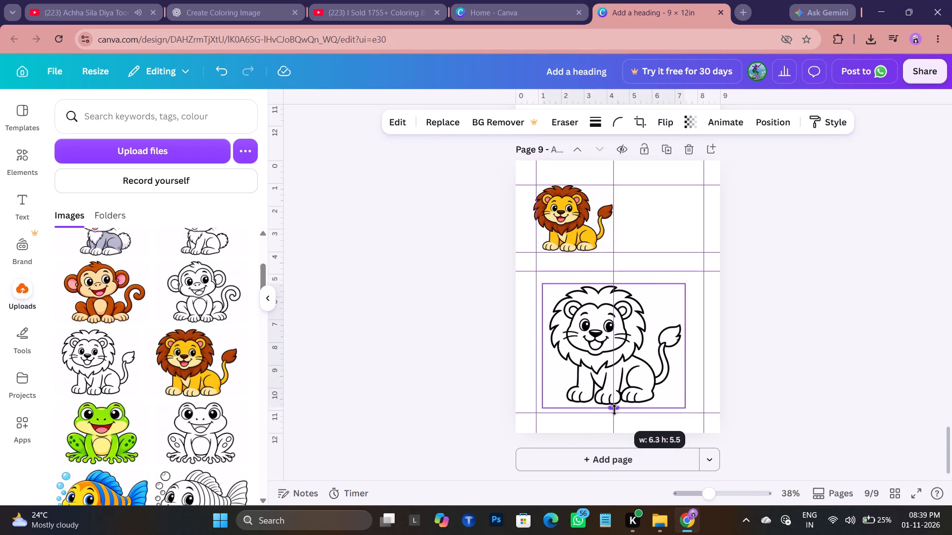
left_click_drag(614, 410, 614, 411)
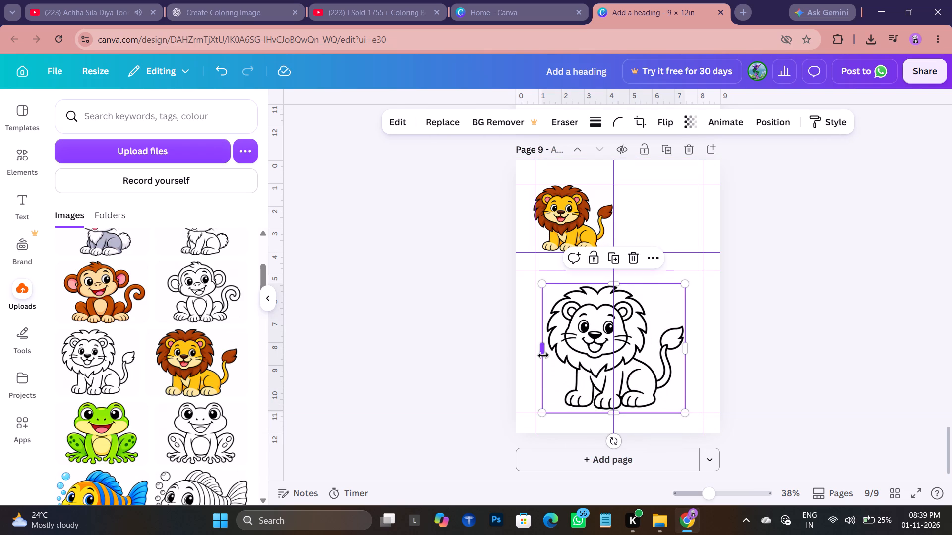
left_click_drag(543, 355, 538, 355)
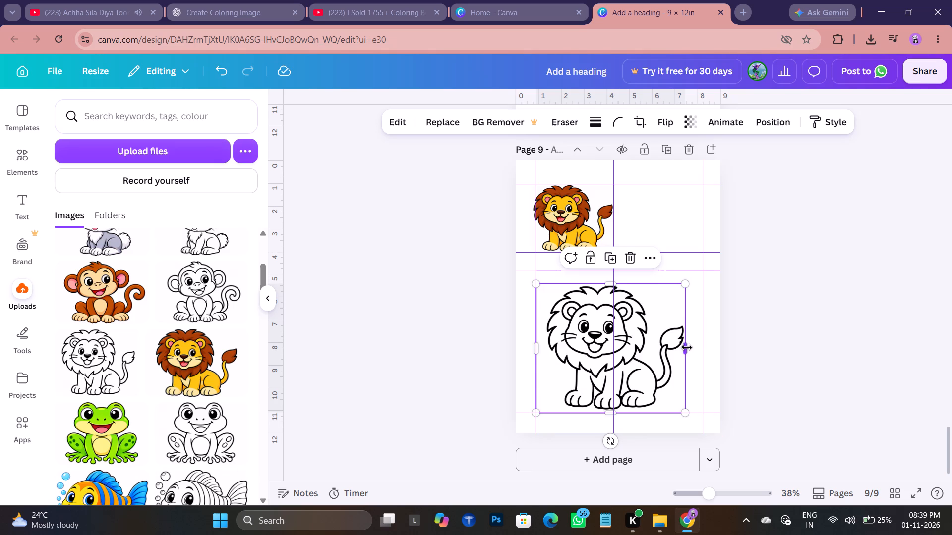
left_click_drag(687, 347, 696, 348)
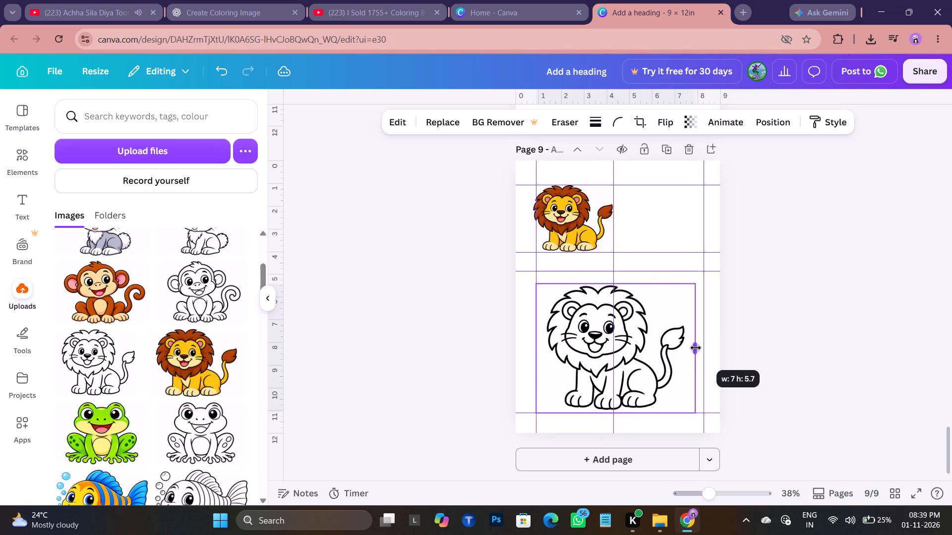
left_click_drag(696, 348, 693, 348)
Shift the uncolored lion slightly left and down so its feet rest on the bottom margin guide, and deselect it.
left_click_drag(629, 352, 621, 354)
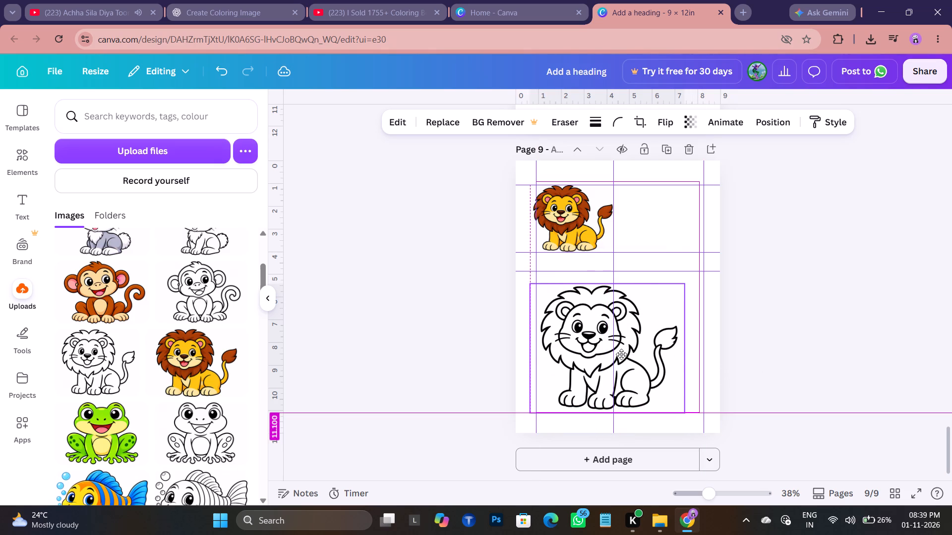
left_click_drag(621, 354, 622, 356)
left_click(622, 356)
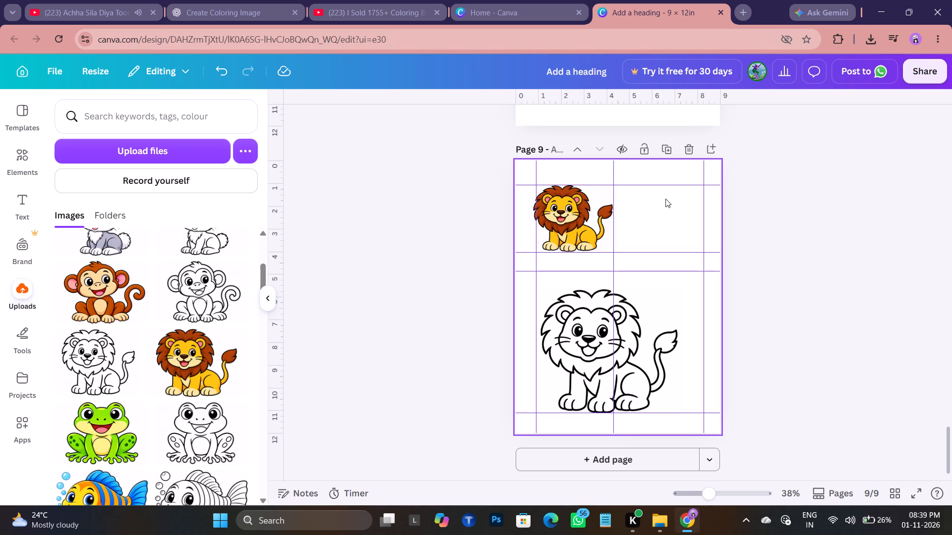
left_click(652, 223)
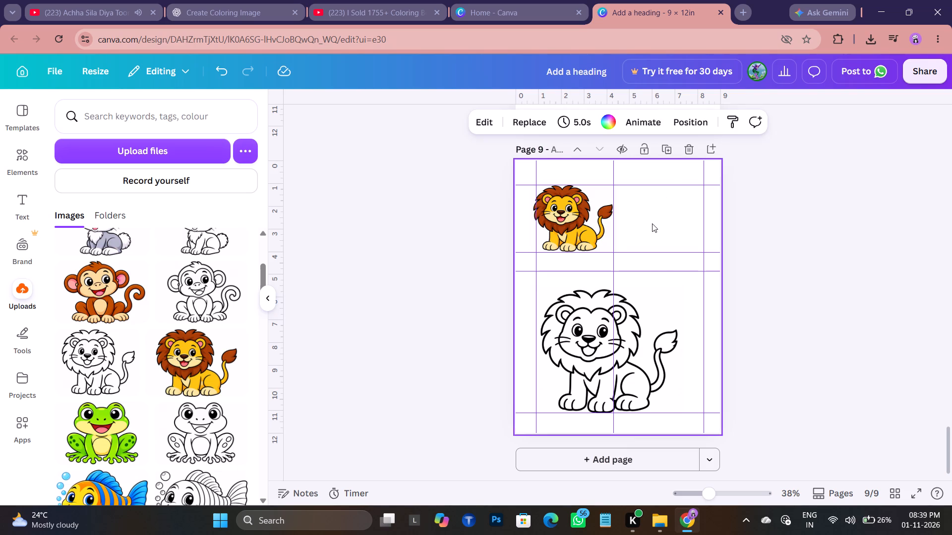
Open the text styles for page 9.
left_click(23, 198)
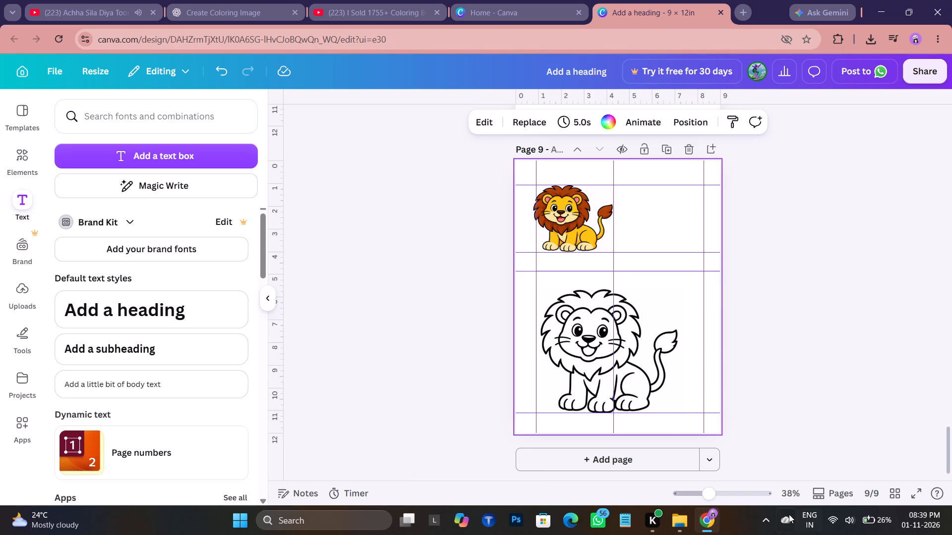
Turn on Bluetooth in the system's quick settings and show all available devices.
left_click(911, 534)
left_click(874, 519)
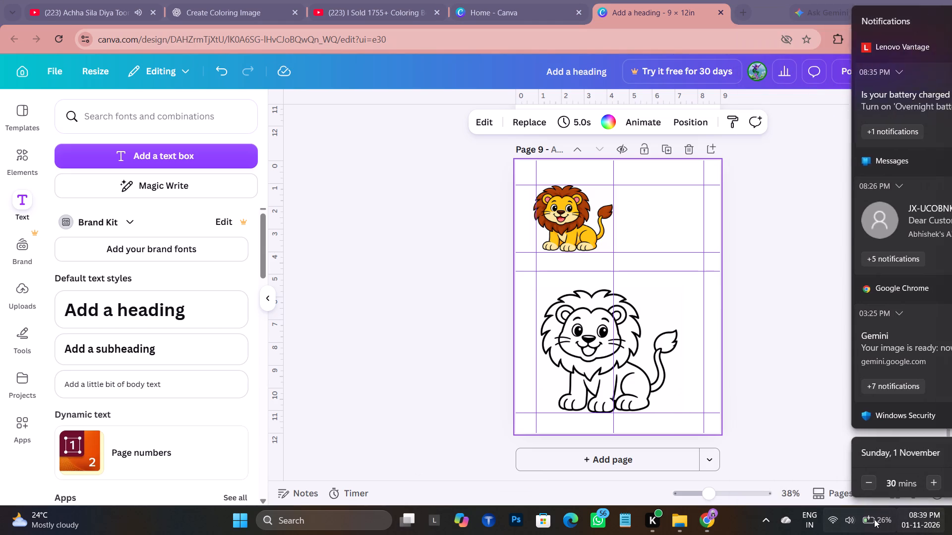
left_click(816, 289)
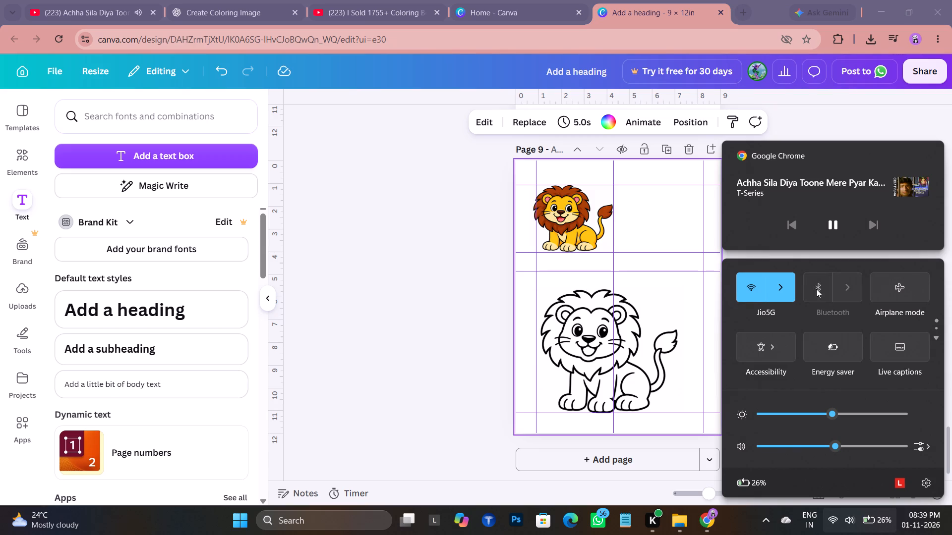
left_click(842, 283)
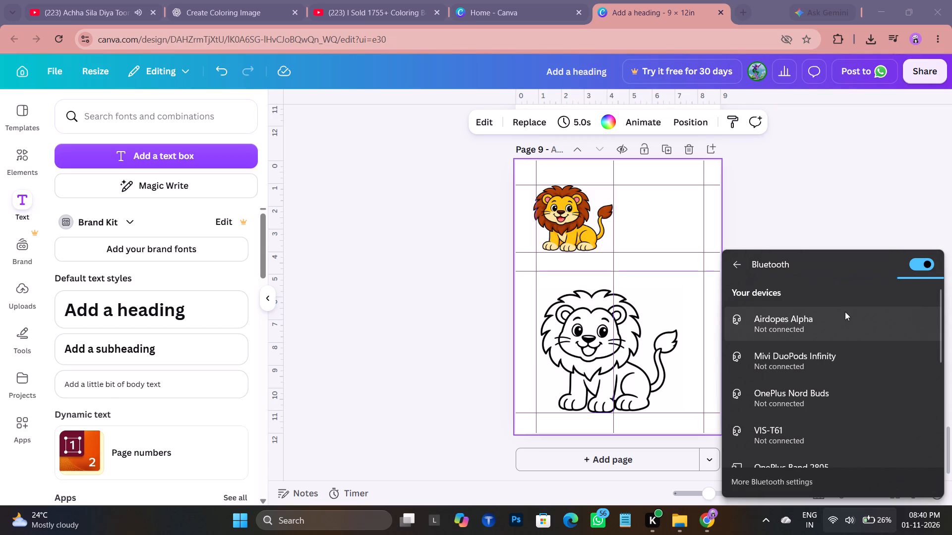
scroll(835, 344, "down", 6)
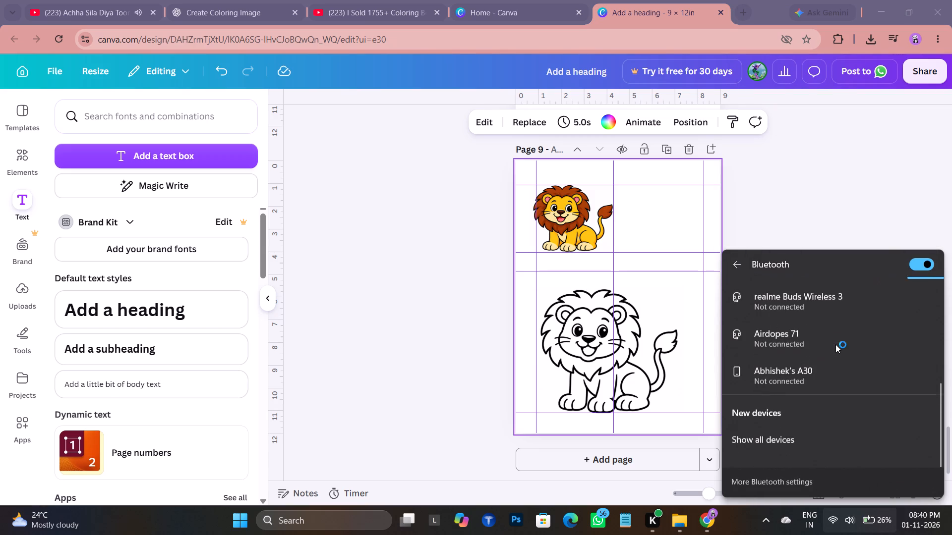
scroll(835, 344, "down", 1)
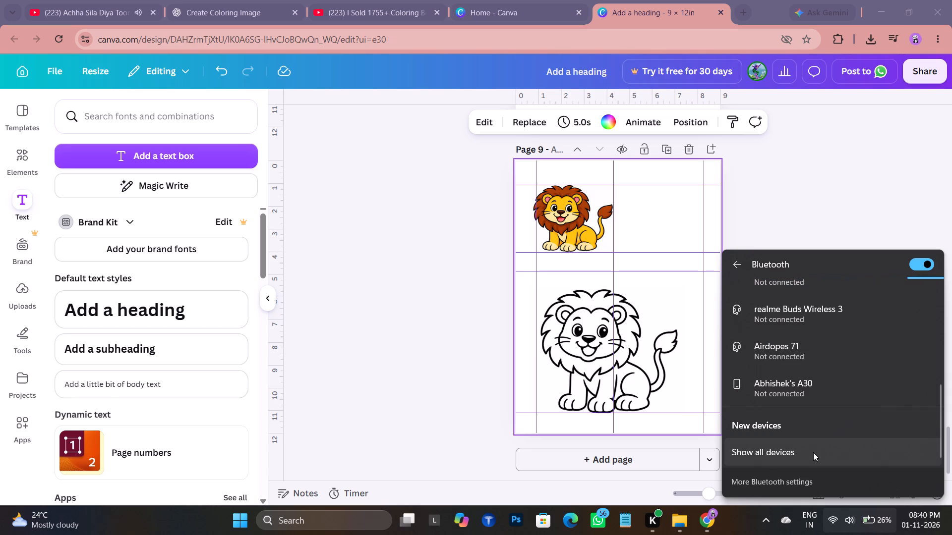
left_click(811, 454)
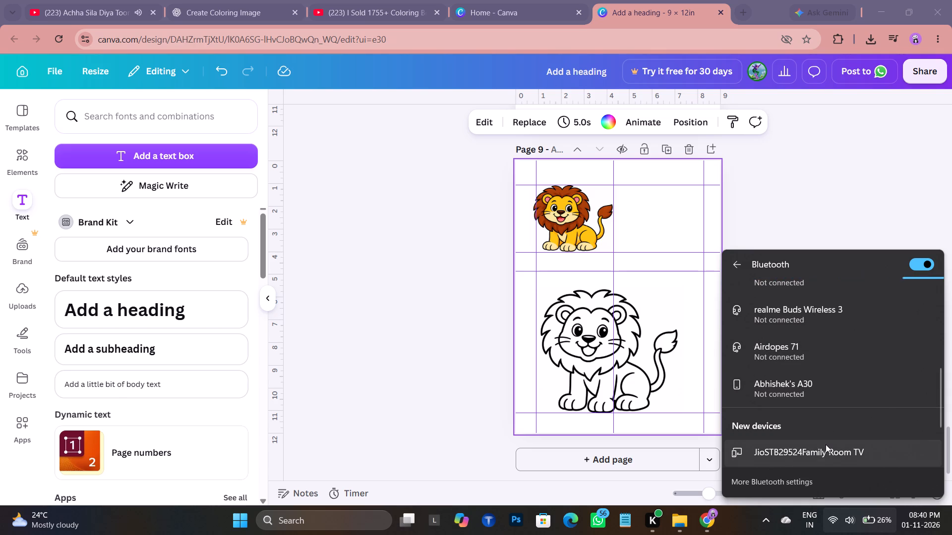
Look through the paired and newly found Bluetooth devices for an audio headset to connect.
scroll(826, 444, "down", 3)
scroll(826, 444, "up", 3)
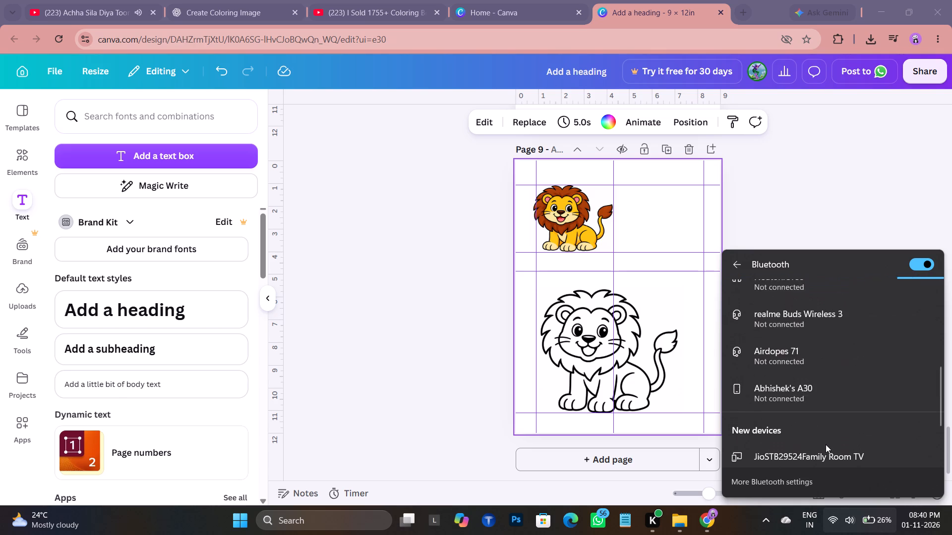
scroll(826, 444, "up", 6)
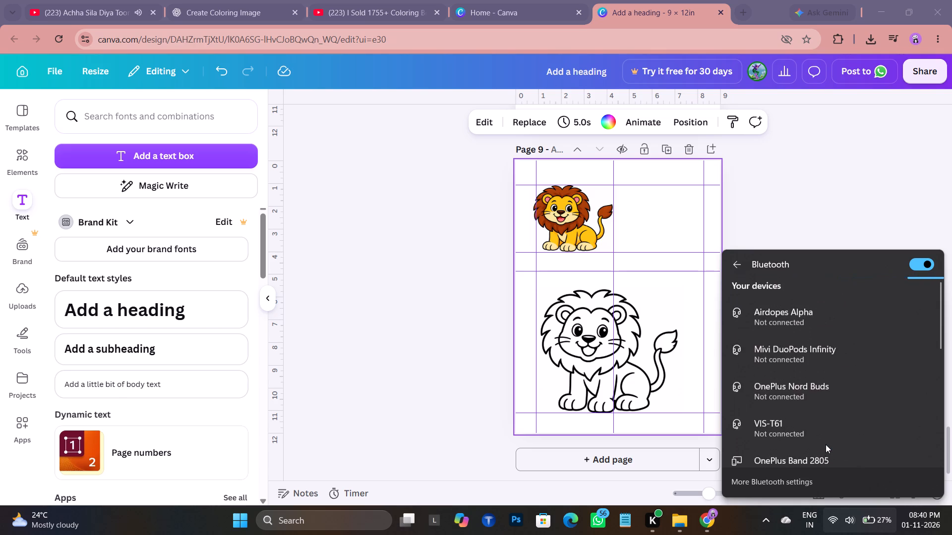
scroll(826, 444, "down", 2)
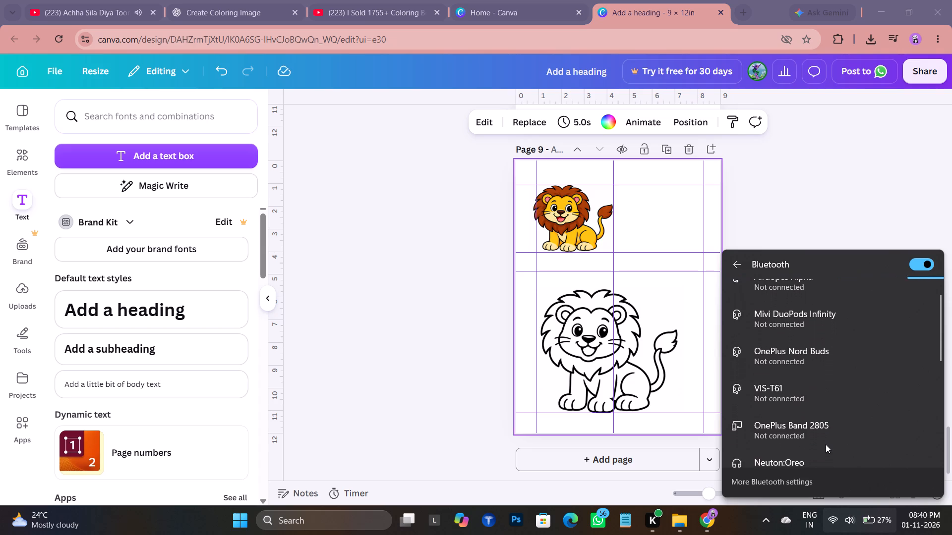
scroll(826, 444, "down", 3)
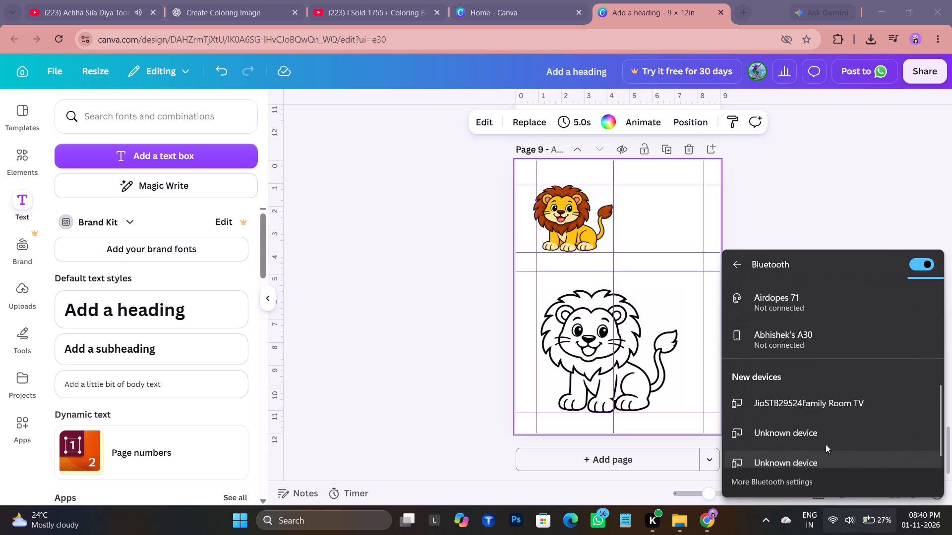
scroll(826, 444, "down", 1)
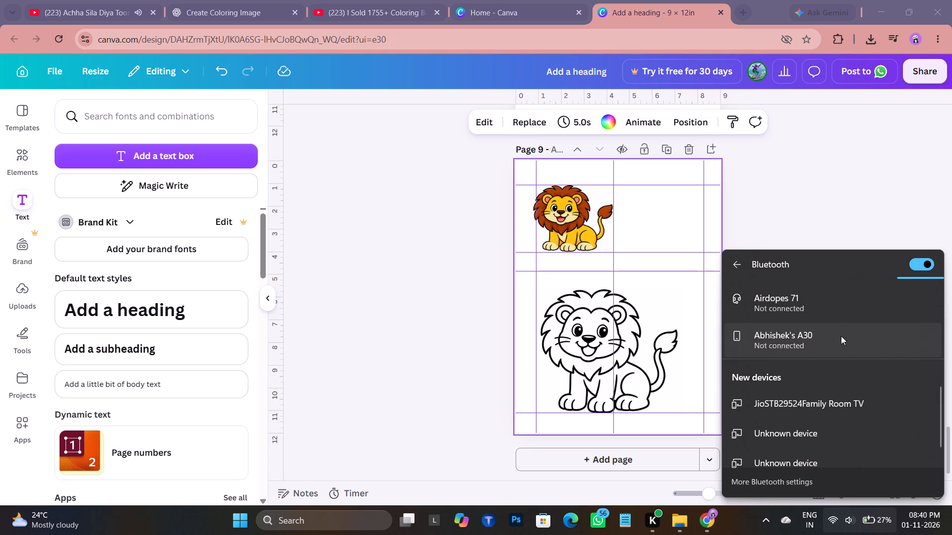
scroll(841, 336, "up", 7)
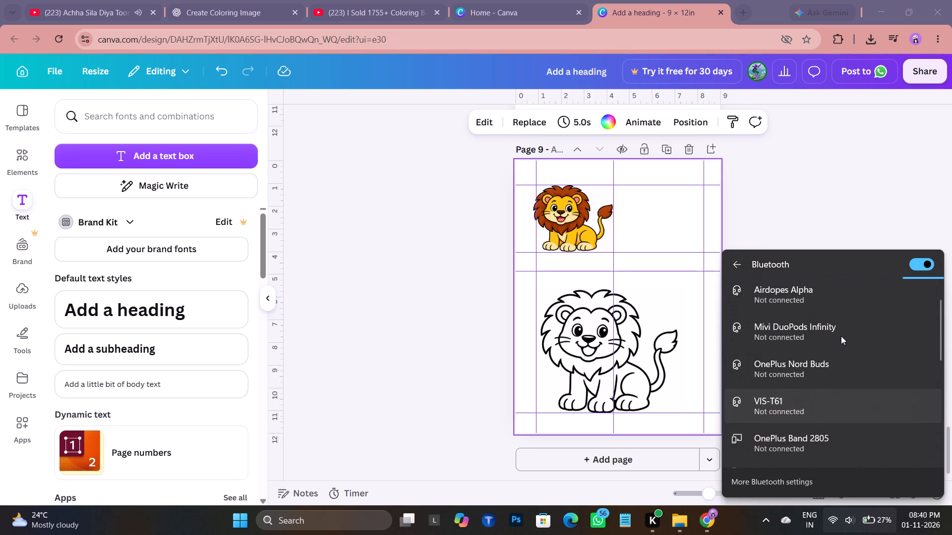
scroll(841, 336, "up", 1)
scroll(841, 336, "down", 6)
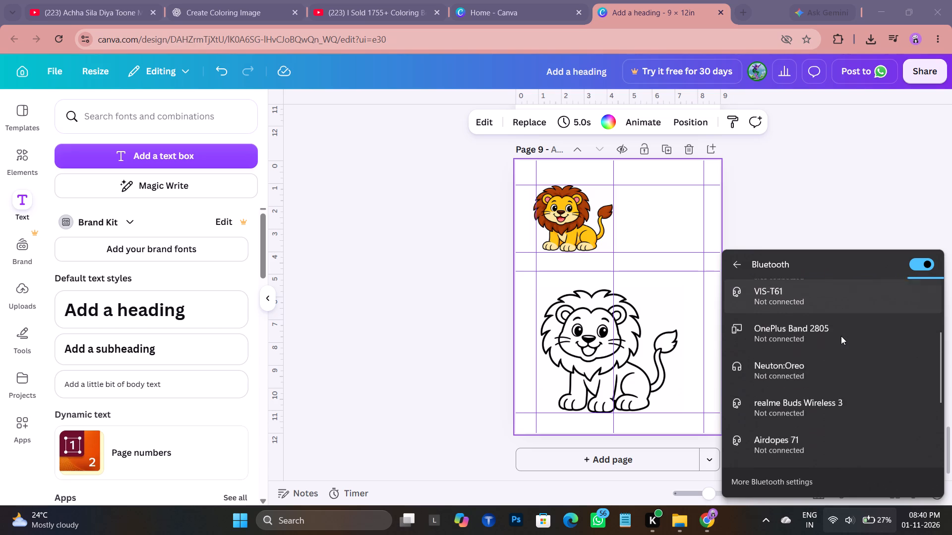
scroll(841, 336, "down", 6)
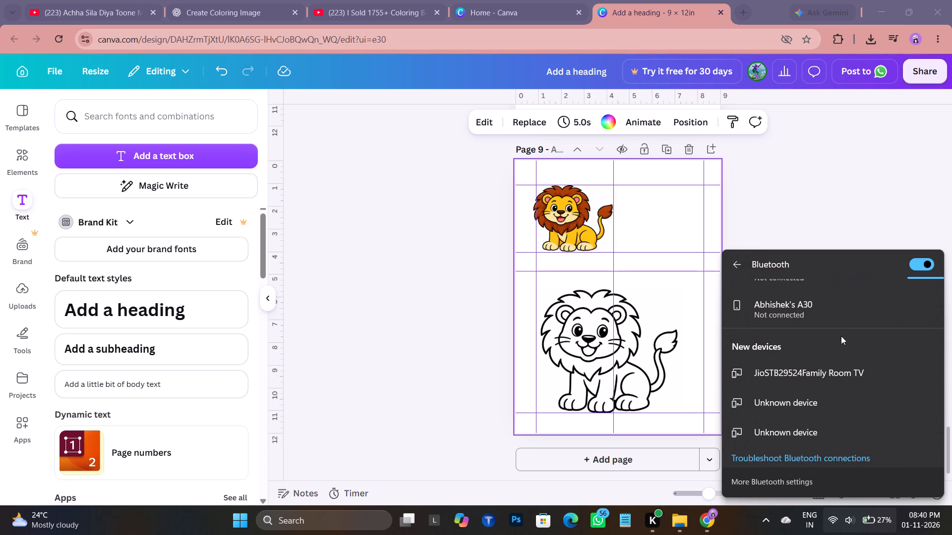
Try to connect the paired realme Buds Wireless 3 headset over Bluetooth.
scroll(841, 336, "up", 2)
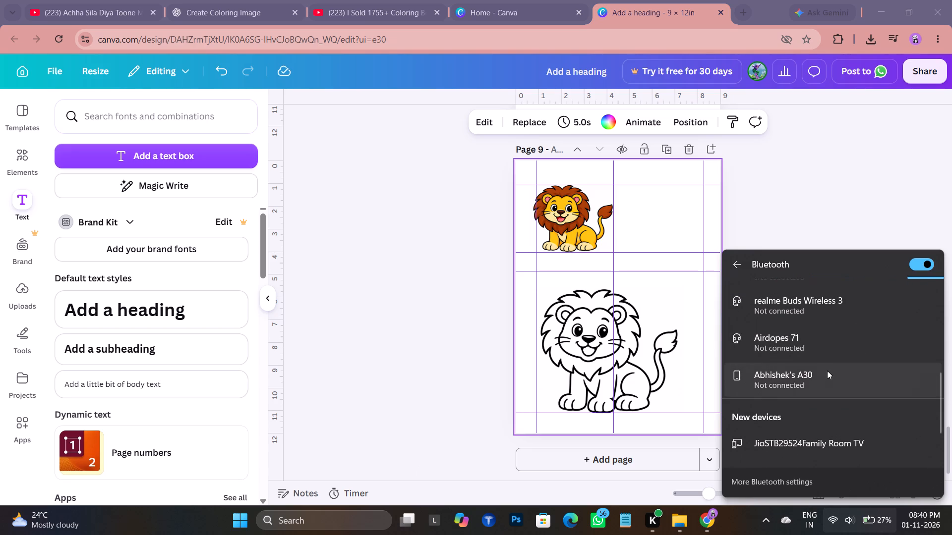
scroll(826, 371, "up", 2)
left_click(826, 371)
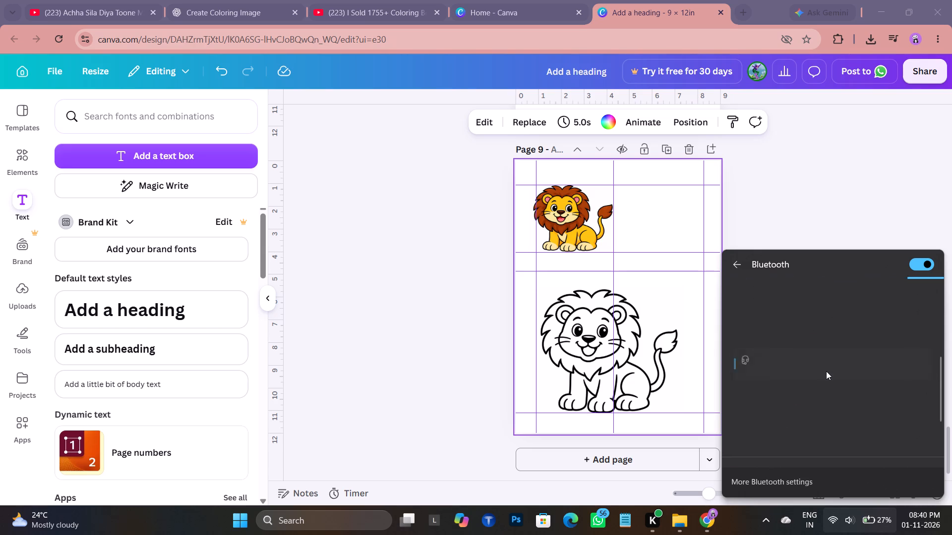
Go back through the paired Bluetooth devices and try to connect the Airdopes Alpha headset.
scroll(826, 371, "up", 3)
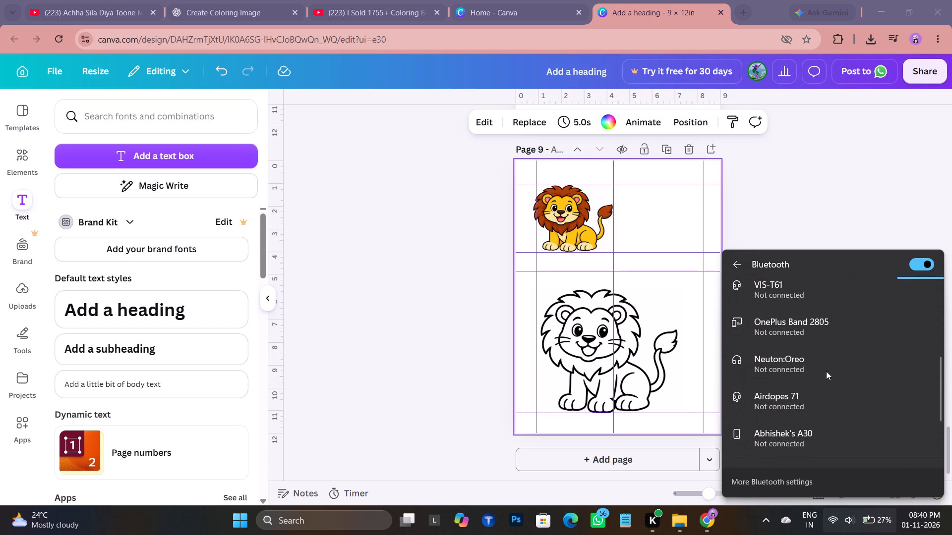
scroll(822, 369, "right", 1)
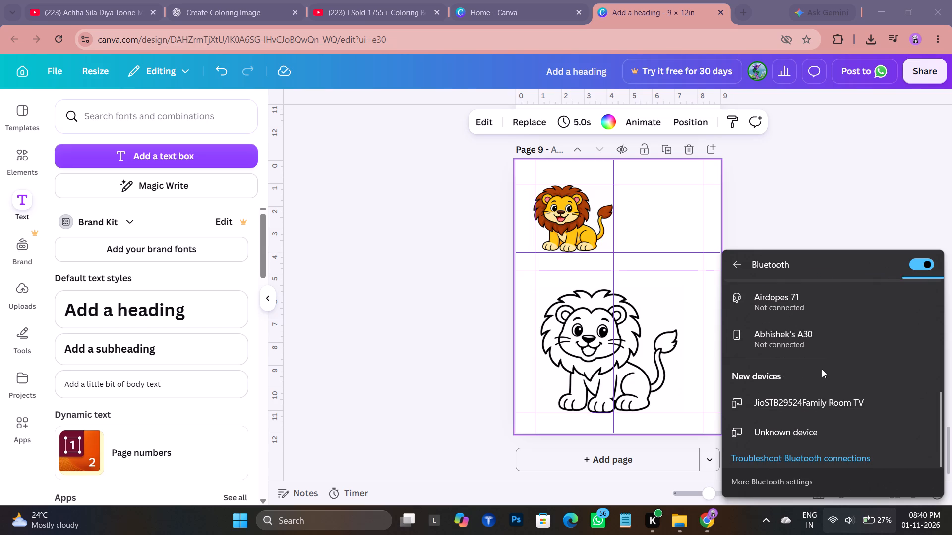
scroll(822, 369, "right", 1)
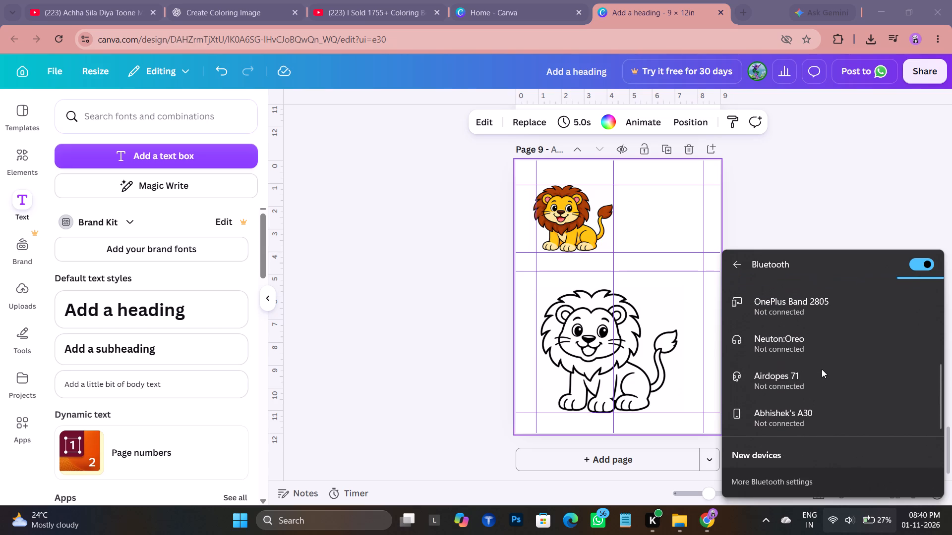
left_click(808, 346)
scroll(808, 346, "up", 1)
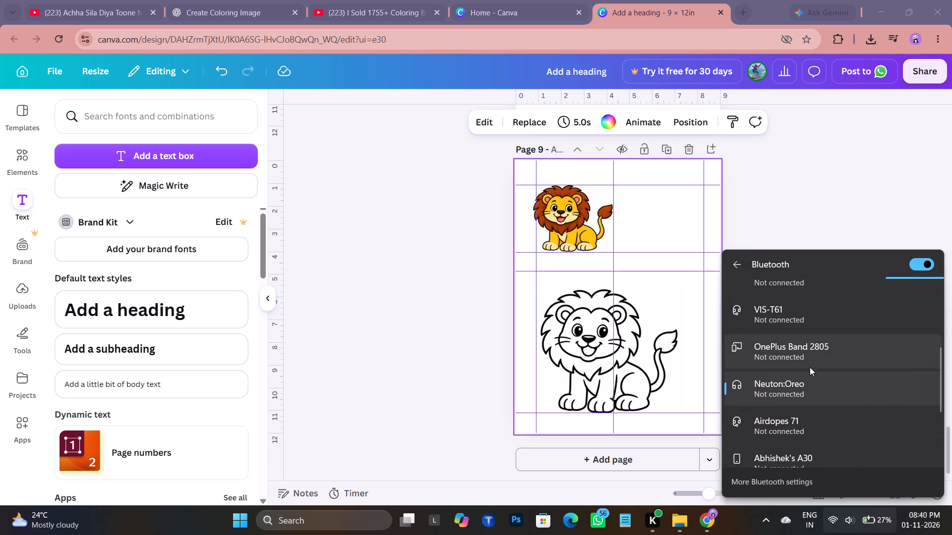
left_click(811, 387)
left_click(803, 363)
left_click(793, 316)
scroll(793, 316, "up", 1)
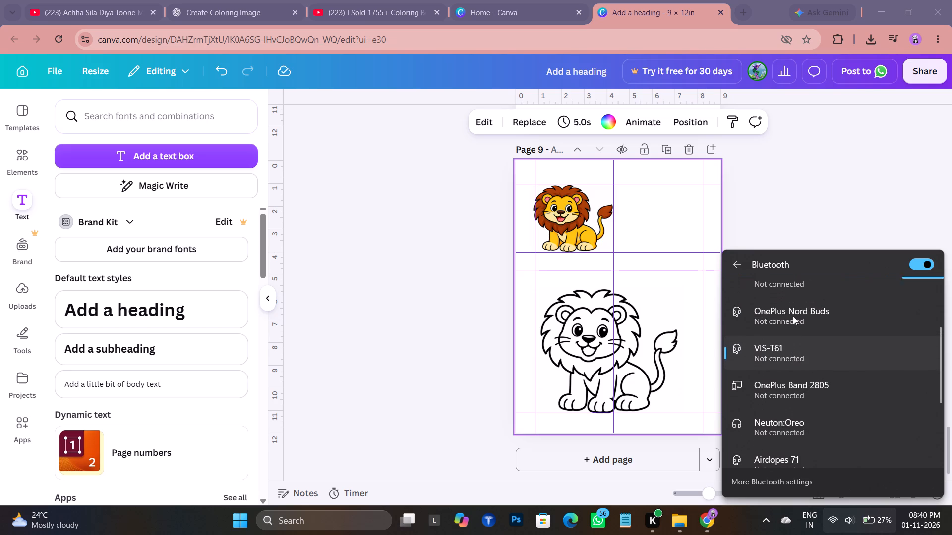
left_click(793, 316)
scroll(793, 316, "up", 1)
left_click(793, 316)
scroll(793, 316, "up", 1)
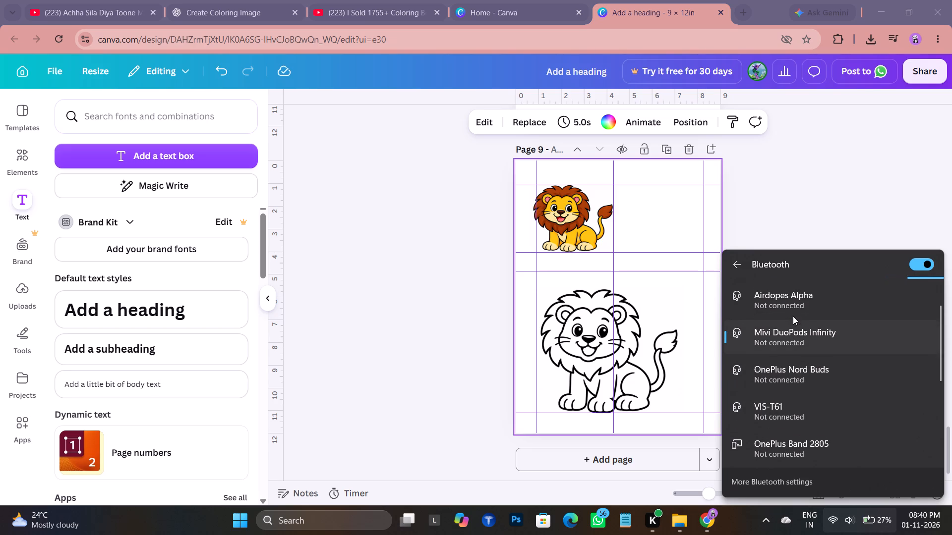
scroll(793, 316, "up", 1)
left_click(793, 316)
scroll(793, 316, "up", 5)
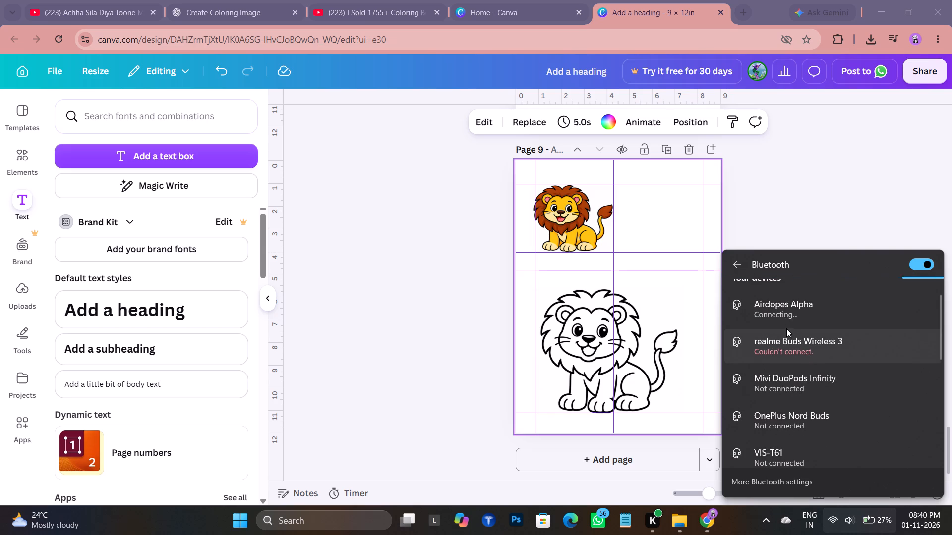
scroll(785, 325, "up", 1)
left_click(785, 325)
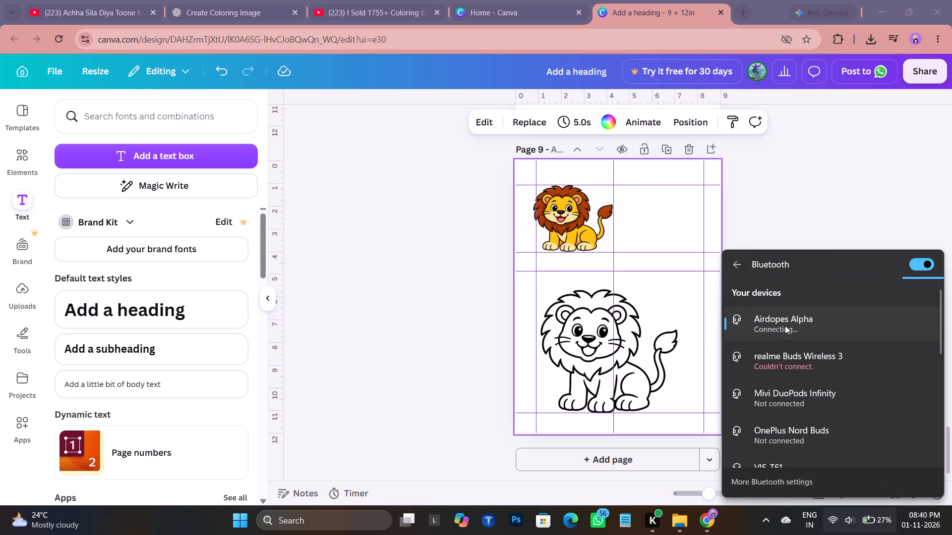
Check the Bluetooth device list again and start connecting the paired VIS-T61 headset.
scroll(785, 325, "down", 5)
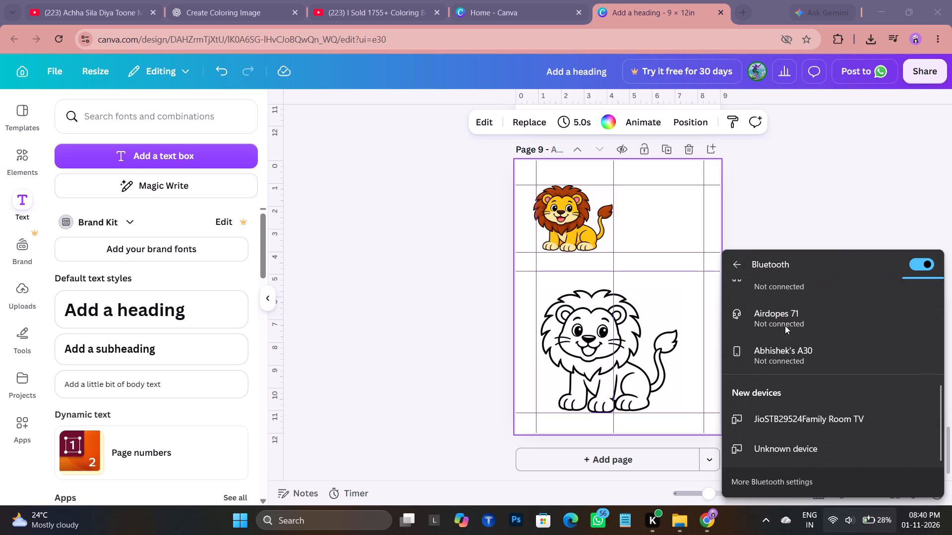
scroll(785, 325, "down", 2)
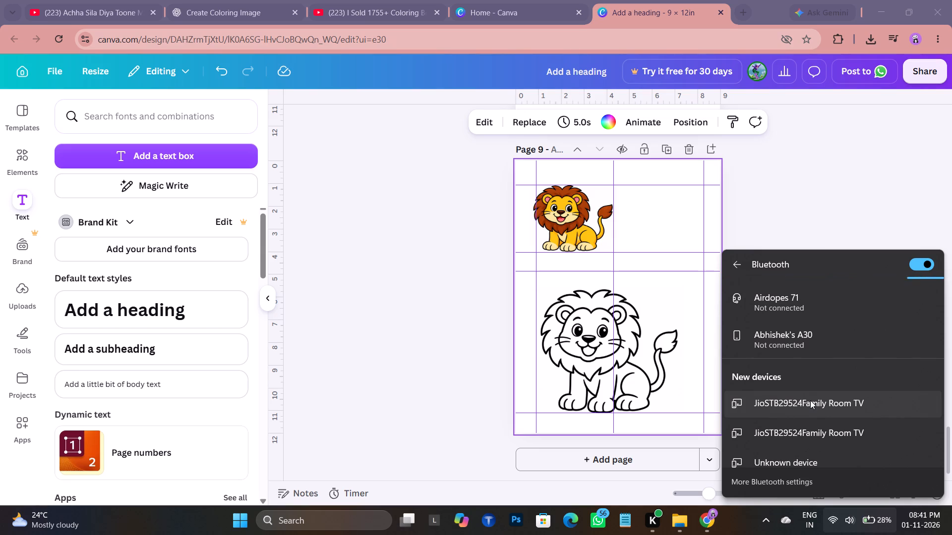
scroll(857, 389, "up", 4)
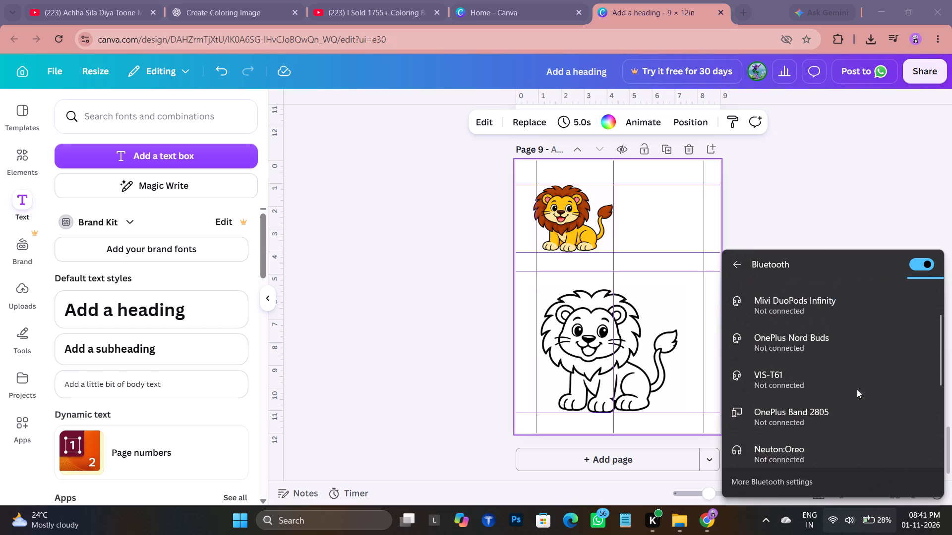
scroll(857, 389, "up", 1)
left_click(829, 399)
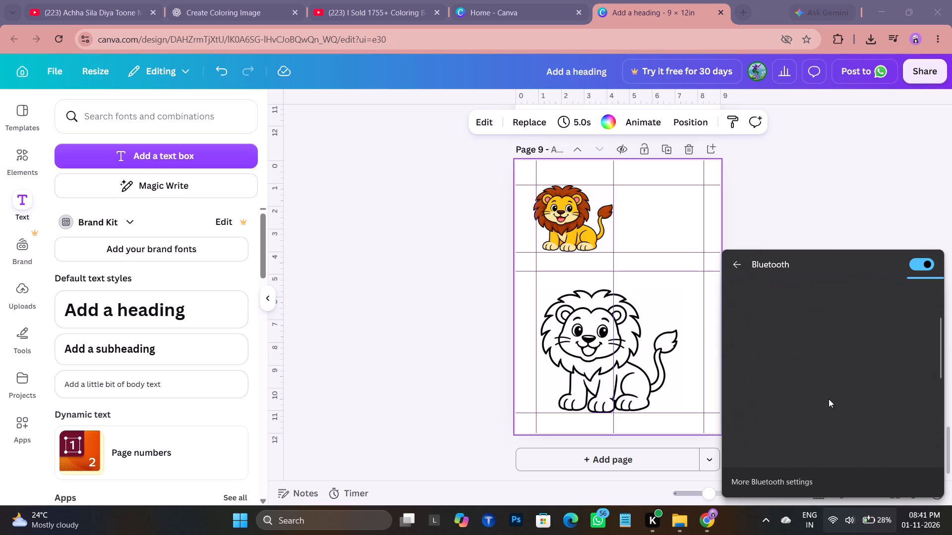
scroll(829, 399, "up", 5)
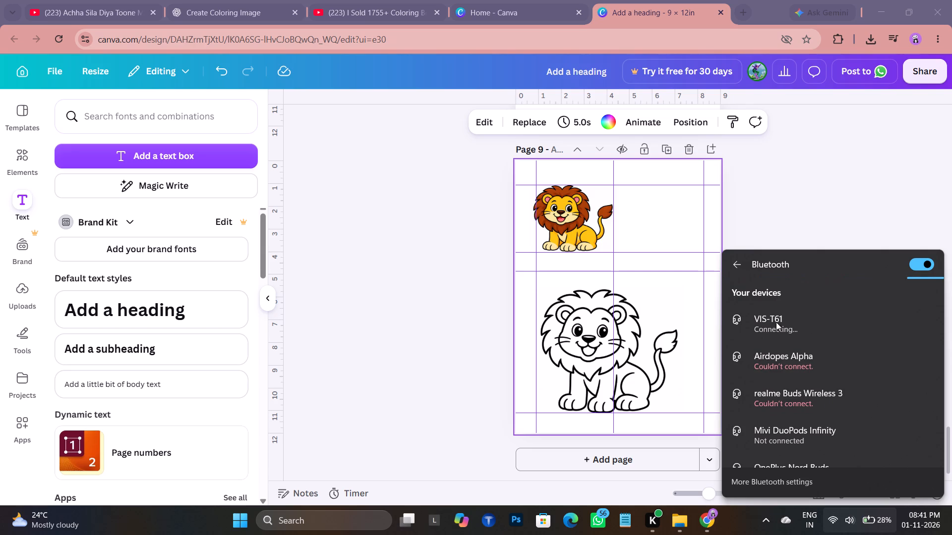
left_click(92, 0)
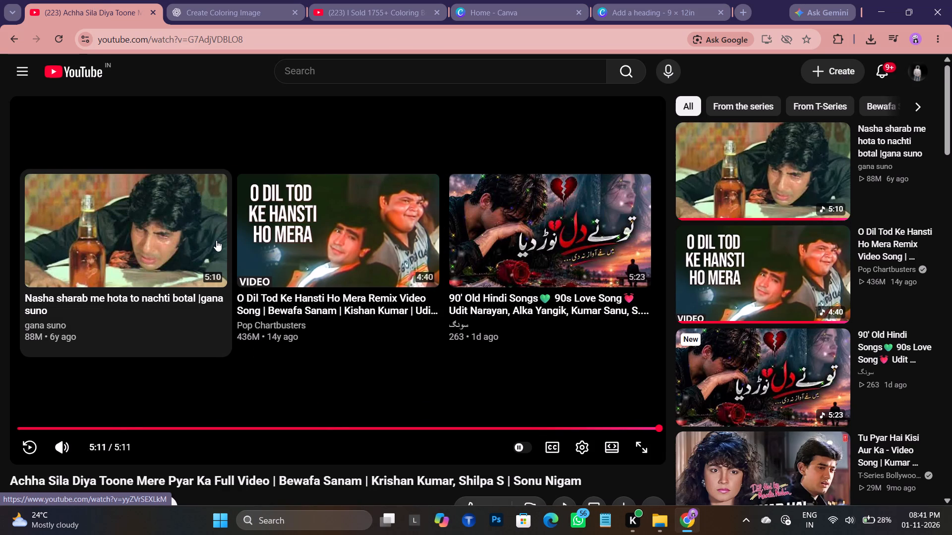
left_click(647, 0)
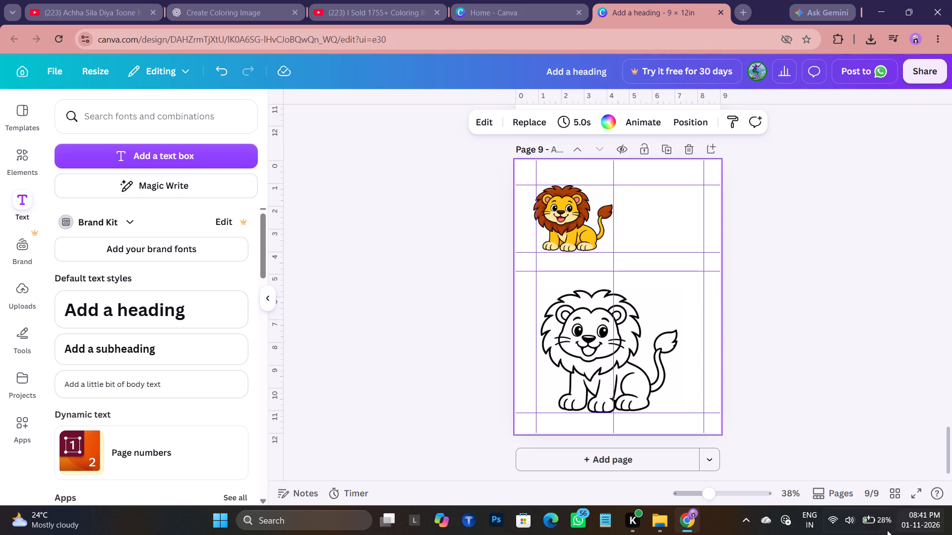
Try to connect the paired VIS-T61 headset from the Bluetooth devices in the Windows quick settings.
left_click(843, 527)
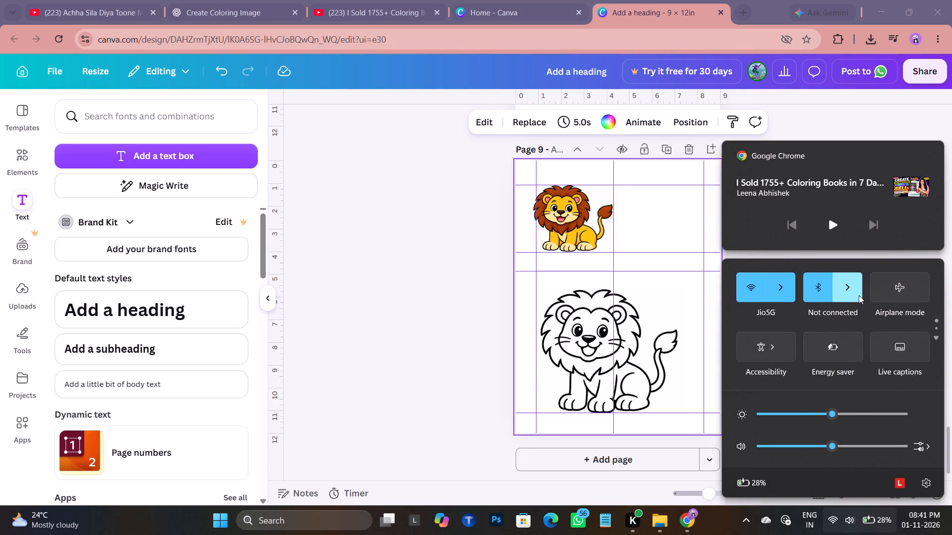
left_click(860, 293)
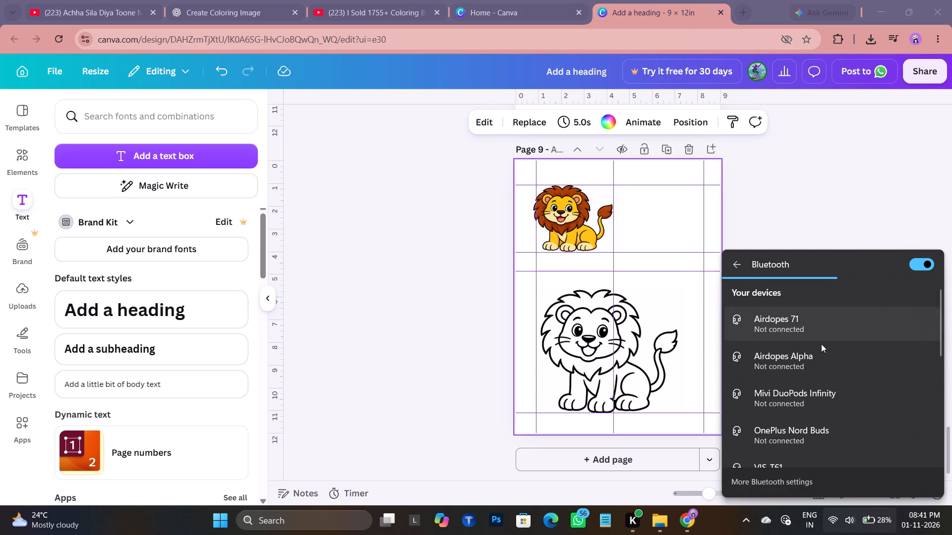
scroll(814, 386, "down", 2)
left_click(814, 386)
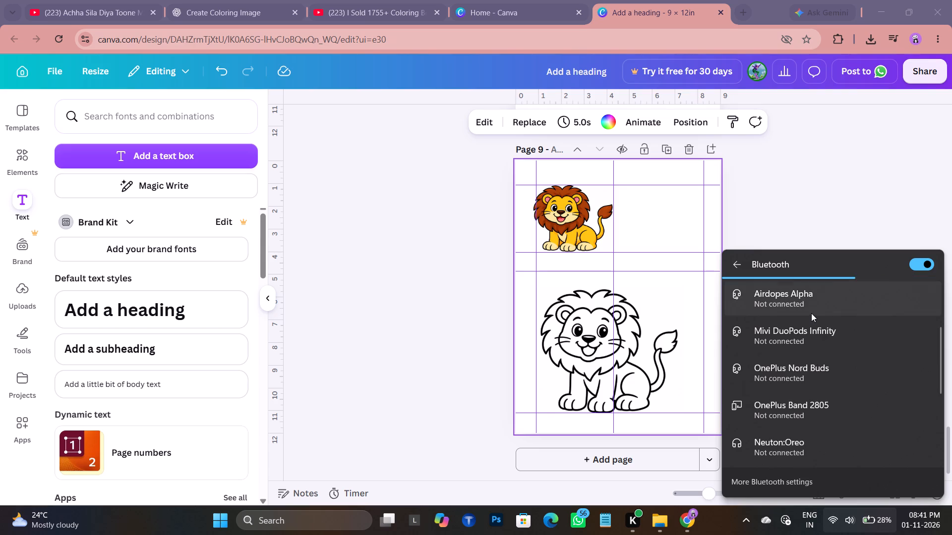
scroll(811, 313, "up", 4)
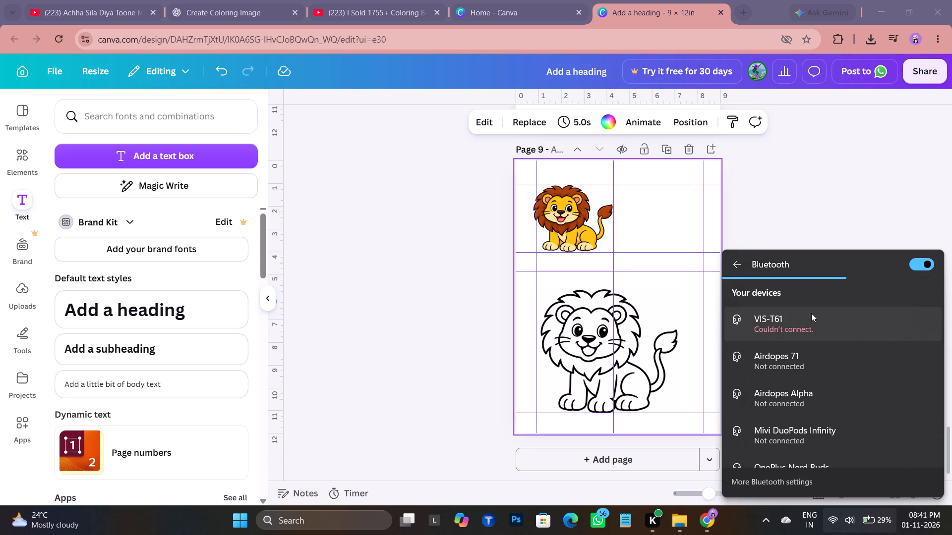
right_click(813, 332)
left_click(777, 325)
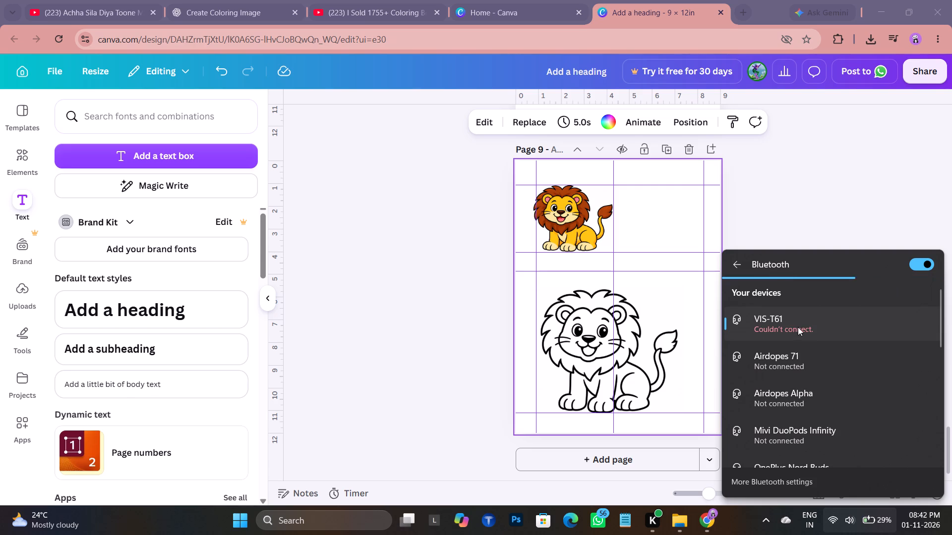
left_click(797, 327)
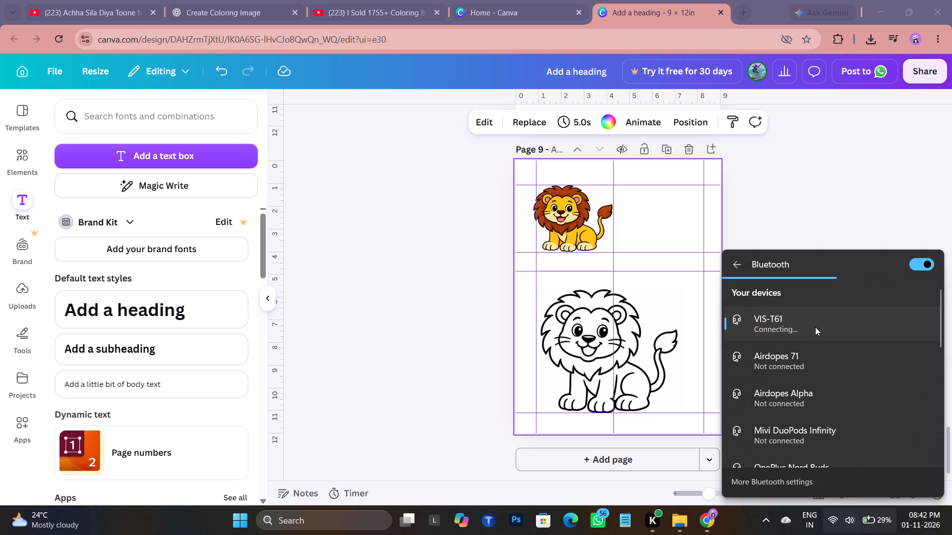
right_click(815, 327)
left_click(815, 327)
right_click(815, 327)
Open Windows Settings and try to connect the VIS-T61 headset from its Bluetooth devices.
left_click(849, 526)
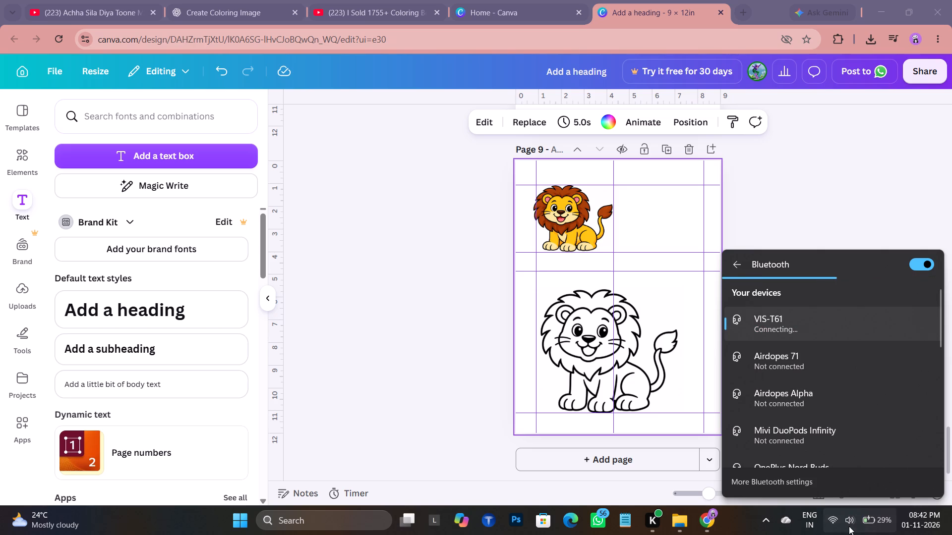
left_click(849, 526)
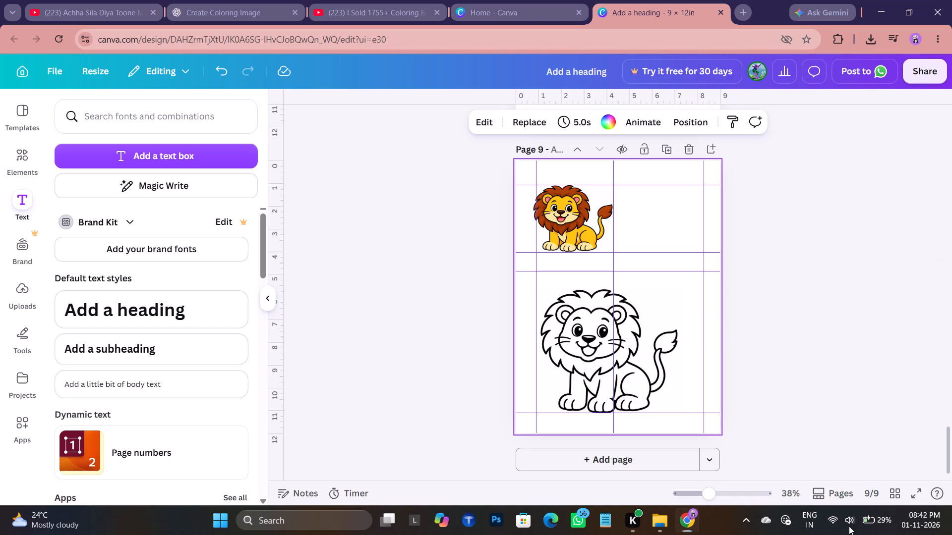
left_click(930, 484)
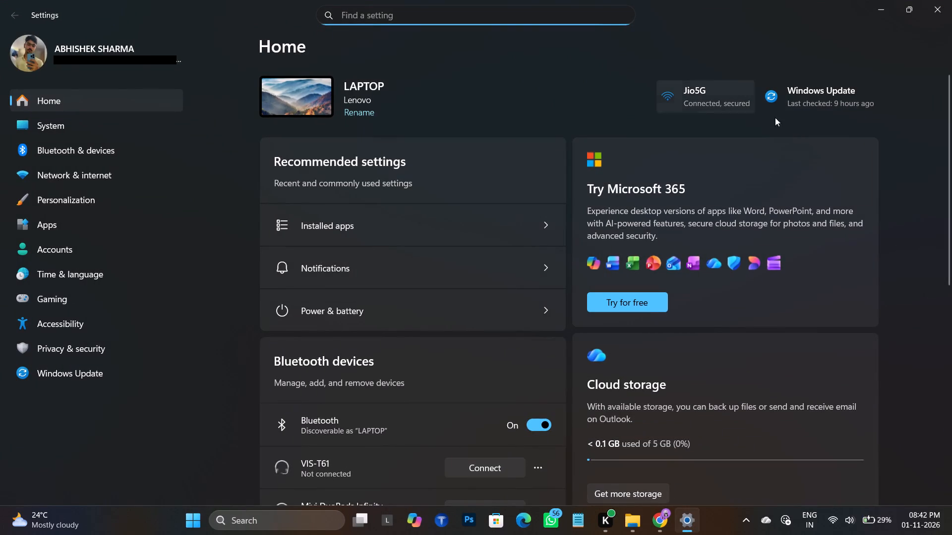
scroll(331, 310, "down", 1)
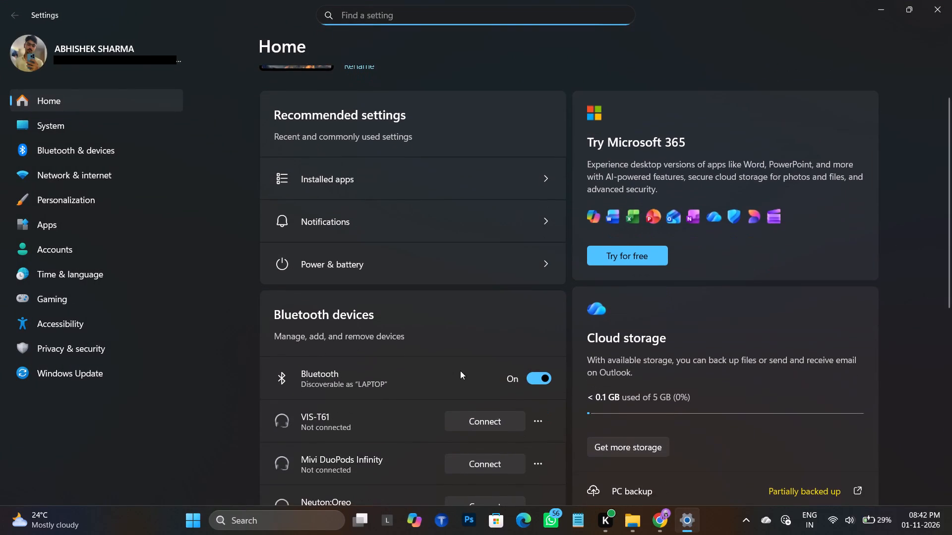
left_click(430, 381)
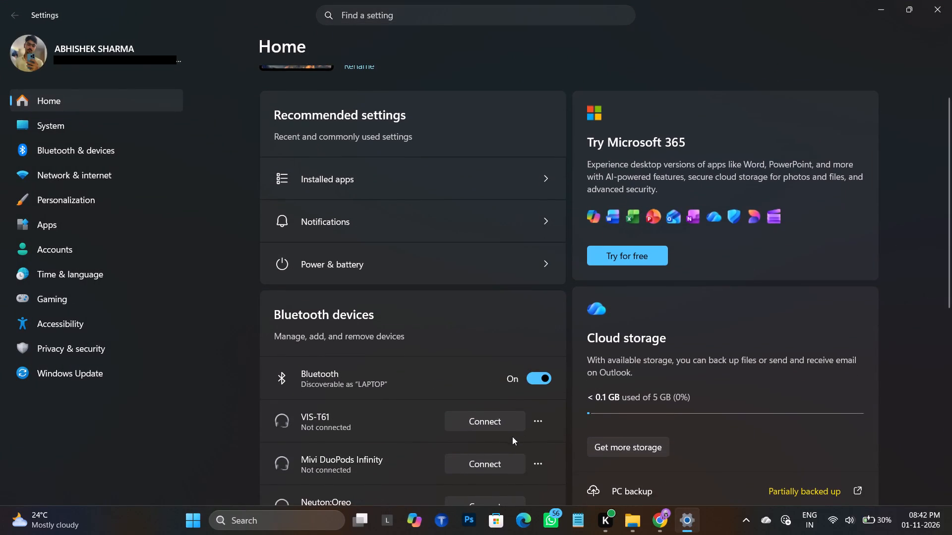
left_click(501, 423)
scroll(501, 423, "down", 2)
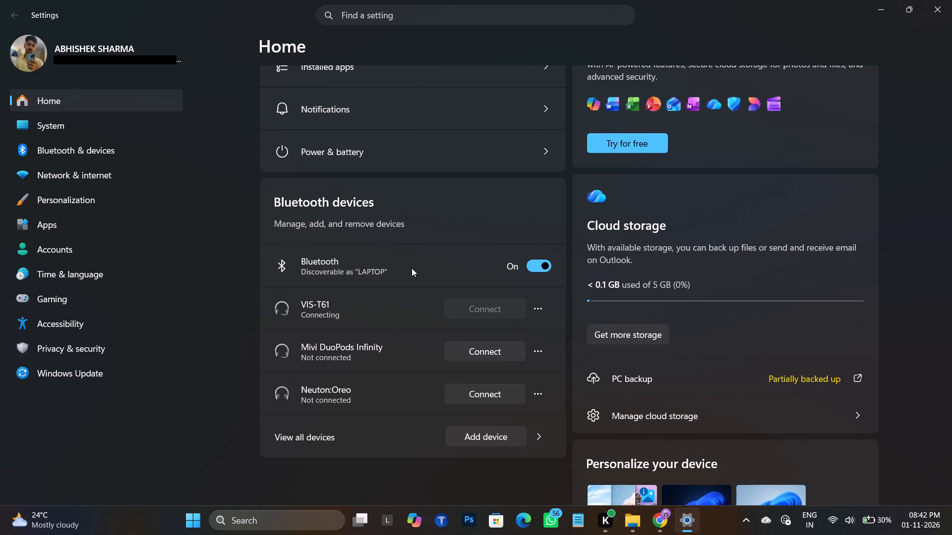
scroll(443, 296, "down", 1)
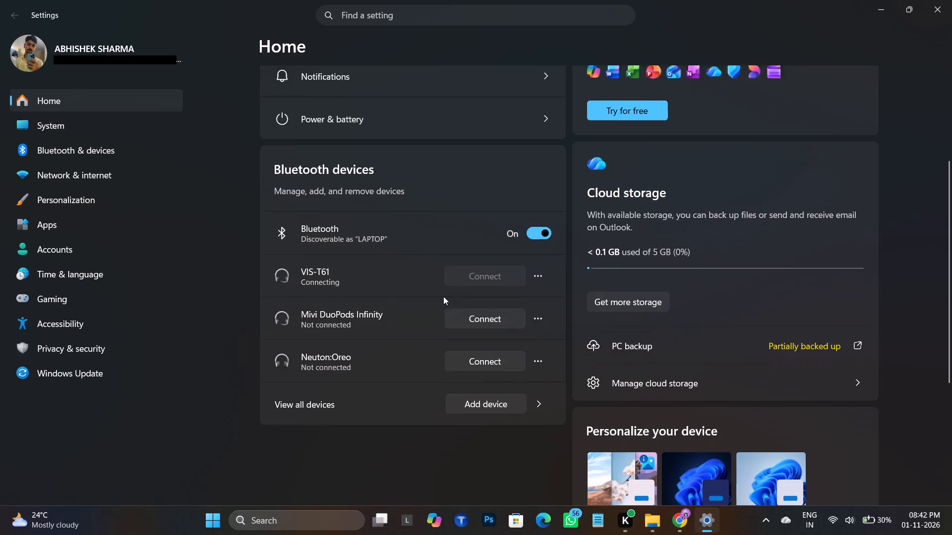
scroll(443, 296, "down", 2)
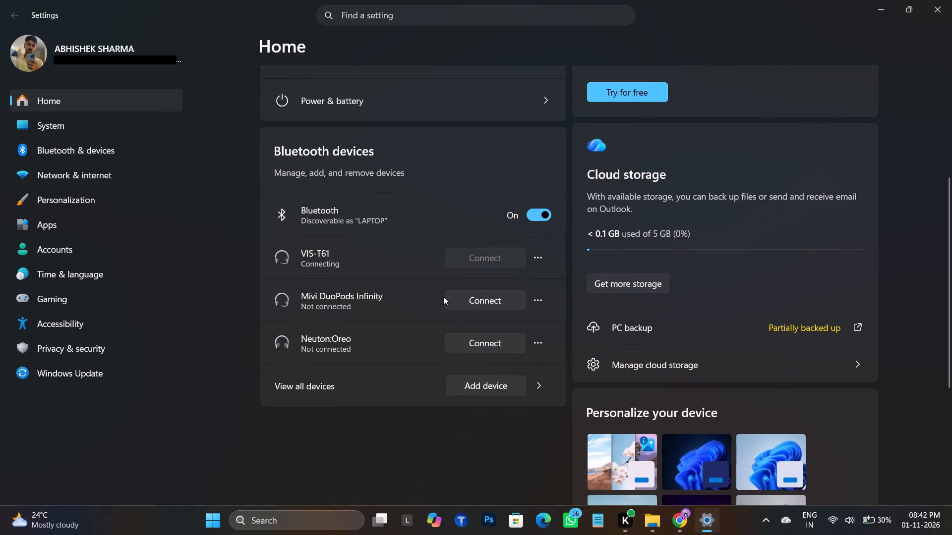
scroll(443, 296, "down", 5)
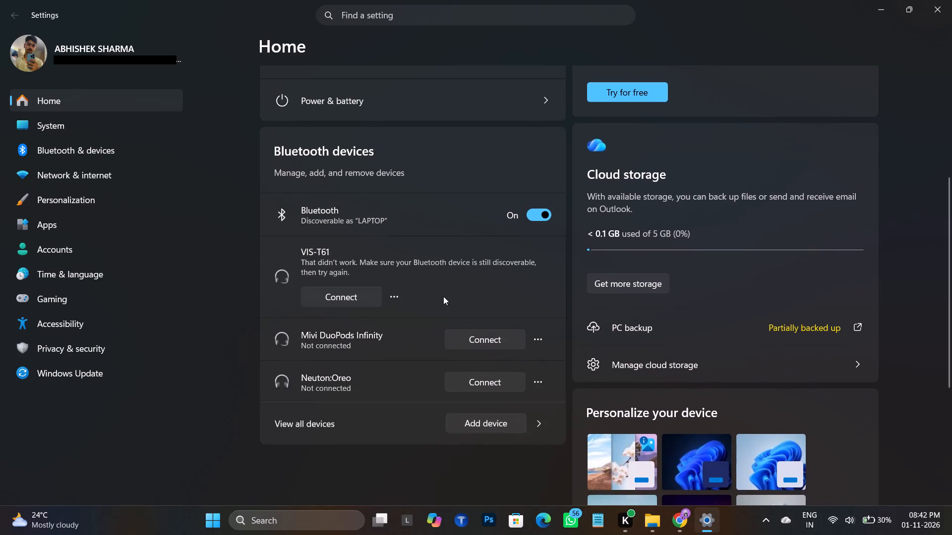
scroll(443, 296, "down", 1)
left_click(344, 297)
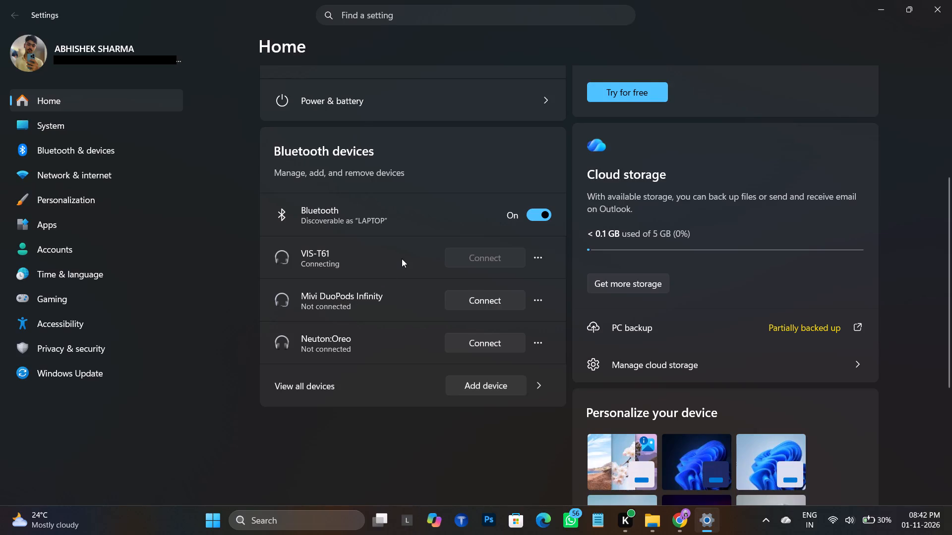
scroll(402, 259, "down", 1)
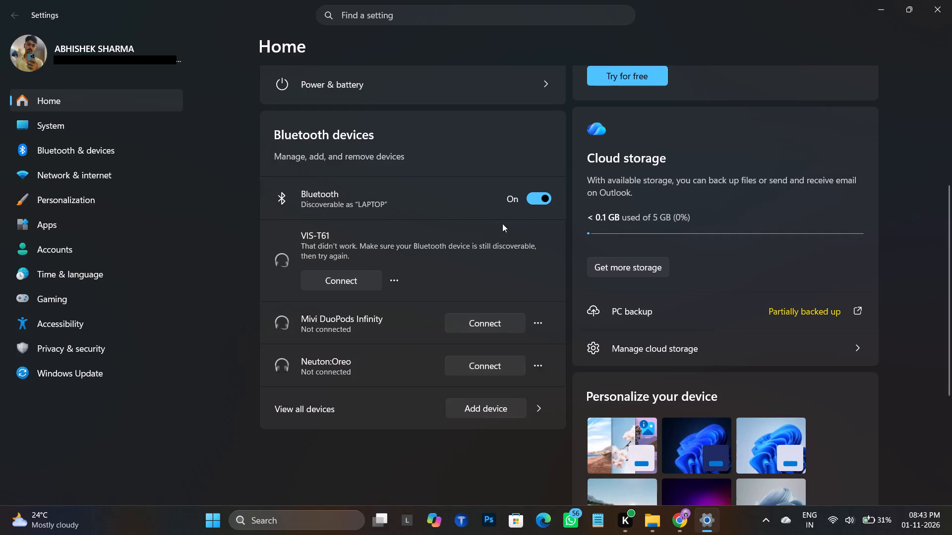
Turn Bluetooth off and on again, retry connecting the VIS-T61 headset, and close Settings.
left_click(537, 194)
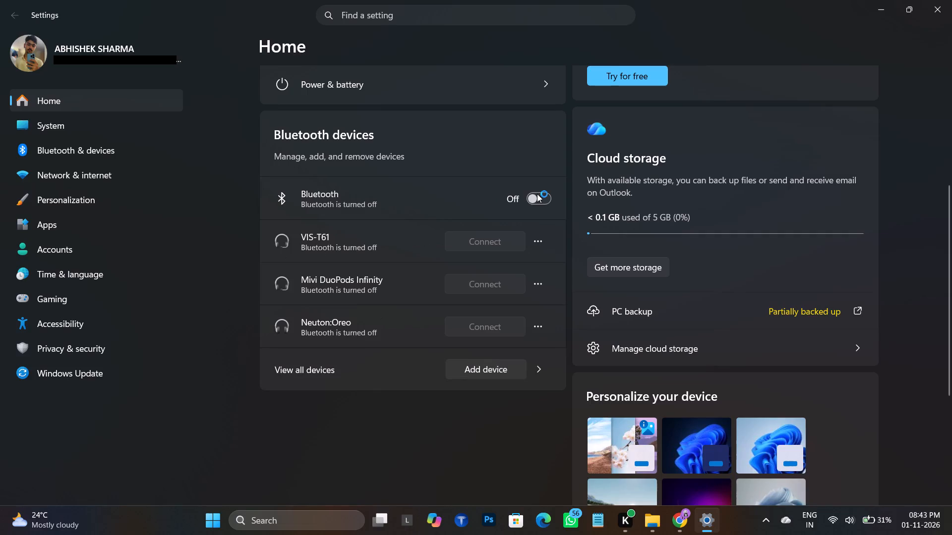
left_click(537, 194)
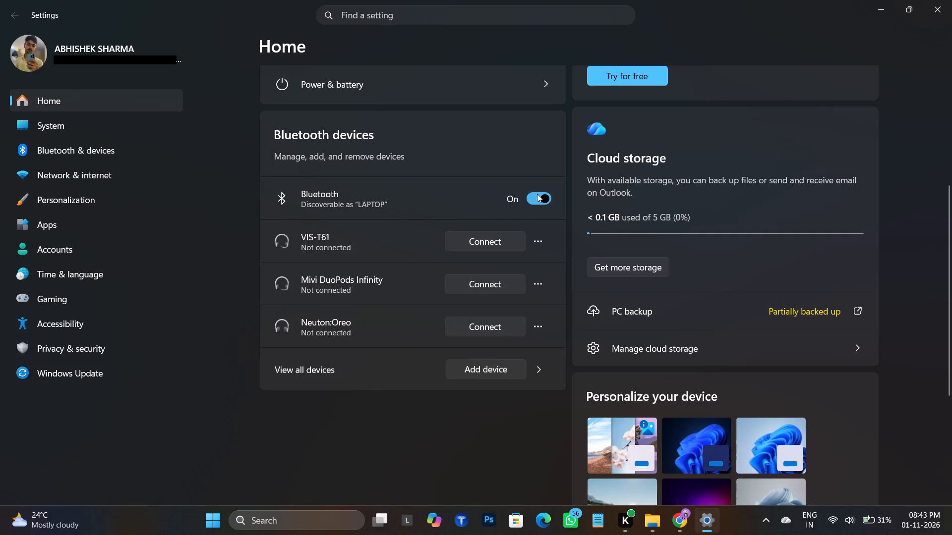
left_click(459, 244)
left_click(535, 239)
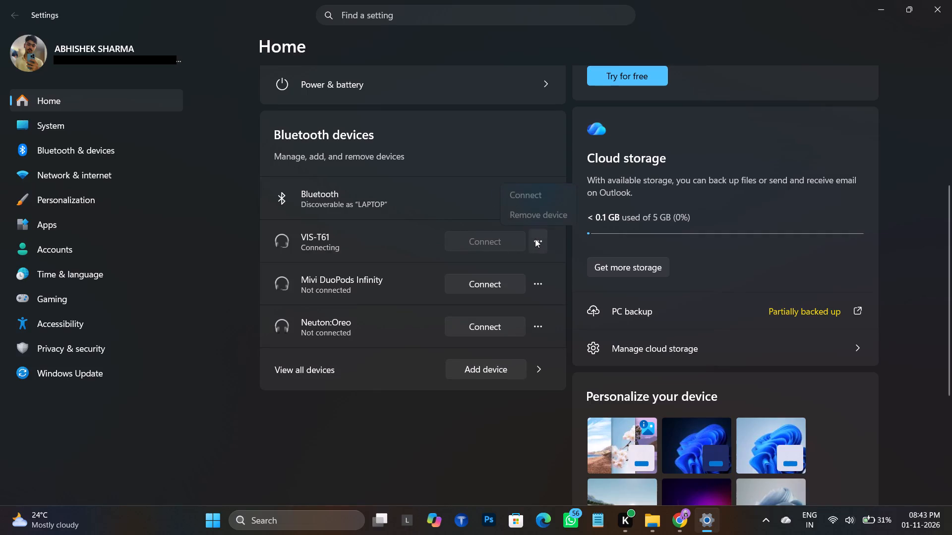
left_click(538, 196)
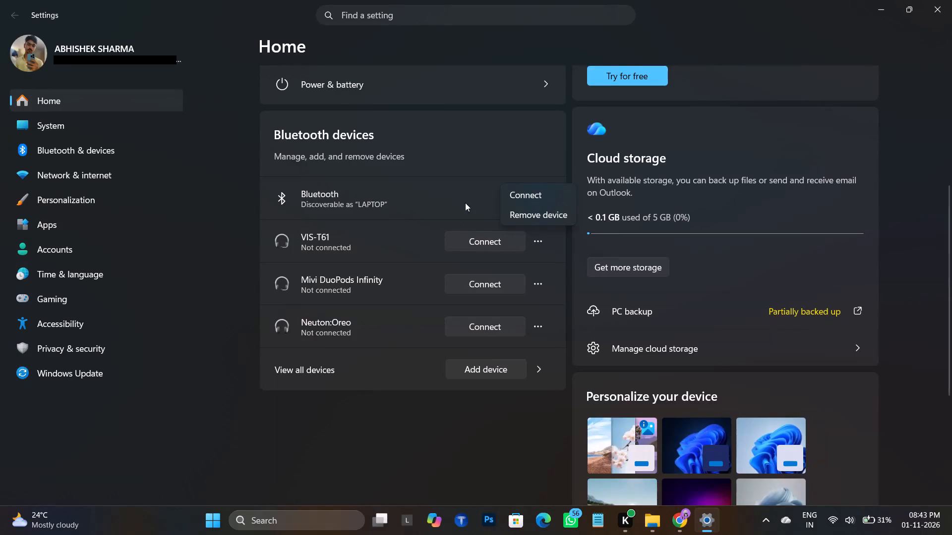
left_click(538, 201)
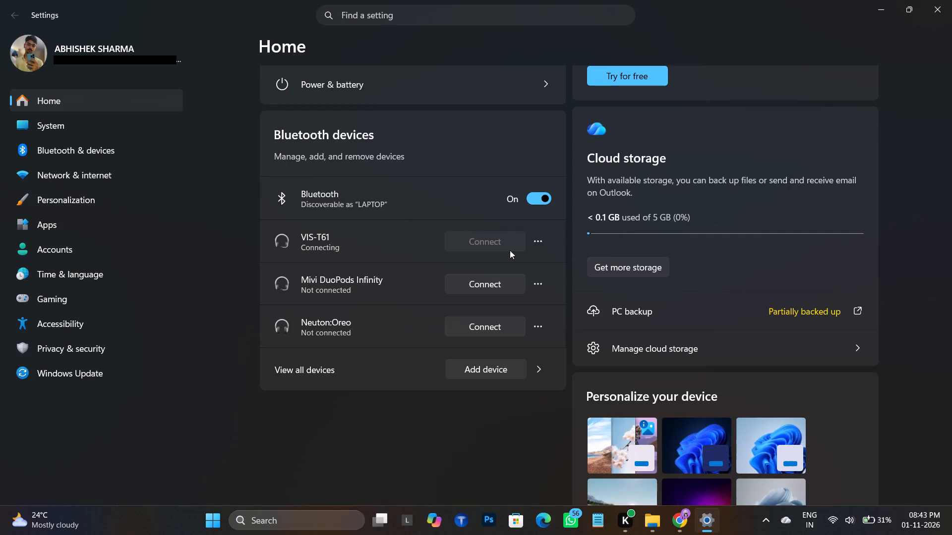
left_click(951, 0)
Play the suggested "O Dil Tod Ke Hansti Ho Mera" video on YouTube, reload its page, and return to the coloring book design.
left_click(78, 0)
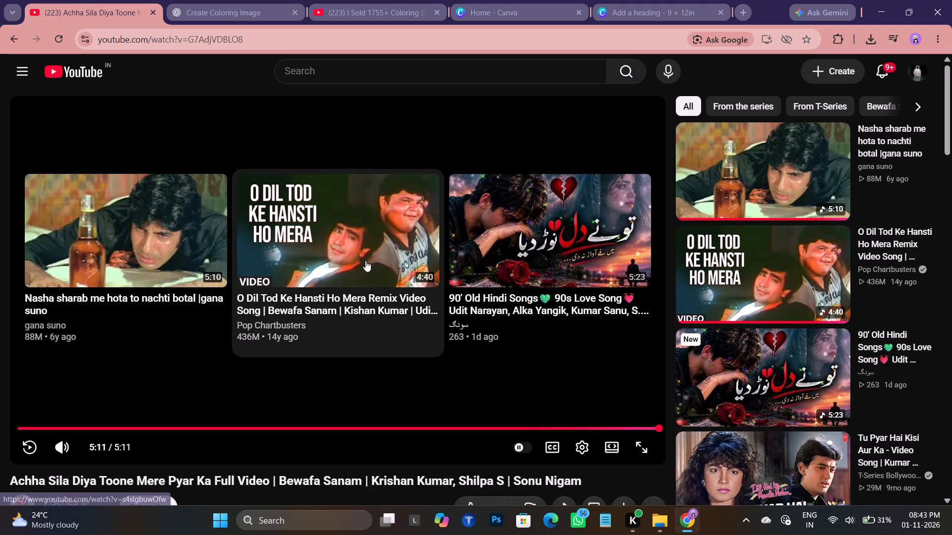
left_click(365, 261)
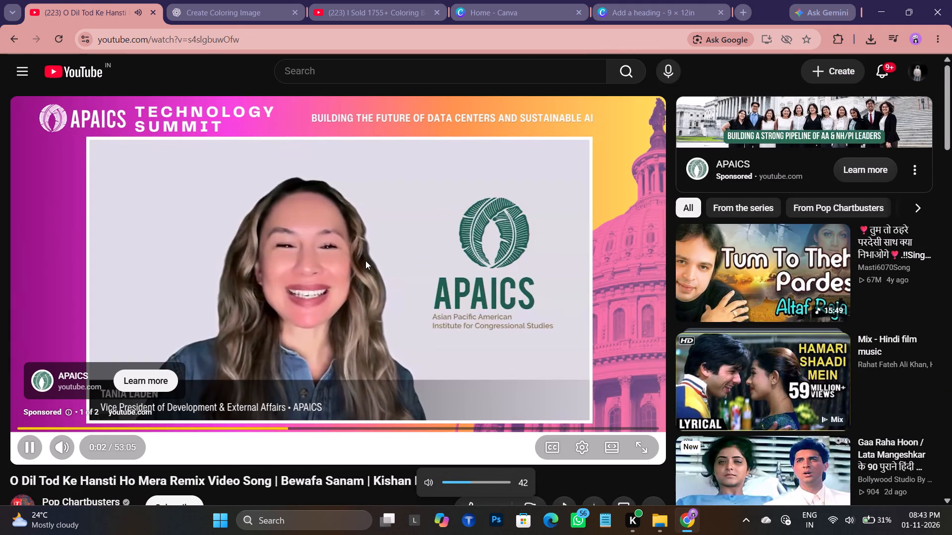
key("ctrl+r")
left_click(611, 1)
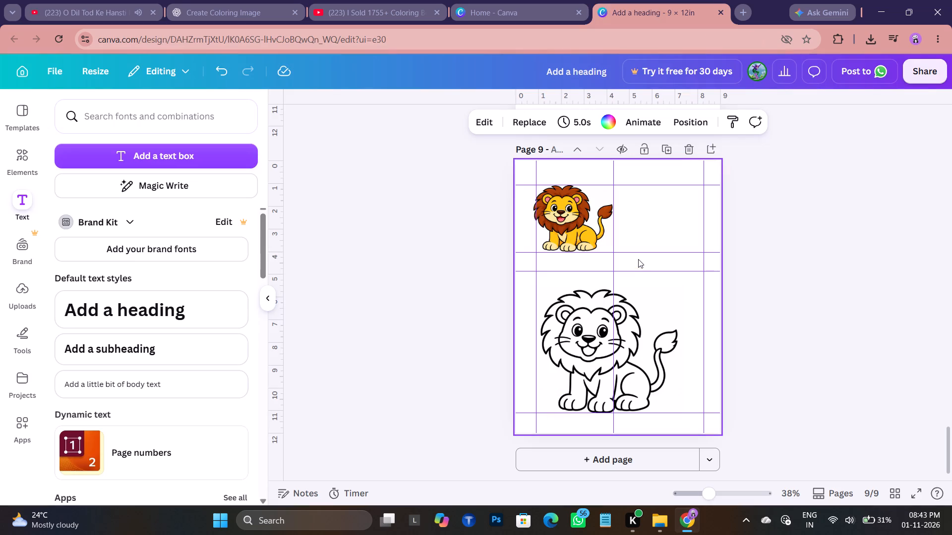
Add two blank pages, 10 and 11, after the lion page.
scroll(638, 261, "down", 3)
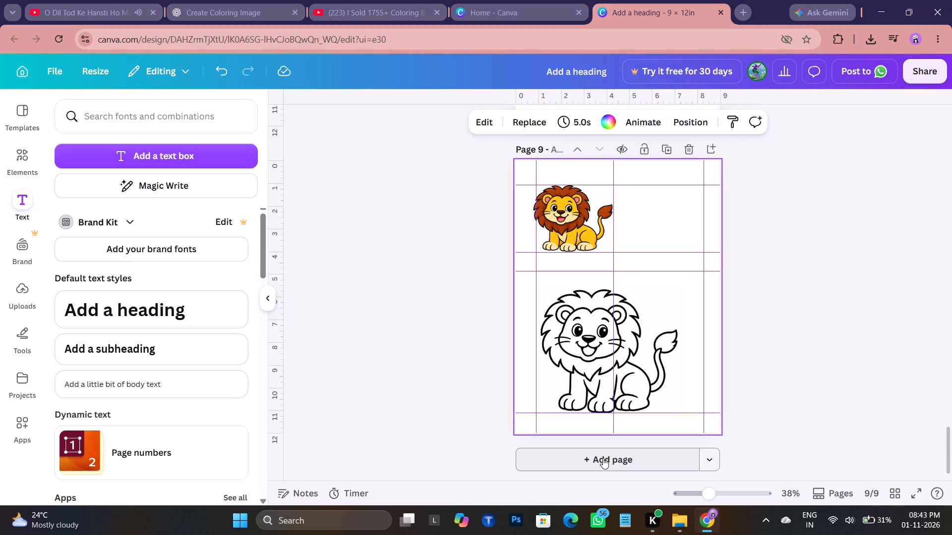
double_click(603, 459)
left_click(603, 459)
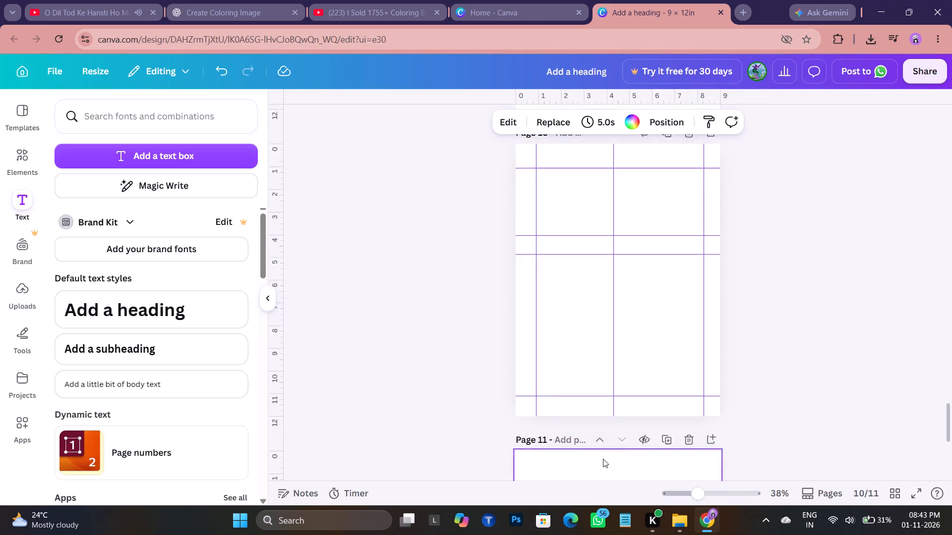
scroll(540, 334, "down", 1)
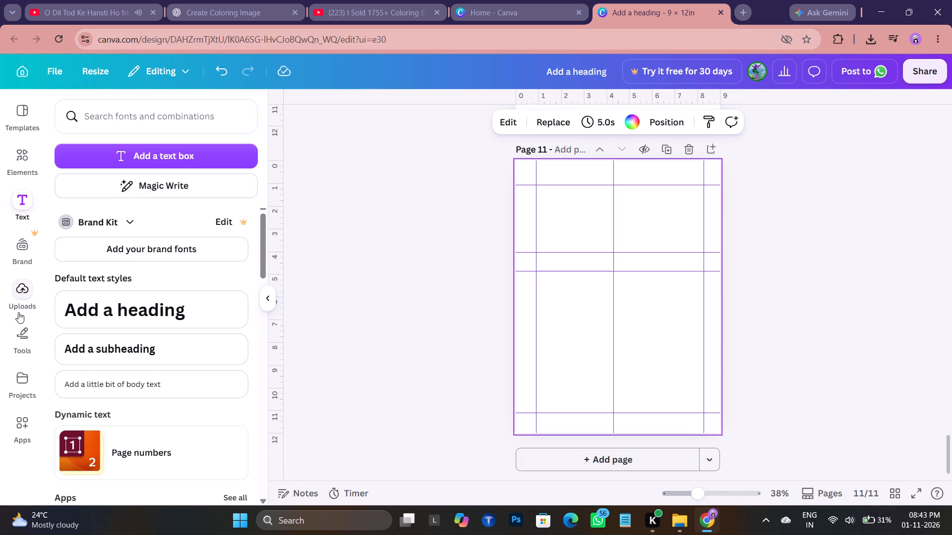
Place the uploaded colored frog on page 11, shrink it to about 3.4 in wide, and align it to the top margin and vertical middle guides.
left_click(21, 297)
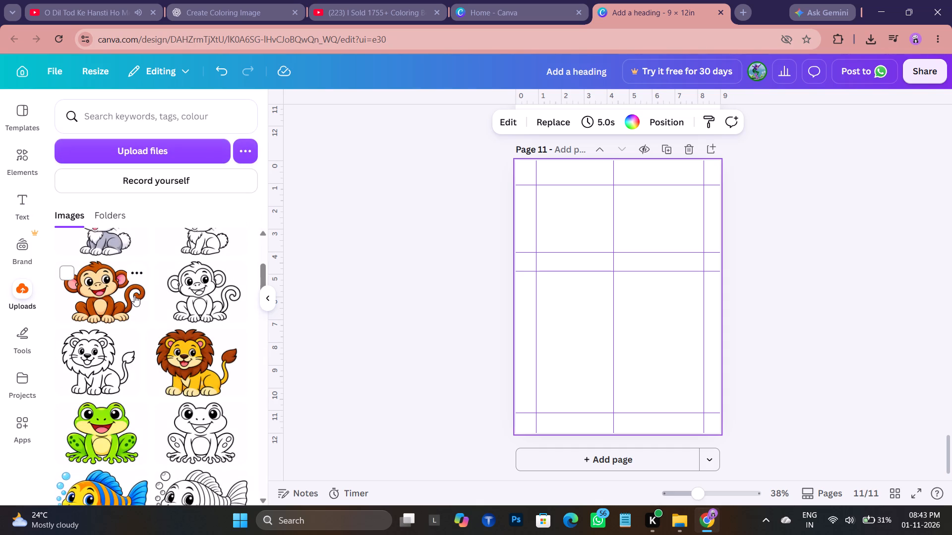
scroll(134, 295, "down", 3)
left_click_drag(114, 295, 614, 261)
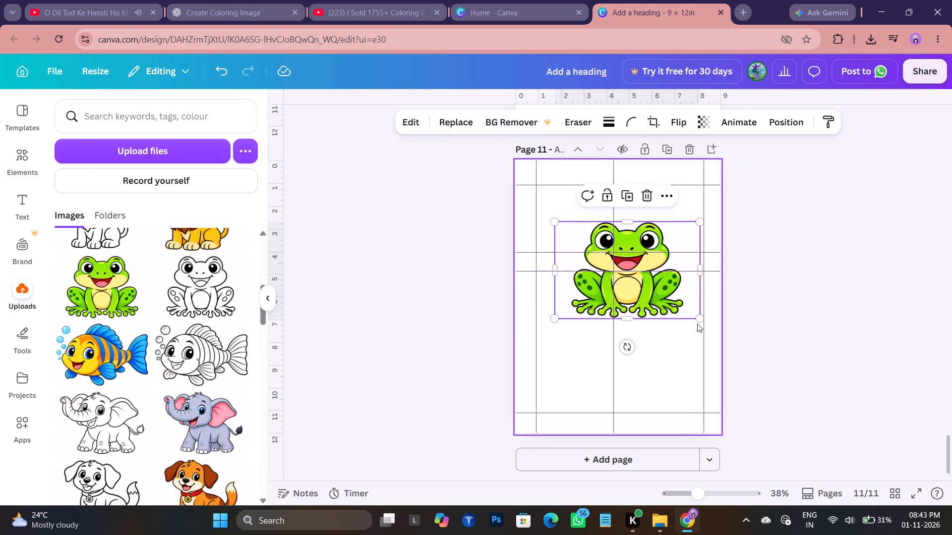
left_click_drag(700, 320, 631, 279)
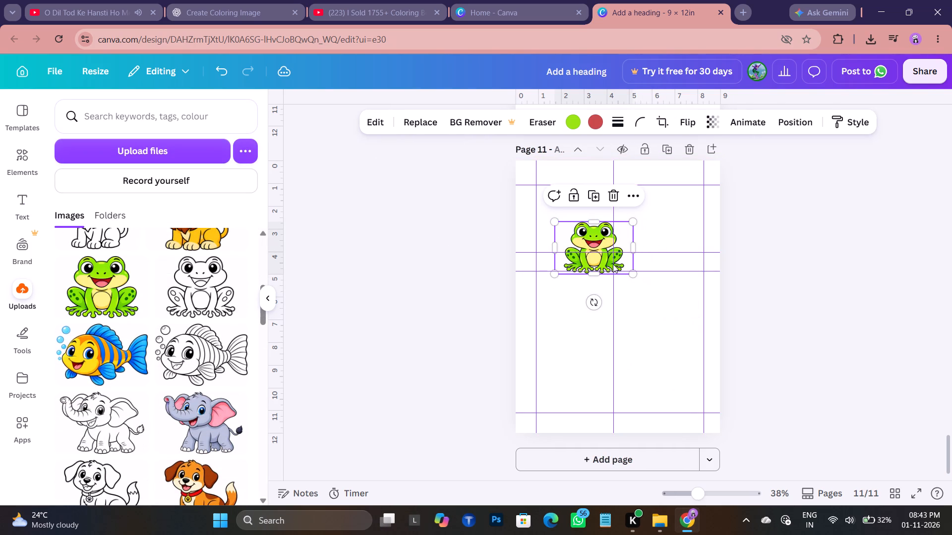
left_click_drag(594, 246, 573, 213)
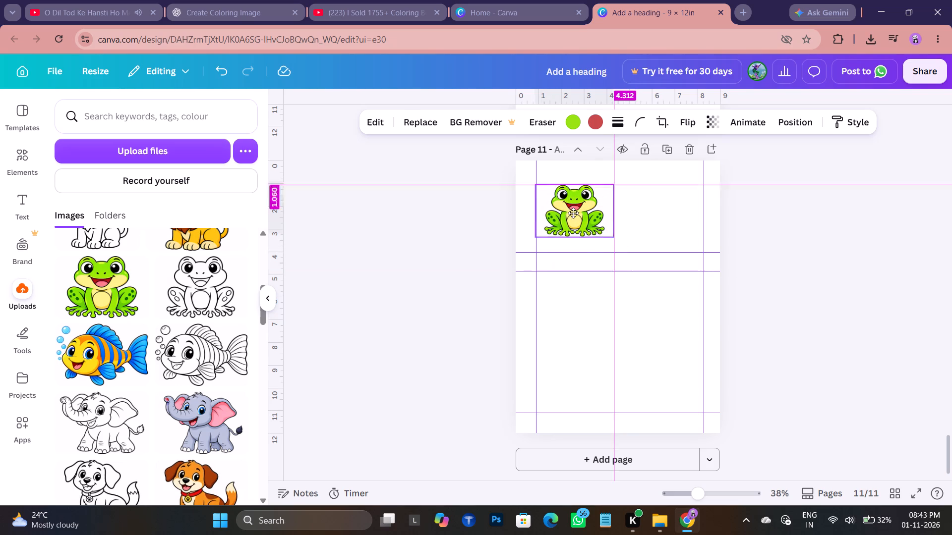
Fit the colored frog on page 11 between the top two horizontal guides, about 3 in tall, and widen its frame slightly past both vertical guides.
left_click_drag(573, 213, 574, 222)
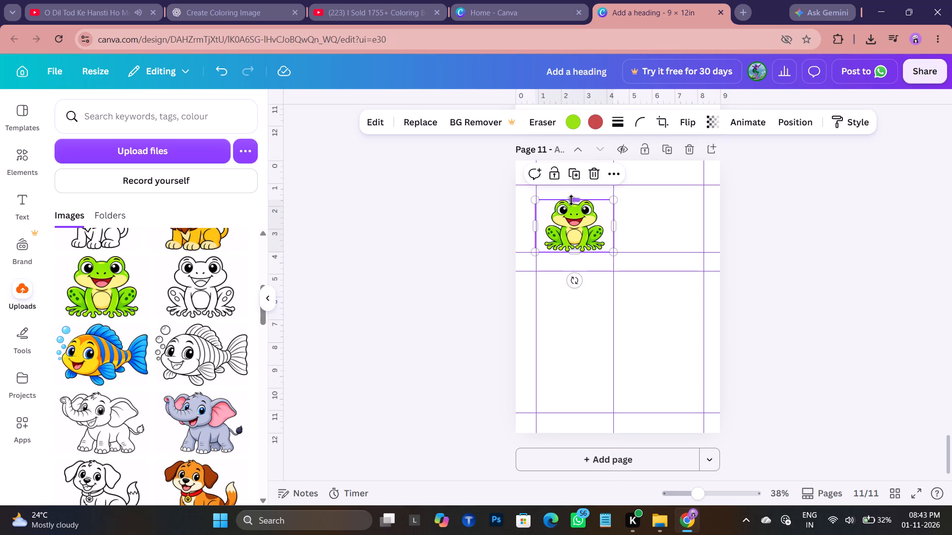
left_click_drag(571, 200, 571, 192)
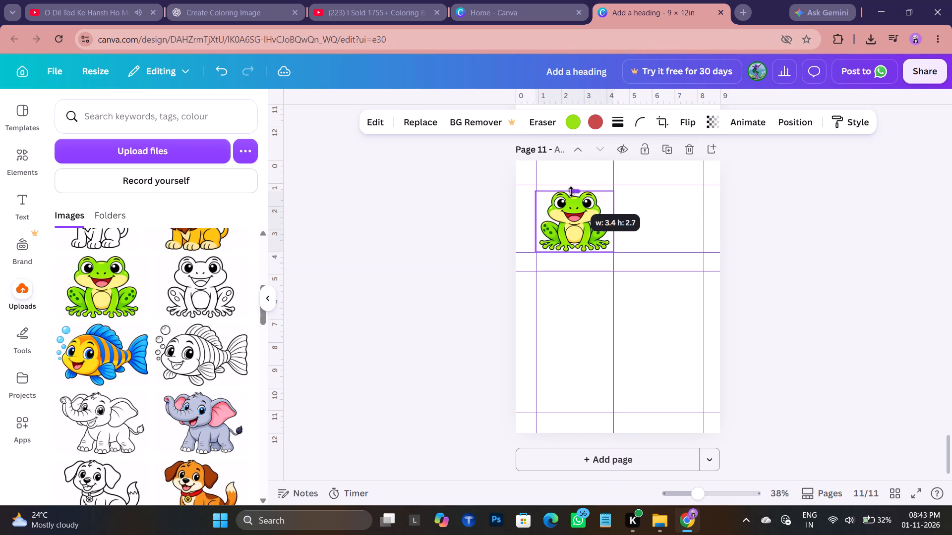
left_click_drag(571, 192, 570, 188)
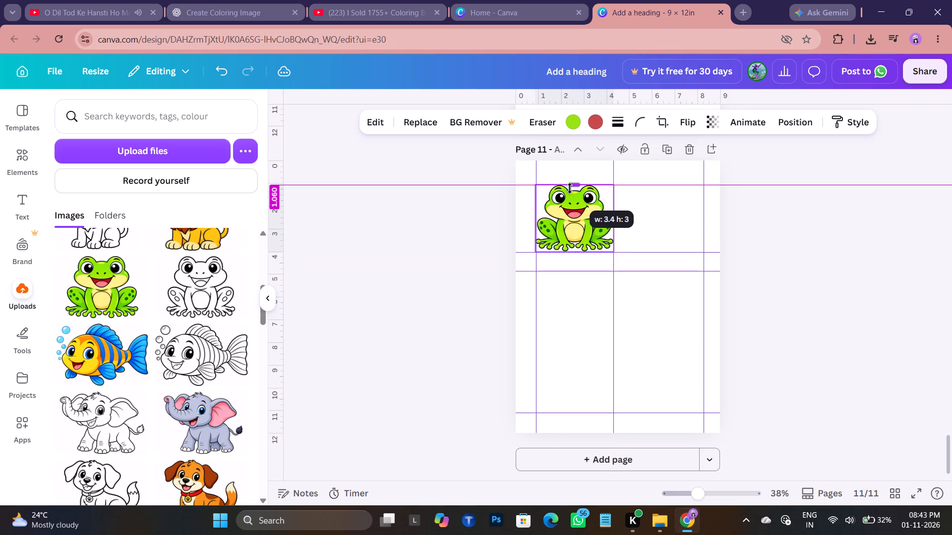
left_click_drag(570, 188, 570, 189)
left_click(638, 226)
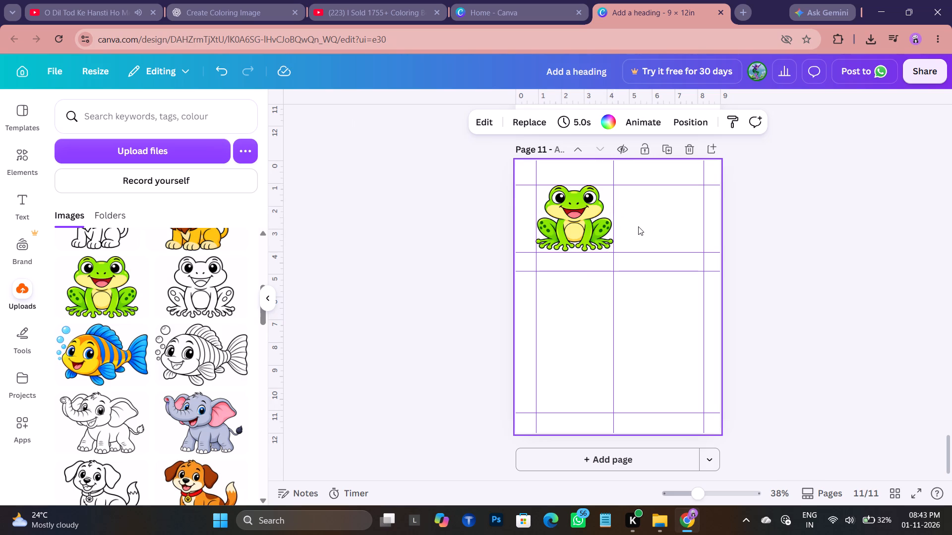
left_click(601, 213)
left_click(613, 219)
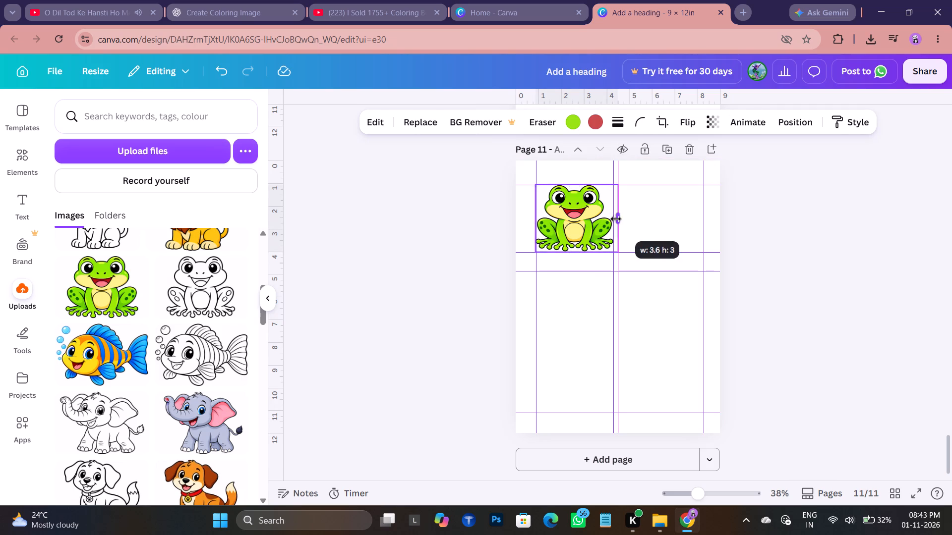
left_click(538, 217)
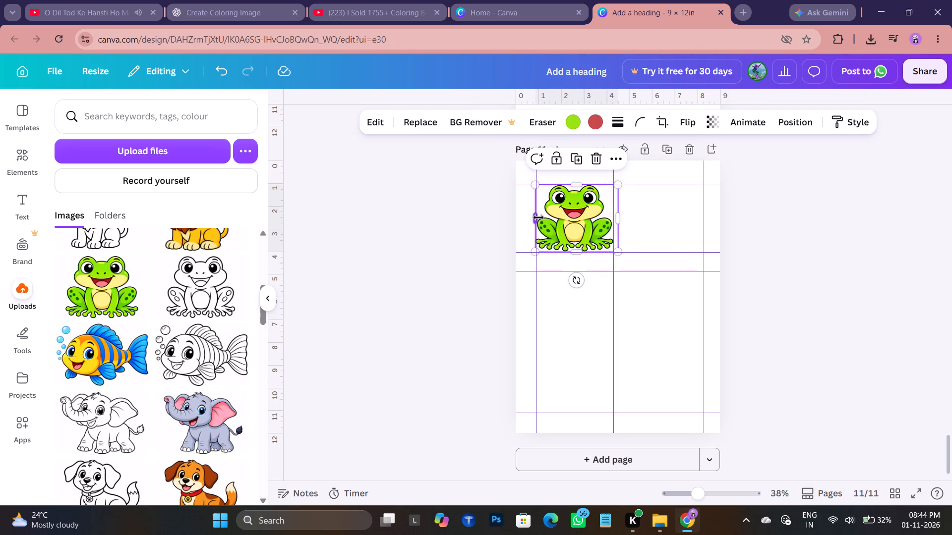
left_click(643, 241)
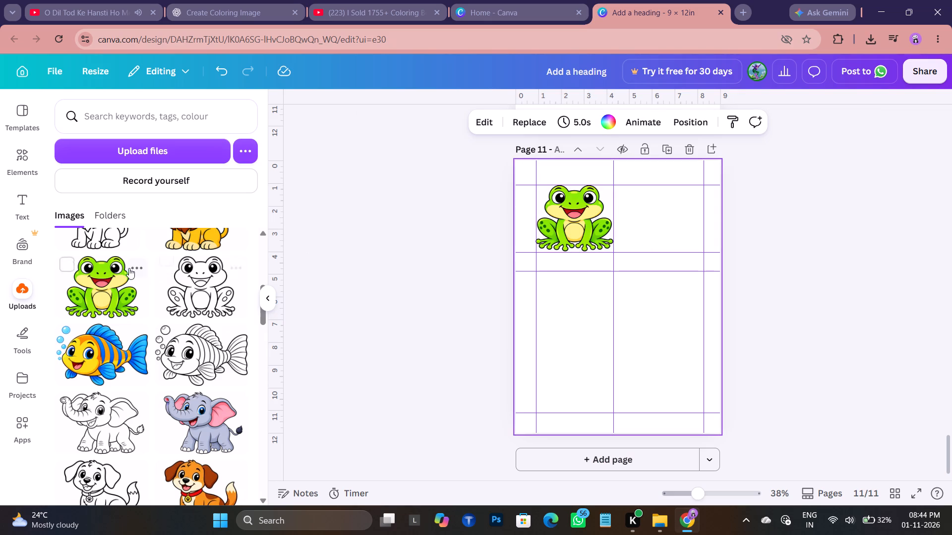
Place the uploaded uncolored frog on the lower half of page 11, below the colored frog.
left_click_drag(206, 274, 612, 316)
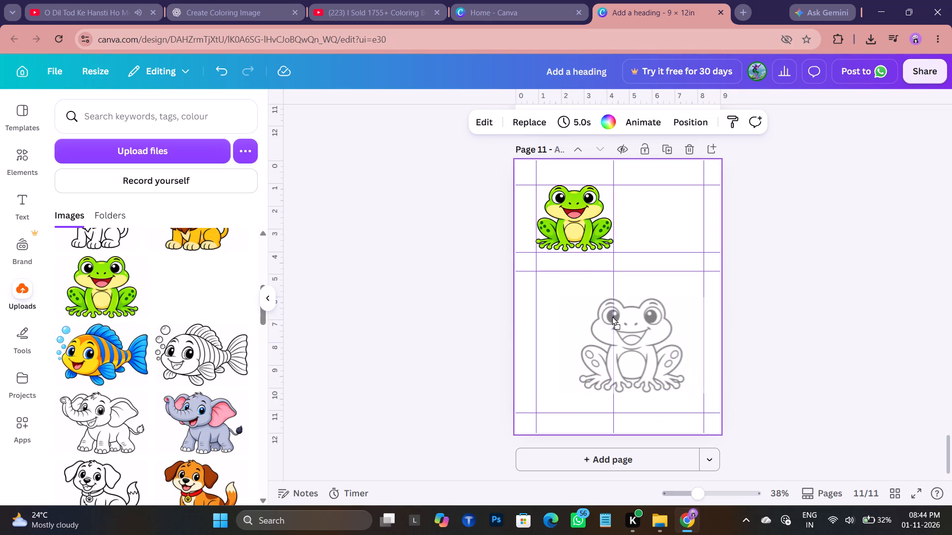
left_click_drag(612, 316, 600, 313)
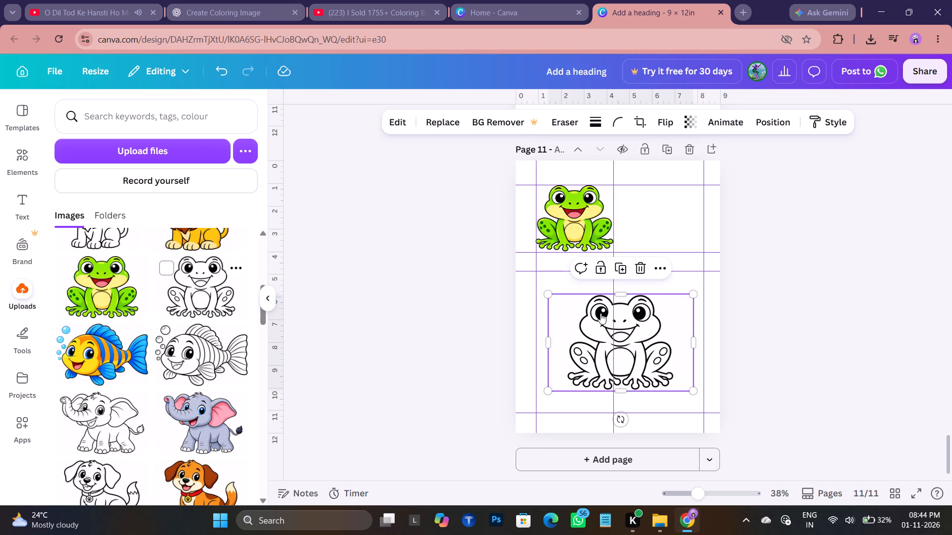
Pause the "O Dil Tod Ke Hansti Ho Mera" video on YouTube and return to the coloring book design.
left_click(113, 0)
key("space")
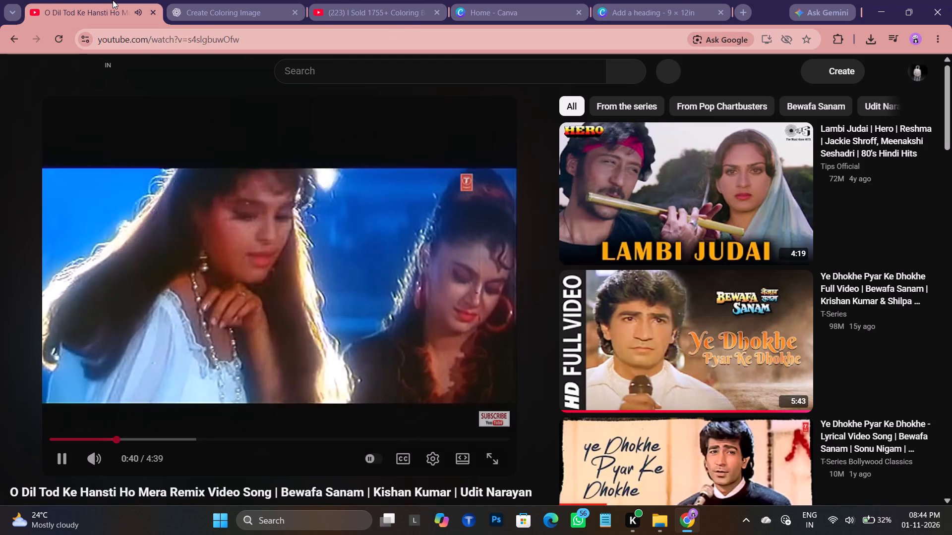
left_click(380, 0)
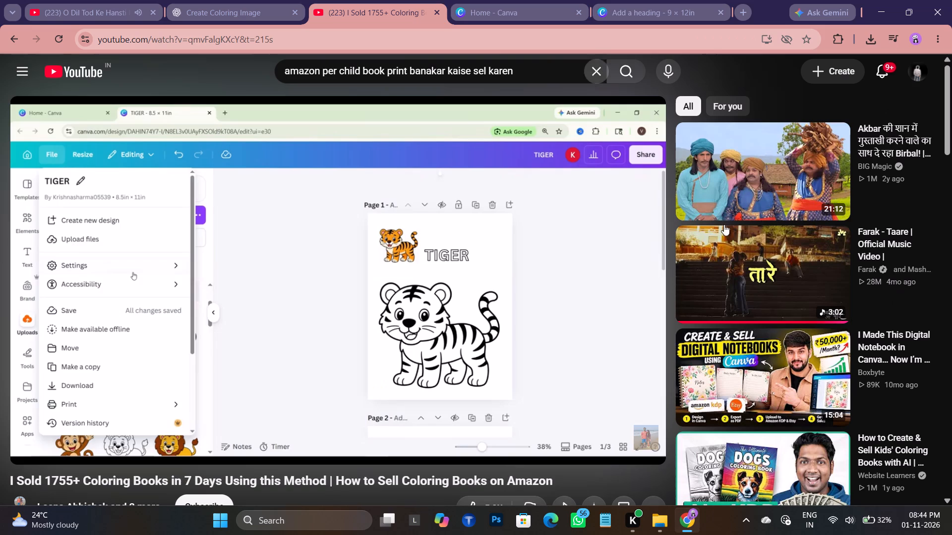
left_click(507, 0)
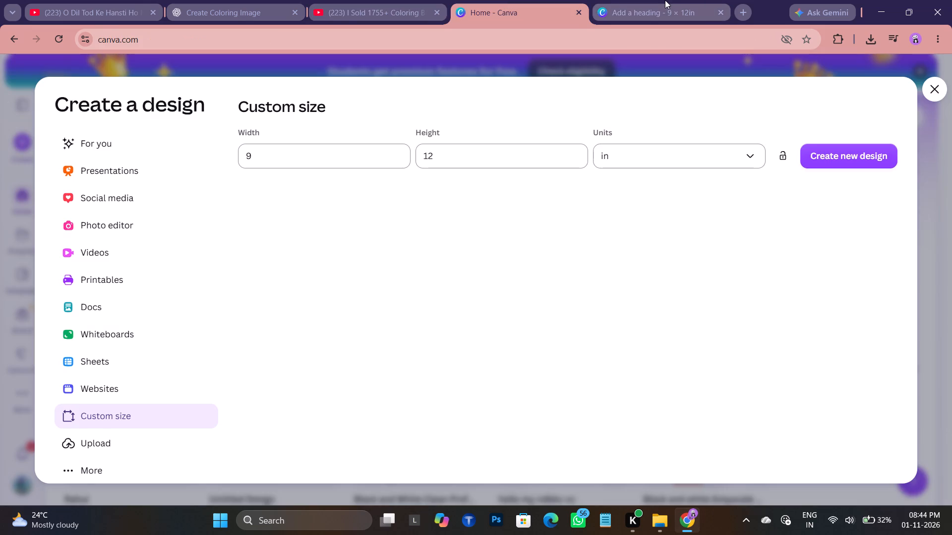
left_click(665, 0)
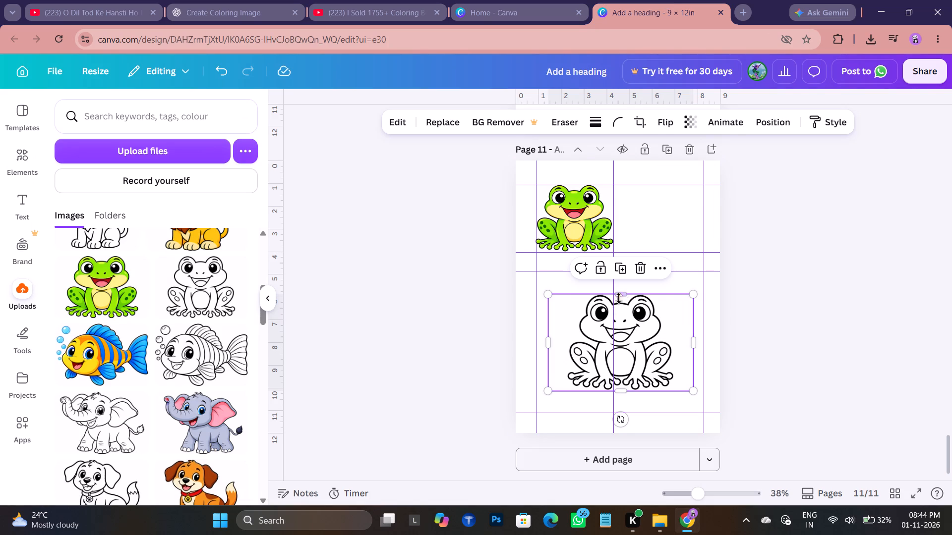
Enlarge the uncolored frog to about 5.5 in tall, with its frame against the left and bottom margin guides.
left_click_drag(620, 295, 612, 287)
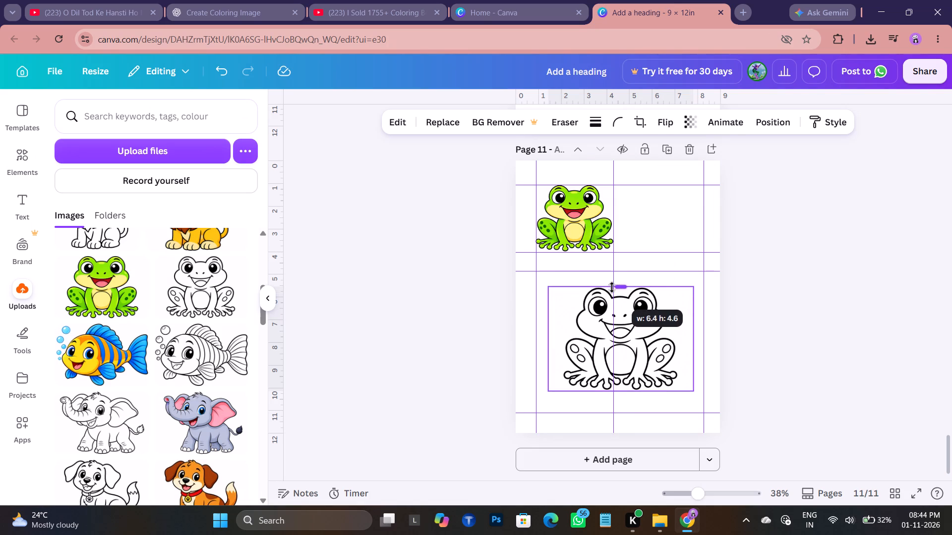
left_click_drag(612, 287, 608, 287)
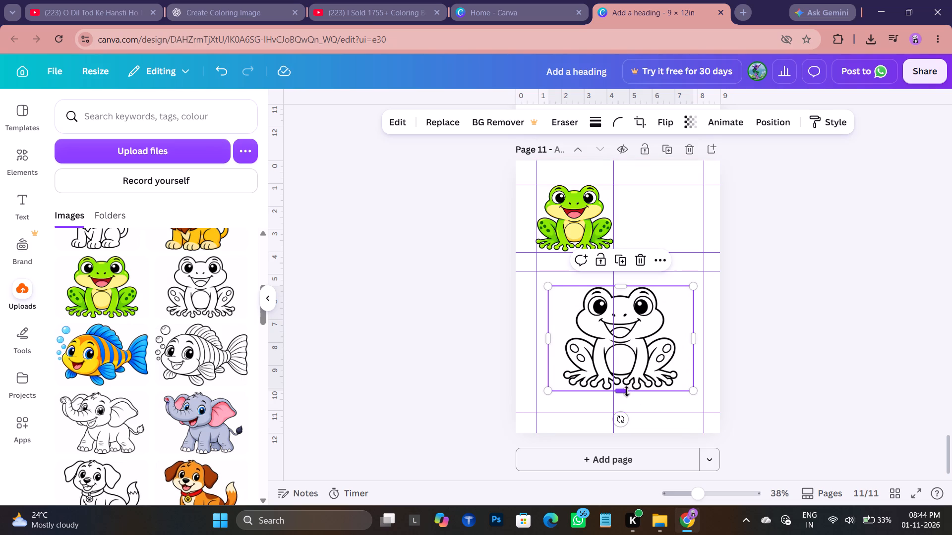
left_click_drag(627, 391, 617, 392)
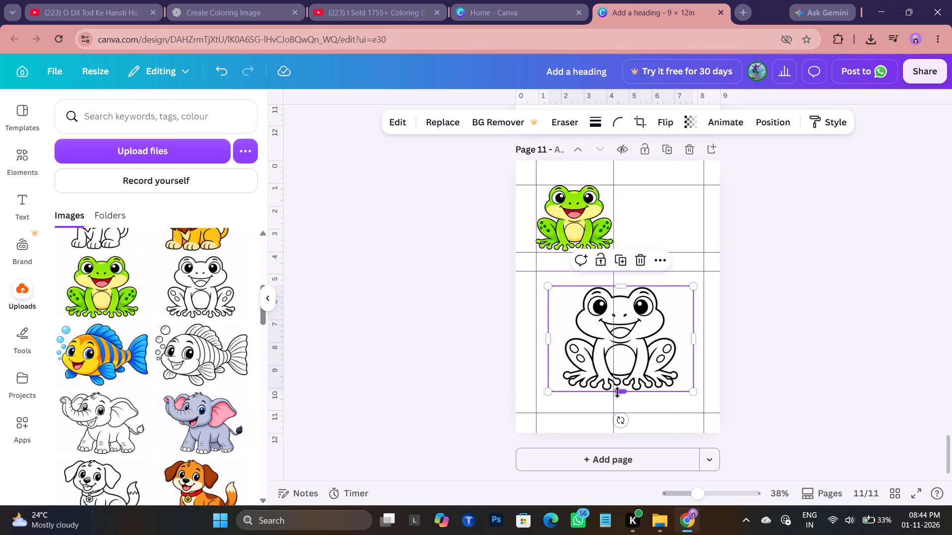
left_click_drag(640, 355, 632, 364)
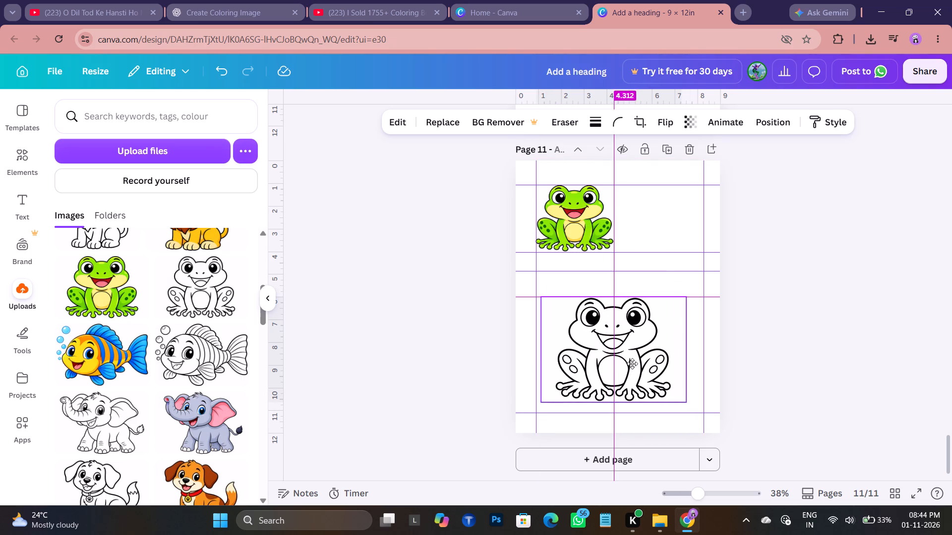
left_click_drag(632, 364, 629, 365)
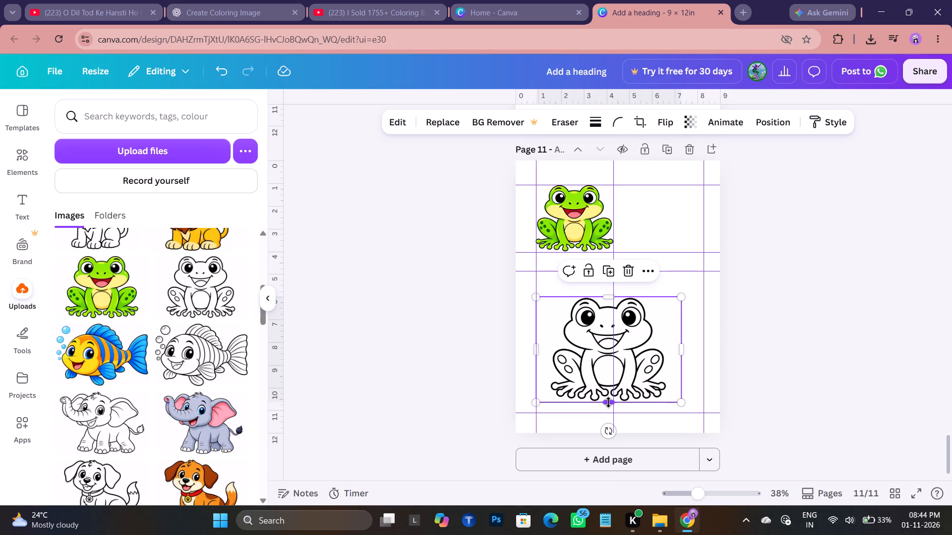
left_click_drag(608, 402, 611, 413)
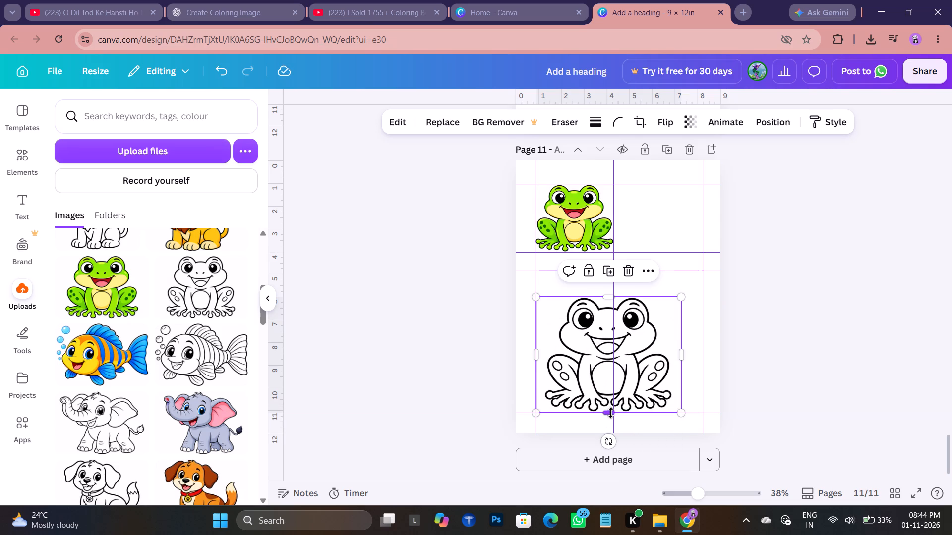
left_click_drag(609, 298, 610, 293)
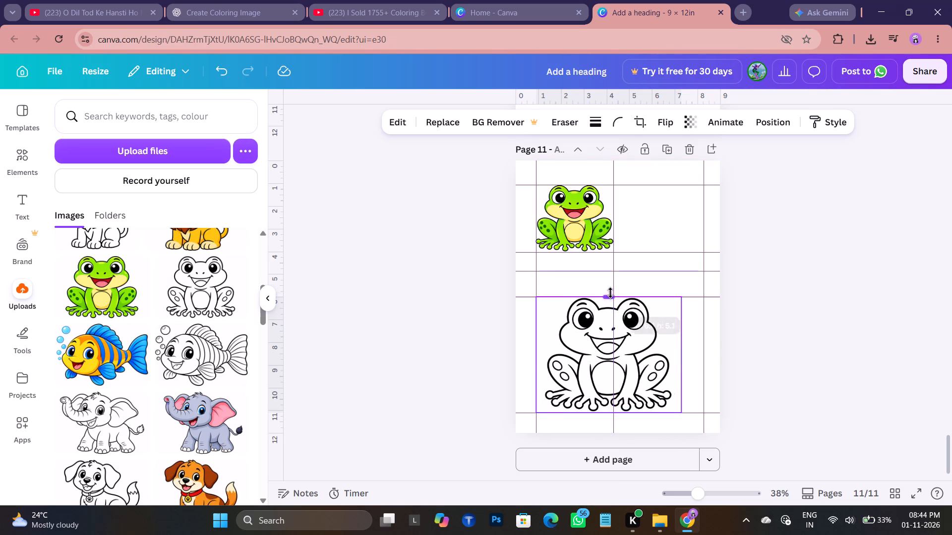
left_click_drag(610, 293, 610, 291)
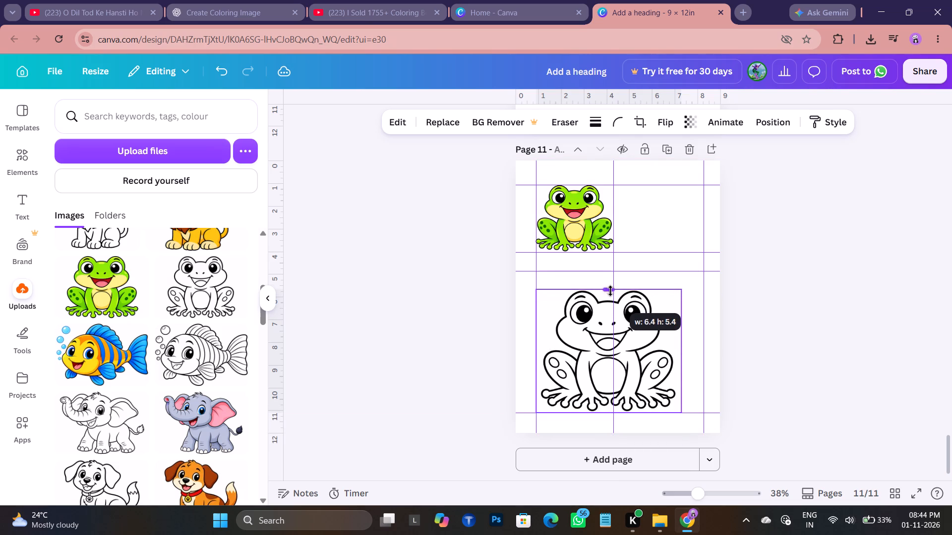
left_click_drag(610, 291, 611, 288)
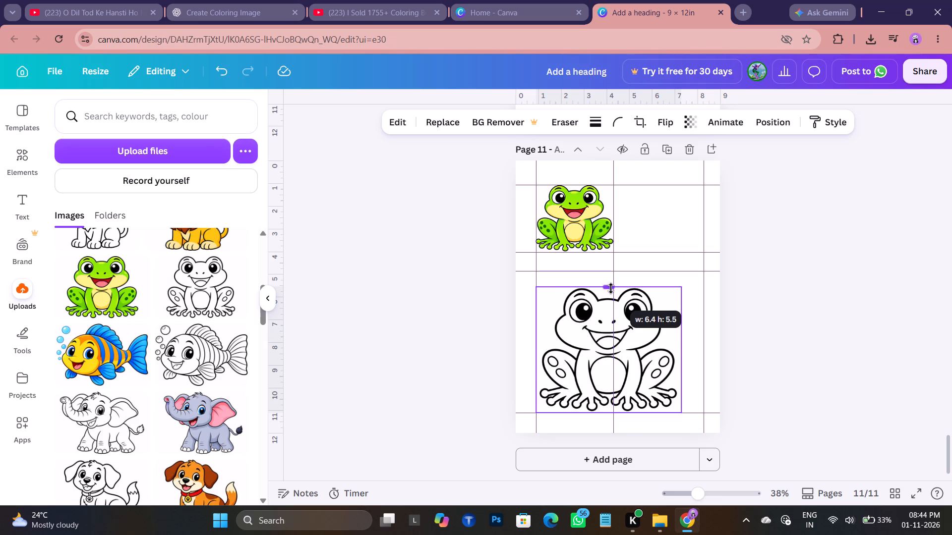
left_click_drag(611, 288, 611, 288)
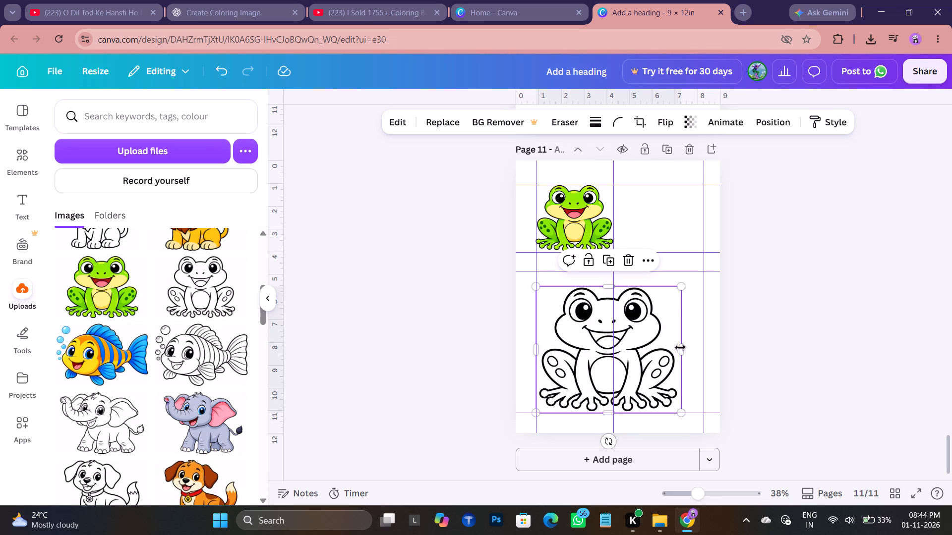
Center the uncolored frog drawing between the side margins and resize its frame to about 7 × 5.7 in, ending at the right margin guide.
left_click_drag(682, 348, 700, 344)
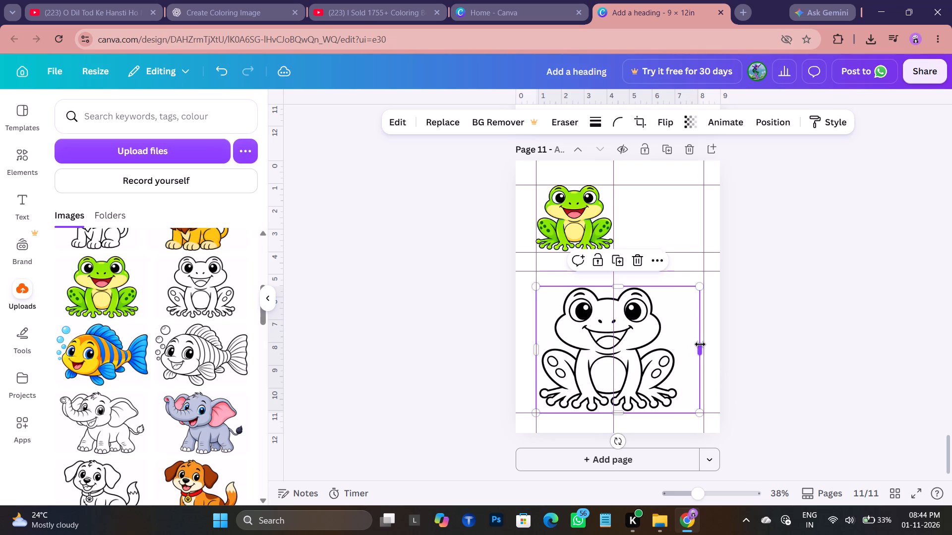
left_click_drag(630, 350, 638, 350)
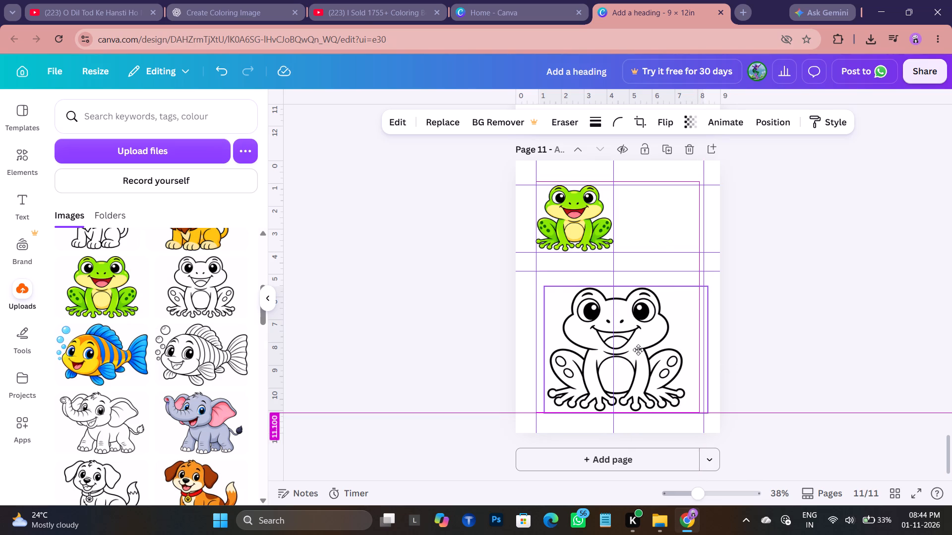
left_click_drag(638, 350, 640, 349)
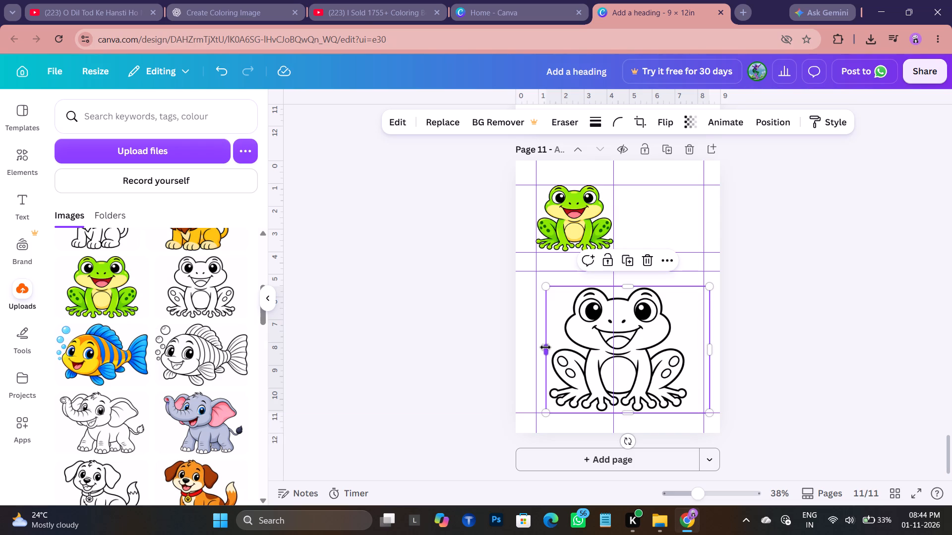
left_click(545, 347)
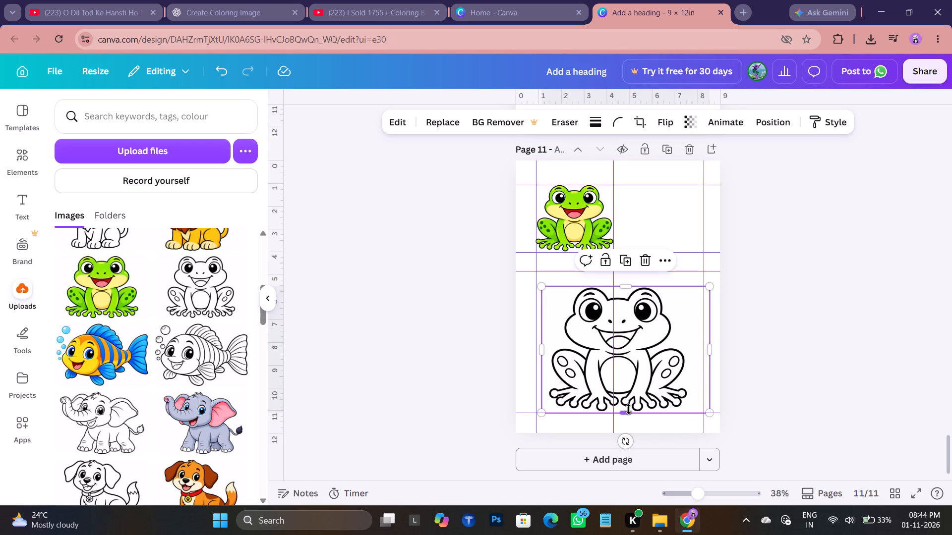
left_click(624, 289)
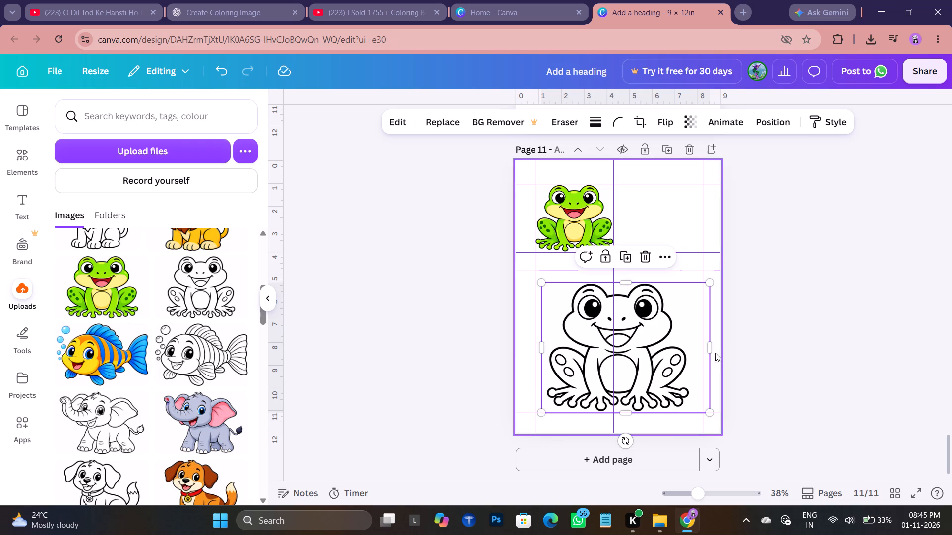
left_click_drag(711, 351, 702, 349)
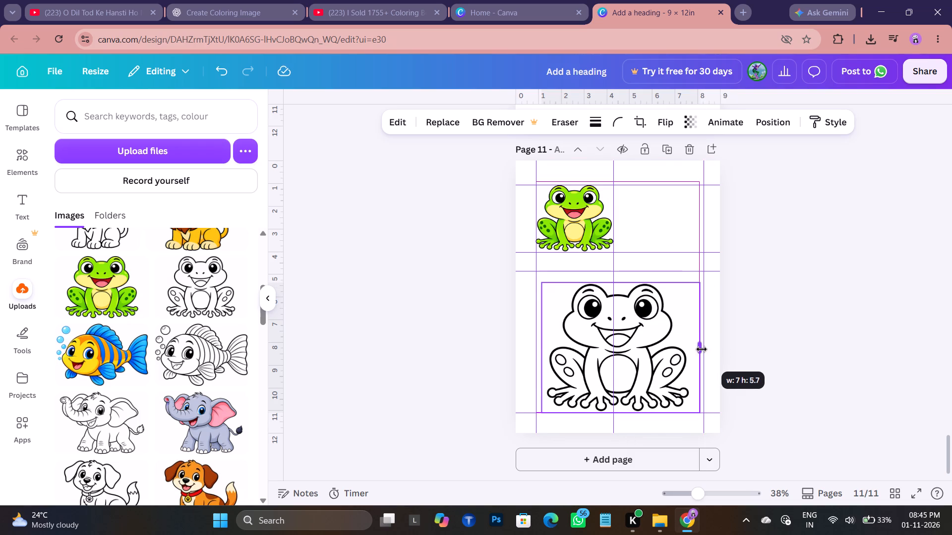
left_click_drag(702, 349, 704, 351)
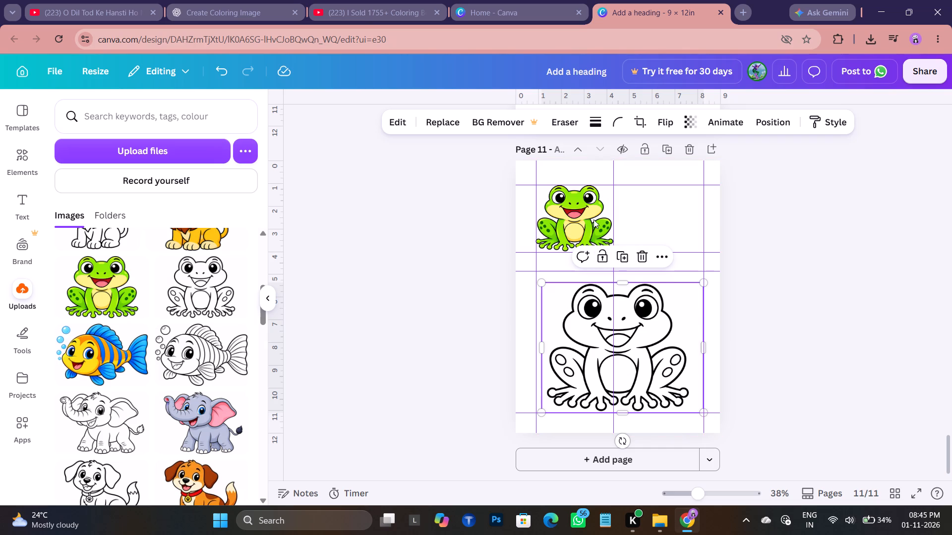
Lock the uncolored frog image on page 11.
left_click(600, 256)
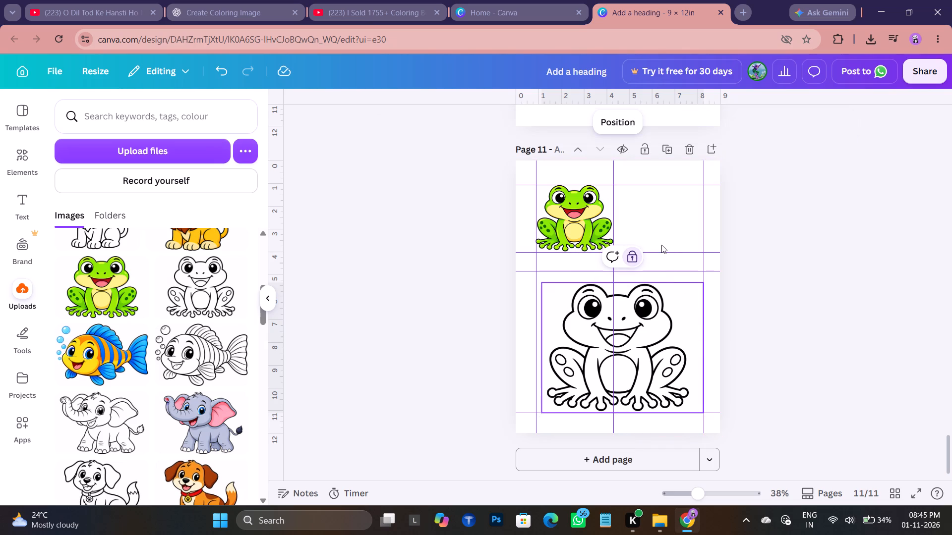
left_click(664, 243)
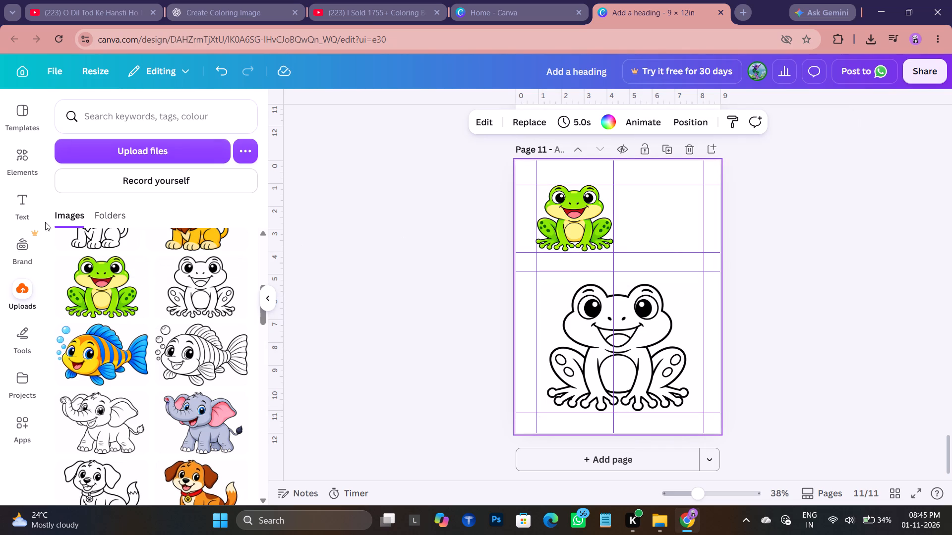
Add a heading reading "FROG" on page 11, beside the lower part of the colored frog.
left_click(29, 206)
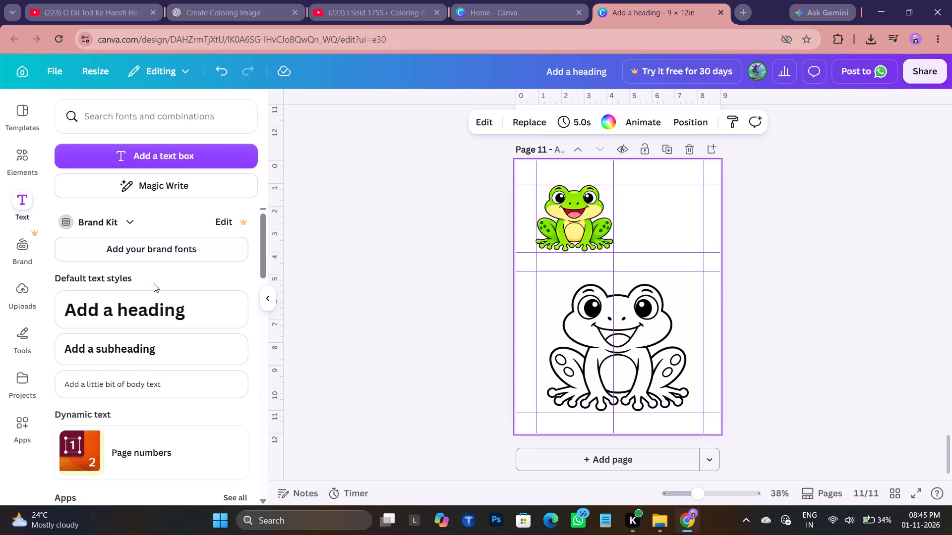
left_click(152, 299)
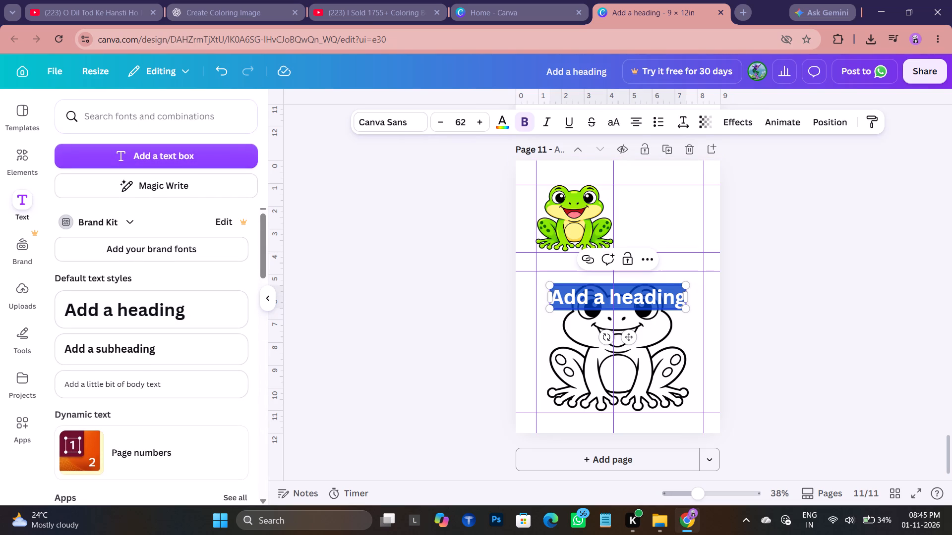
left_click_drag(662, 285, 685, 236)
left_click(705, 249)
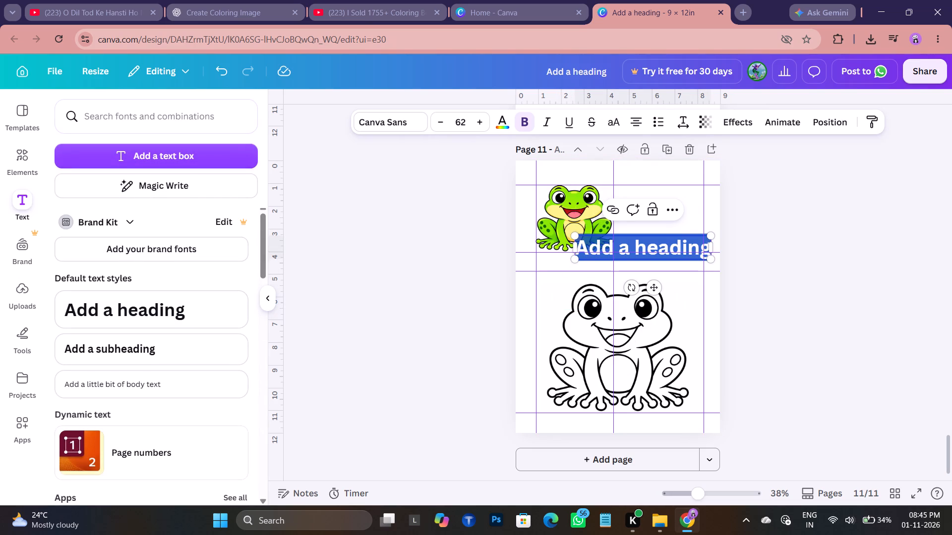
key("BackSpace")
type("FRO")
key("g")
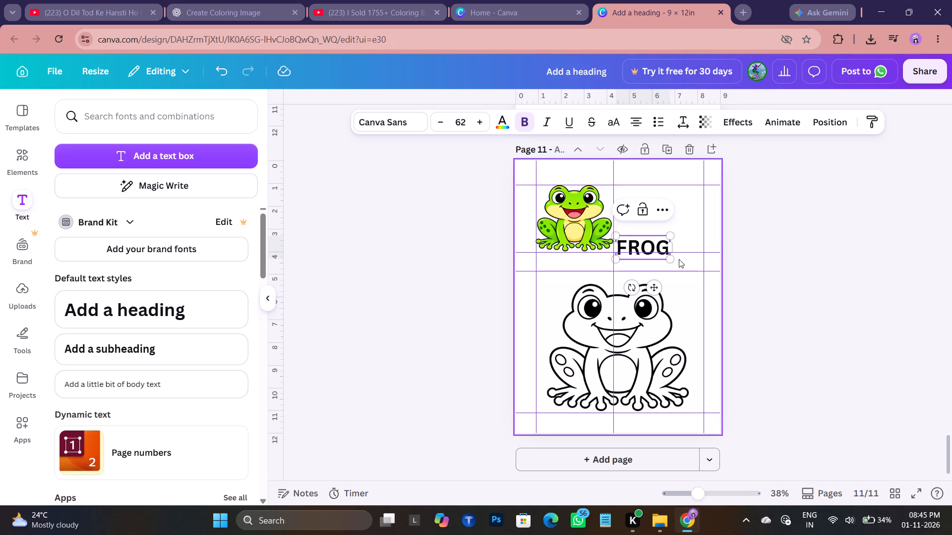
Widen the FROG text box to start at the middle vertical guide and rest it on the guide beneath the colored frog.
left_click_drag(670, 252, 691, 240)
left_click_drag(693, 236, 699, 236)
left_click_drag(637, 236, 603, 237)
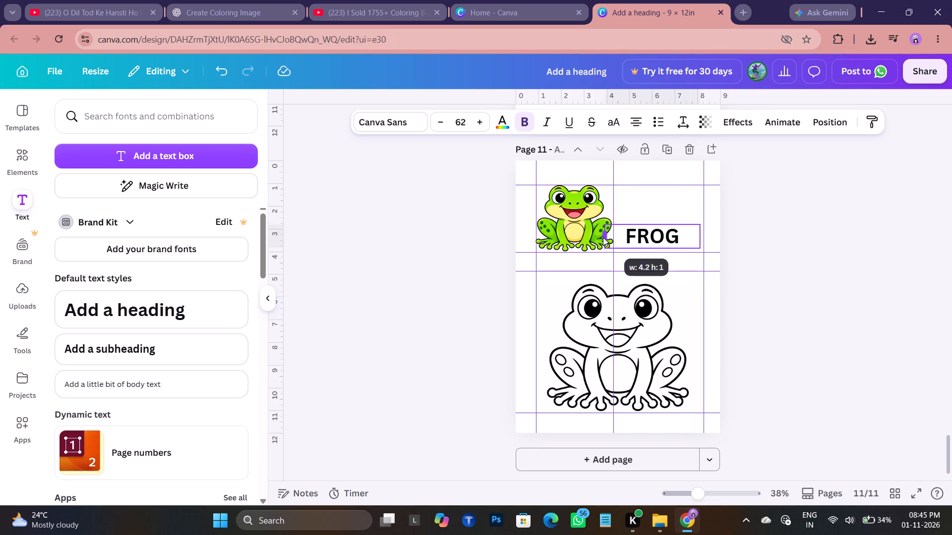
left_click_drag(603, 237, 615, 238)
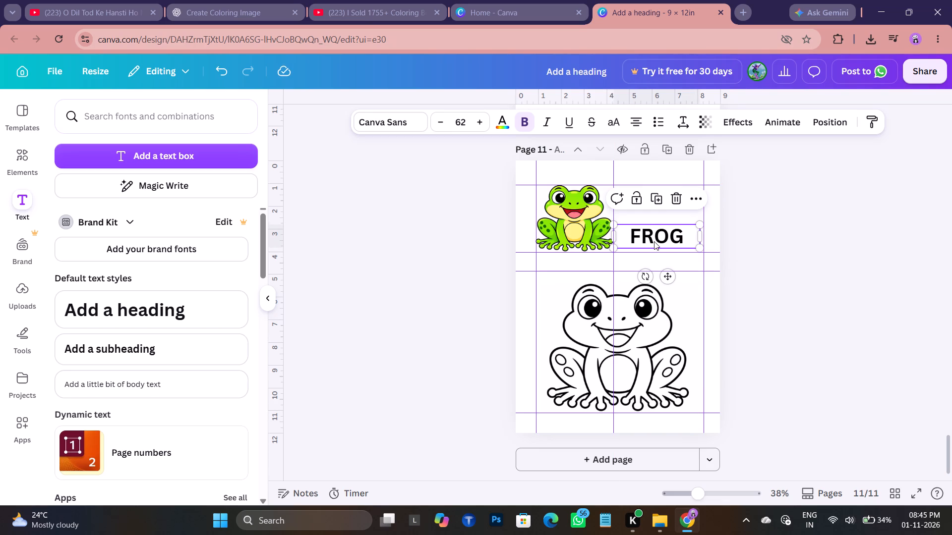
left_click_drag(654, 240, 655, 246)
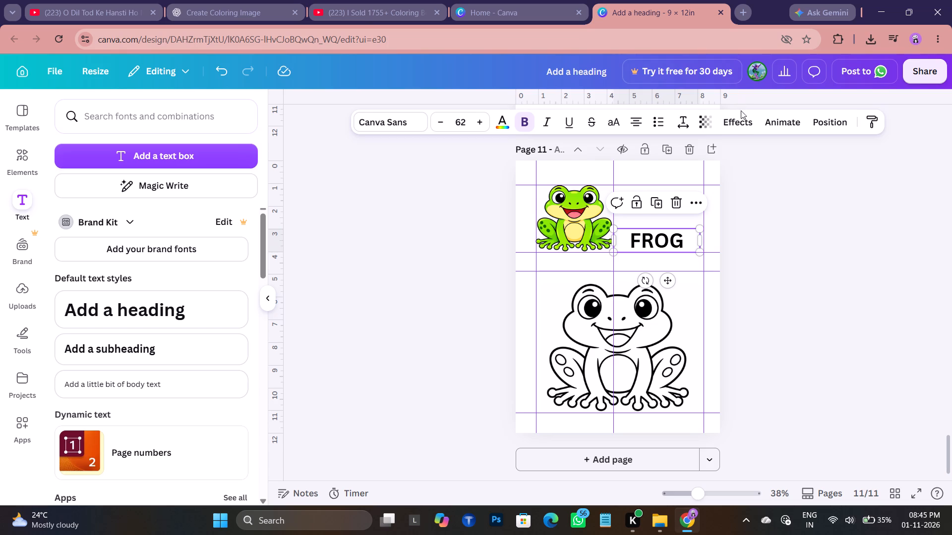
Apply the Hollow text effect to the FROG heading.
left_click(739, 120)
left_click(84, 331)
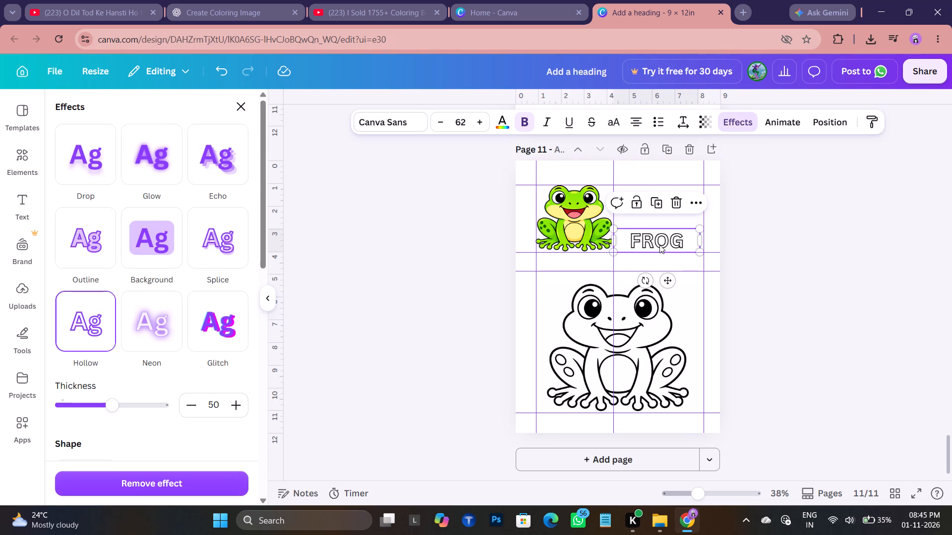
left_click(780, 226)
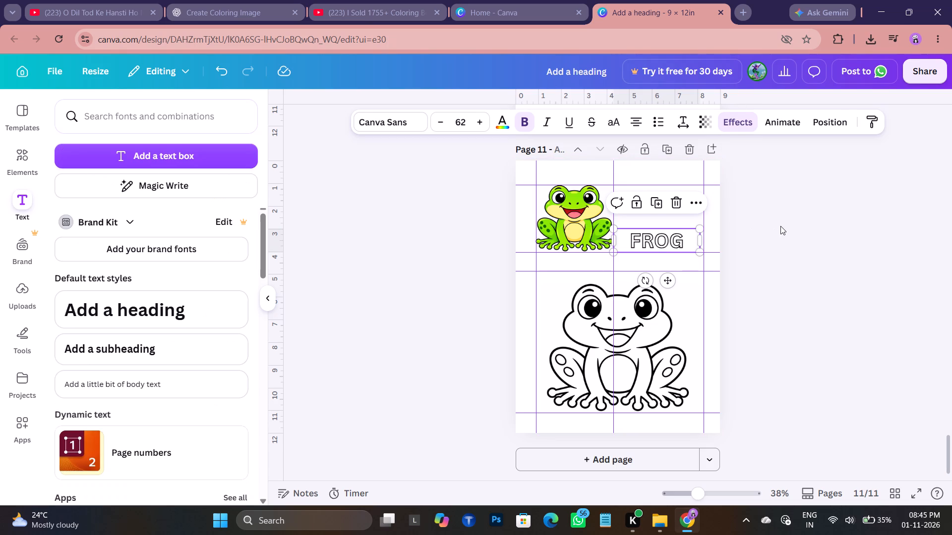
left_click(812, 210)
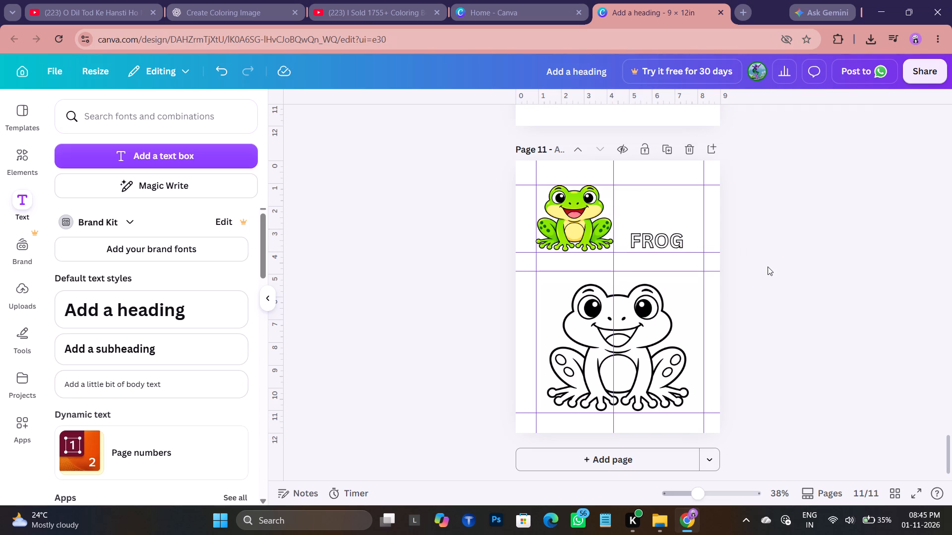
Add two blank pages after the frog page, as pages 12 and 13.
scroll(768, 267, "down", 2)
left_click(628, 458)
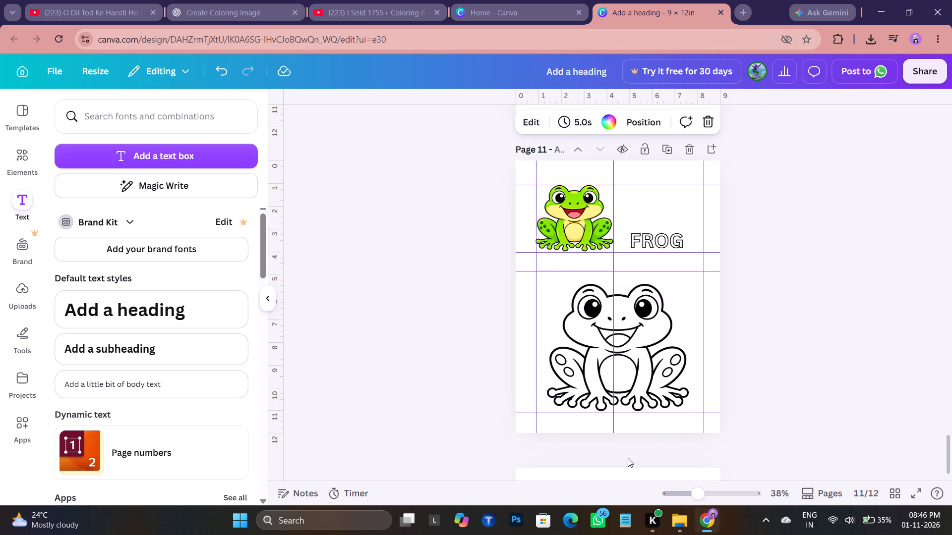
left_click(628, 458)
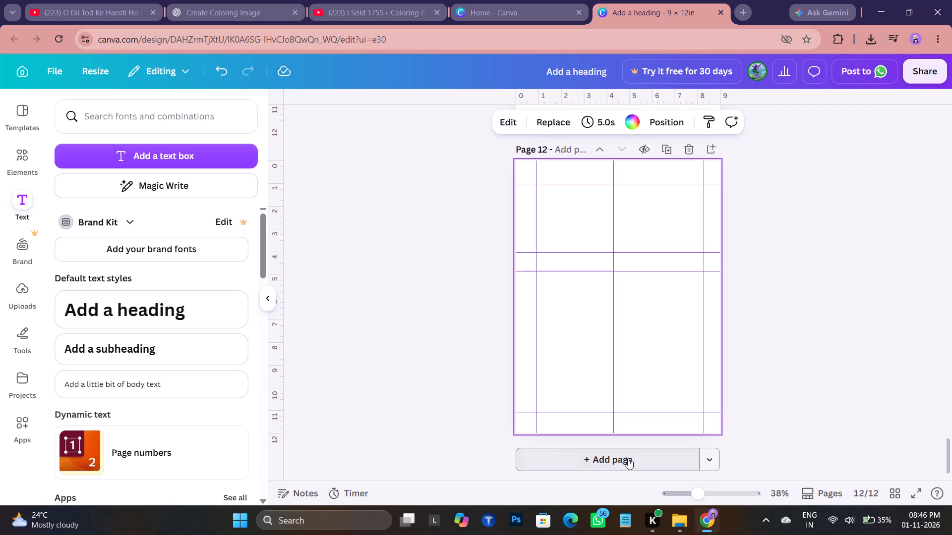
Place the colored elephant in the upper part of page 13, about 3.8 in wide, with its frame ending at the middle vertical guide.
scroll(618, 310, "up", 5)
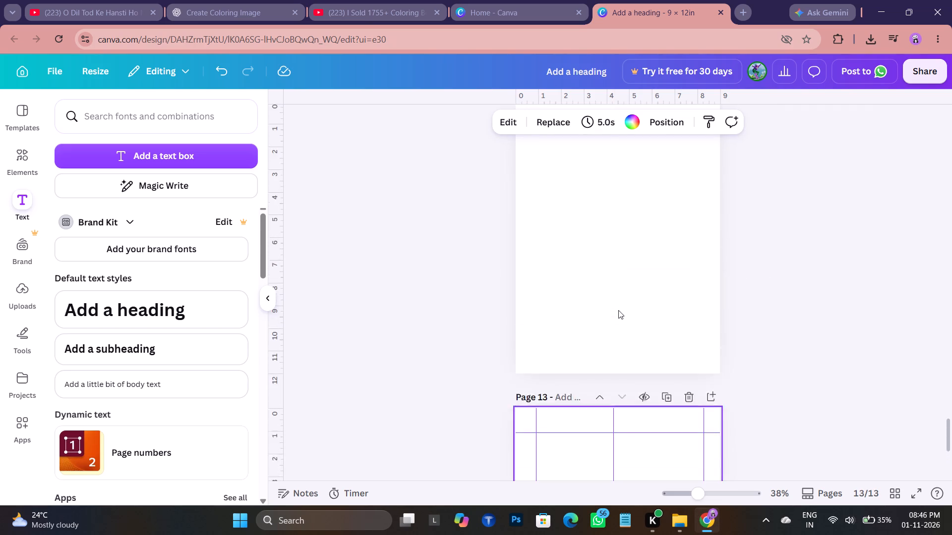
scroll(618, 310, "down", 1)
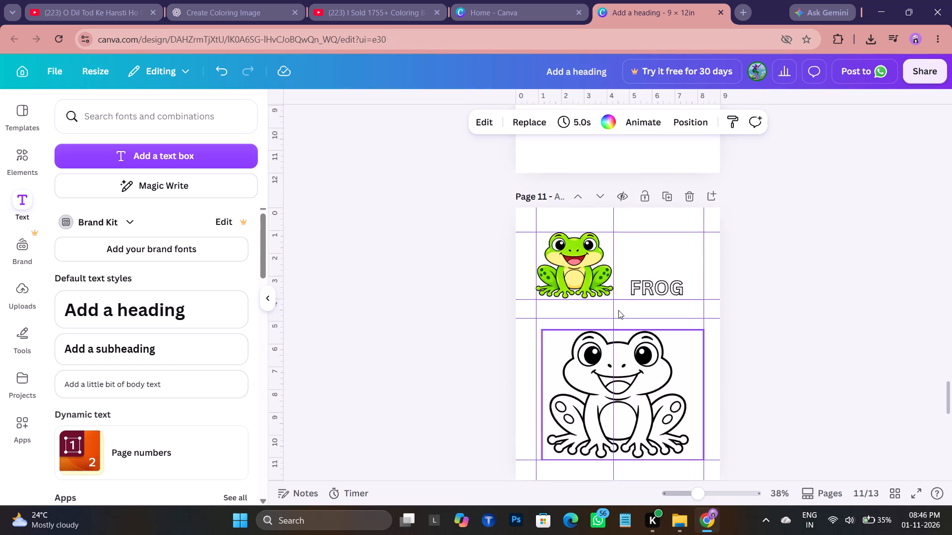
scroll(618, 310, "down", 2)
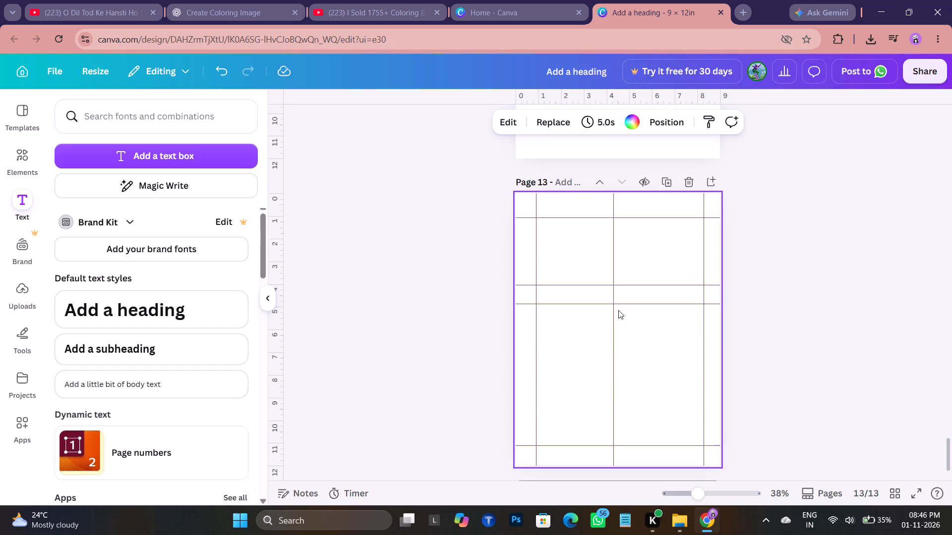
scroll(618, 310, "down", 1)
left_click(25, 298)
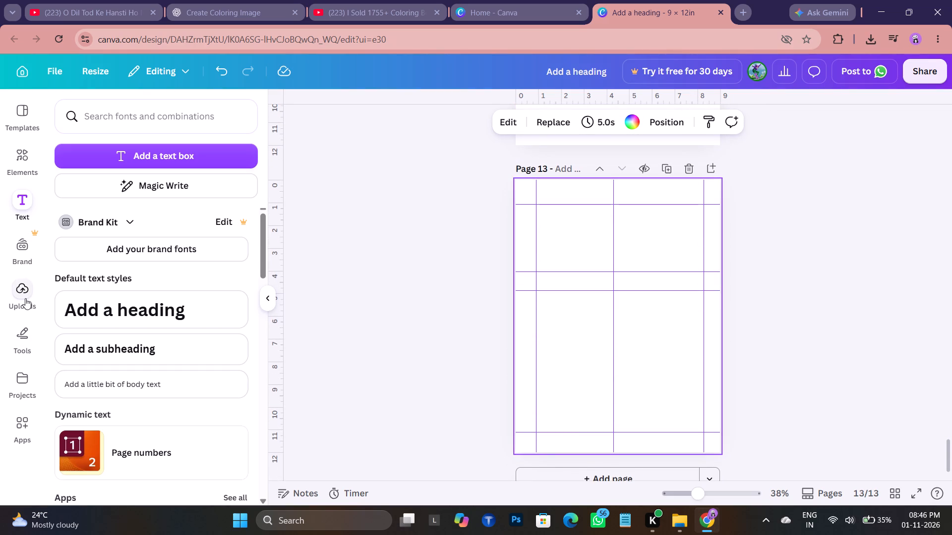
scroll(189, 323, "down", 2)
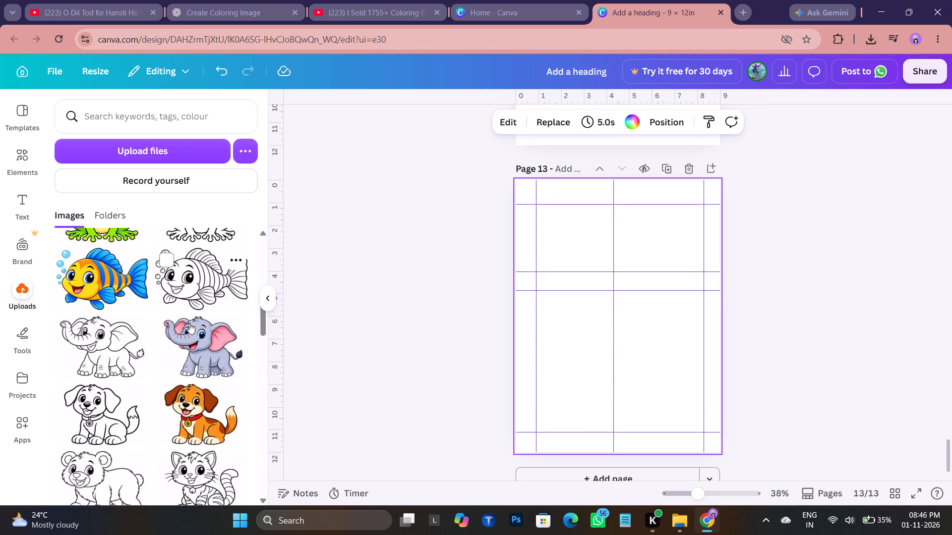
scroll(189, 323, "down", 1)
left_click_drag(193, 327, 564, 274)
left_click_drag(670, 348, 660, 341)
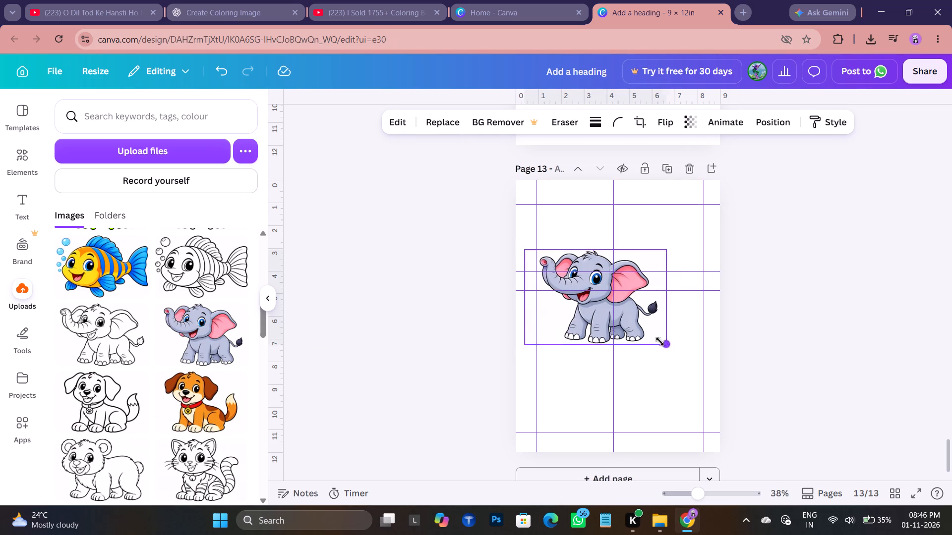
left_click_drag(660, 341, 616, 301)
left_click_drag(566, 280, 566, 268)
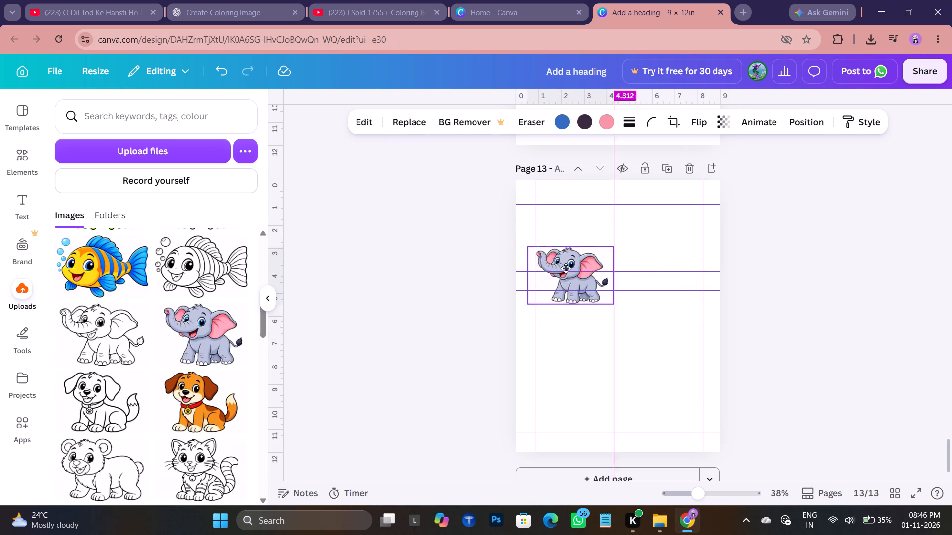
left_click_drag(566, 268, 568, 248)
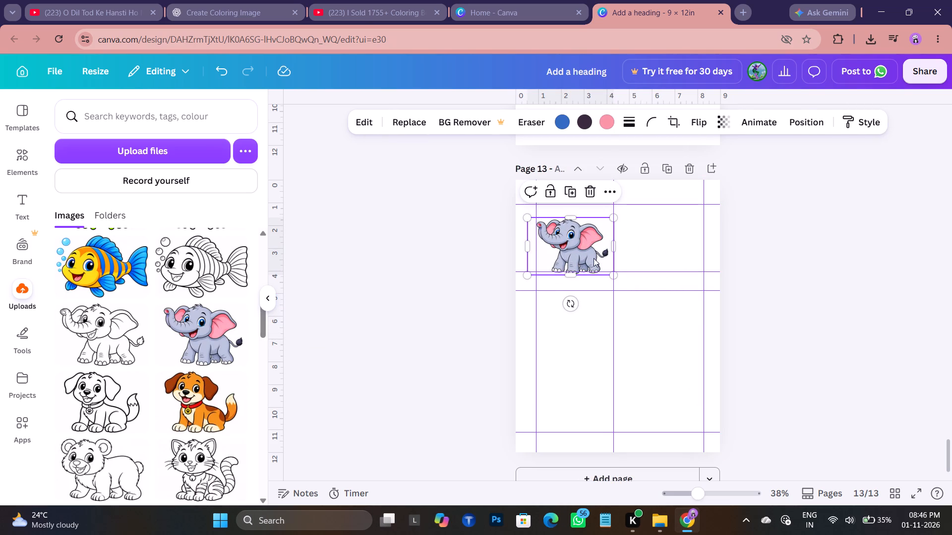
Enlarge the colored elephant within its frame and resize the frame to about 4 × 3.2 in.
left_click_drag(571, 270, 571, 279)
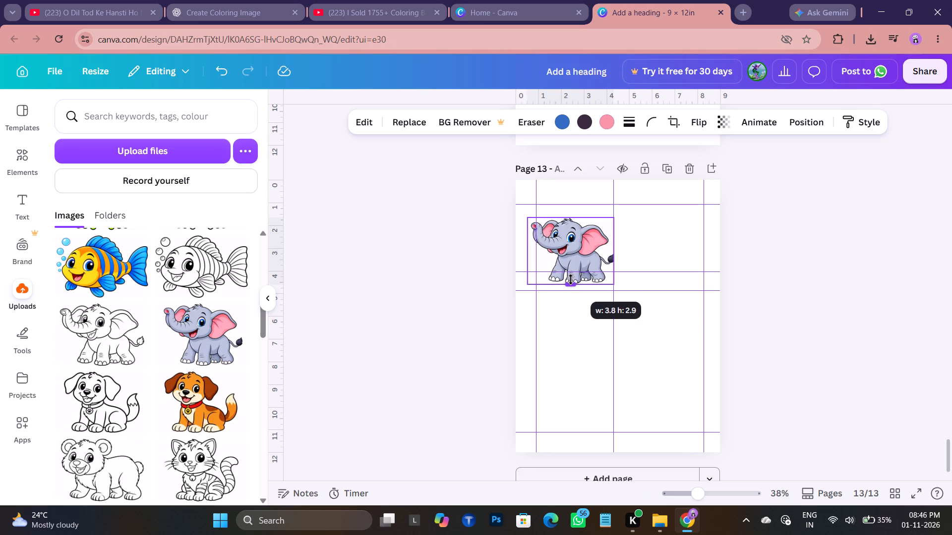
left_click_drag(571, 279, 571, 281)
left_click(578, 251)
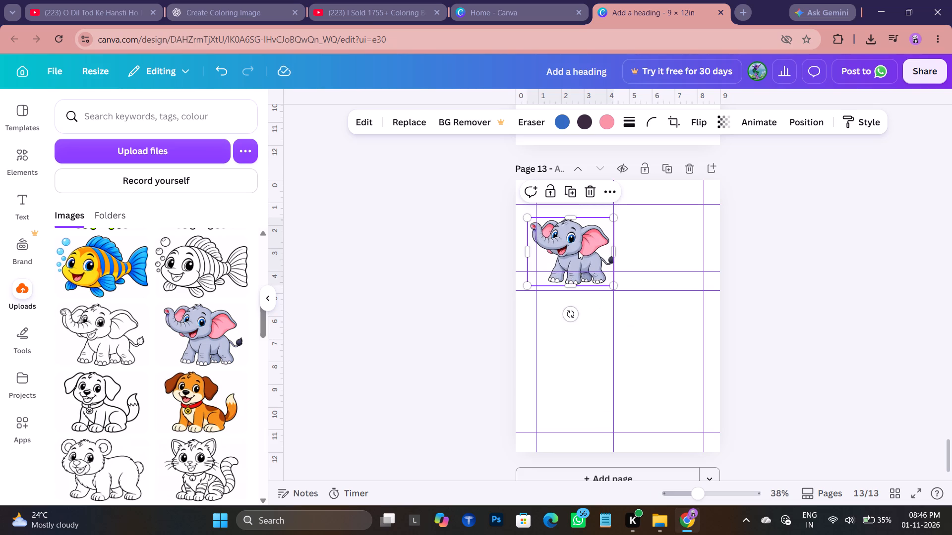
left_click(570, 222)
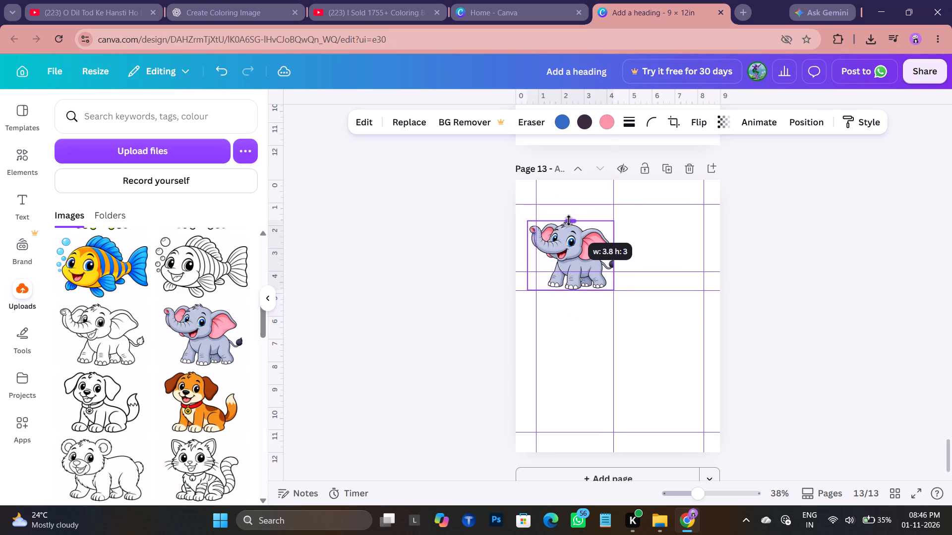
left_click_drag(614, 290, 621, 295)
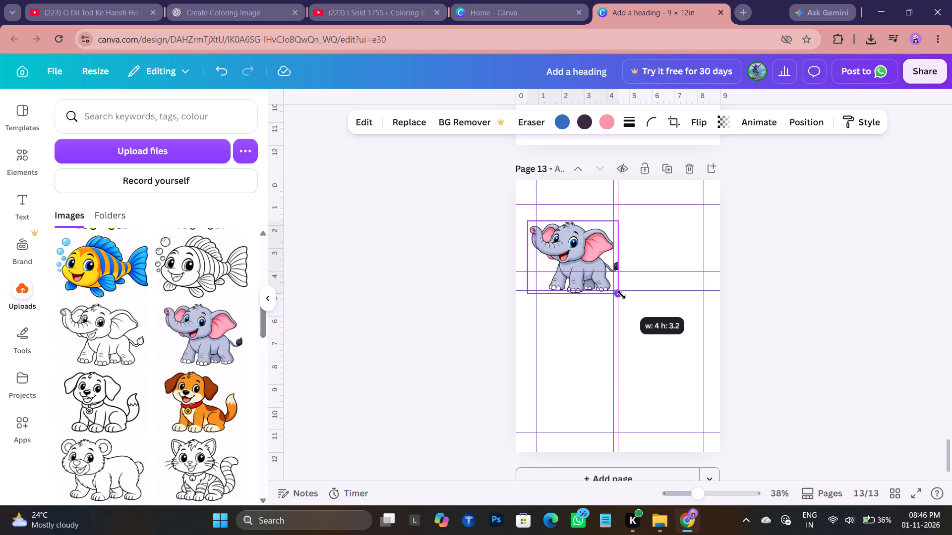
left_click_drag(621, 295, 620, 295)
left_click(595, 273)
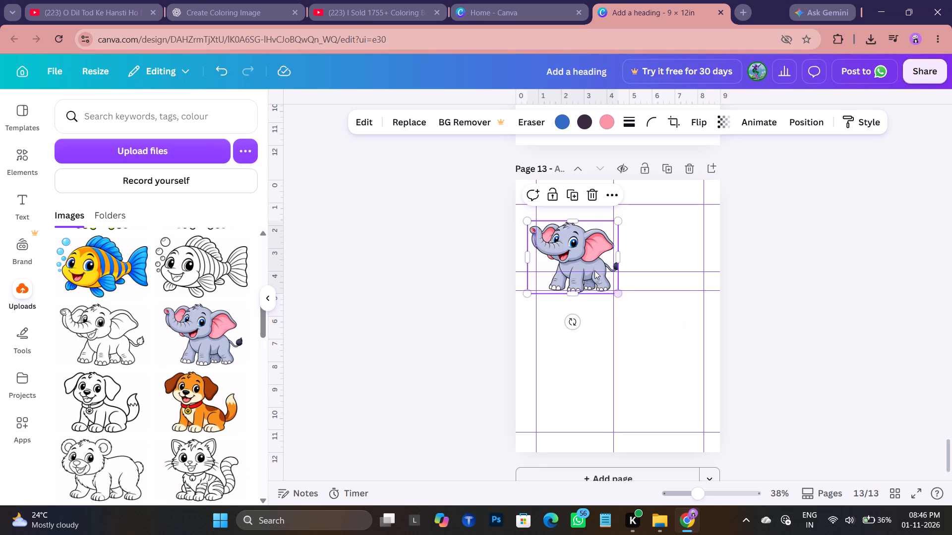
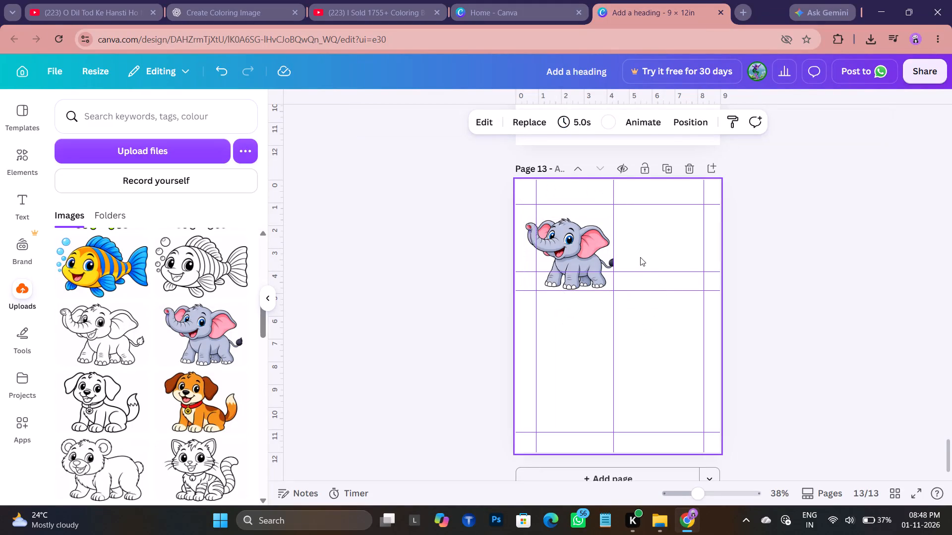
Move the colored elephant up on page 13 so it sits between the two upper horizontal guides.
left_click_drag(582, 259, 584, 240)
left_click(668, 254)
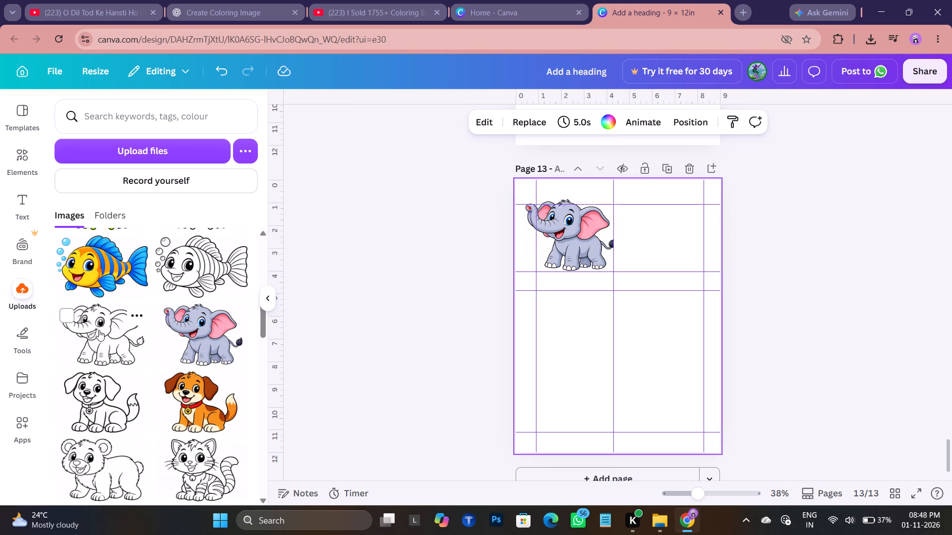
Place the uncolored elephant in the lower part of page 13, centered on the middle vertical guide with its frame resting on the bottom guide.
left_click_drag(102, 332, 590, 336)
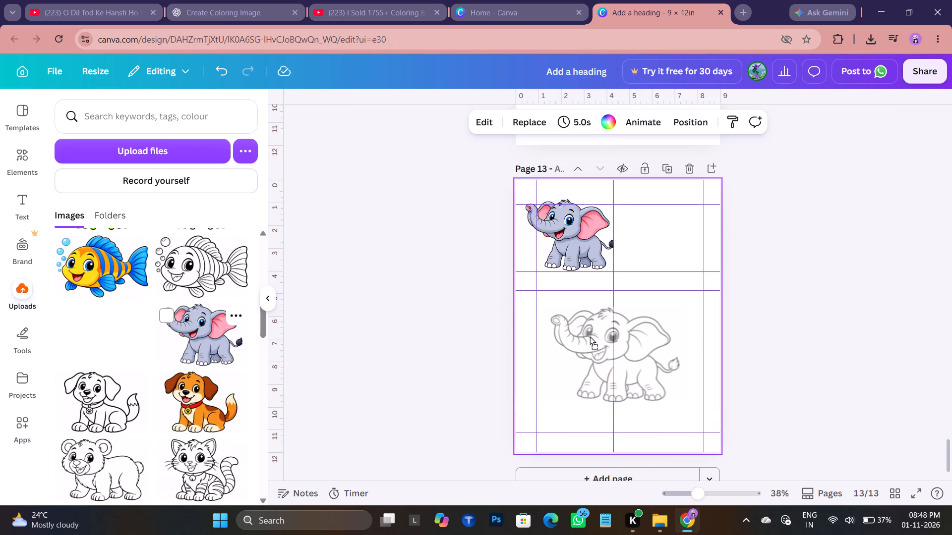
left_click_drag(637, 389, 618, 385)
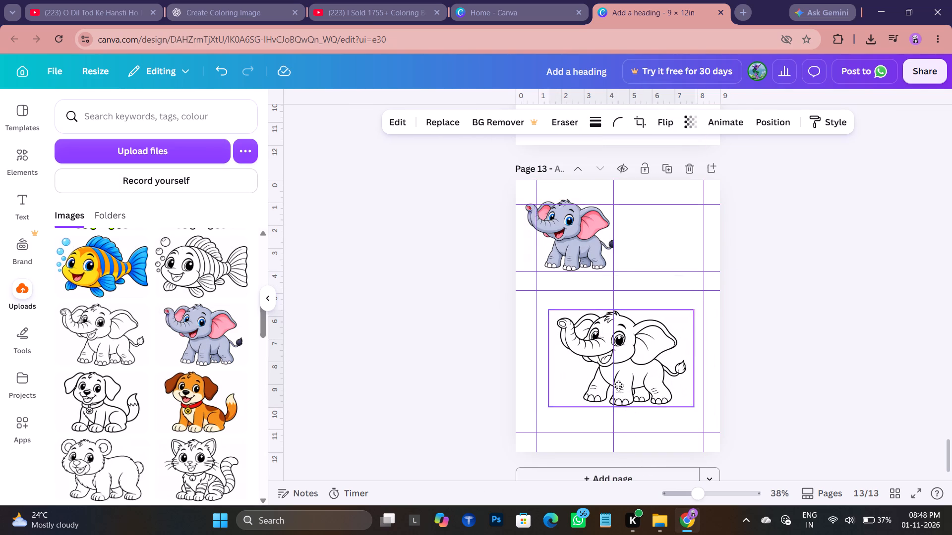
left_click_drag(618, 385, 610, 384)
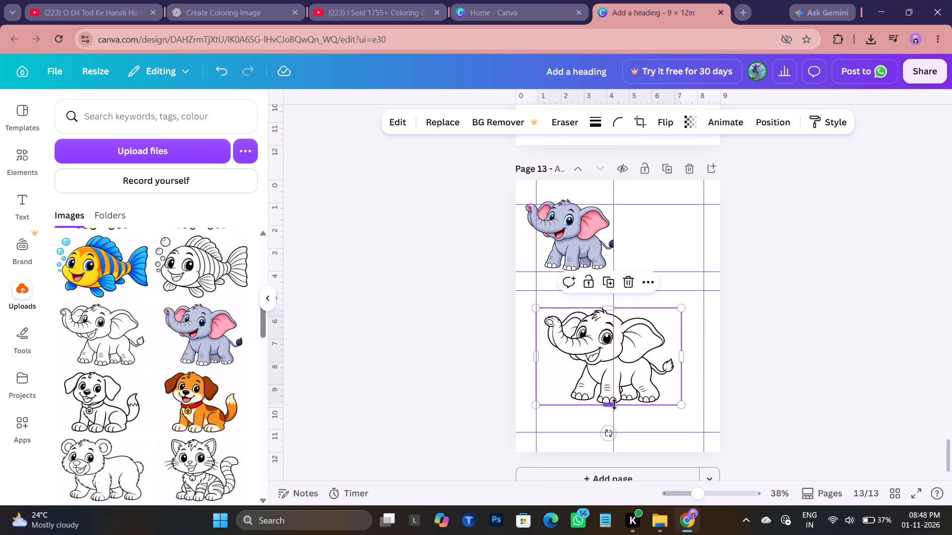
left_click_drag(614, 404, 613, 411)
left_click_drag(621, 380, 625, 402)
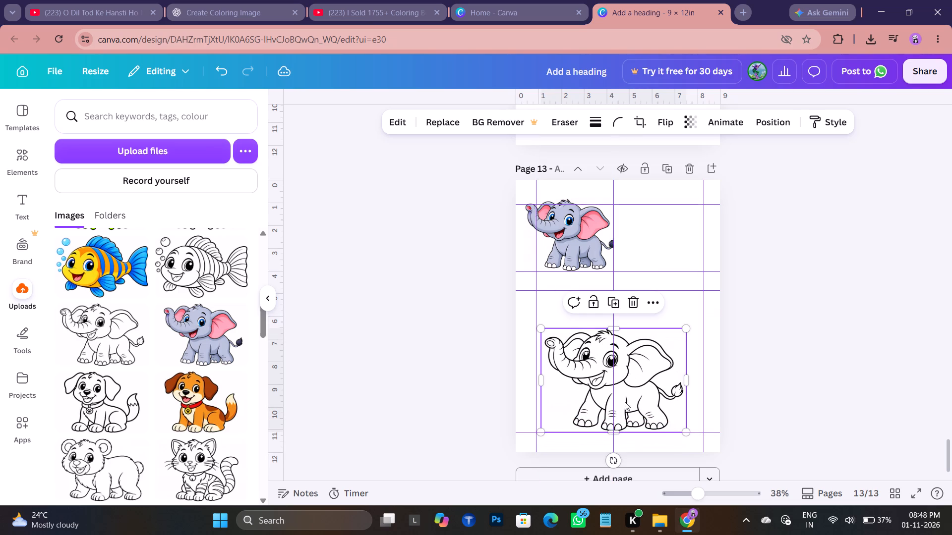
Enlarge the uncolored elephant by extending its frame upward, slightly past the left margin guide and out to the right margin guide.
left_click_drag(615, 329, 613, 324)
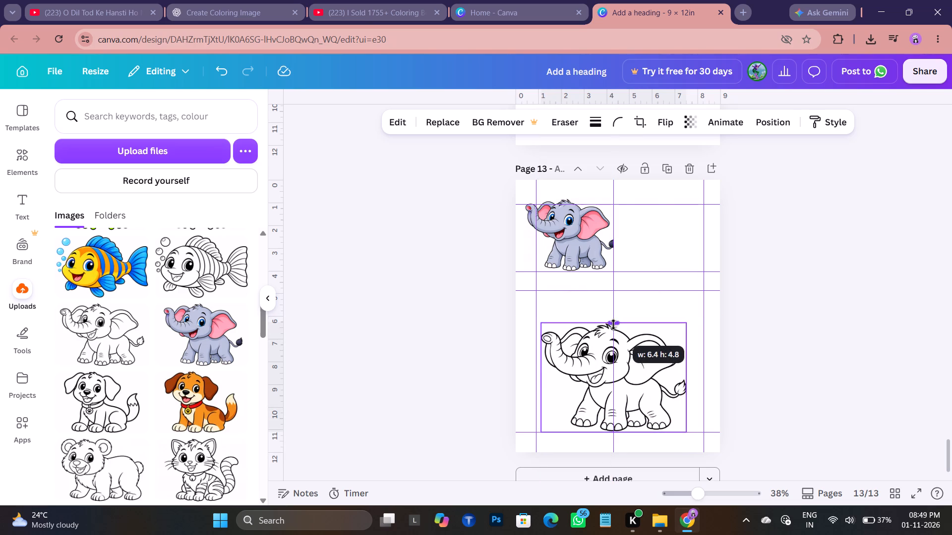
left_click_drag(613, 324, 611, 317)
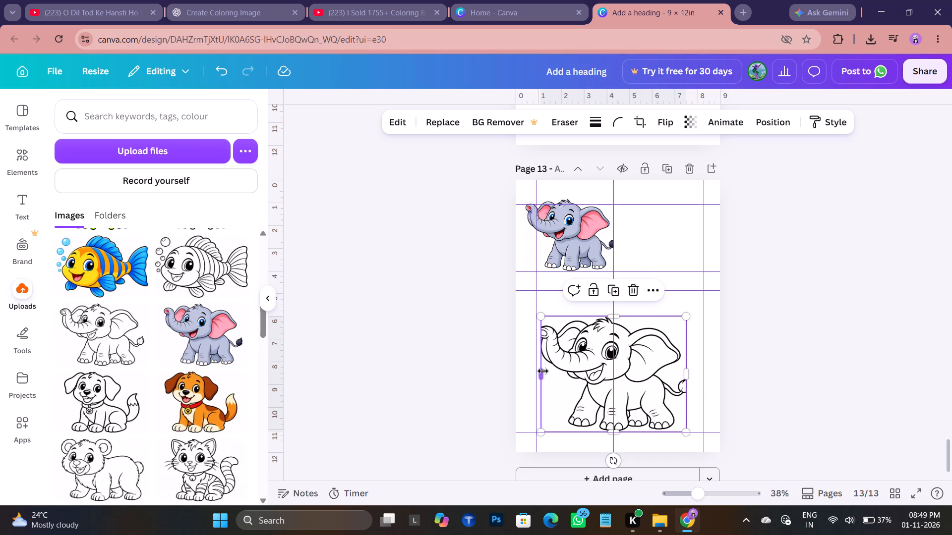
left_click_drag(542, 373, 531, 373)
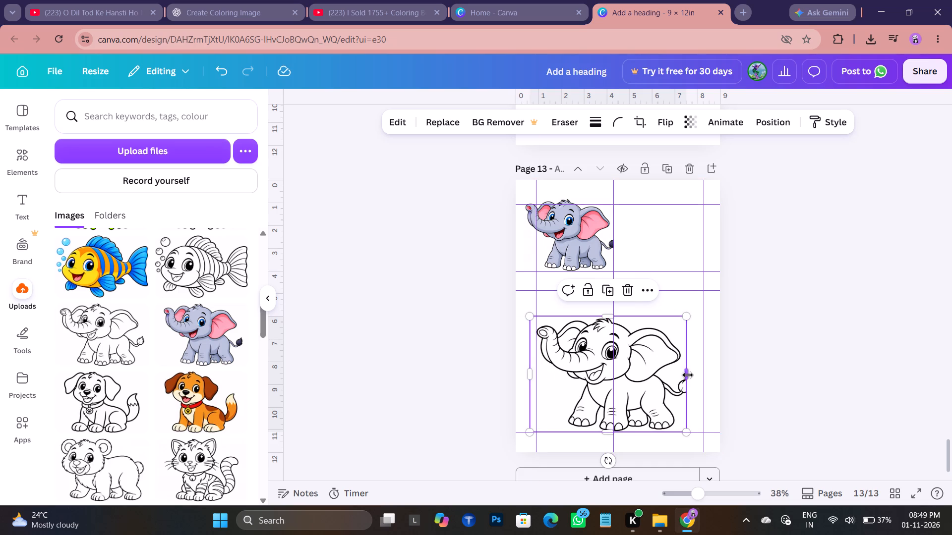
left_click_drag(688, 375, 717, 373)
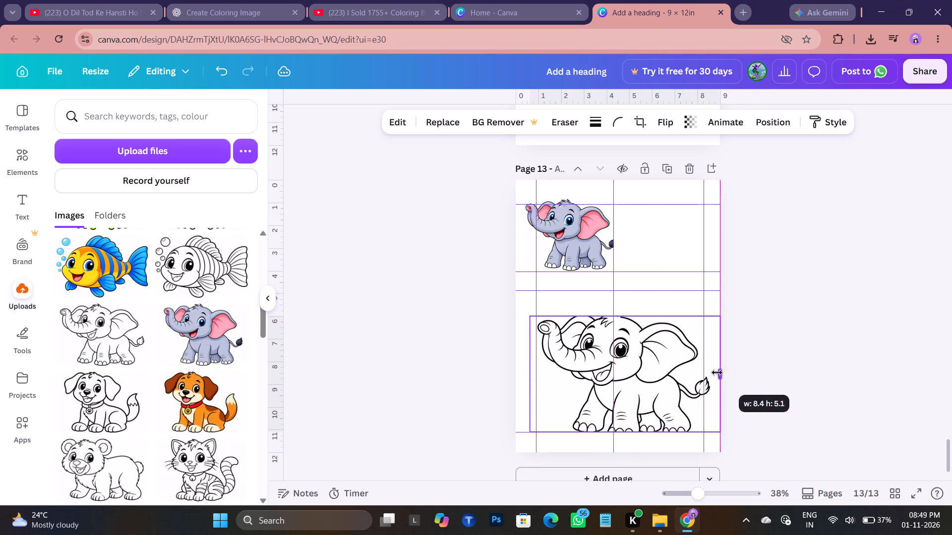
left_click_drag(717, 373, 707, 374)
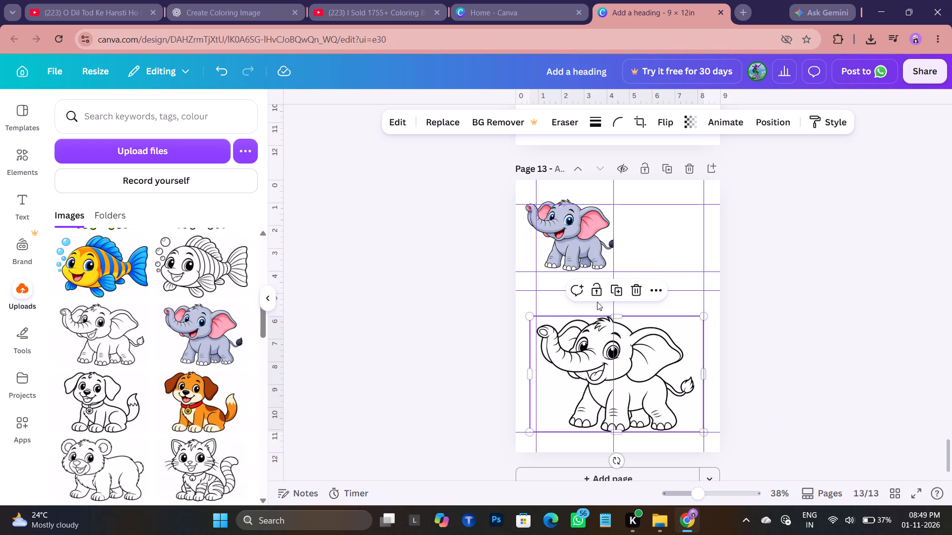
left_click(615, 312)
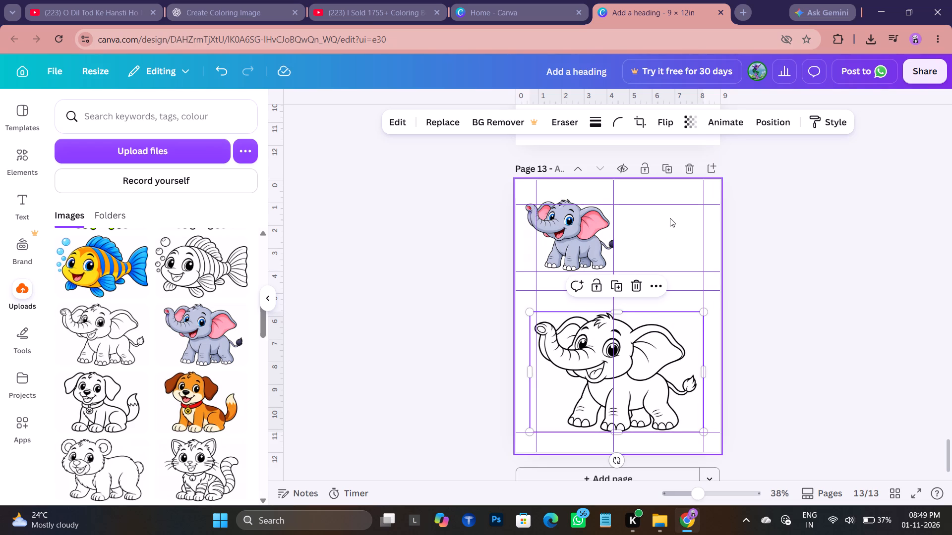
left_click(661, 230)
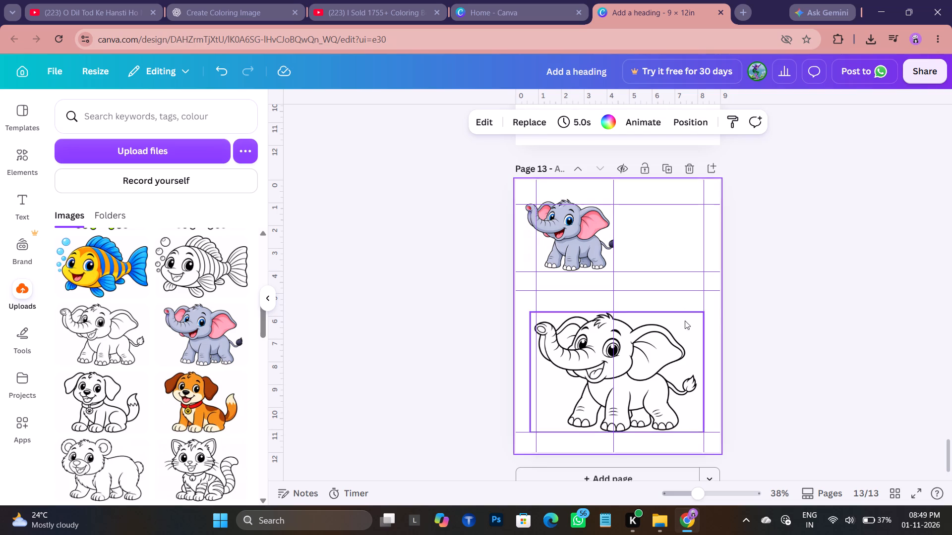
left_click(428, 275)
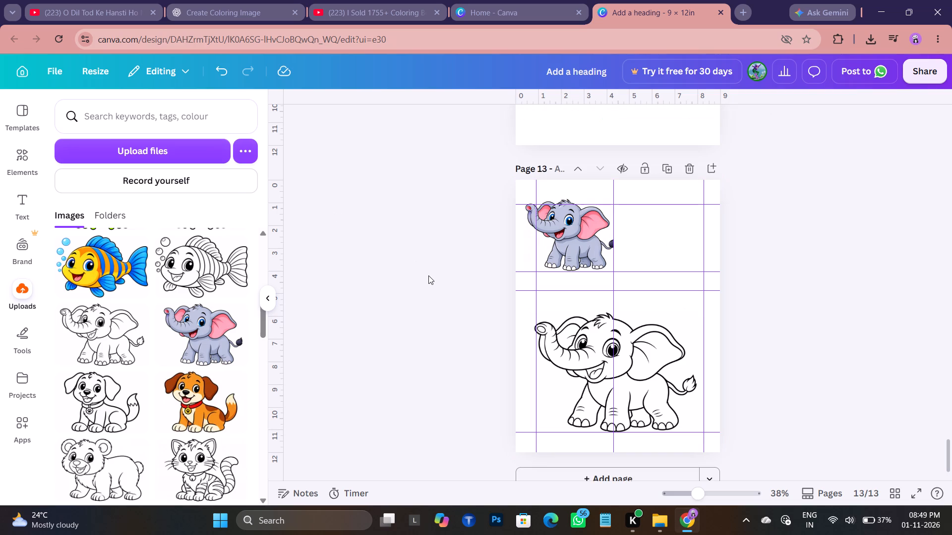
Add a heading to page 13, move it near the colored elephant's feet between the guides, and clear its placeholder text.
left_click(29, 201)
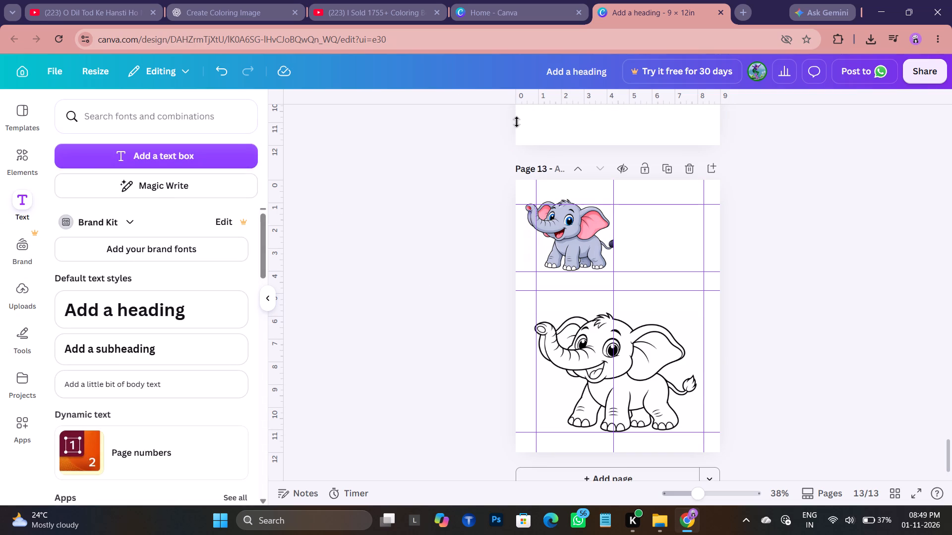
left_click(154, 299)
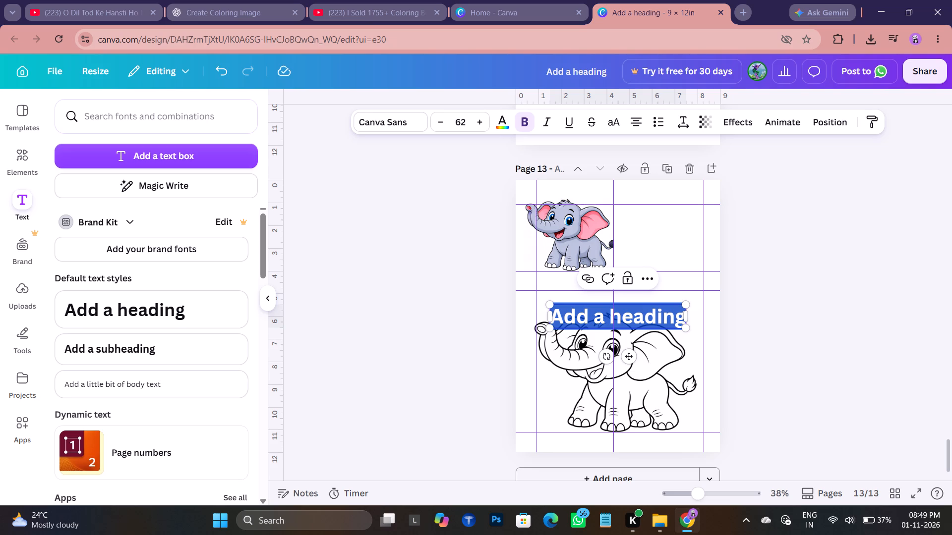
left_click_drag(647, 303, 668, 252)
left_click(700, 266)
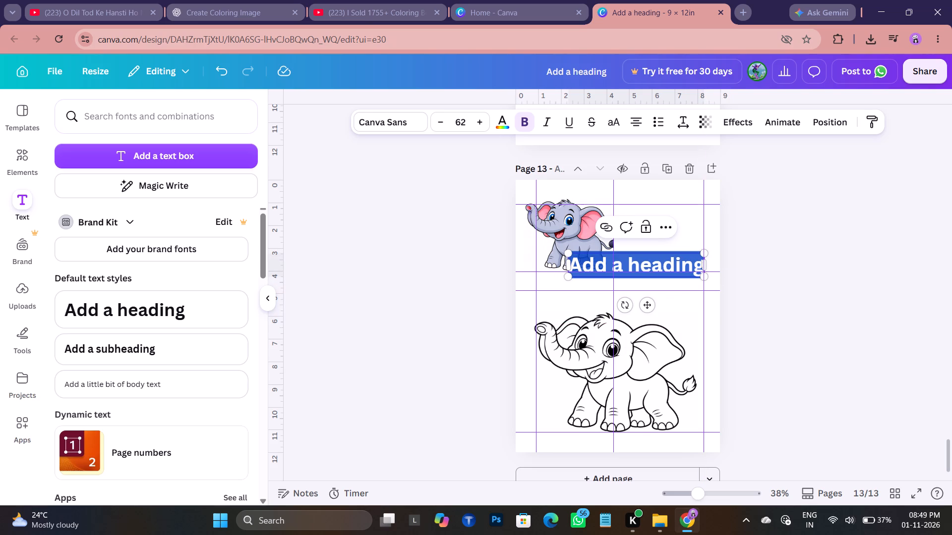
key("BackSpace")
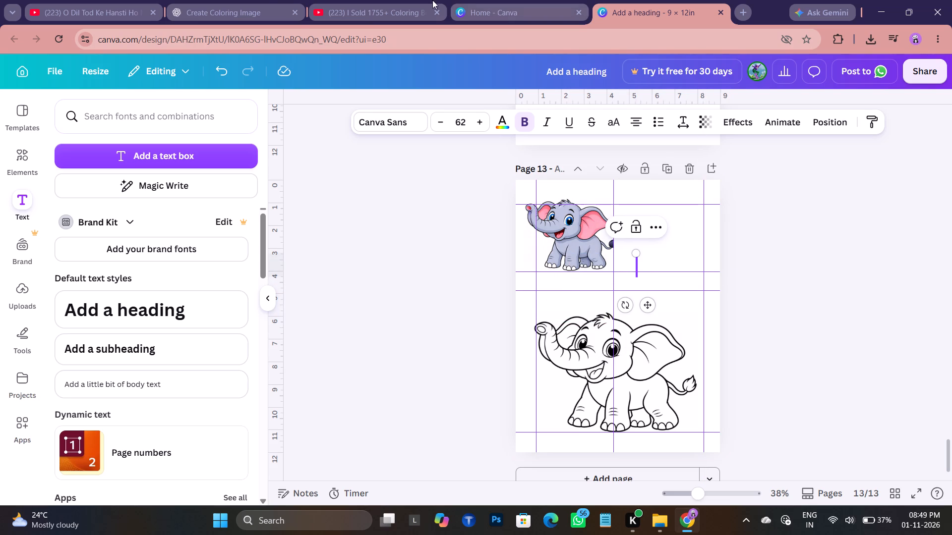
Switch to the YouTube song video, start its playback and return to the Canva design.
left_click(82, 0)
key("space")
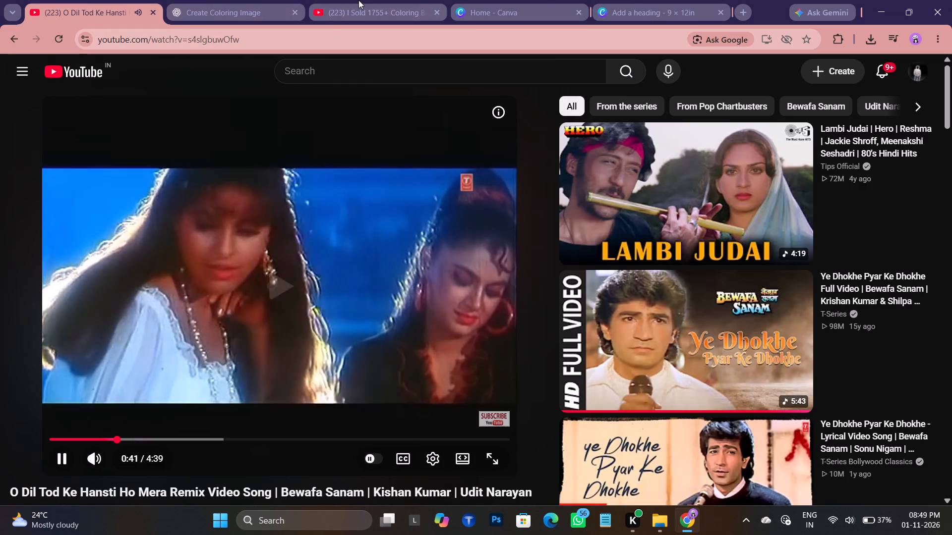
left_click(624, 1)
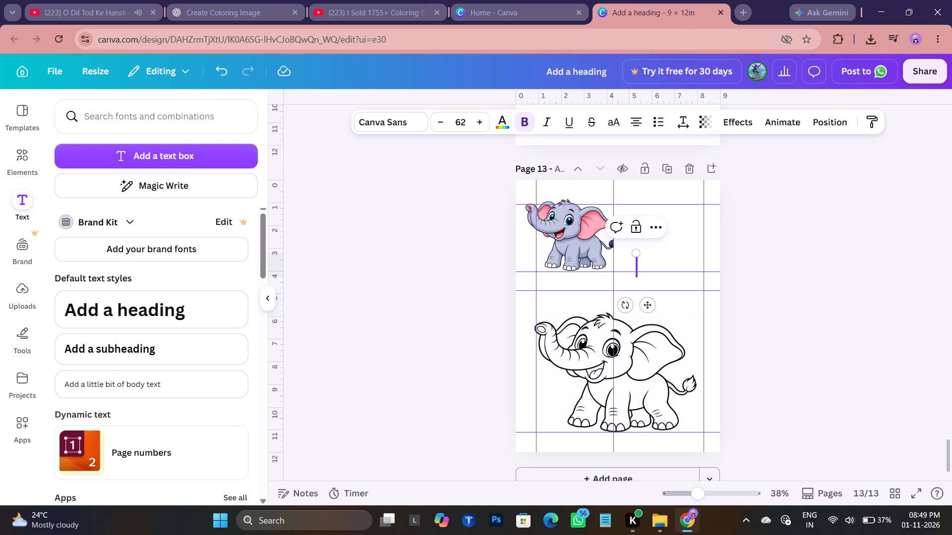
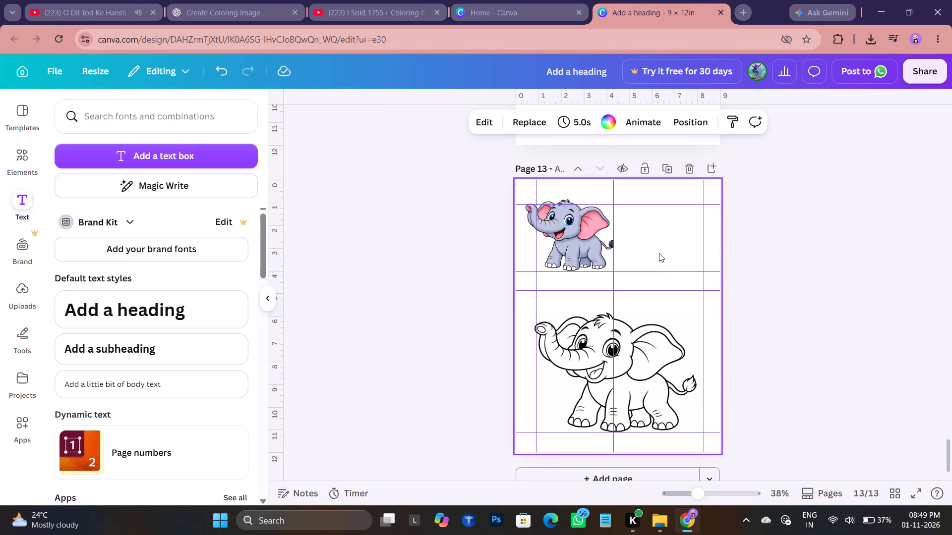
Add a subheading and a heading to page 13, and shrink the heading to about font size 58.1.
left_click(659, 253)
left_click(189, 333)
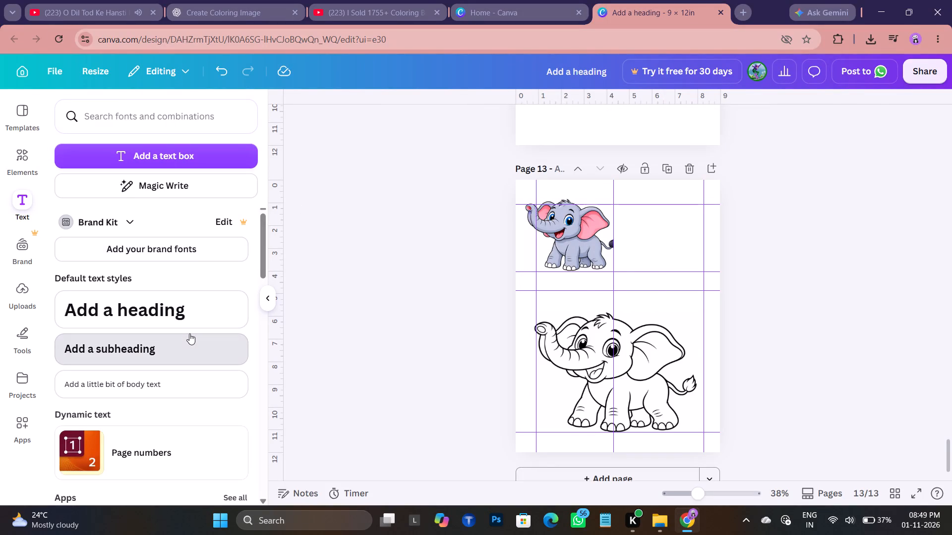
left_click(186, 307)
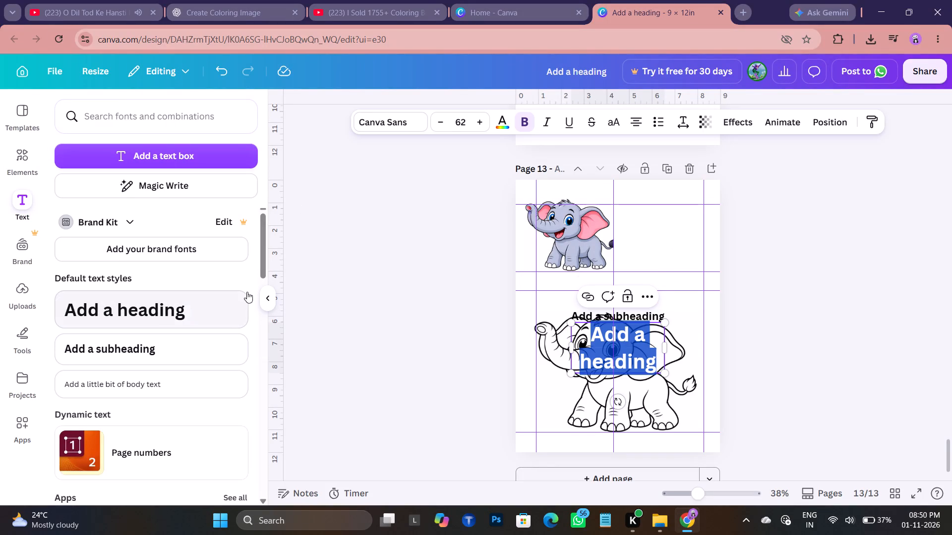
left_click_drag(637, 355, 654, 361)
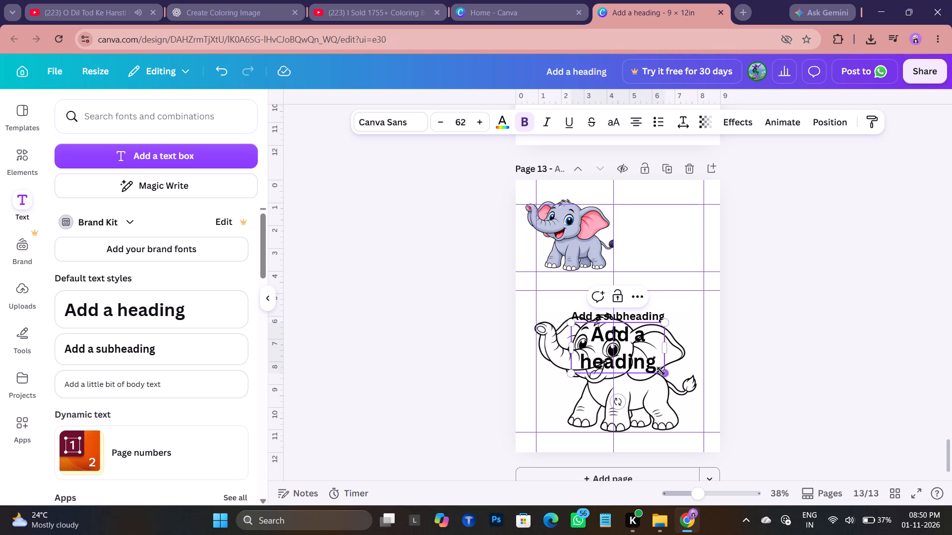
left_click_drag(661, 371, 663, 351)
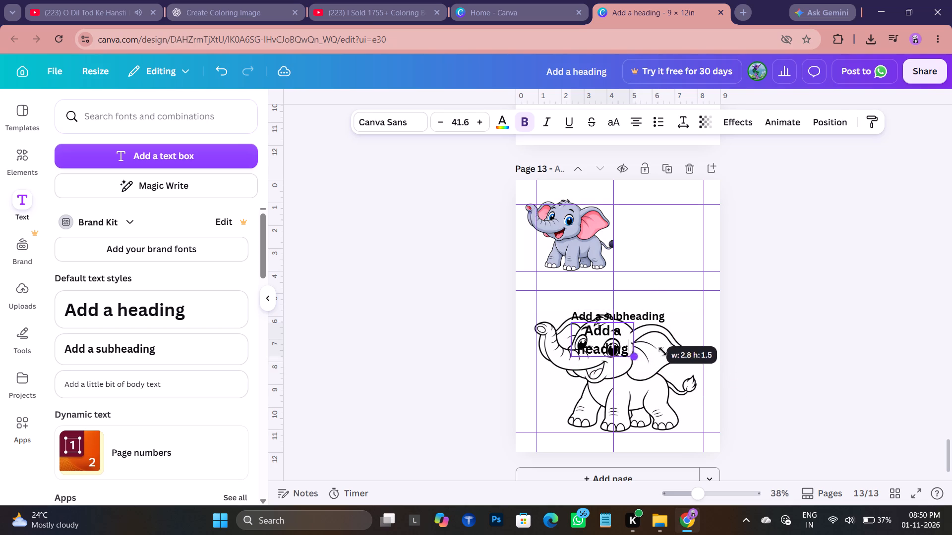
left_click_drag(663, 351, 667, 346)
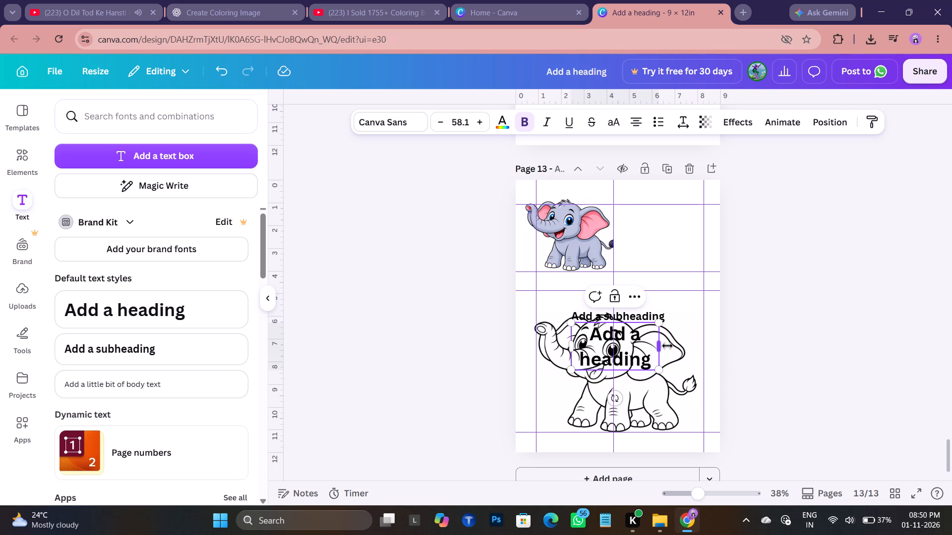
left_click(659, 373)
left_click(640, 296)
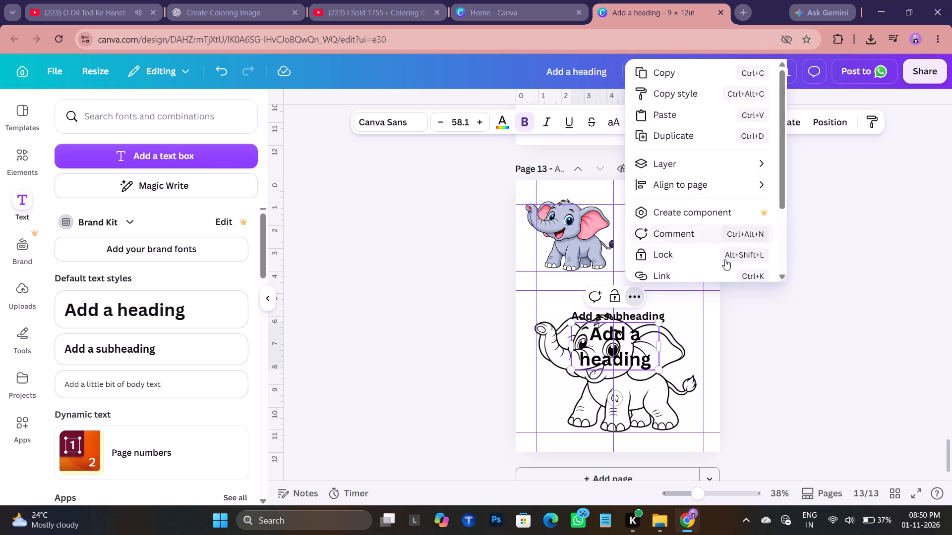
left_click(780, 366)
Move the heading beside the colored elephant on page 13 and replace its text with ELEPHANT.
left_click_drag(627, 351, 643, 319)
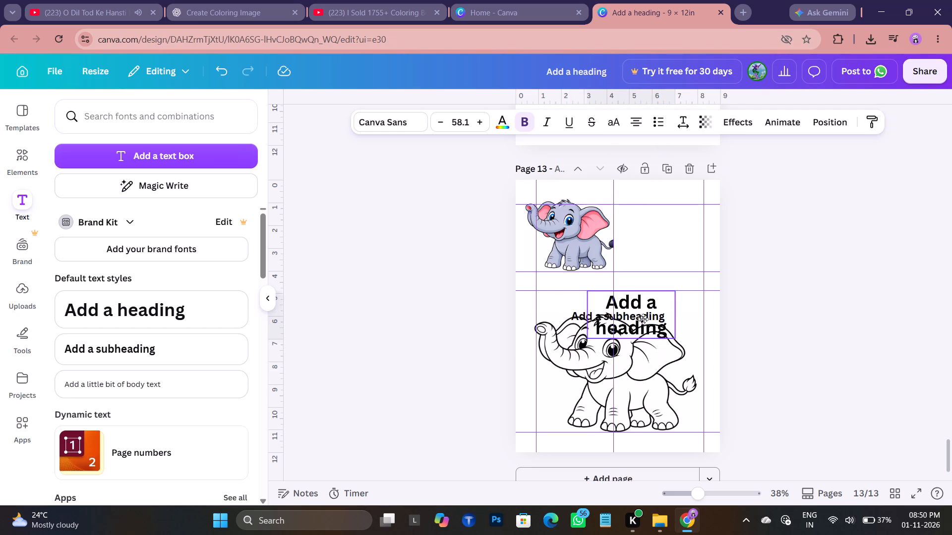
left_click_drag(643, 319, 663, 264)
left_click(685, 272)
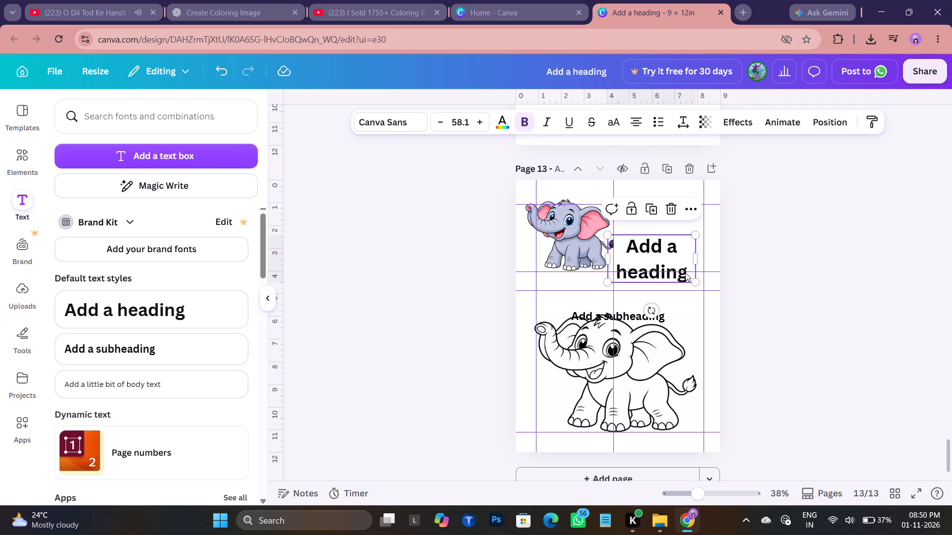
key("BackSpace")
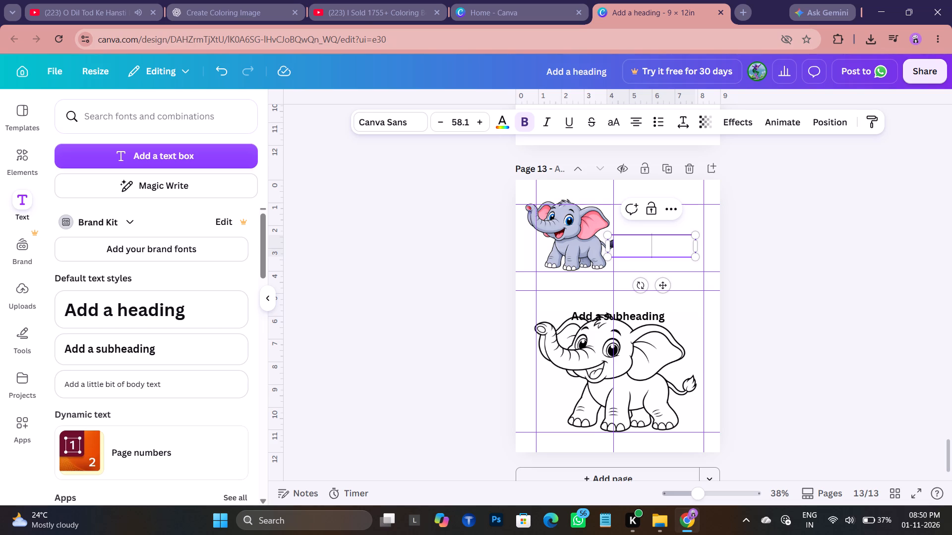
type("ELEP")
type("HANT")
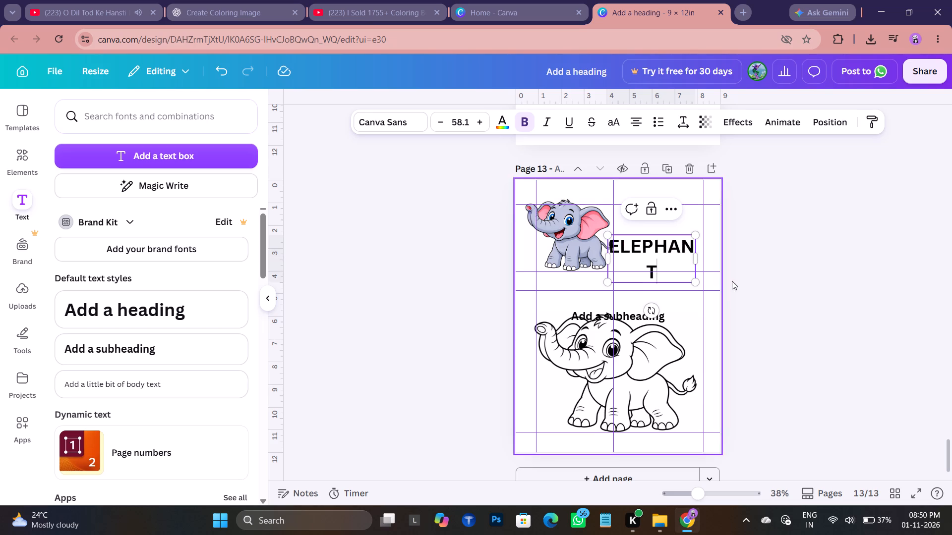
Resize the ELEPHANT heading to about font size 54.8 and widen its frame so the word fits on one line.
left_click_drag(695, 281, 707, 263)
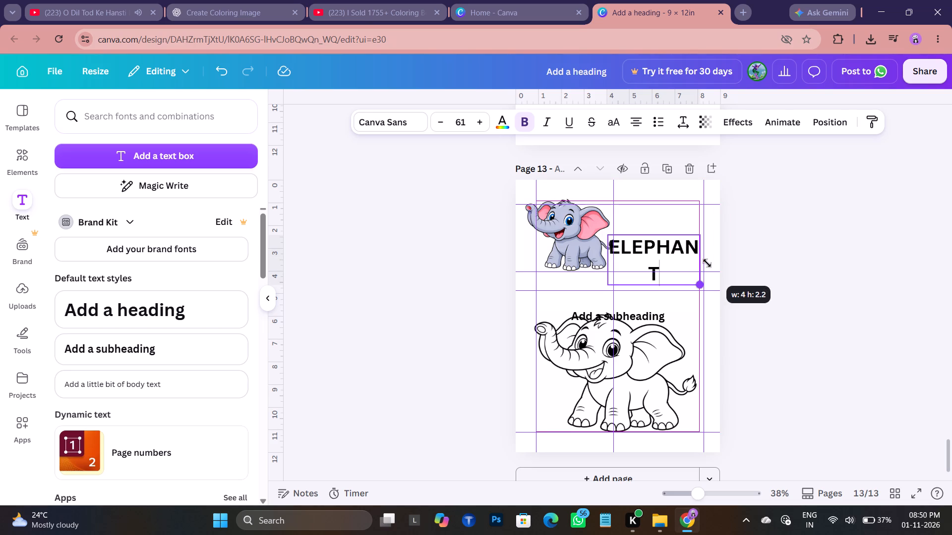
left_click_drag(707, 263, 699, 261)
left_click_drag(688, 260, 694, 256)
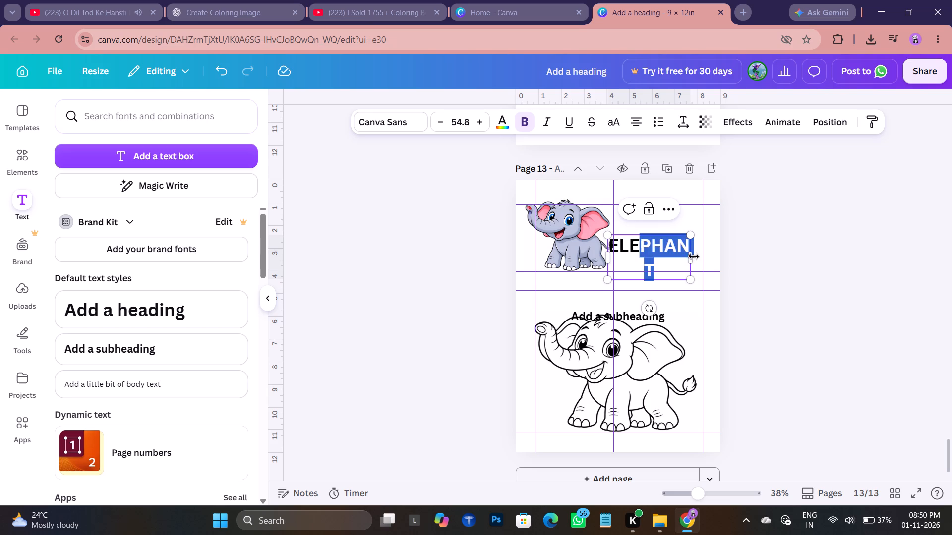
left_click_drag(694, 256, 696, 255)
left_click(693, 265)
left_click_drag(693, 265, 703, 261)
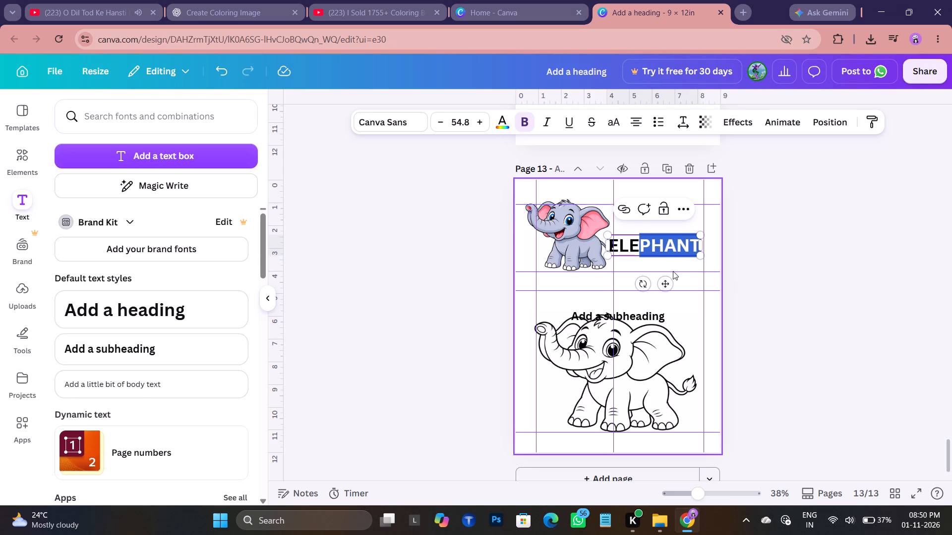
left_click(673, 271)
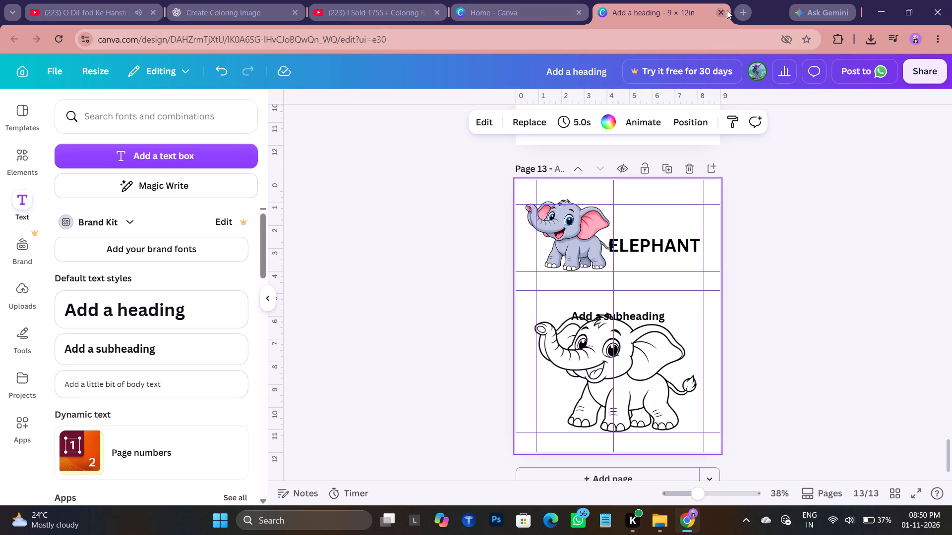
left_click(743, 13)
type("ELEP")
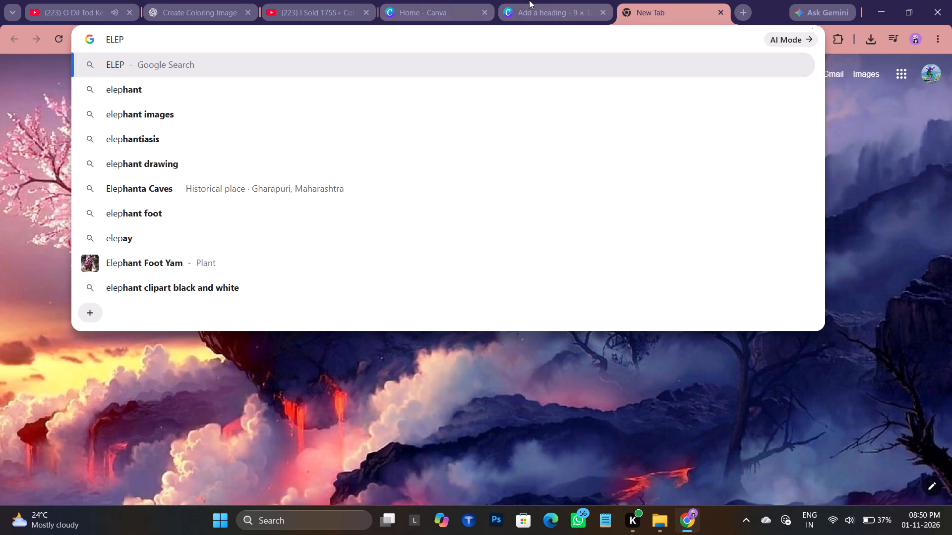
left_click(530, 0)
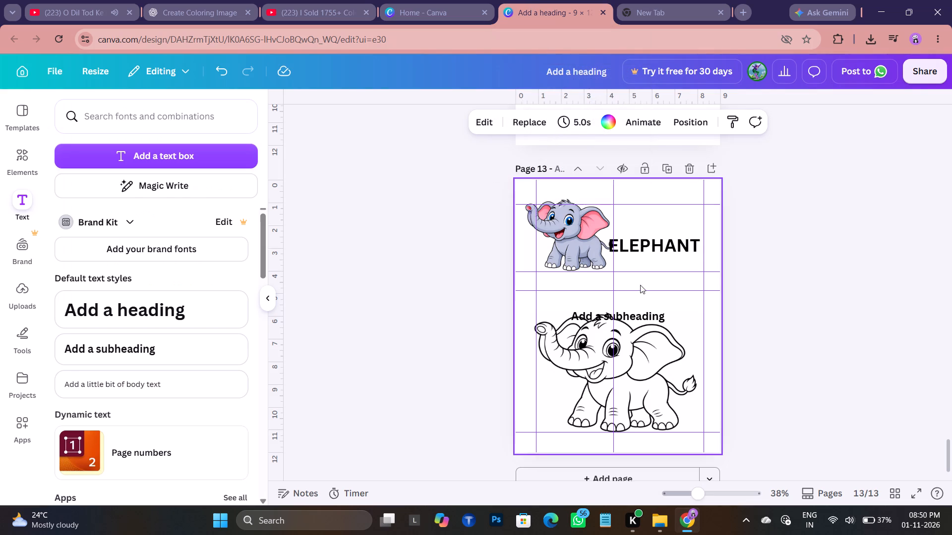
Align the ELEPHANT heading with the middle vertical guide and the horizontal guide below the colored elephant, and apply the Hollow effect.
left_click_drag(647, 247, 657, 257)
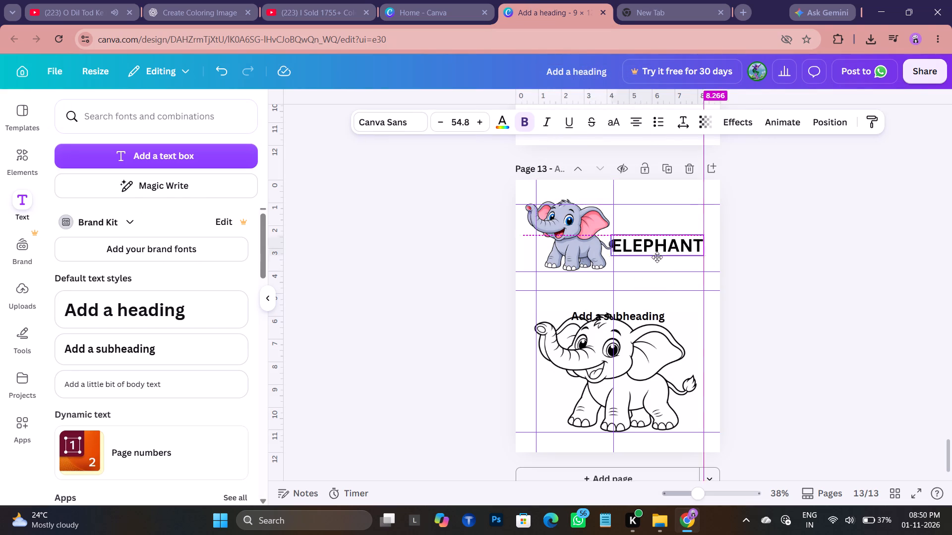
left_click_drag(657, 257, 652, 261)
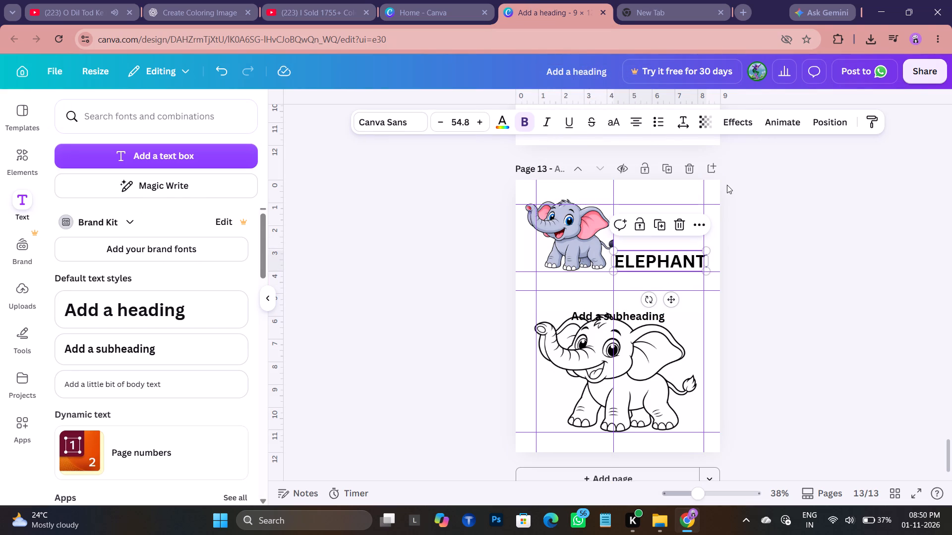
left_click(730, 123)
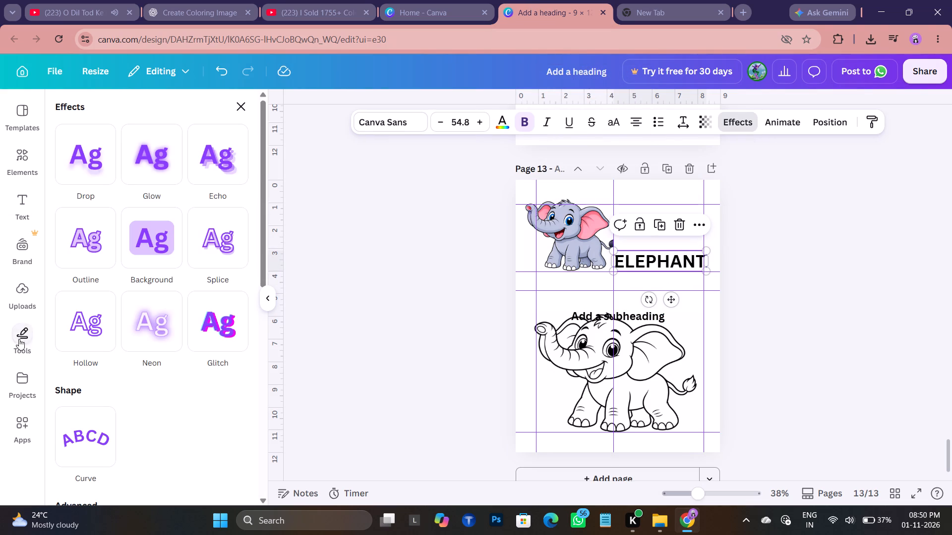
left_click(72, 333)
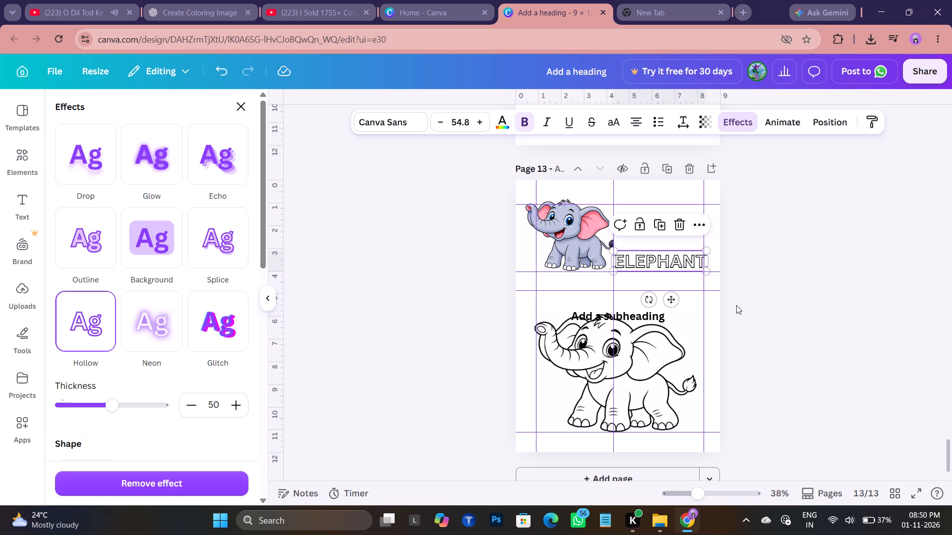
left_click(764, 296)
left_click(767, 265)
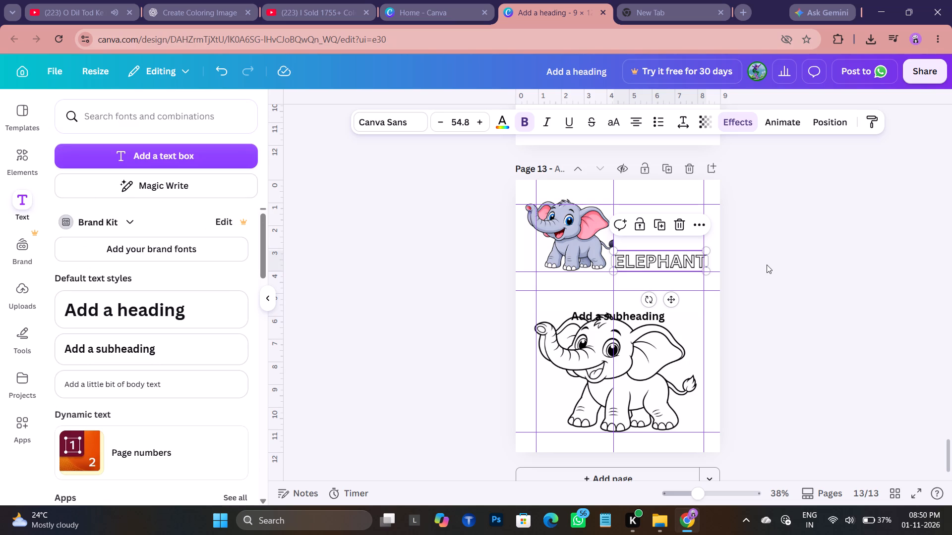
Add two new blank pages, 14 and 15, after the elephant page.
scroll(753, 334, "up", 3)
scroll(753, 334, "down", 1)
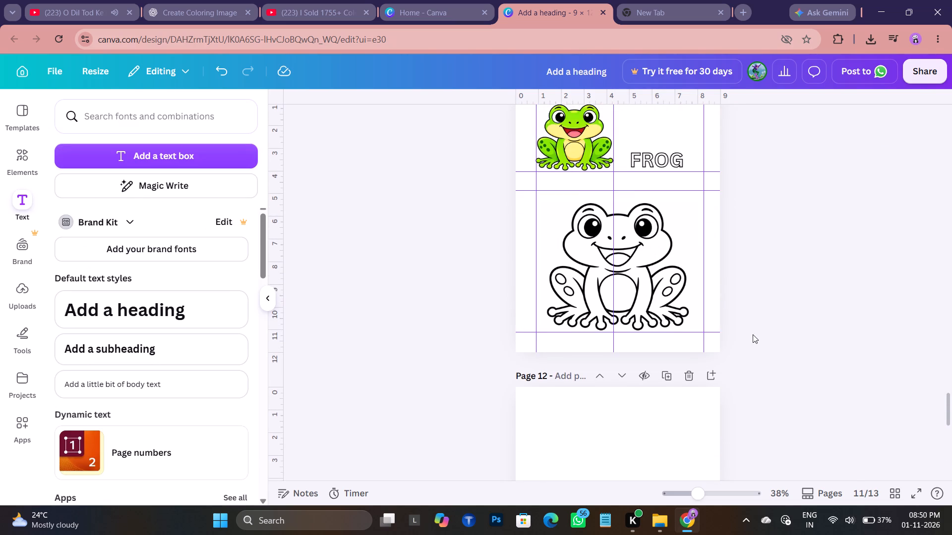
scroll(753, 334, "down", 3)
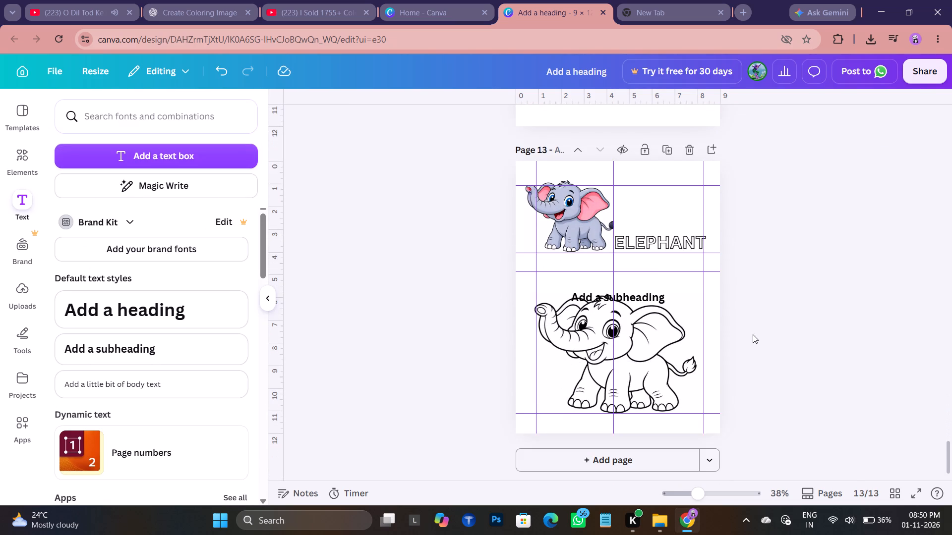
left_click(654, 466)
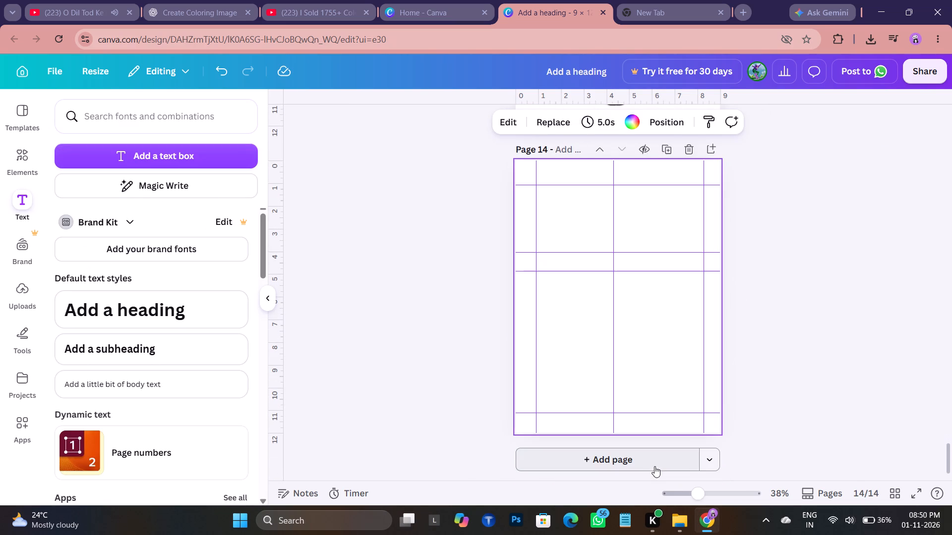
left_click(642, 463)
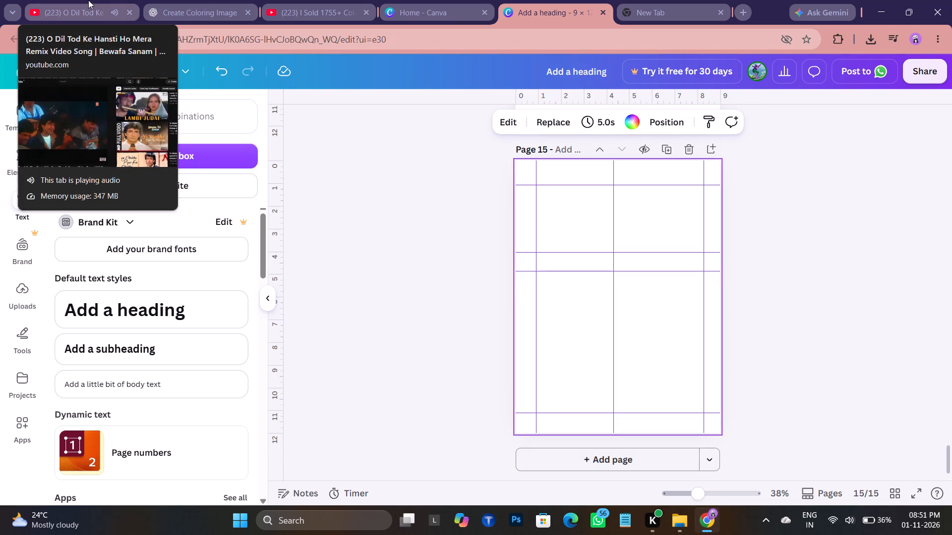
Place the colored dog image from the uploads onto page 15.
left_click(20, 297)
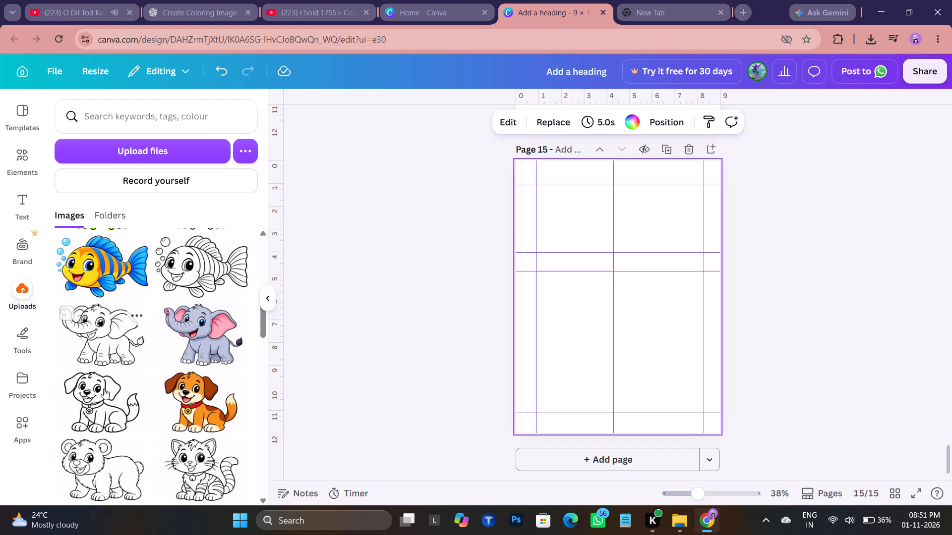
left_click_drag(92, 421, 88, 424)
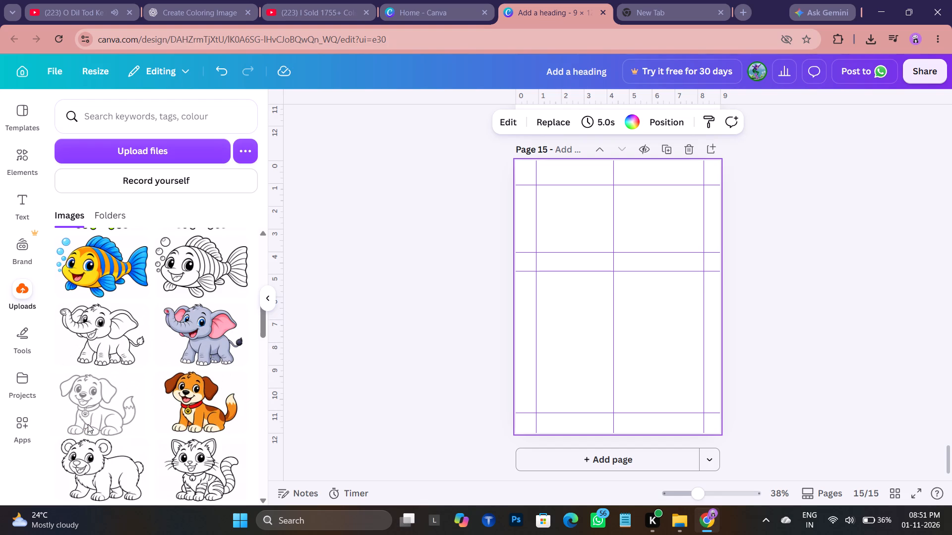
left_click_drag(194, 414, 515, 308)
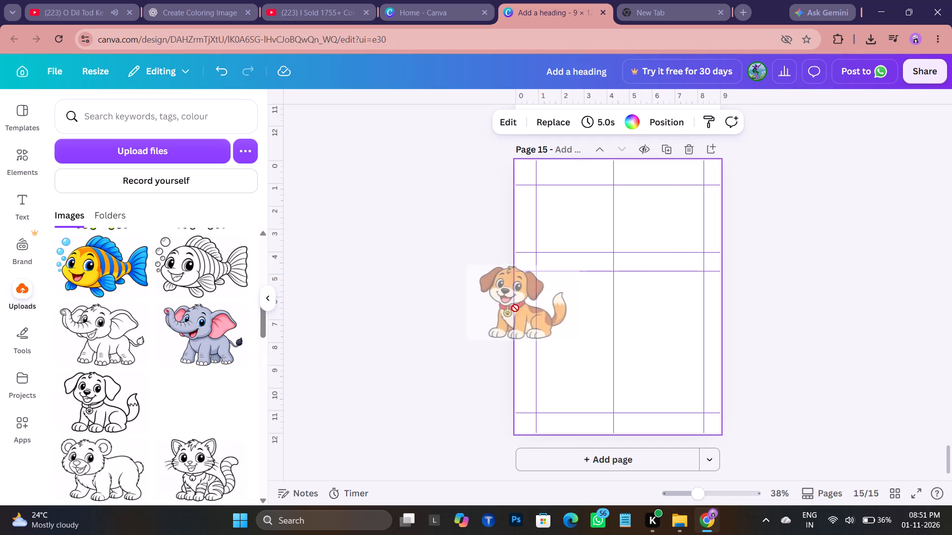
left_click_drag(515, 308, 580, 329)
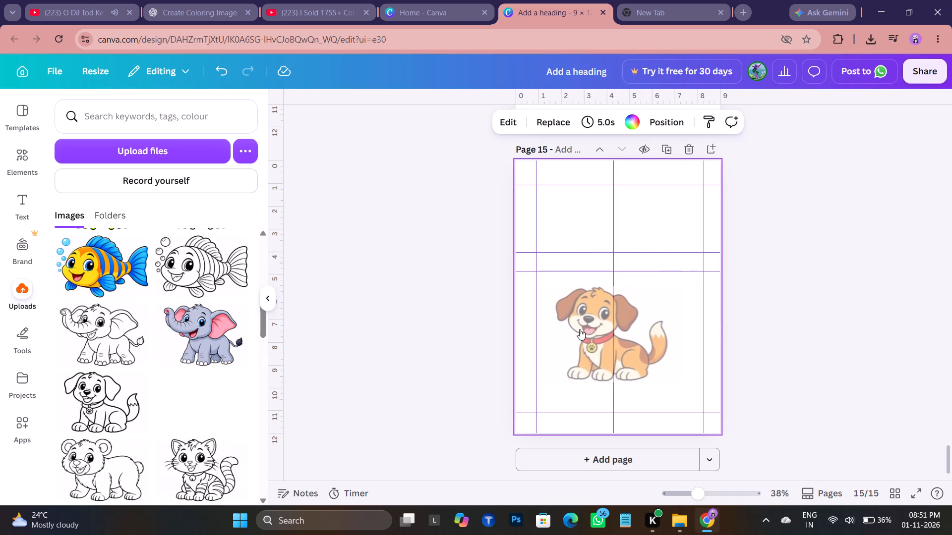
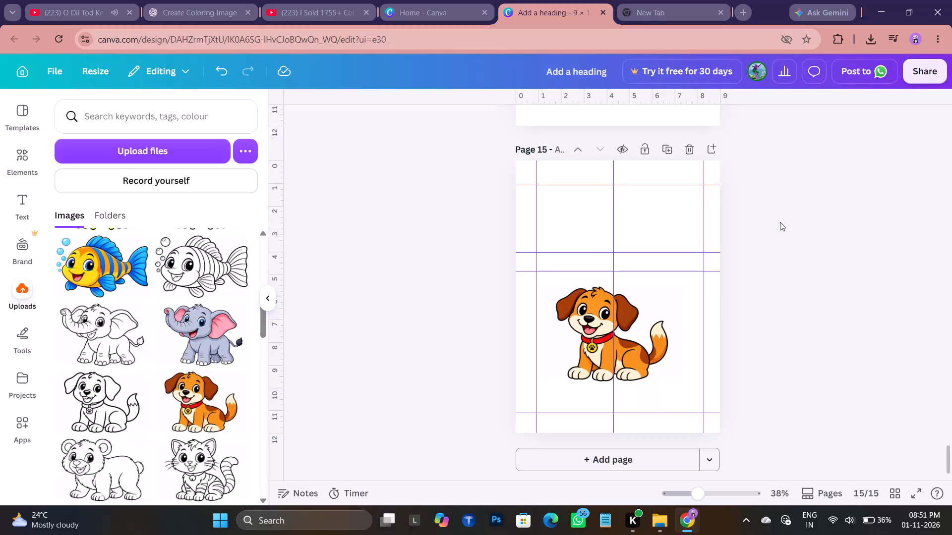
Resize the colored dog image to about 3.3 × 2.7 in and align it with the first vertical guide and the second horizontal guide.
left_click(608, 366)
left_click(608, 366)
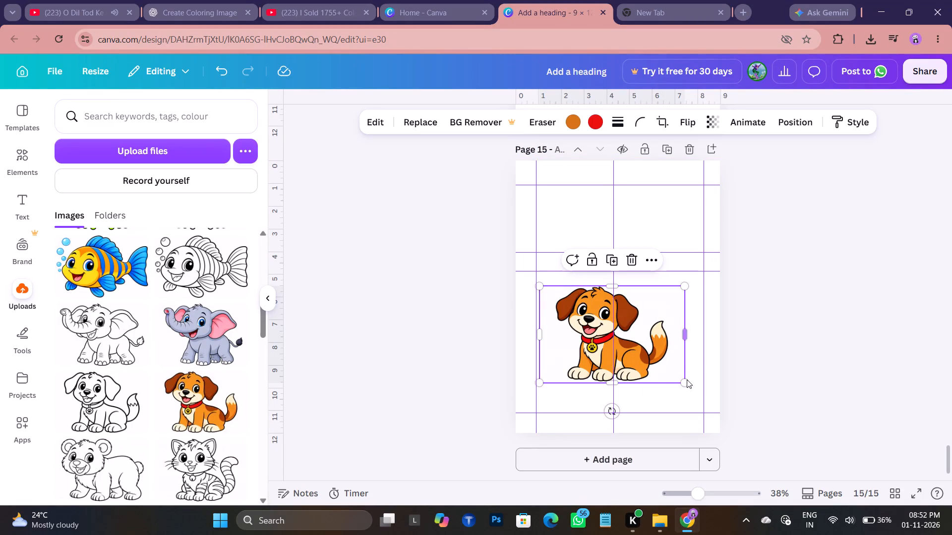
left_click_drag(684, 383, 644, 351)
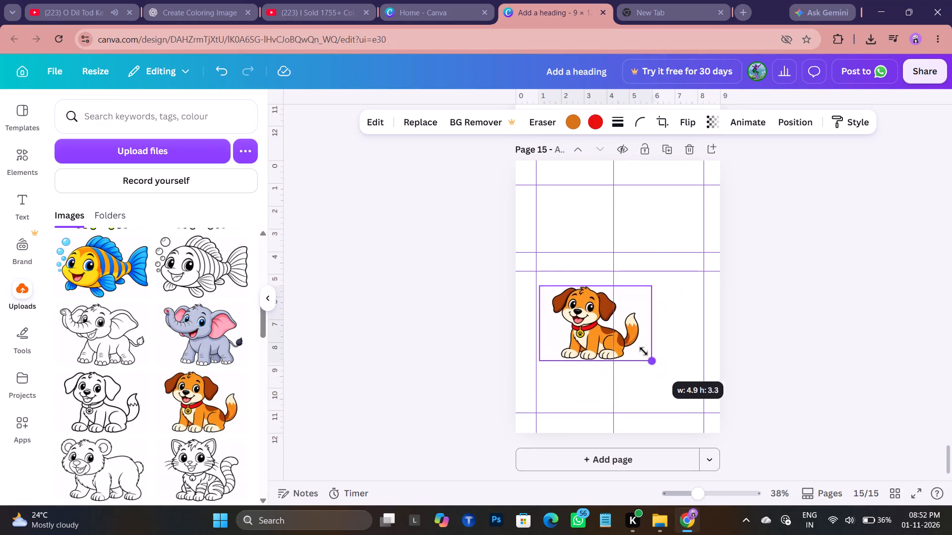
left_click_drag(644, 351, 616, 340)
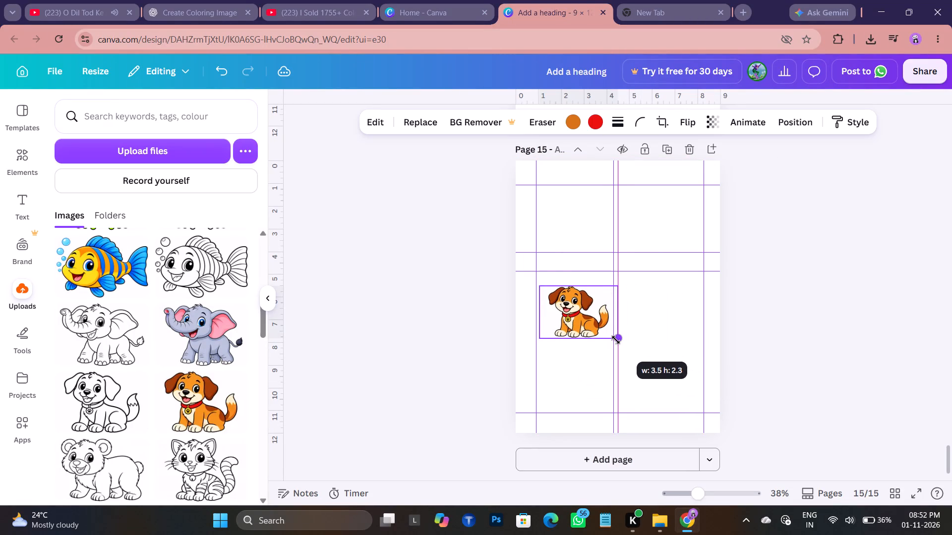
left_click_drag(616, 340, 612, 342)
left_click_drag(591, 314, 588, 231)
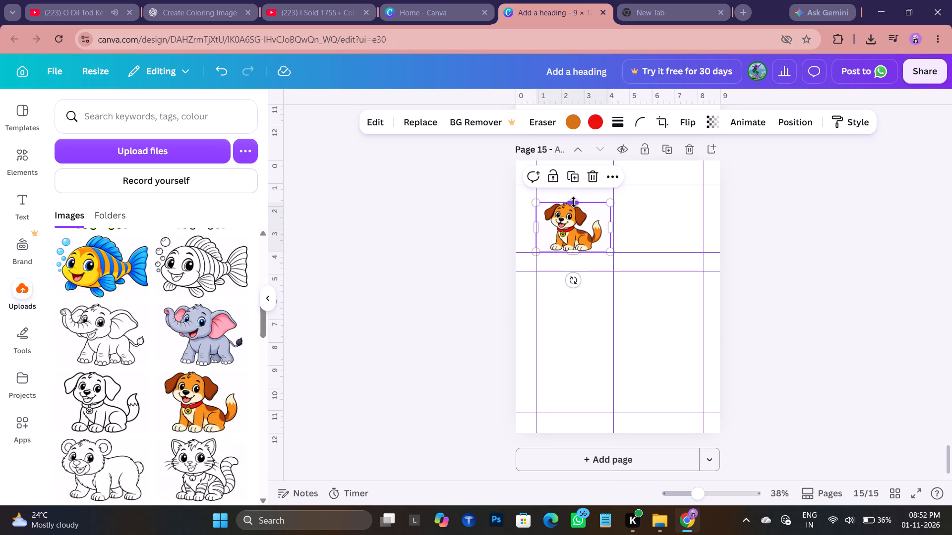
left_click_drag(574, 203, 574, 195)
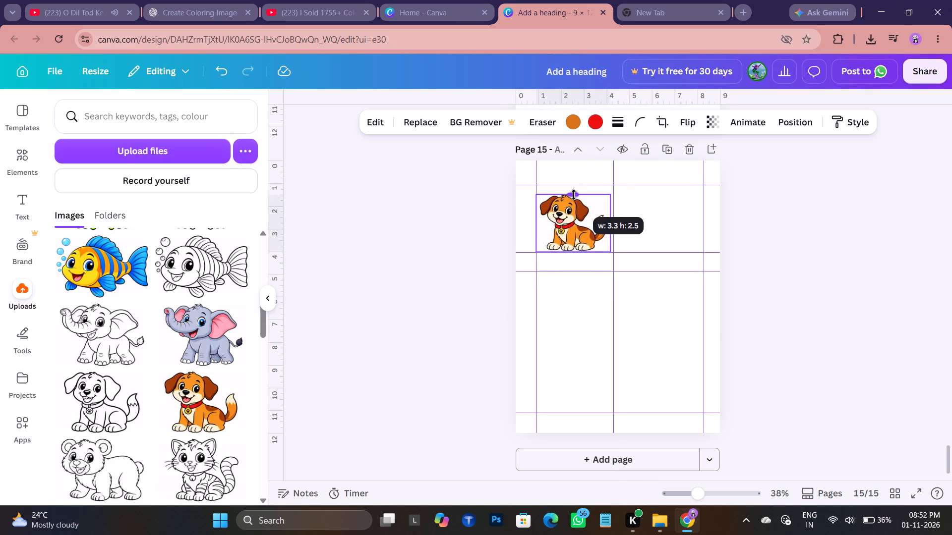
left_click_drag(574, 195, 574, 191)
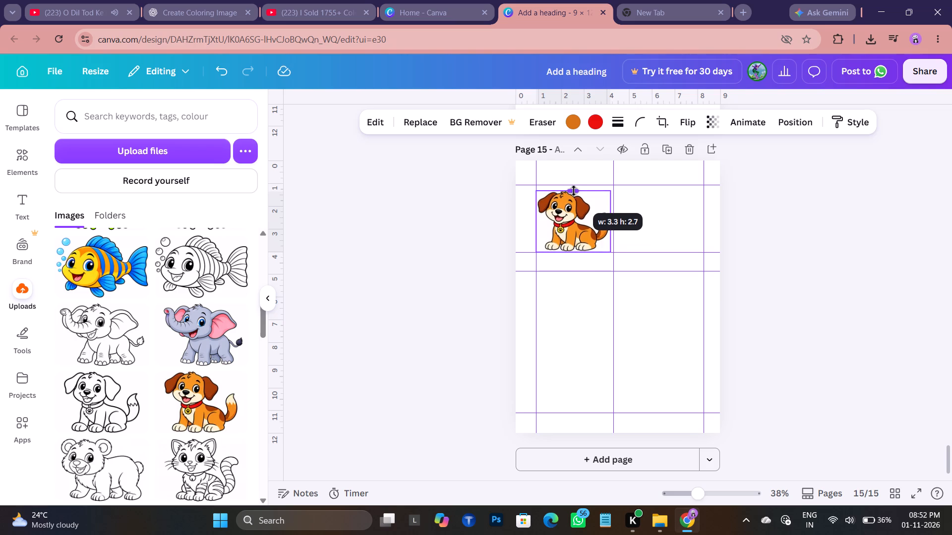
left_click_drag(574, 191, 574, 191)
left_click(635, 224)
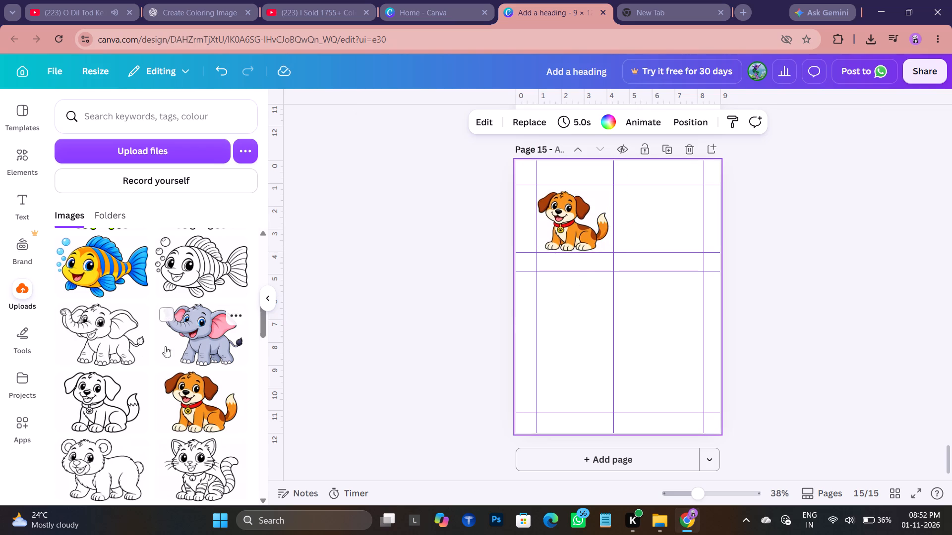
Place the uncolored dog image from the uploads onto page 15, below the colored dog.
left_click_drag(99, 405, 561, 406)
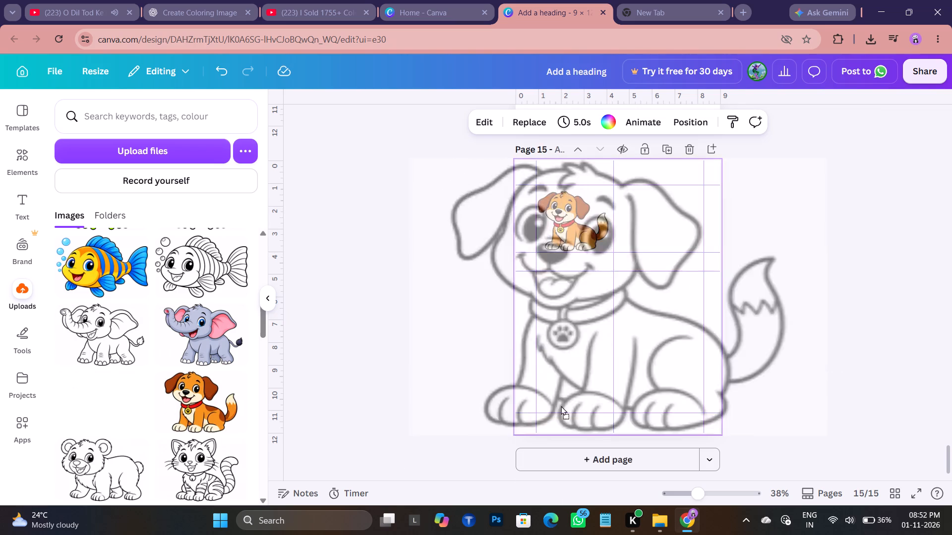
left_click_drag(561, 406, 604, 311)
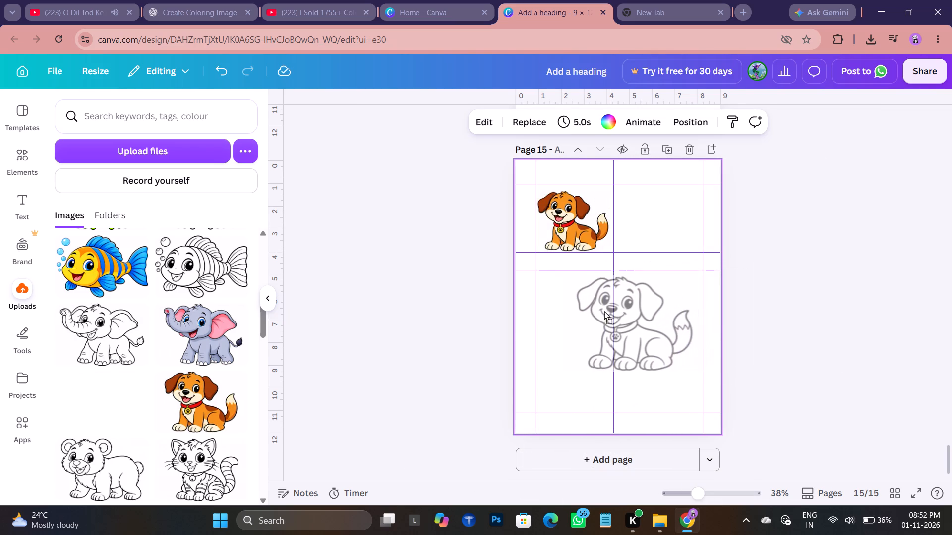
left_click_drag(604, 311, 590, 316)
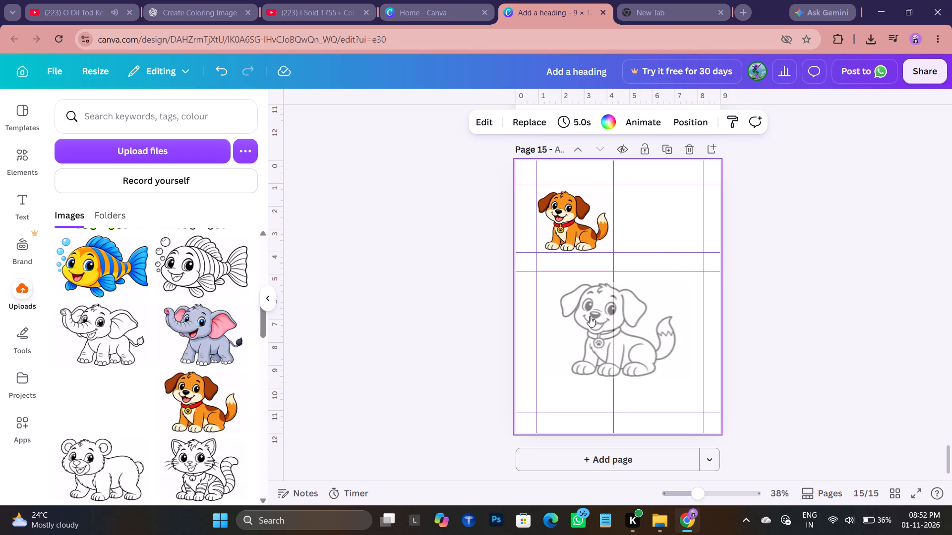
Enlarge the uncolored dog's frame to about 7.4 × 5.5 in and rest it on the lowest horizontal guide, between the outer vertical guides.
left_click_drag(621, 379, 617, 397)
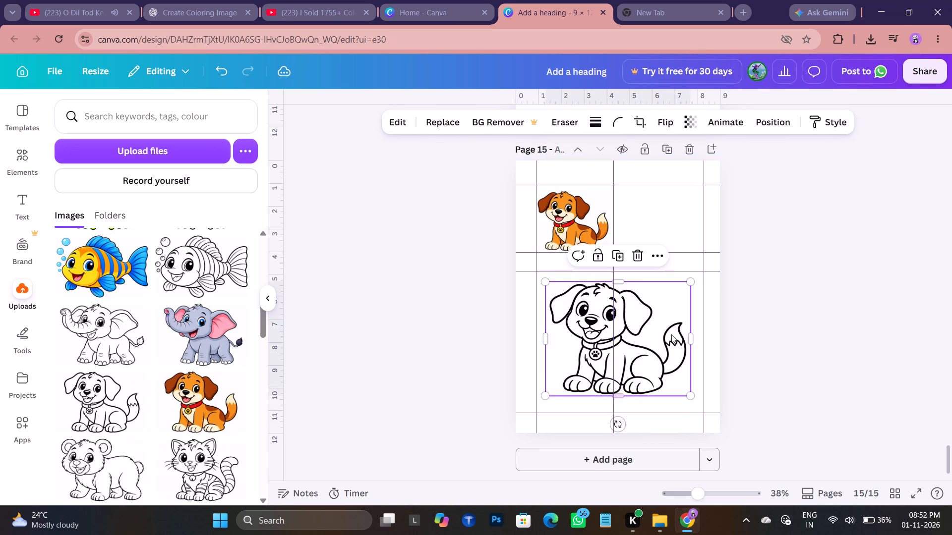
left_click_drag(690, 338, 749, 338)
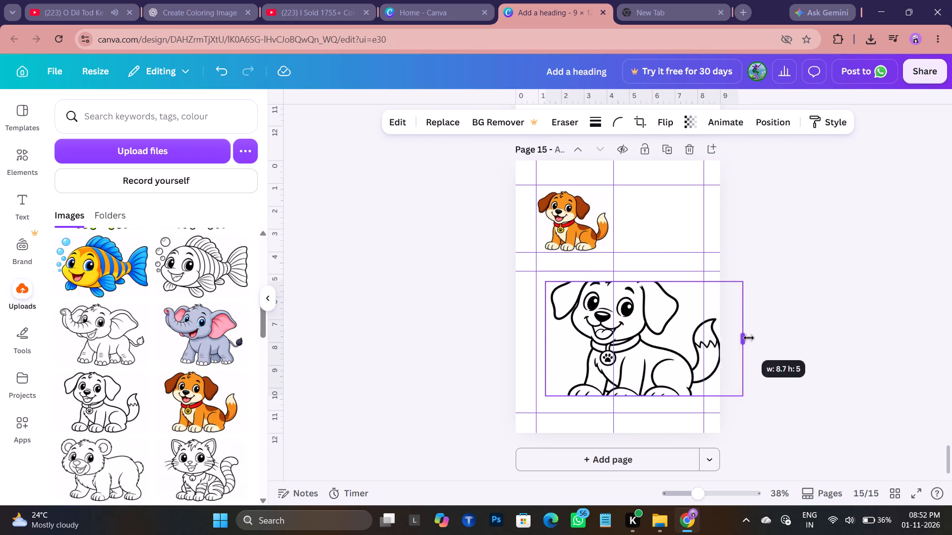
left_click_drag(749, 338, 706, 340)
left_click_drag(547, 340, 538, 339)
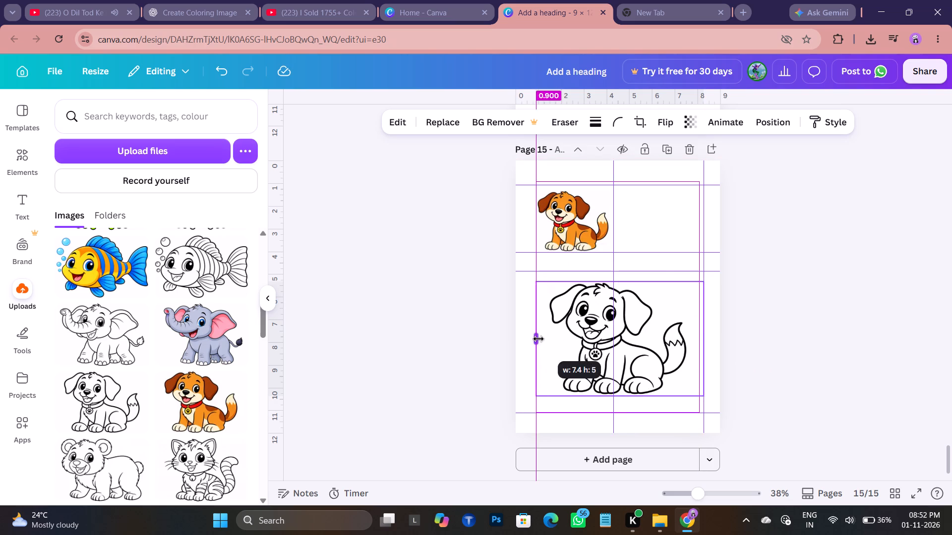
left_click_drag(538, 339, 539, 339)
left_click_drag(622, 368, 619, 384)
left_click_drag(616, 300, 616, 299)
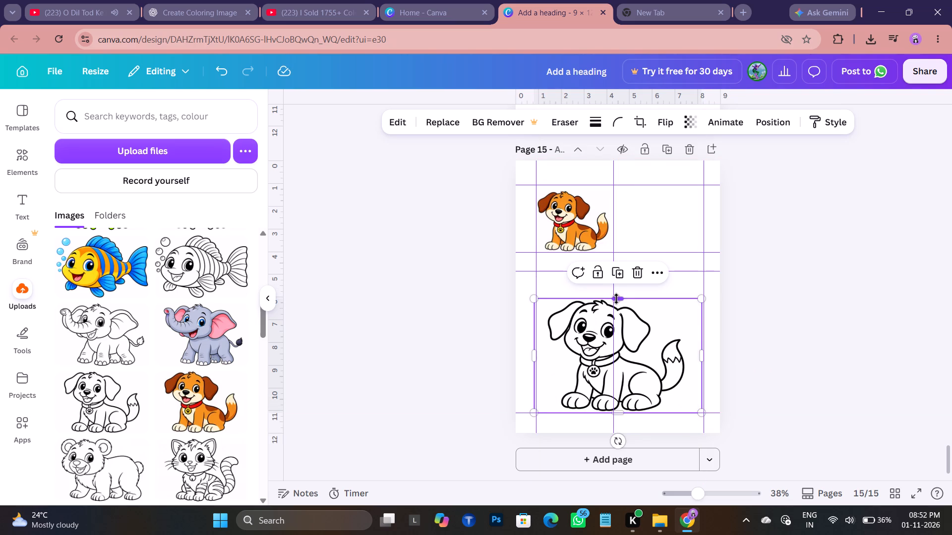
left_click_drag(616, 299, 616, 290)
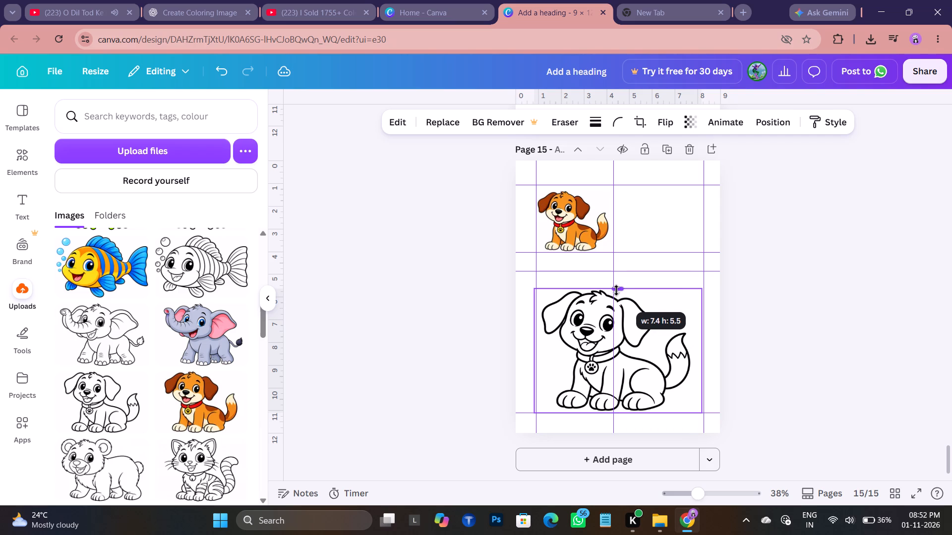
left_click_drag(616, 290, 616, 289)
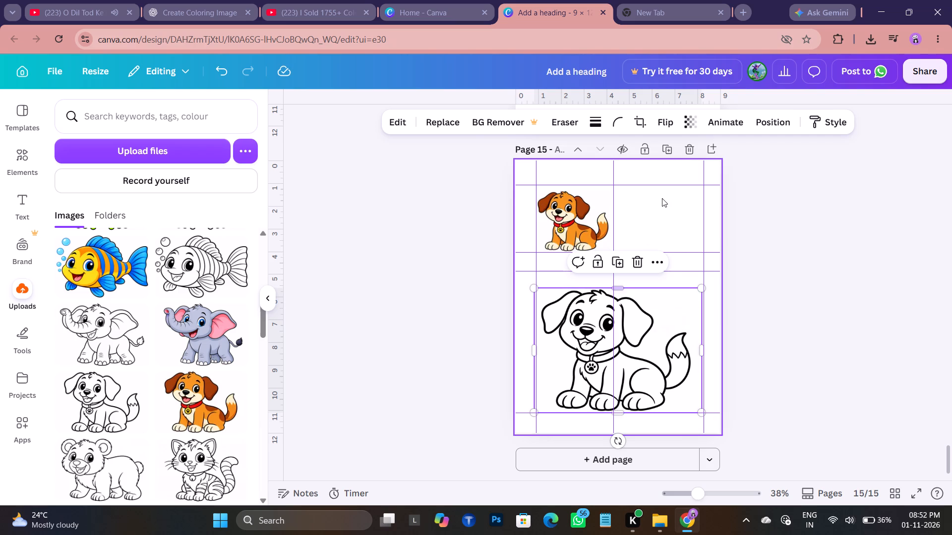
left_click(662, 198)
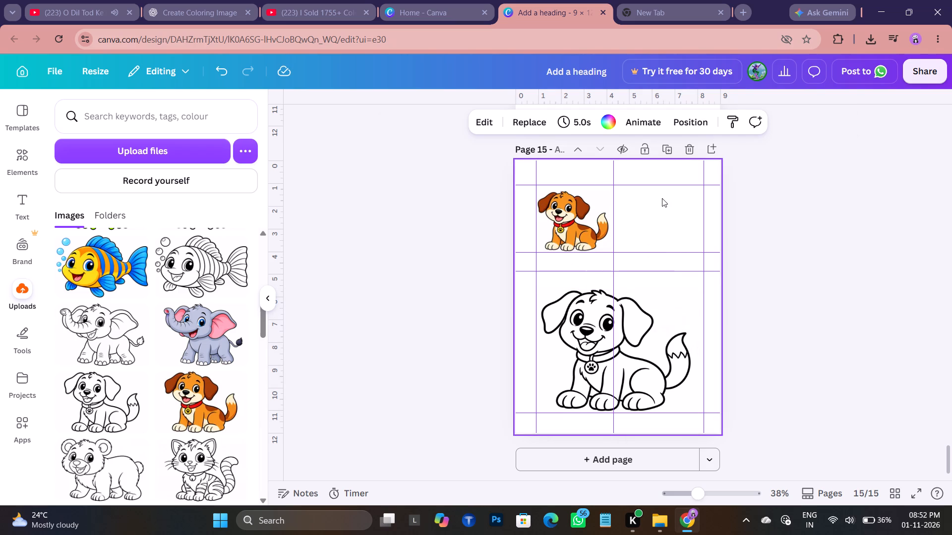
Add a heading to page 15 and replace its text with DOG.
left_click(28, 207)
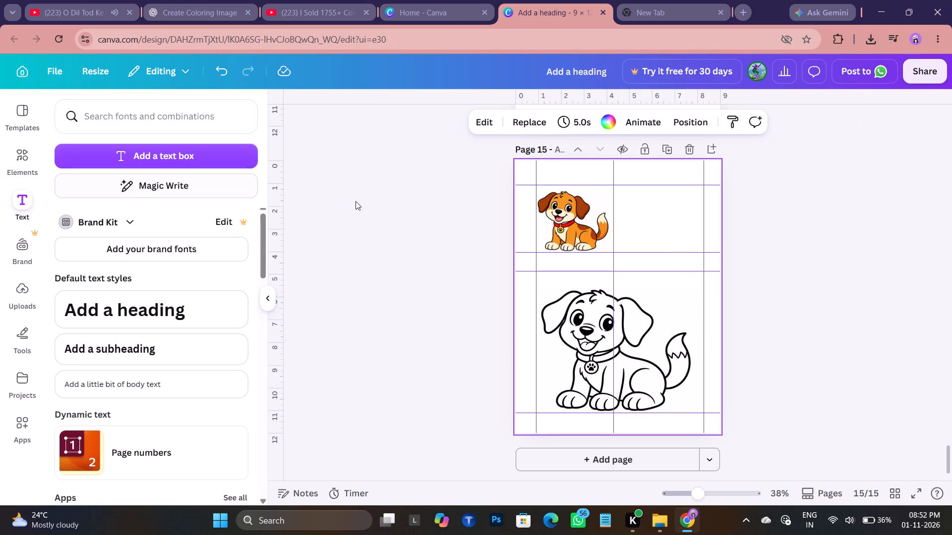
left_click(117, 323)
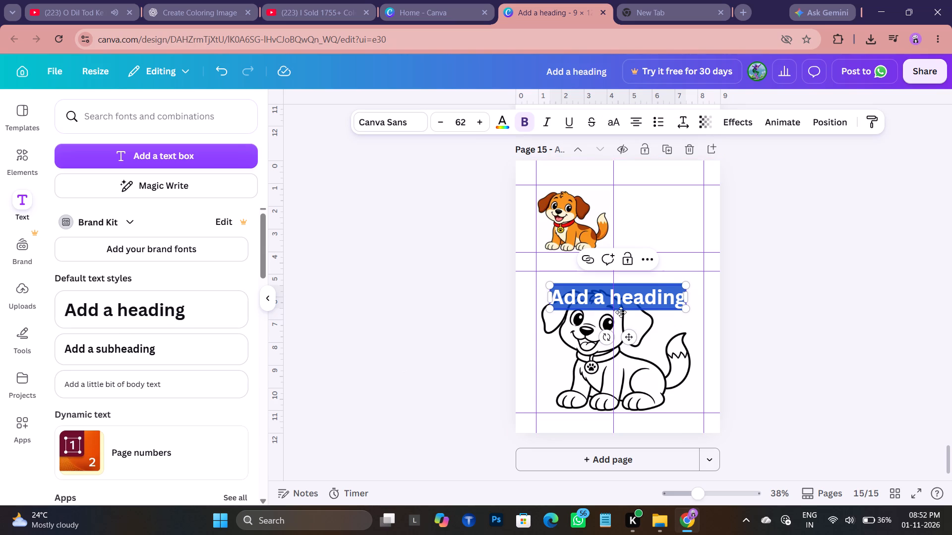
left_click(637, 302)
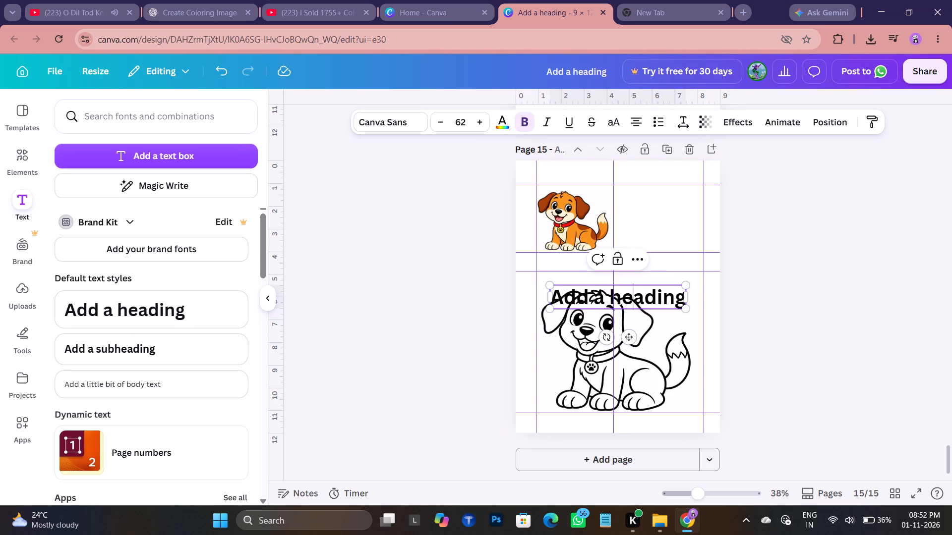
key("ctrl+Right")
key("ctrl+BackSpace")
key("ctrl+BackSpace")
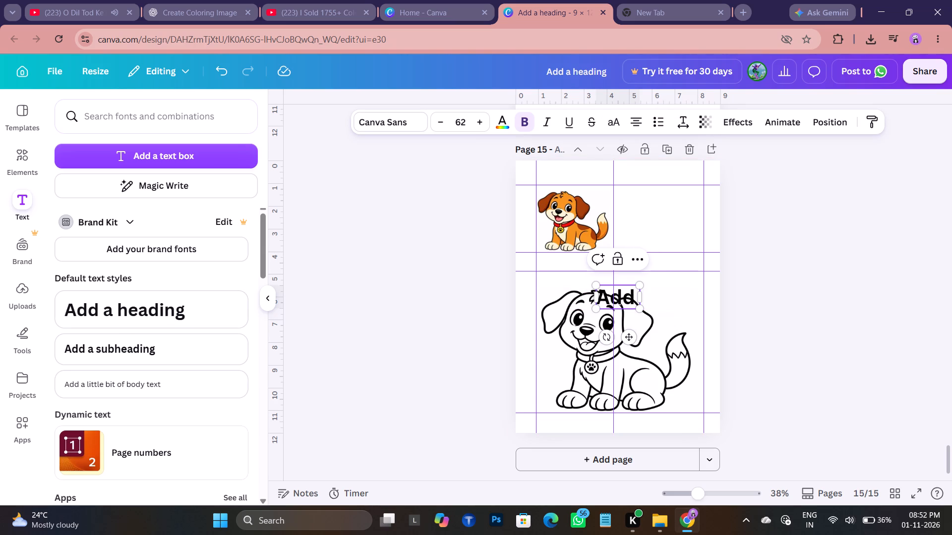
key("ctrl+BackSpace")
type("DOG")
left_click_drag(614, 306, 628, 292)
left_click(628, 292)
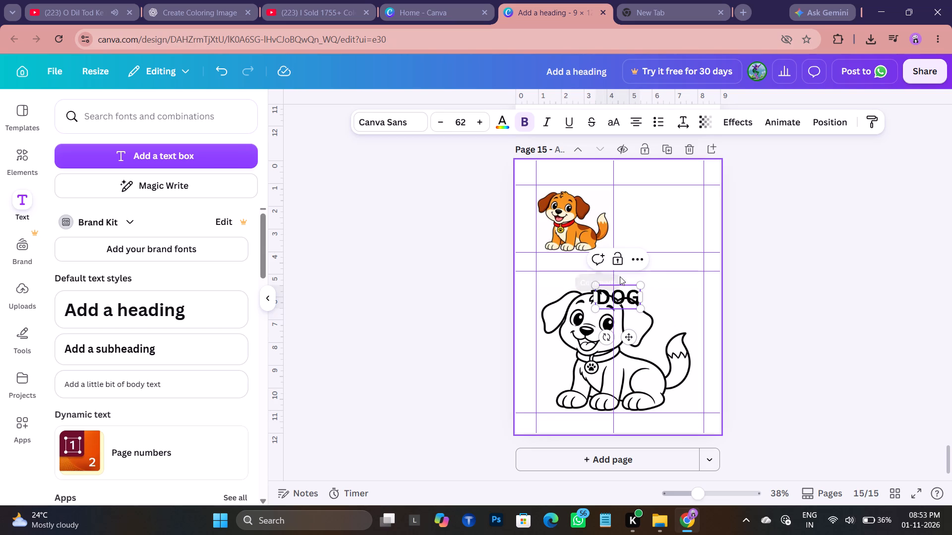
Move the DOG heading beside the colored dog, align it with the middle vertical guide and second horizontal guide, and widen it to about 3.8 in.
left_click_drag(626, 284, 659, 222)
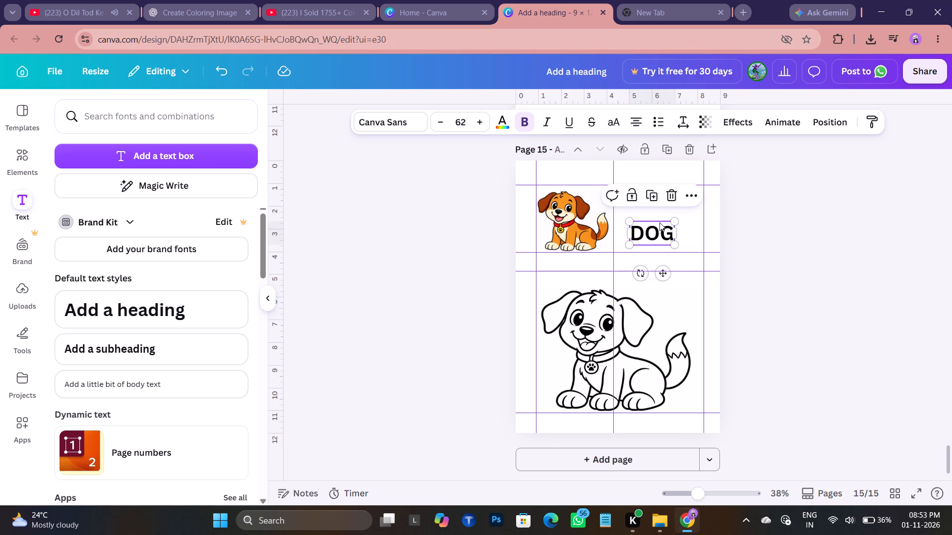
left_click_drag(676, 232, 702, 232)
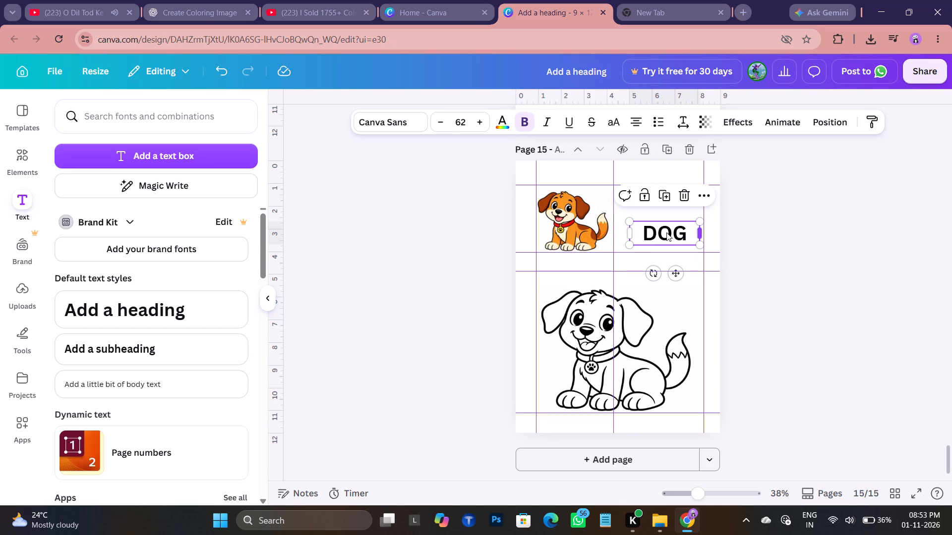
left_click(632, 233)
left_click_drag(630, 233, 611, 233)
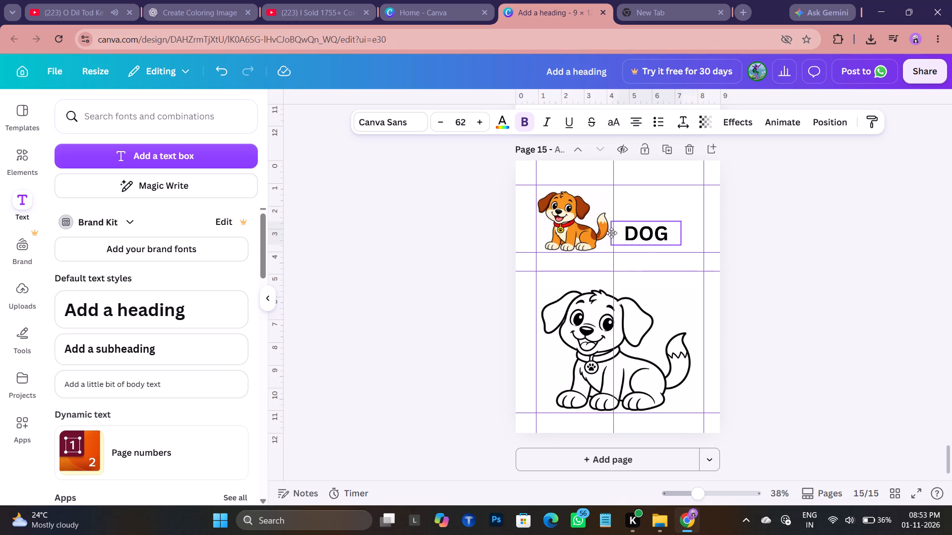
left_click_drag(611, 233, 621, 238)
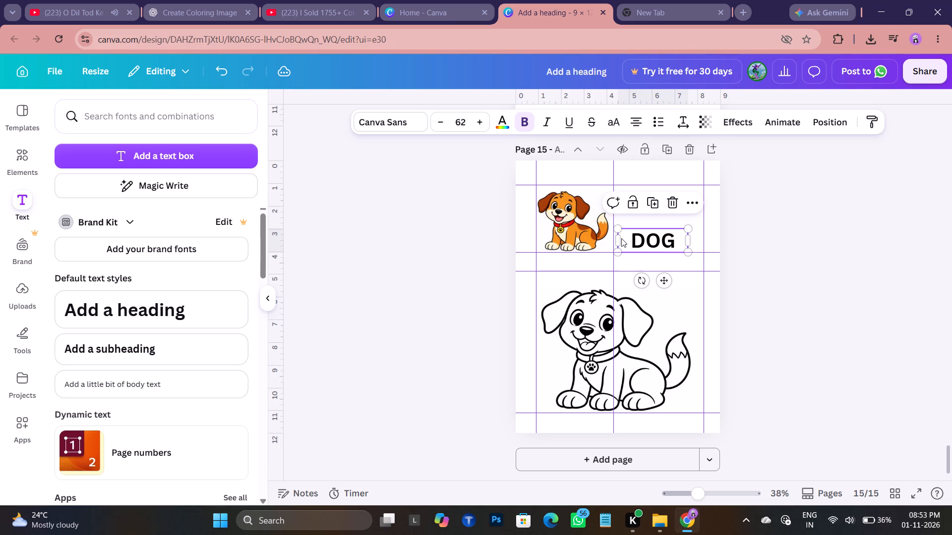
left_click(616, 238)
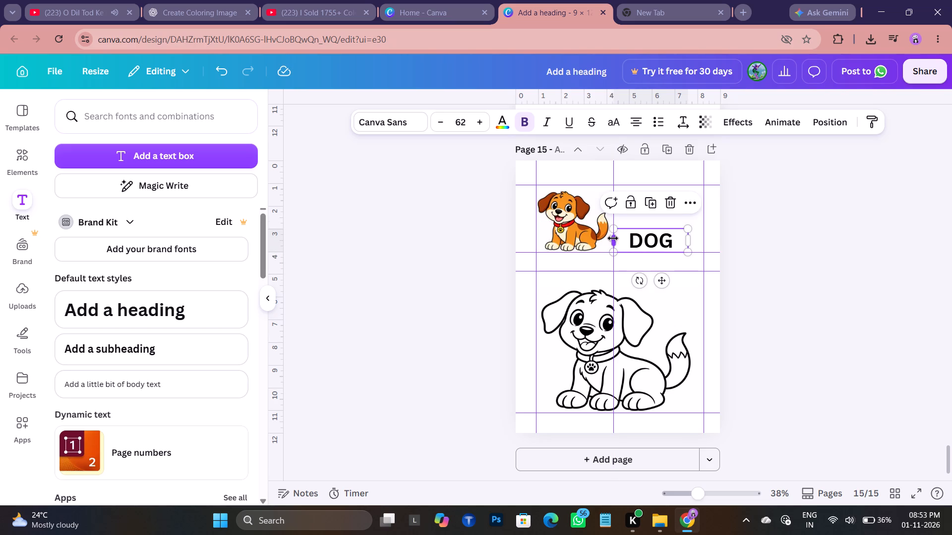
left_click_drag(690, 239, 700, 239)
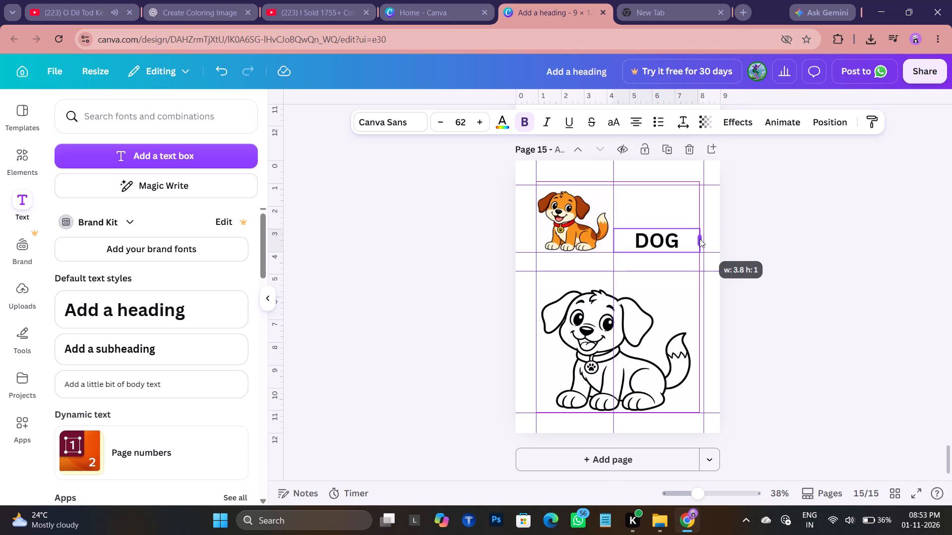
left_click_drag(700, 239, 700, 239)
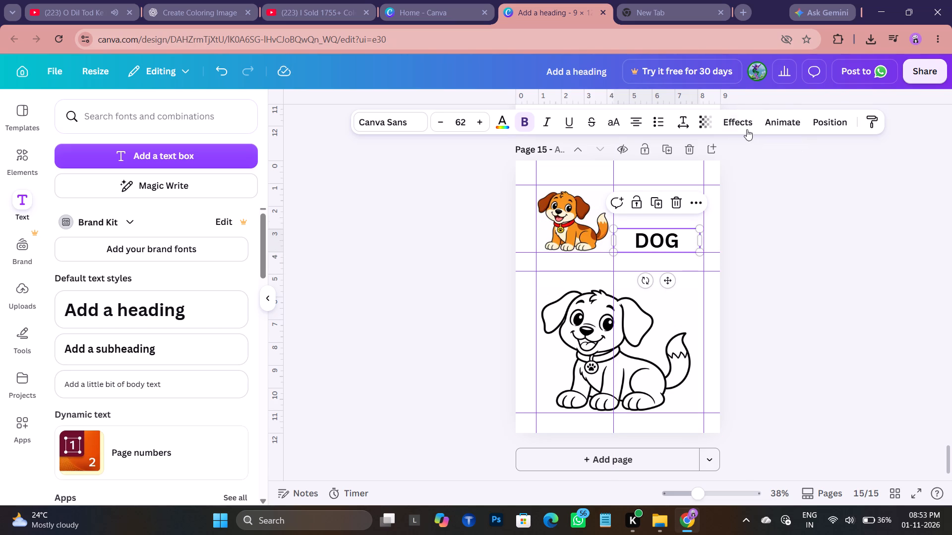
Apply the Hollow effect to the DOG heading.
left_click(747, 128)
left_click(80, 310)
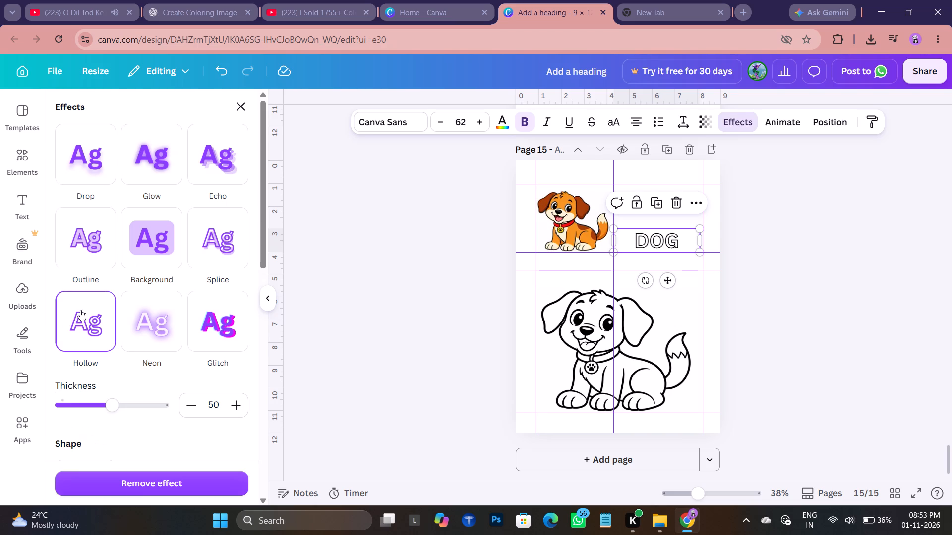
left_click(773, 384)
Switch to YouTube, pause the playing song video, and return to the coloring book design in Canva.
left_click(93, 0)
key("space")
key("space")
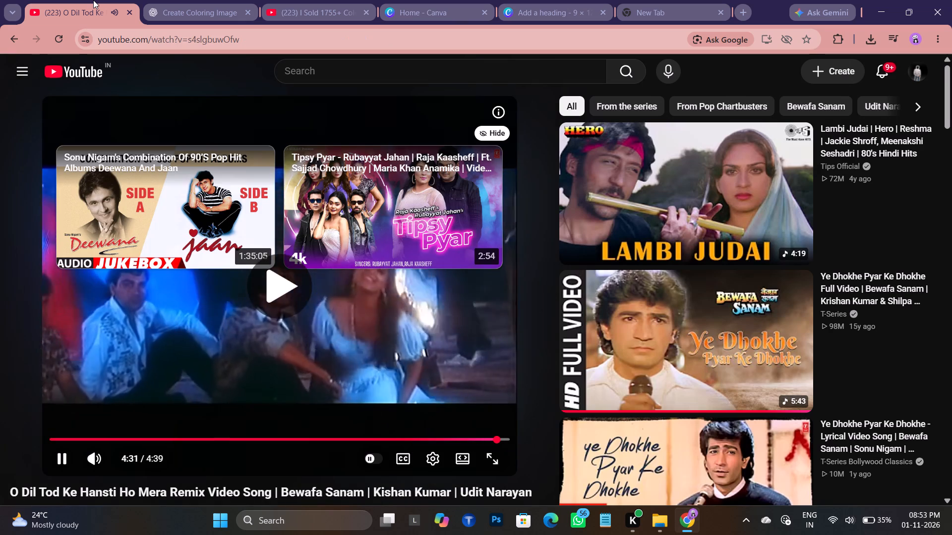
key("space")
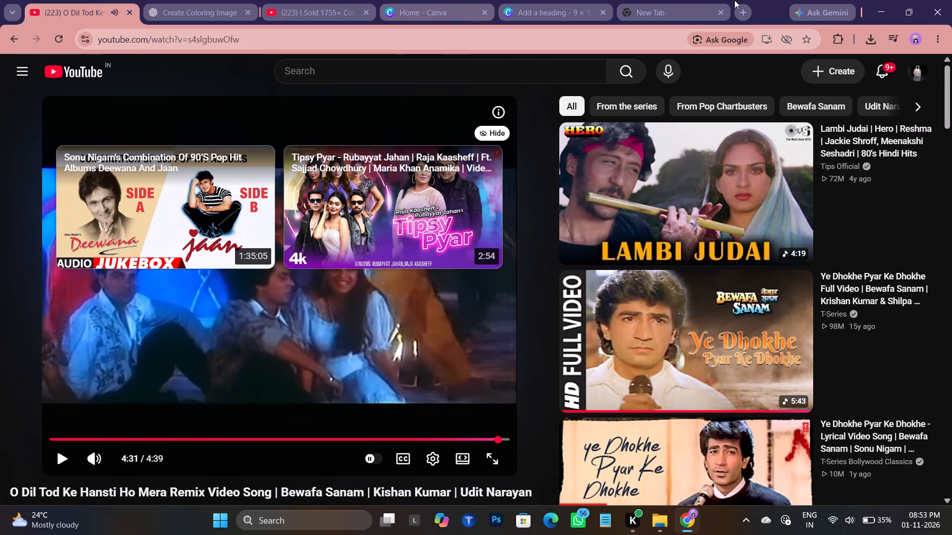
left_click(551, 2)
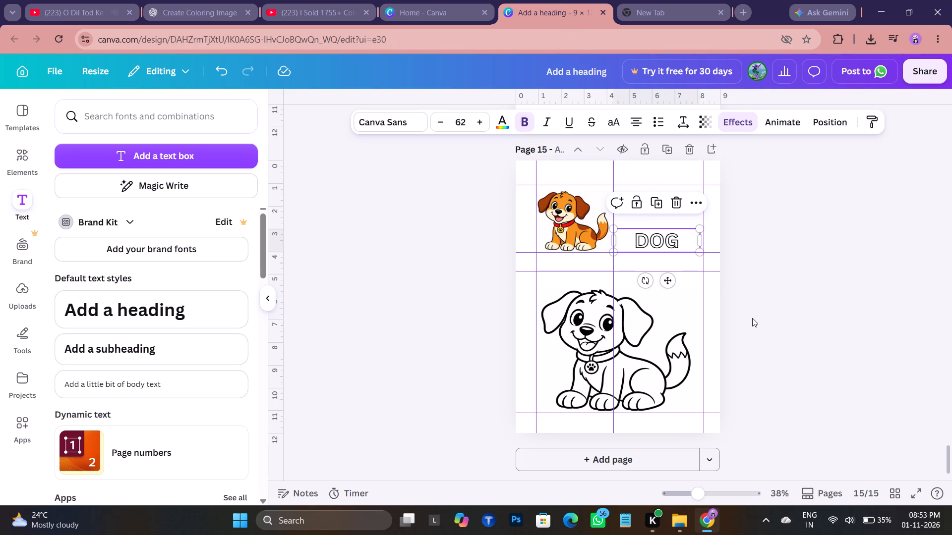
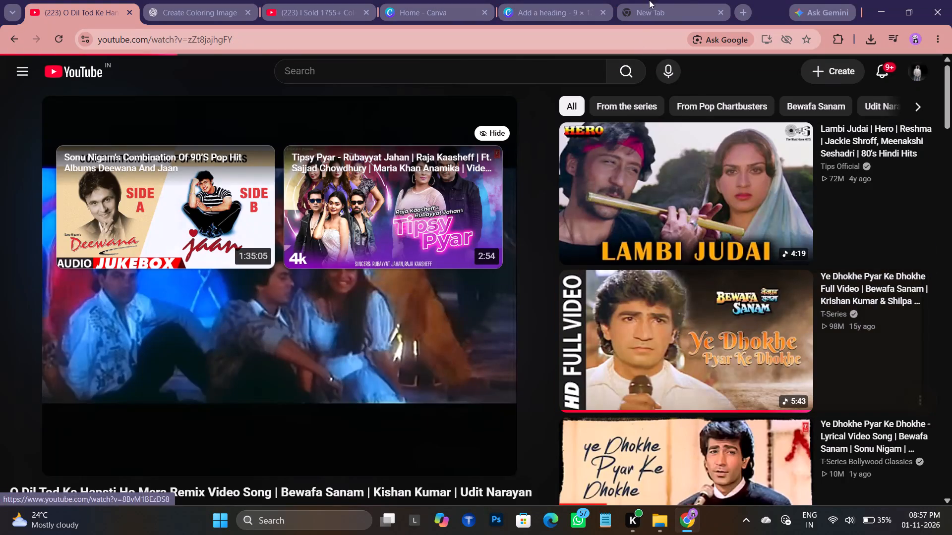
Return to the coloring book design in Canva and close the empty new browser tab.
left_click(559, 0)
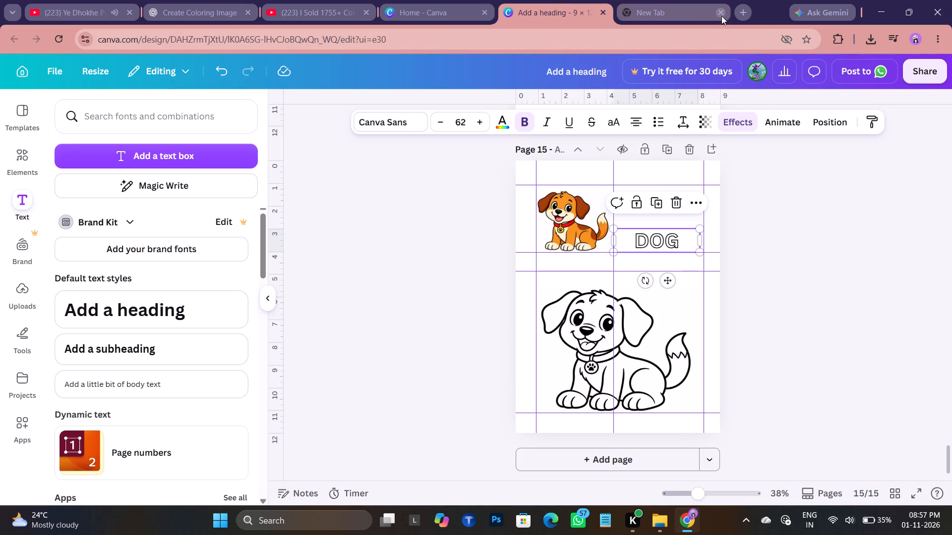
left_click(721, 16)
left_click_drag(740, 298, 356, 0)
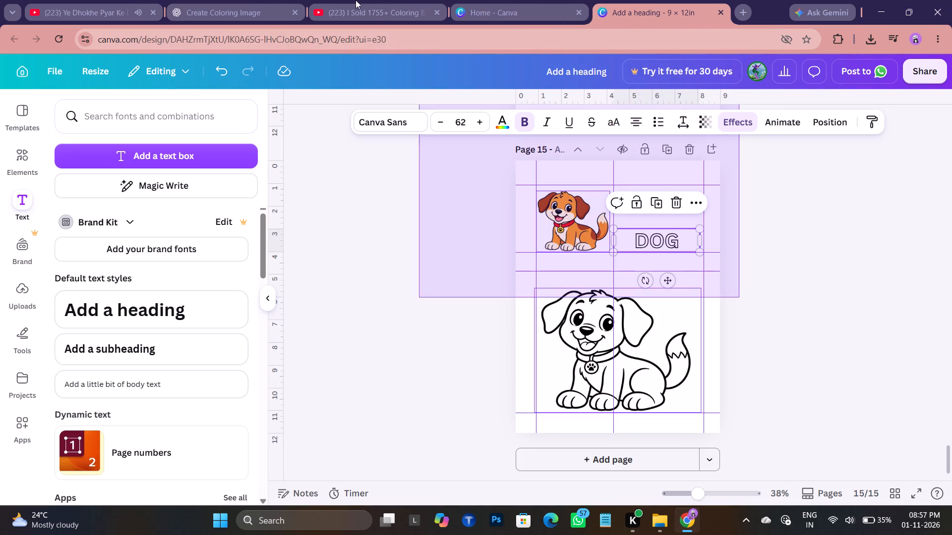
left_click_drag(356, 0, 738, 230)
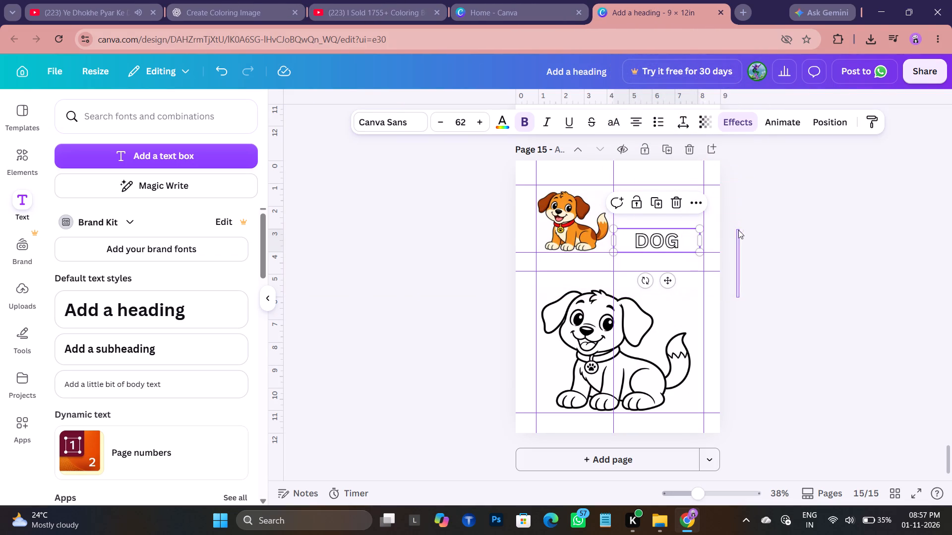
left_click_drag(738, 230, 748, 238)
Switch to YouTube, skip the ad and the opening seconds of the song video, and return to the coloring book design in Canva.
left_click(79, 1)
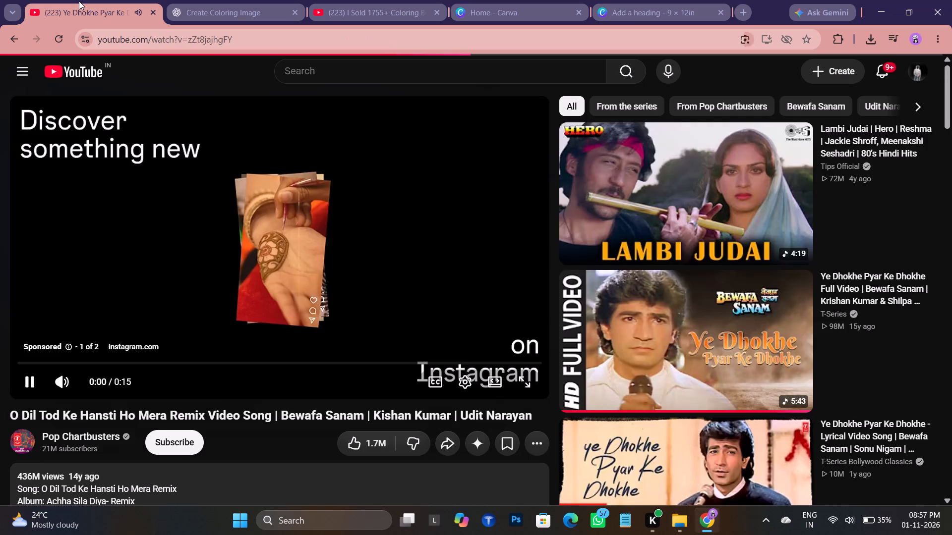
left_click(506, 335)
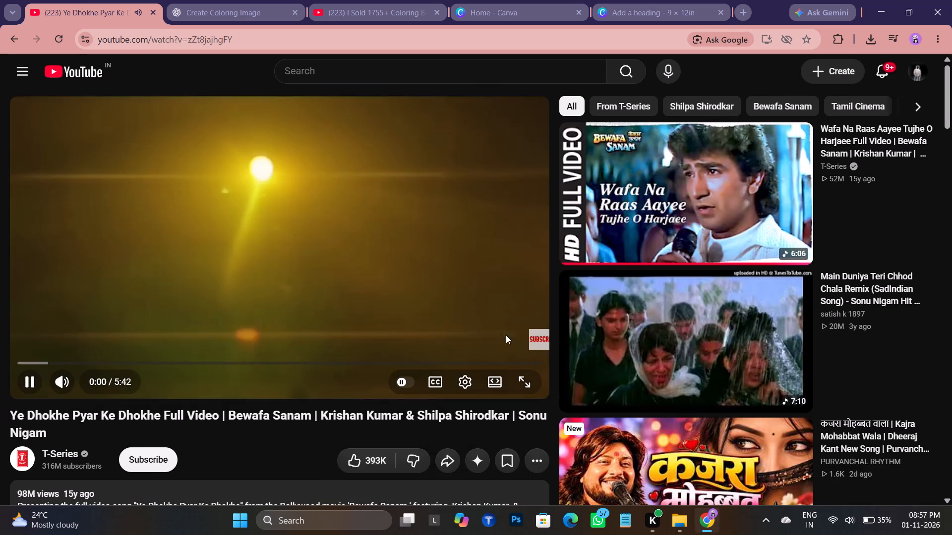
key("Right")
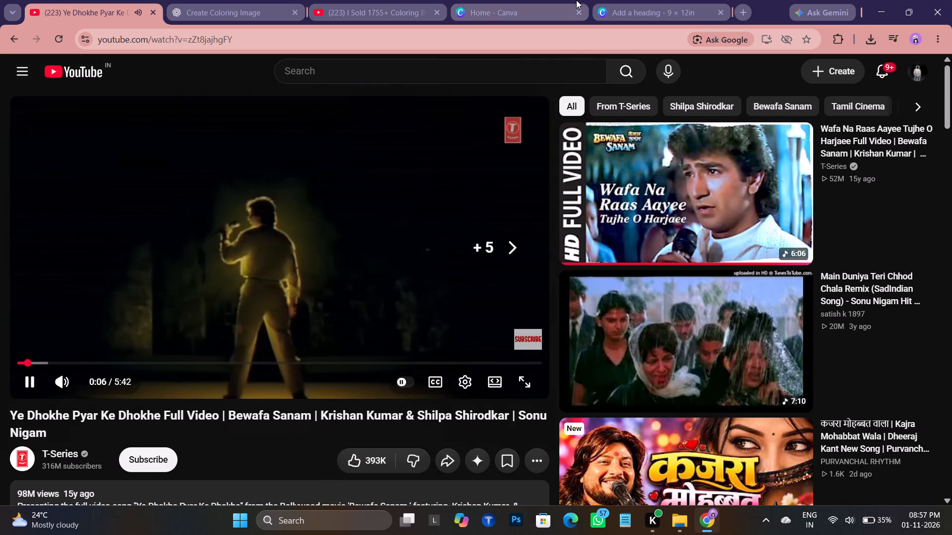
key("Right")
left_click(674, 0)
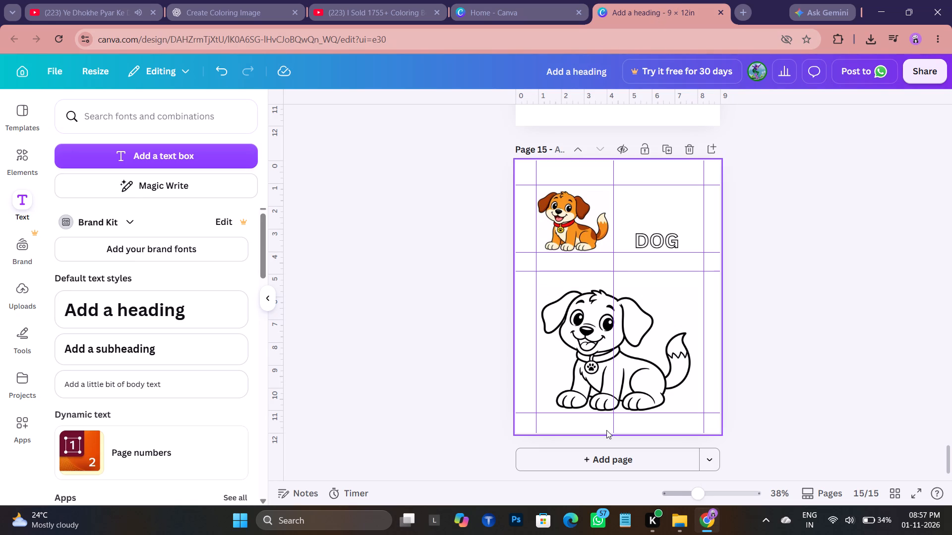
Add two blank pages after the DOG page at the end of the coloring book.
left_click(604, 461)
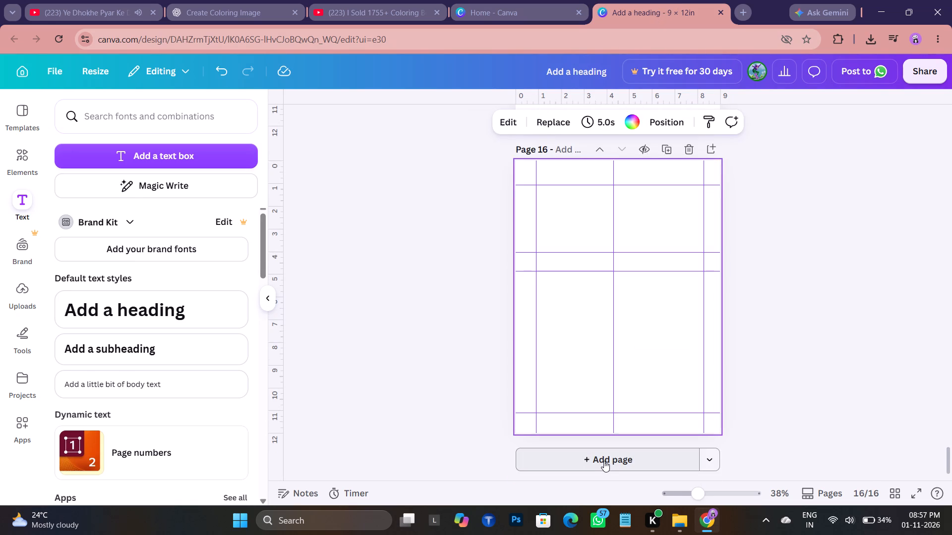
left_click(604, 461)
scroll(538, 260, "up", 2)
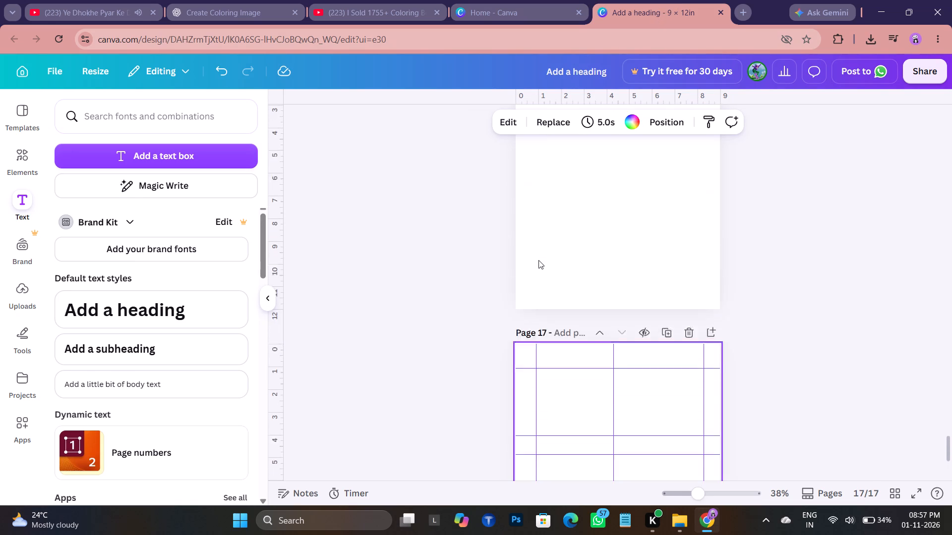
scroll(538, 260, "up", 5)
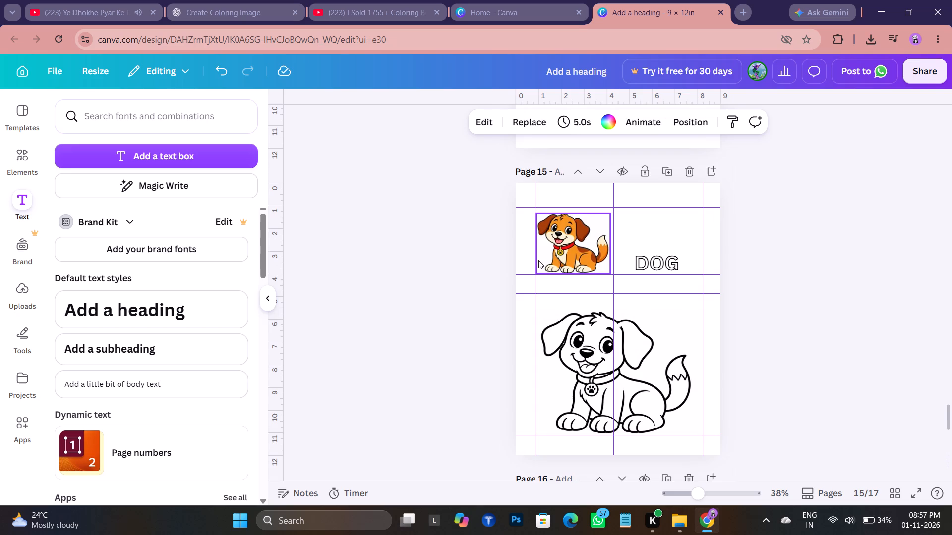
scroll(538, 260, "down", 9)
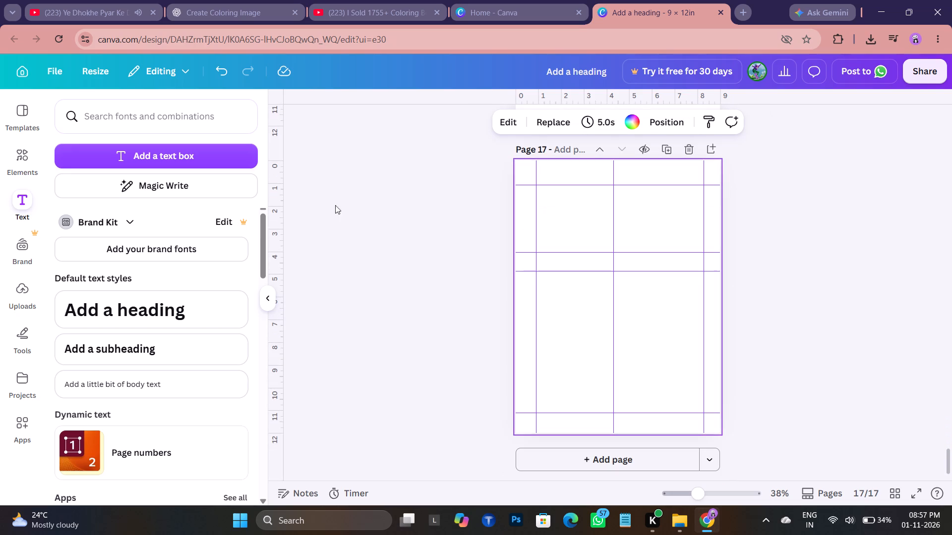
Browse the uploaded animal images for the next coloring page's artwork and dismiss the WhatsApp notification.
left_click(23, 300)
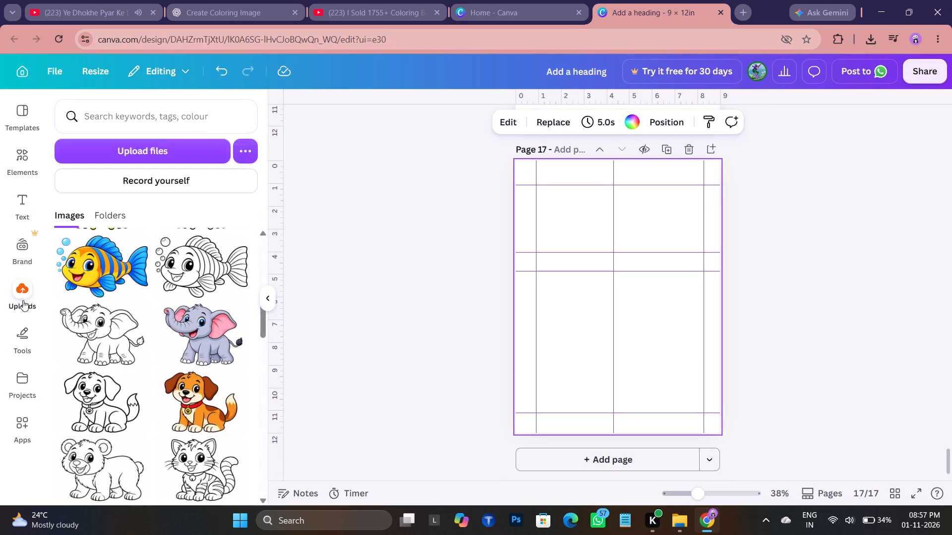
scroll(167, 376, "down", 7)
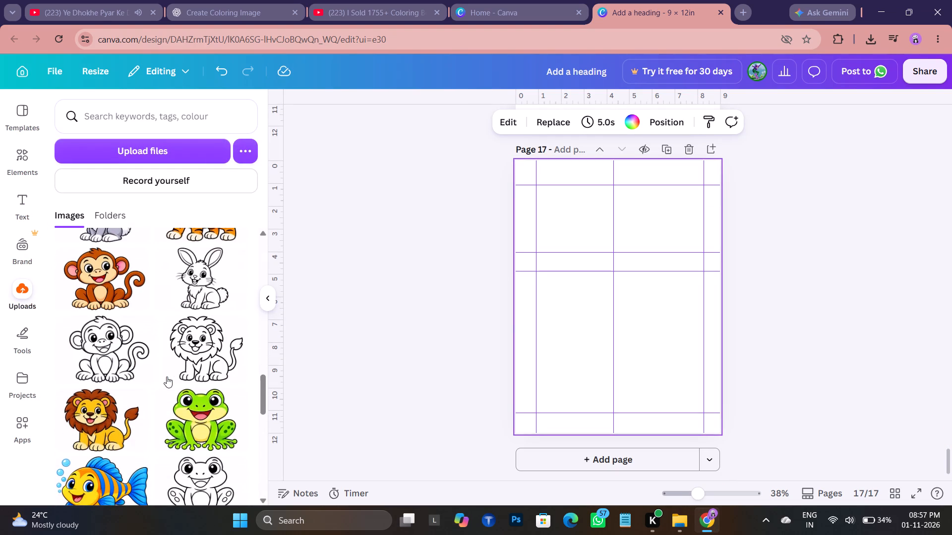
scroll(199, 376, "down", 3)
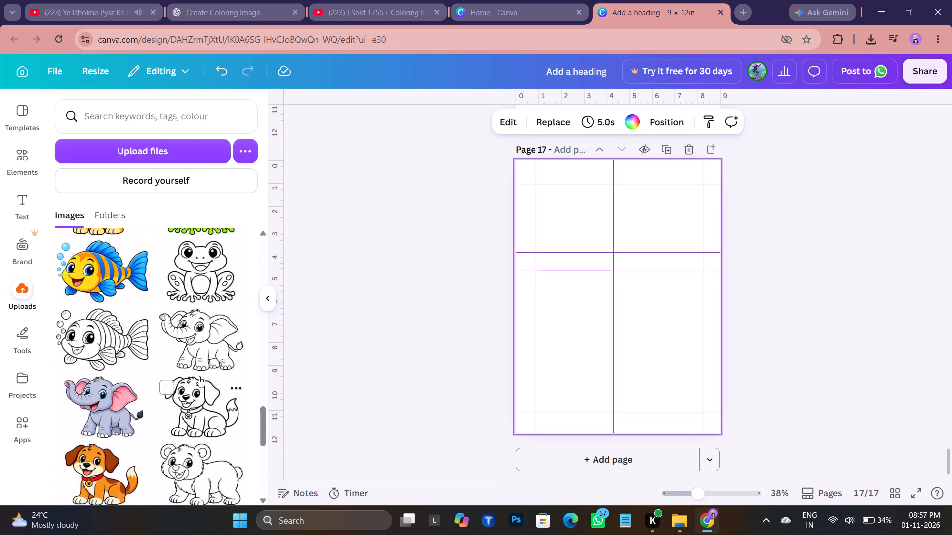
scroll(199, 376, "down", 4)
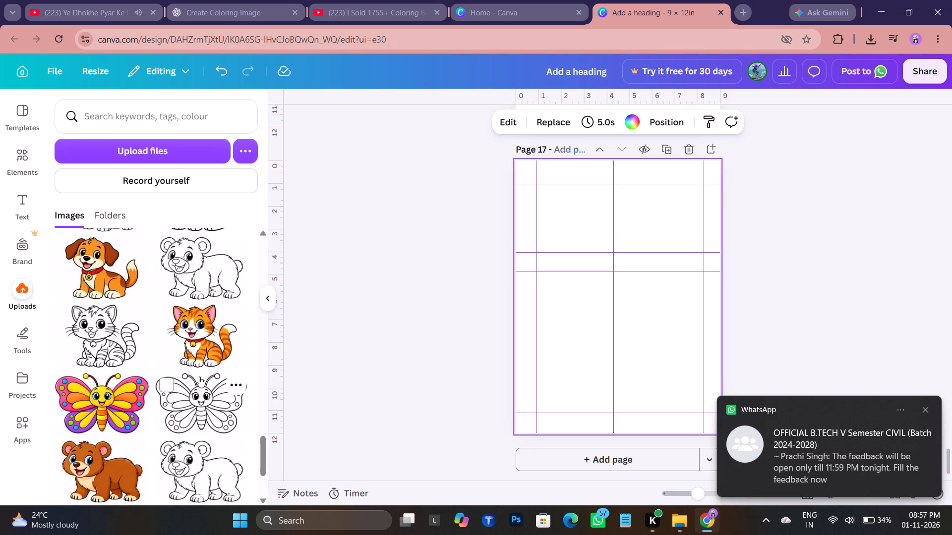
left_click(924, 413)
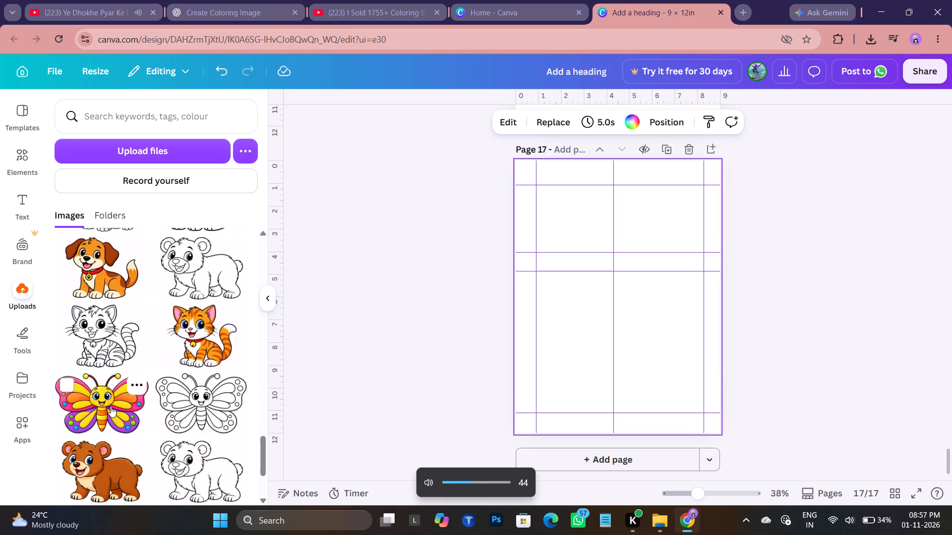
scroll(195, 422, "down", 1)
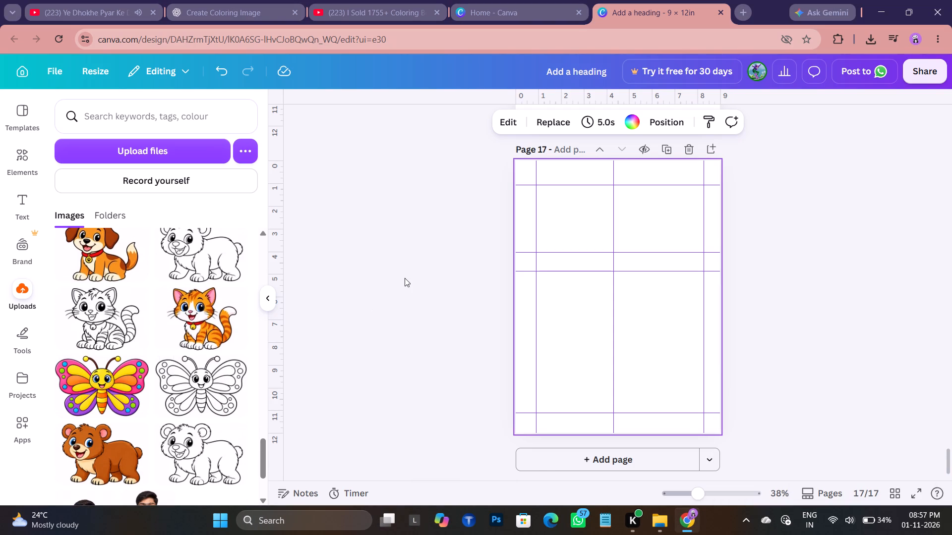
Review the coloring book's earlier pages to check which animals are already used, and return to blank page 17.
scroll(396, 279, "up", 8)
scroll(396, 279, "down", 8)
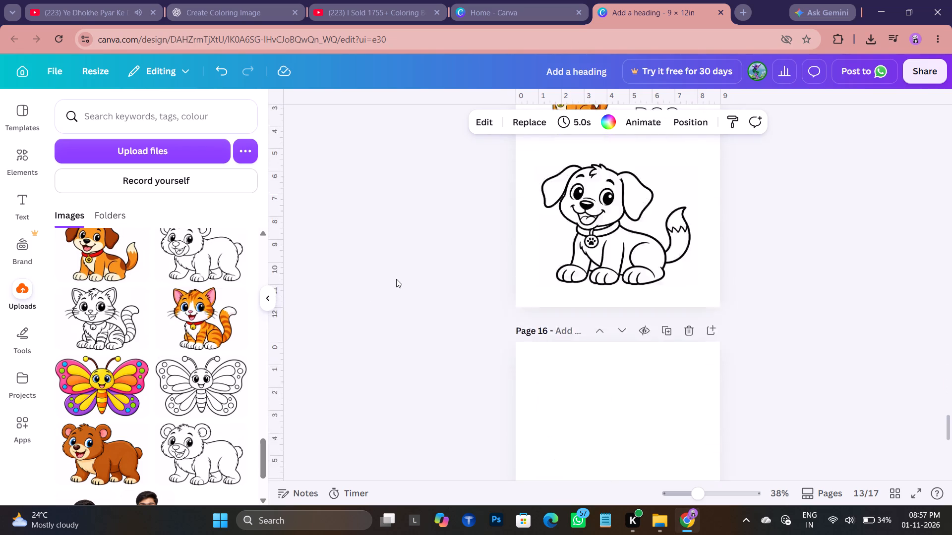
scroll(396, 279, "up", 14)
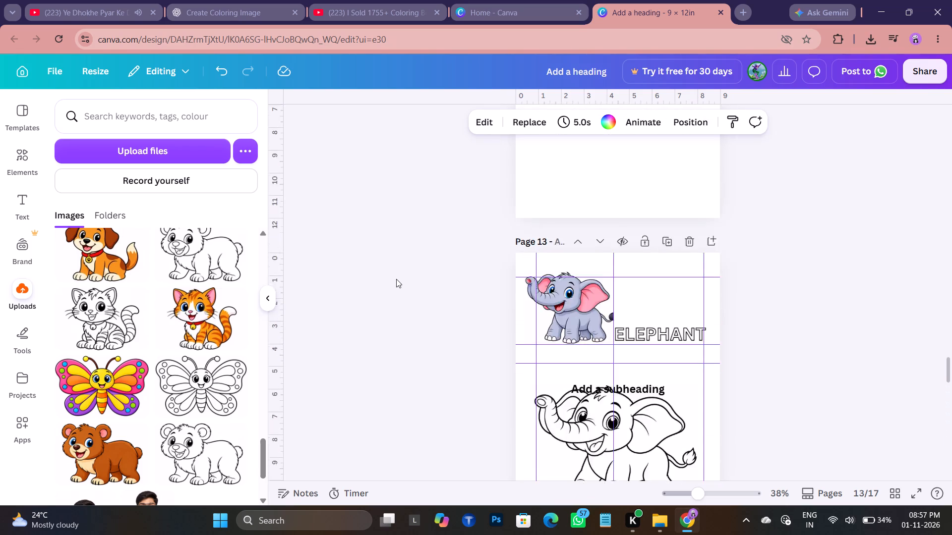
scroll(396, 279, "up", 5)
scroll(396, 279, "down", 3)
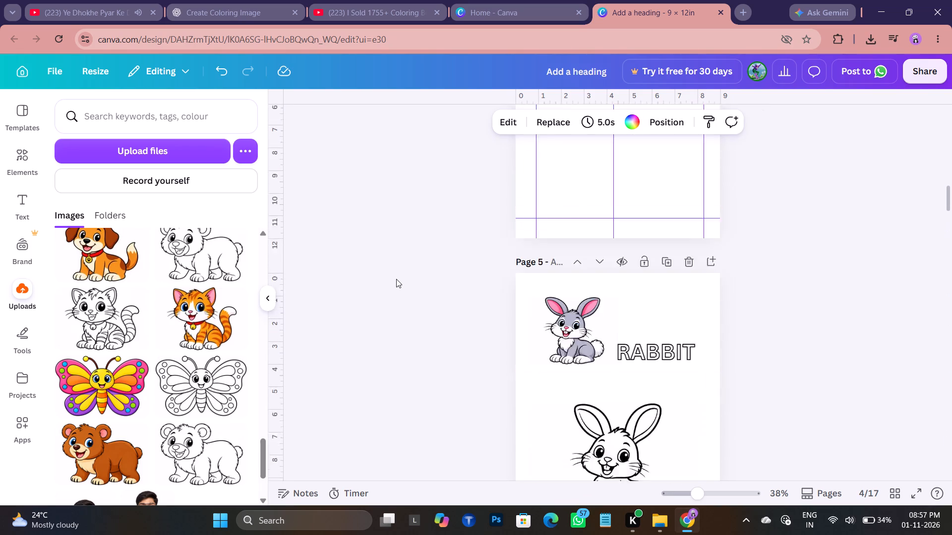
scroll(396, 279, "up", 11)
scroll(396, 279, "down", 8)
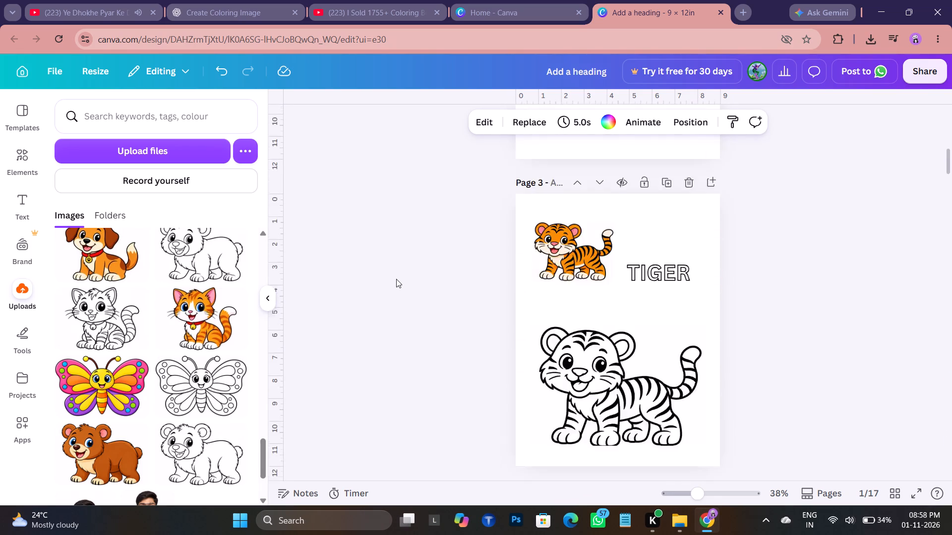
scroll(396, 279, "down", 14)
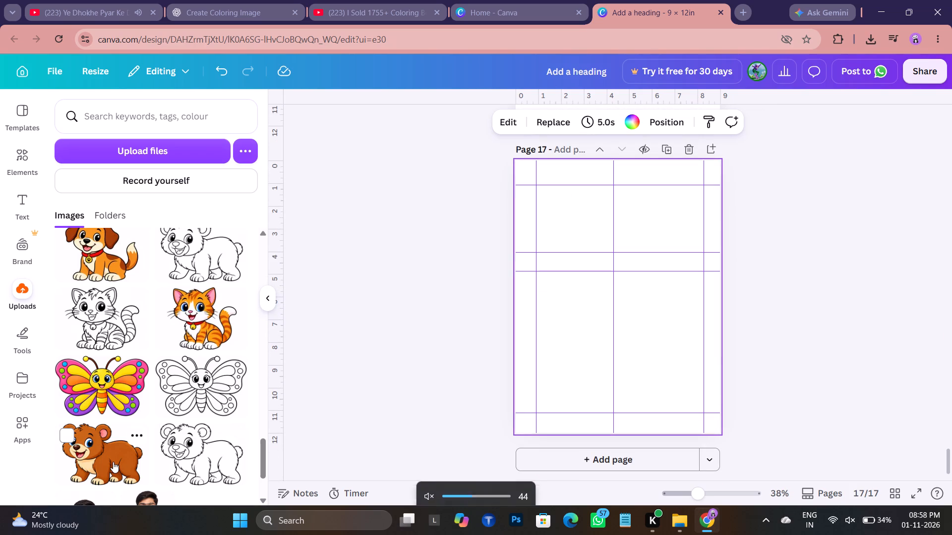
Switch to YouTube, pause the playing song video, and return to the coloring book design in Canva.
left_click(109, 0)
left_click(268, 289)
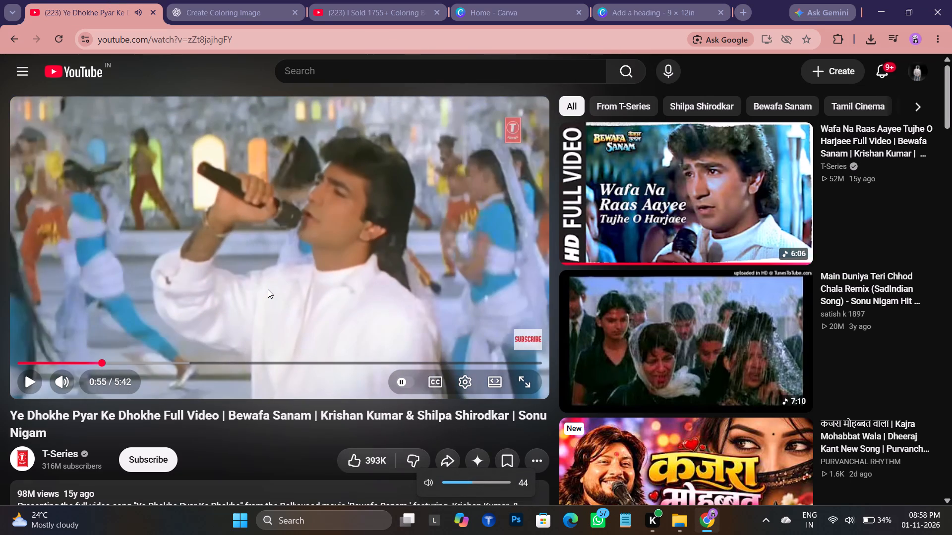
left_click(668, 0)
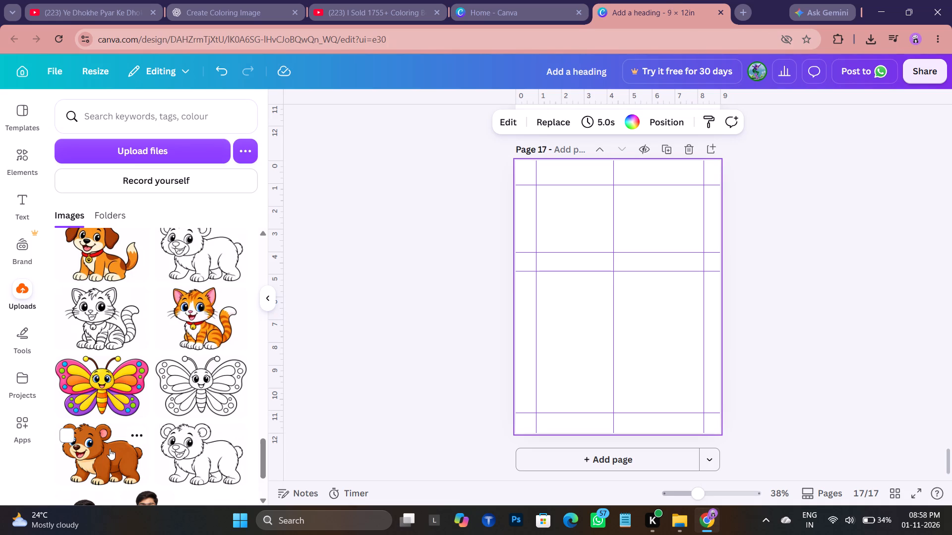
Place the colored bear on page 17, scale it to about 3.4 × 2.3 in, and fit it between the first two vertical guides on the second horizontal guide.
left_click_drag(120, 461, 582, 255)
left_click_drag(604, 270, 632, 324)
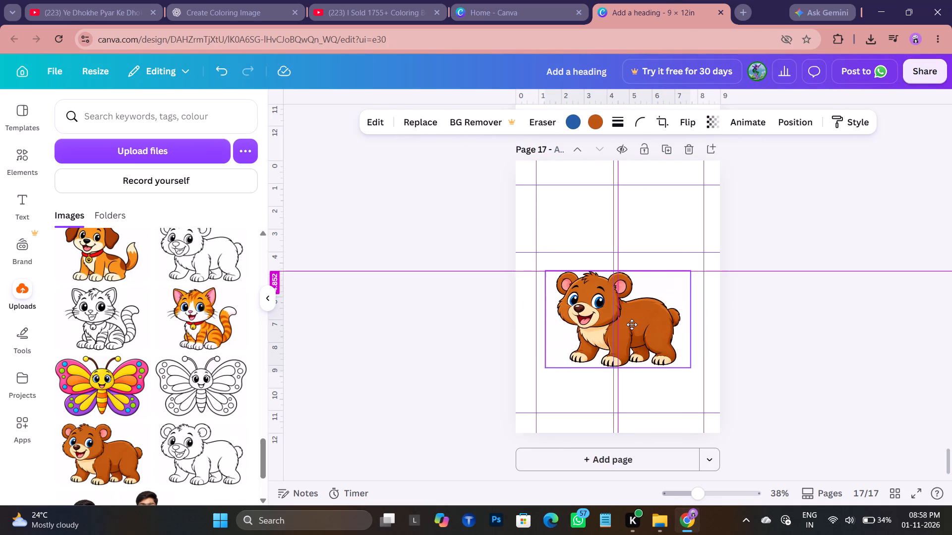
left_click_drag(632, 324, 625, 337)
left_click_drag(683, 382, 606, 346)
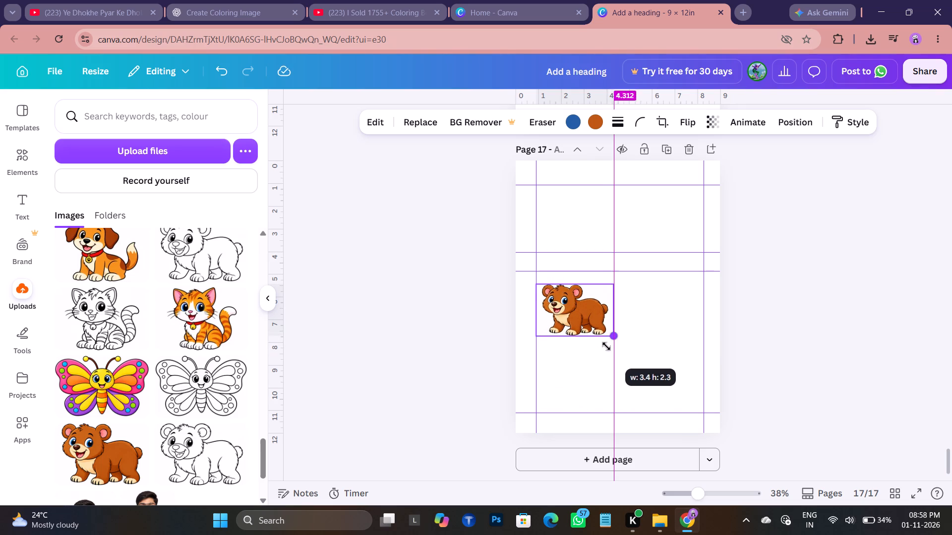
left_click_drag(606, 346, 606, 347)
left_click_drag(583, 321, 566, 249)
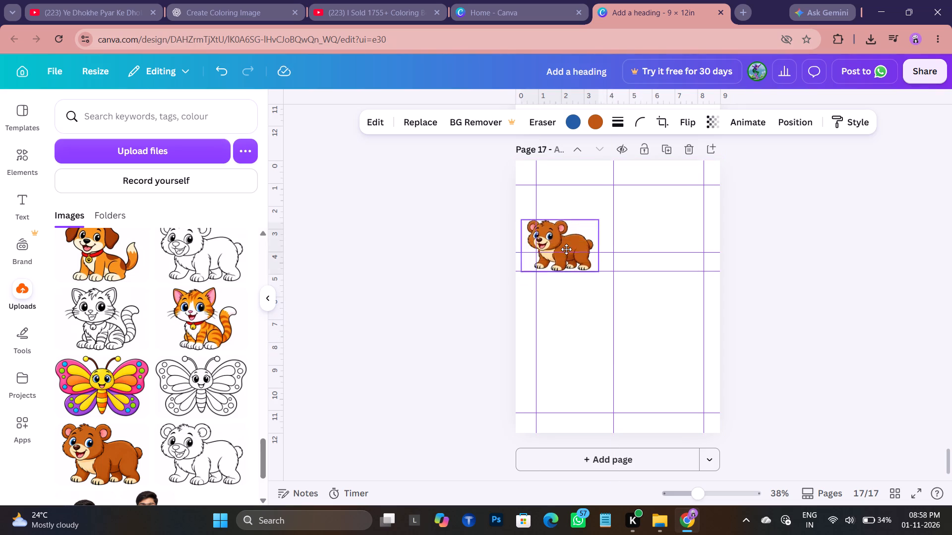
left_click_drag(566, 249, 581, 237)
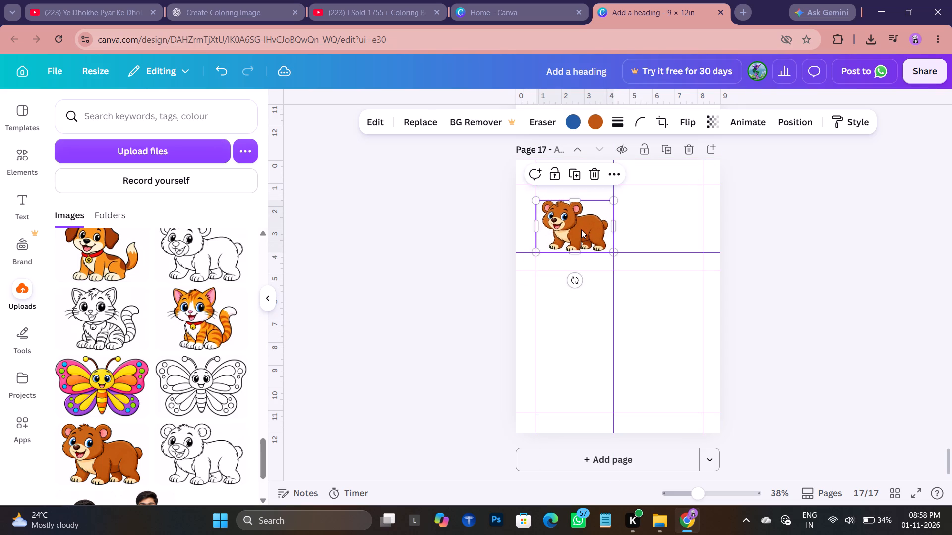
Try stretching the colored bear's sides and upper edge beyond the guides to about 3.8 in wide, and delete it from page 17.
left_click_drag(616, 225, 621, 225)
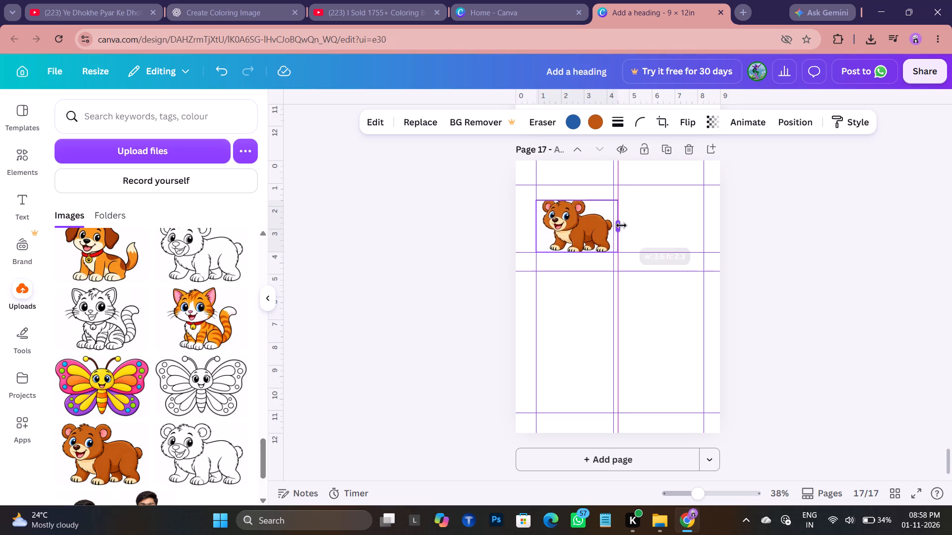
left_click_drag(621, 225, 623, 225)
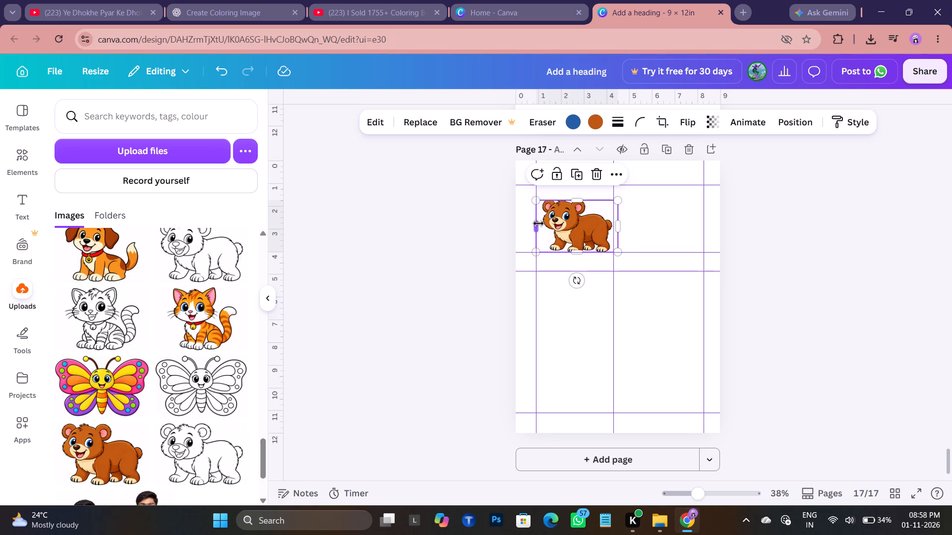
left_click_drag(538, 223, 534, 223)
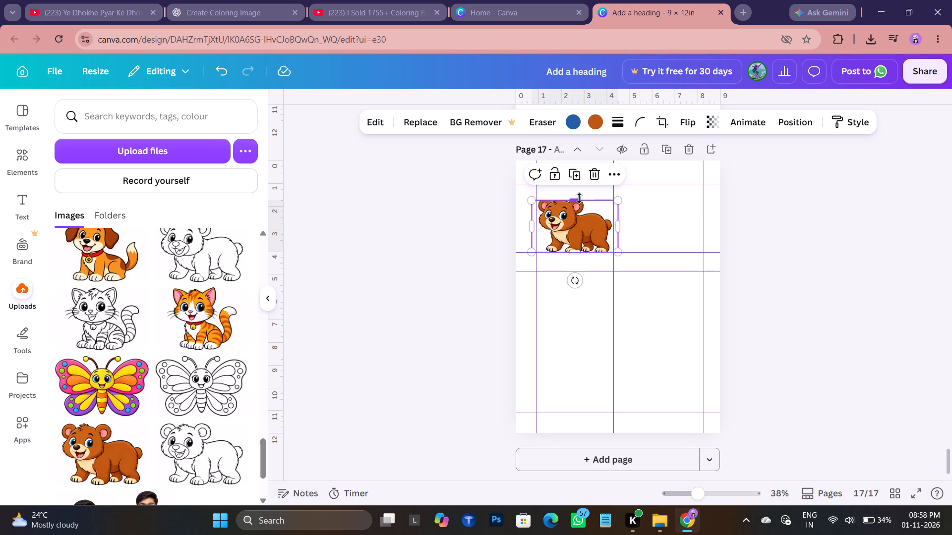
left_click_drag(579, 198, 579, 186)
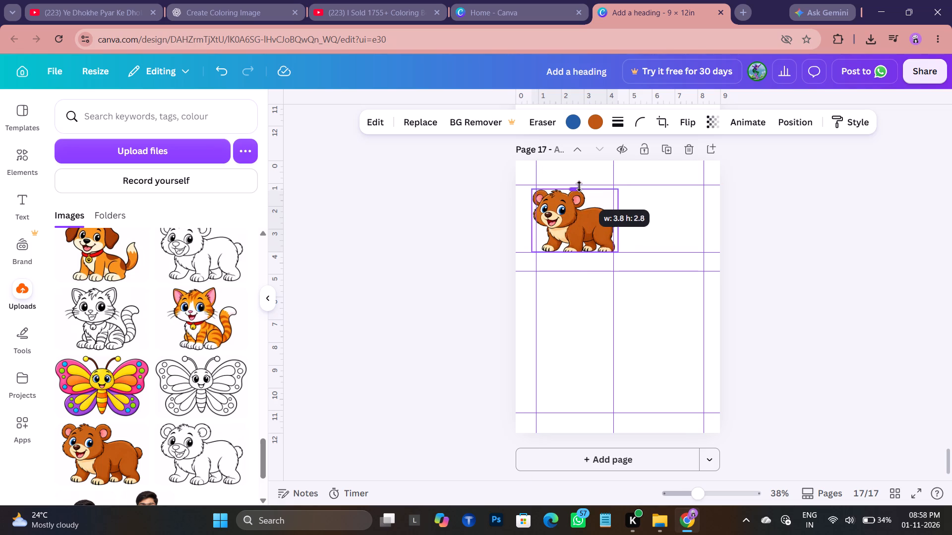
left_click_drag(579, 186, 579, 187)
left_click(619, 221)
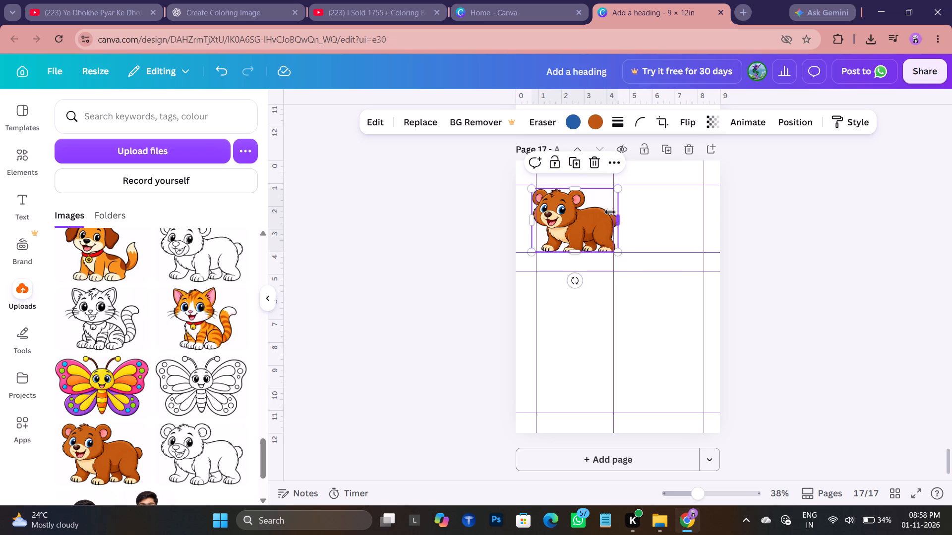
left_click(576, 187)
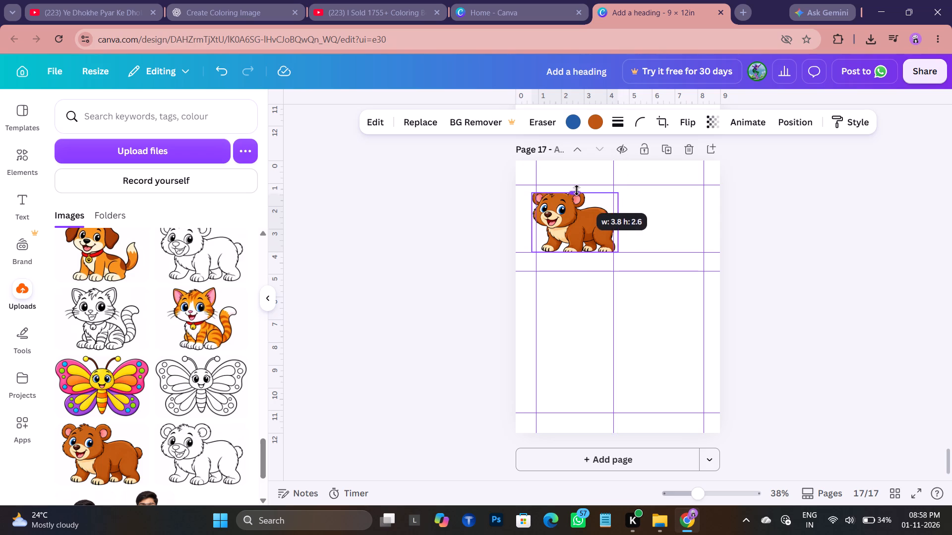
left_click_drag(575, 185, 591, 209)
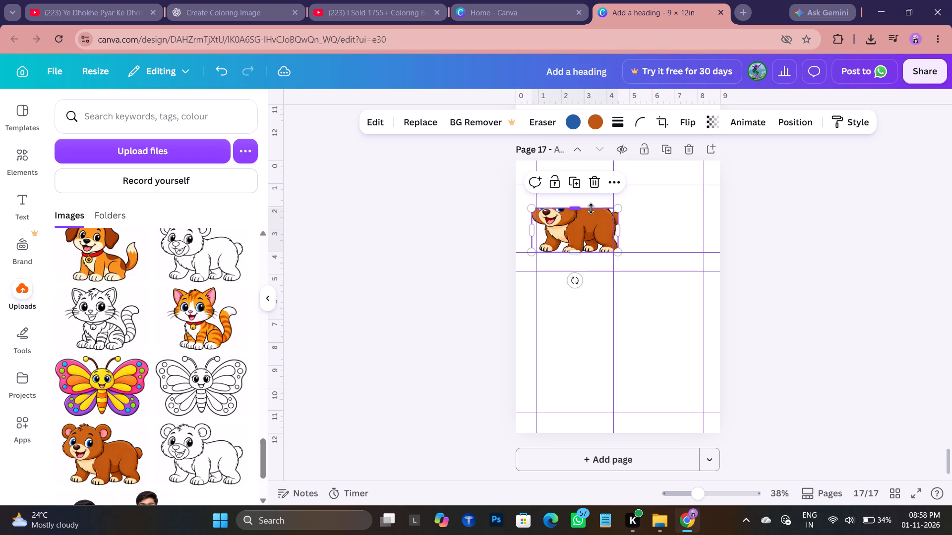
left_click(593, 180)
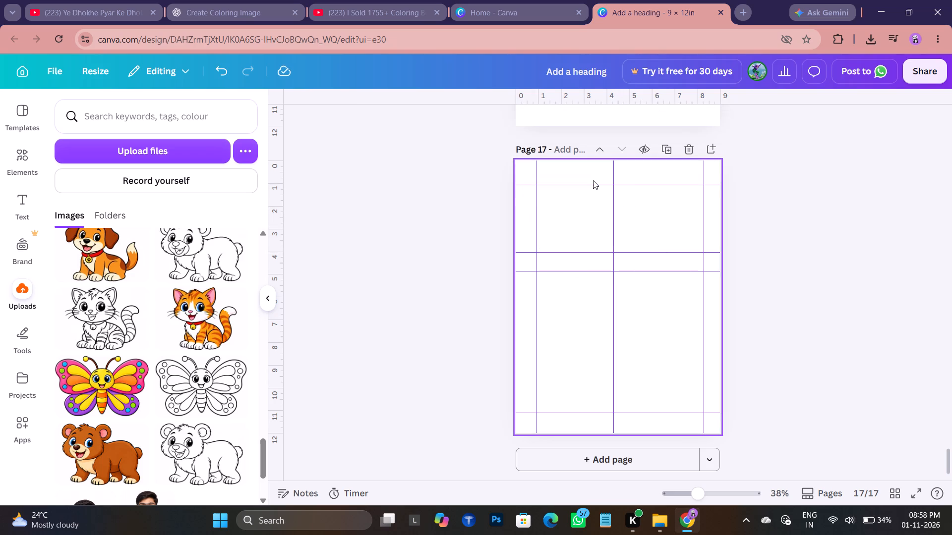
Place the colored bear on page 17 again, scale it down, and align it with the middle vertical guide and second horizontal guide.
left_click_drag(105, 455, 595, 280)
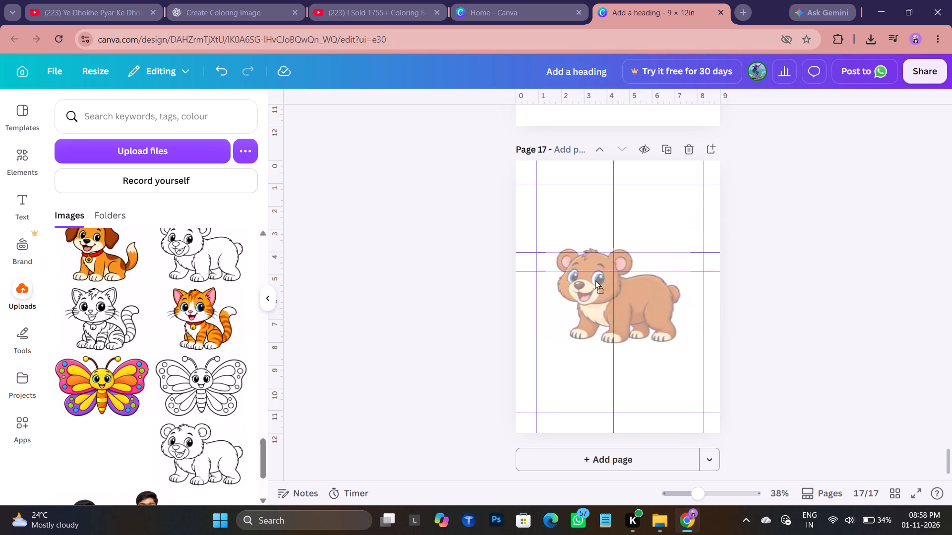
left_click_drag(595, 280, 581, 280)
left_click_drag(674, 344, 650, 332)
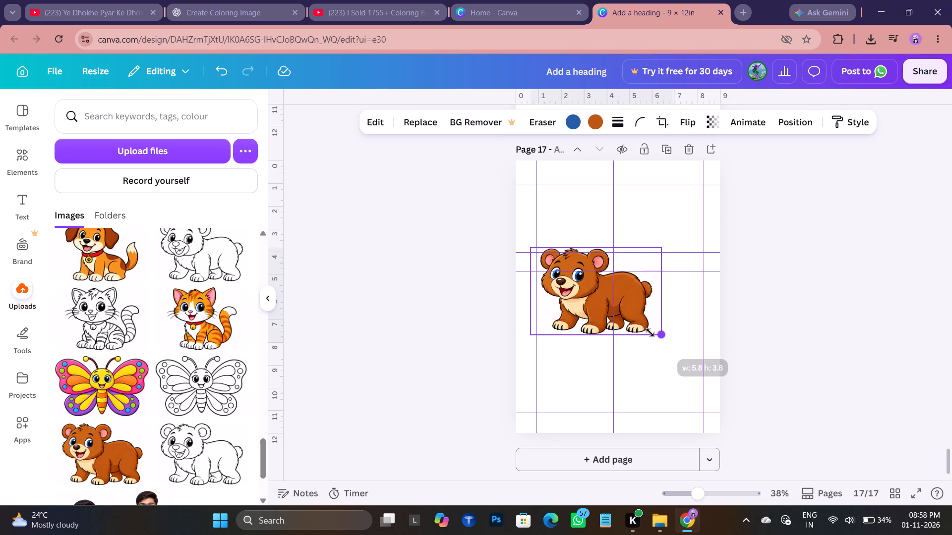
left_click_drag(650, 332, 601, 314)
left_click_drag(574, 277, 573, 226)
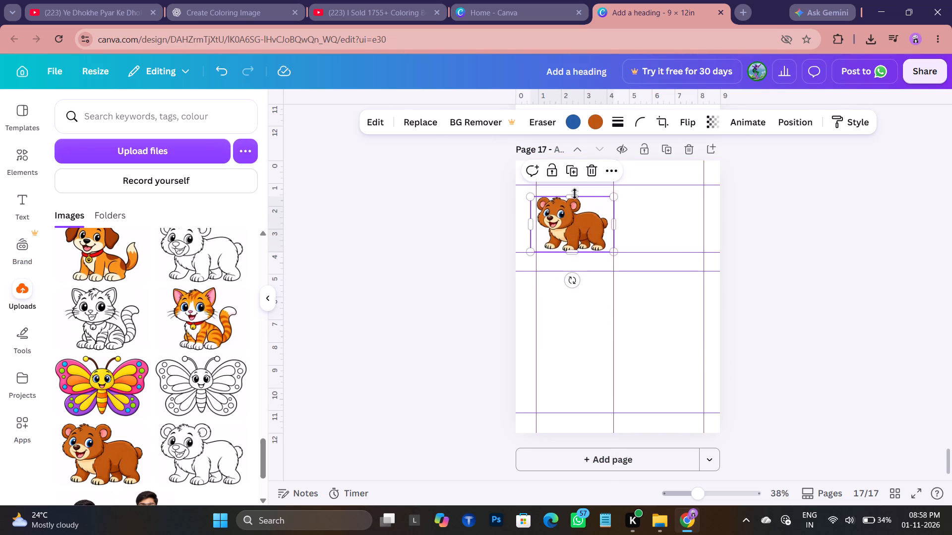
Extend the colored bear's upper edge to make it about 3.7 × 2.7 in.
left_click(573, 190)
left_click(572, 193)
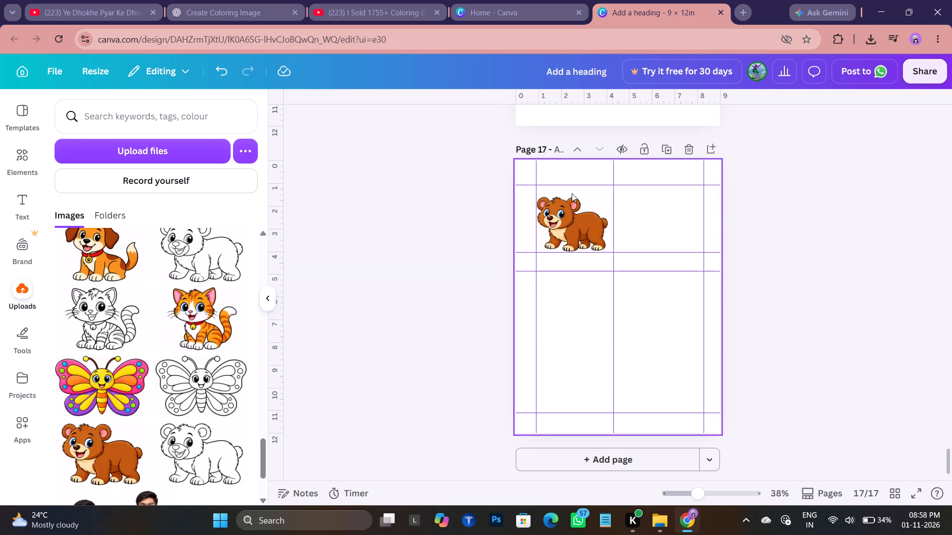
left_click(570, 210)
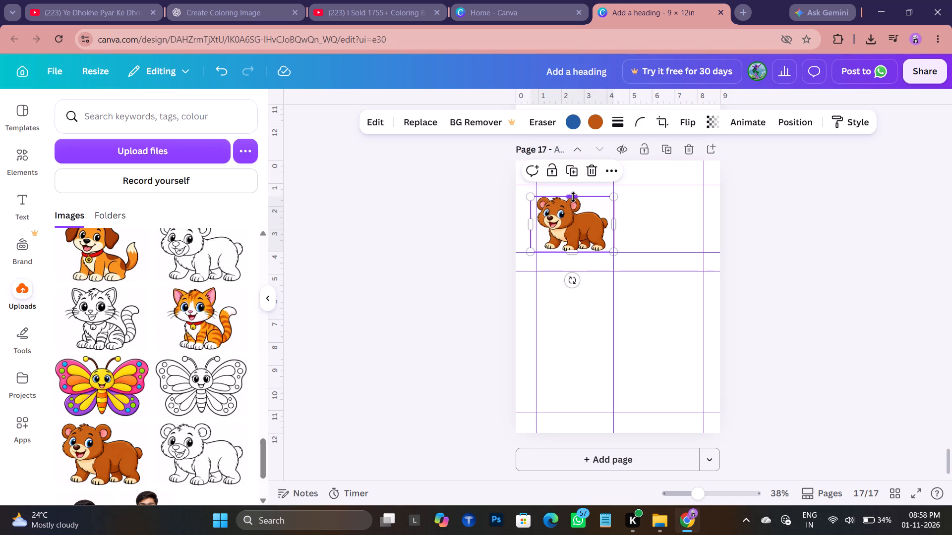
left_click_drag(573, 197, 573, 191)
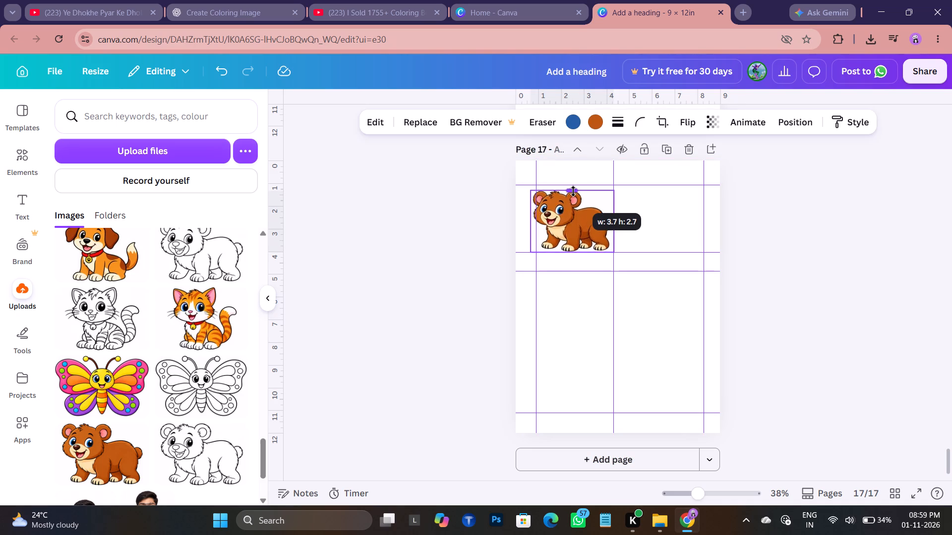
left_click_drag(573, 191, 573, 191)
left_click(656, 216)
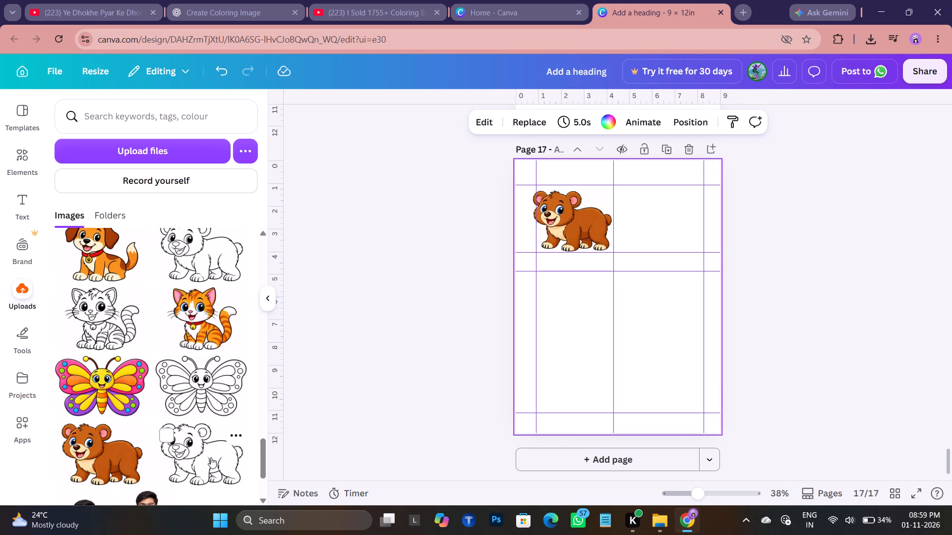
Place the uncolored bear below the colored one, enlarge it, and center it on the middle vertical guide, resting on the bottom horizontal guide.
left_click_drag(211, 457, 596, 336)
left_click_drag(685, 350, 690, 349)
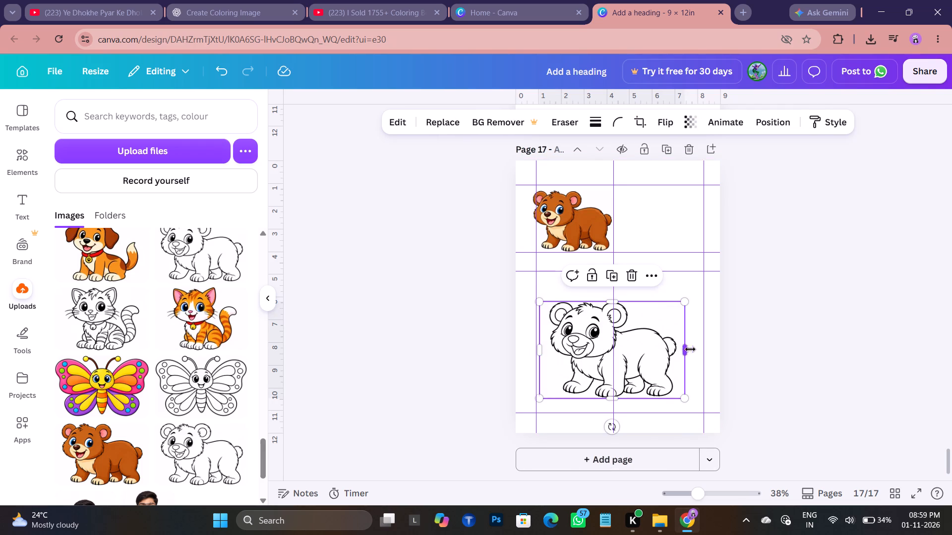
left_click_drag(690, 349, 701, 348)
left_click_drag(616, 303, 614, 286)
left_click_drag(633, 368, 632, 361)
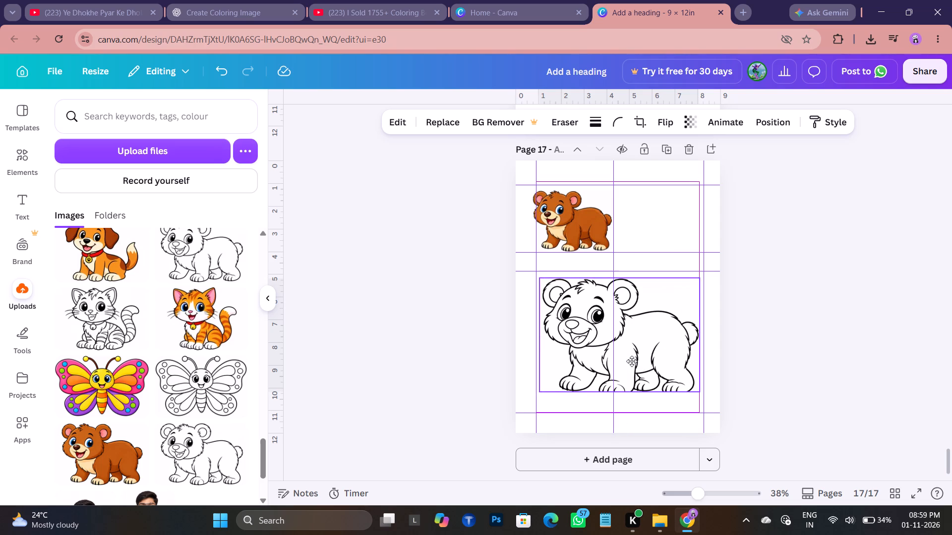
left_click_drag(632, 361, 627, 379)
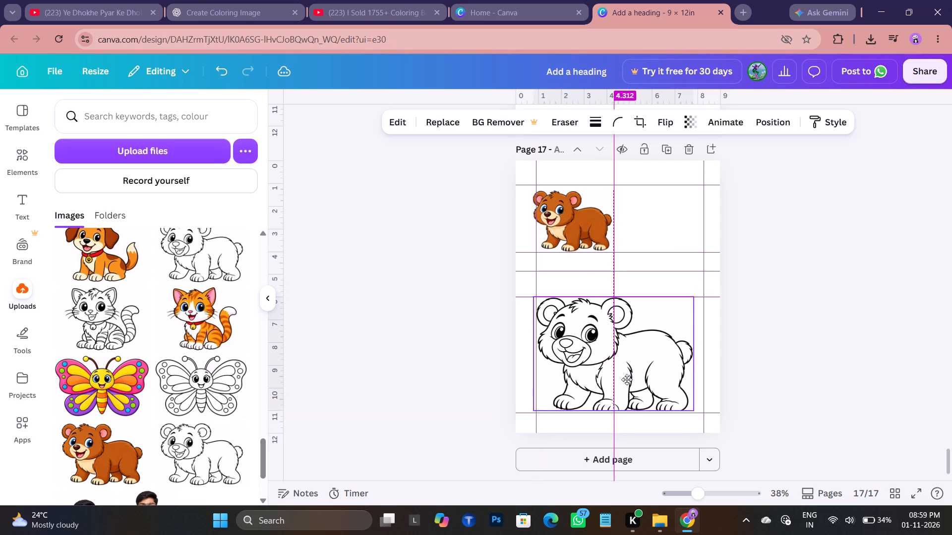
left_click_drag(627, 379, 627, 381)
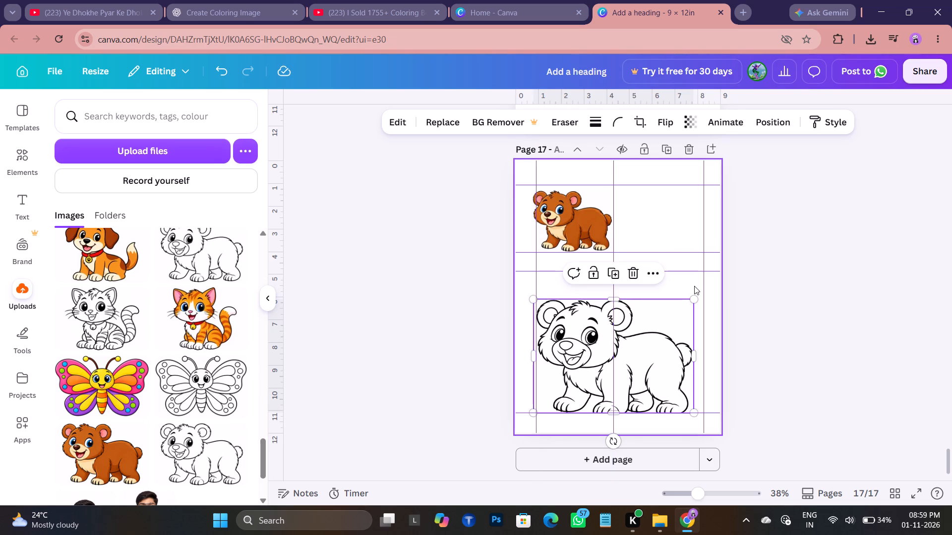
Stretch the uncolored bear outward to about 7.2 × 5.5 in, shifting it slightly upward and extending its lower edge to the bottom horizontal guide.
left_click(694, 286)
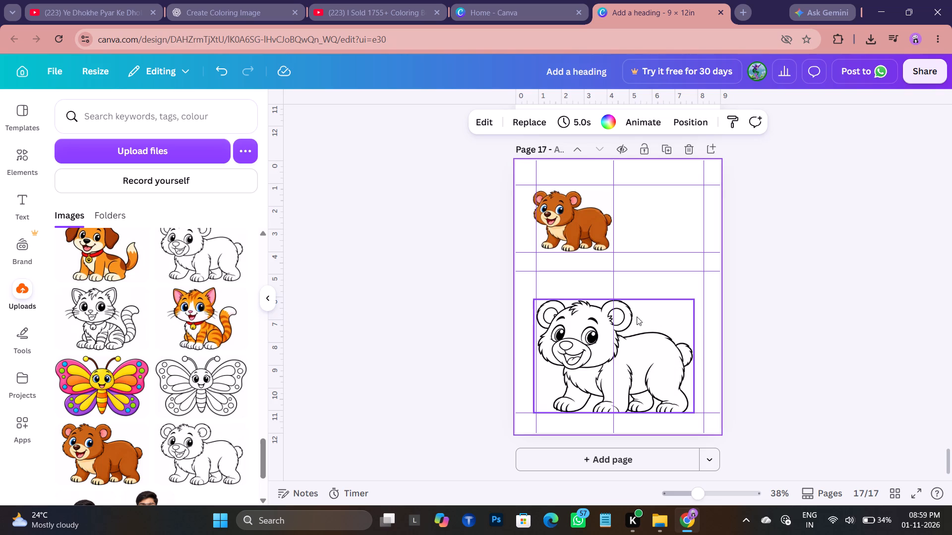
left_click(535, 361)
left_click(535, 356)
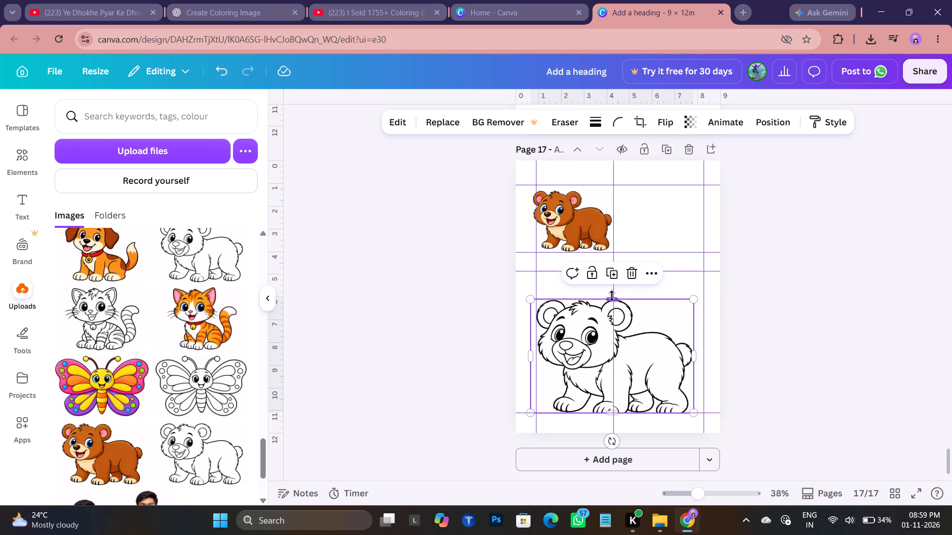
left_click(610, 296)
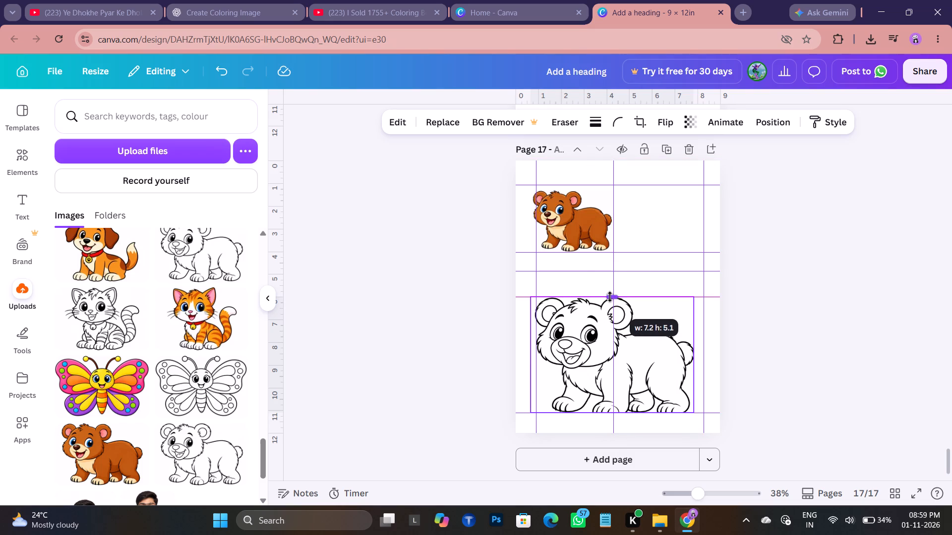
left_click(635, 228)
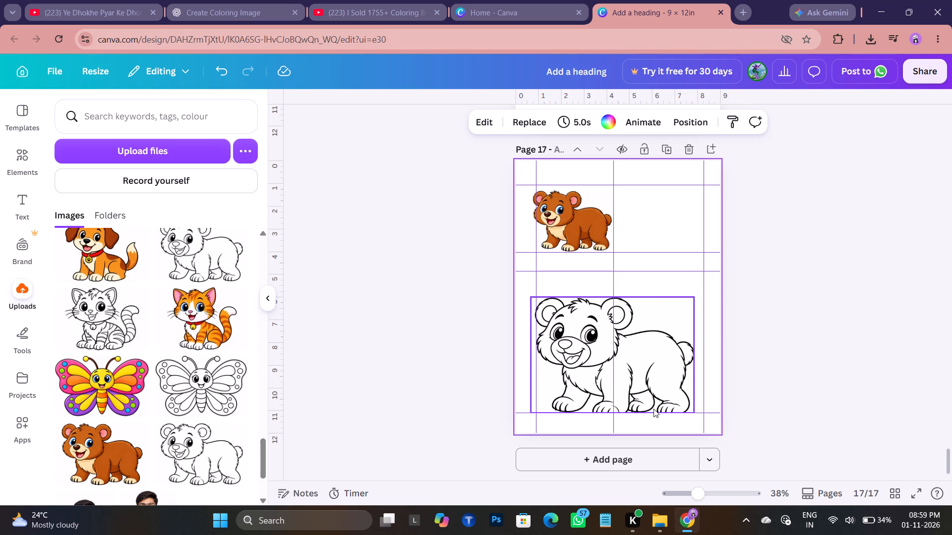
left_click_drag(626, 371, 629, 363)
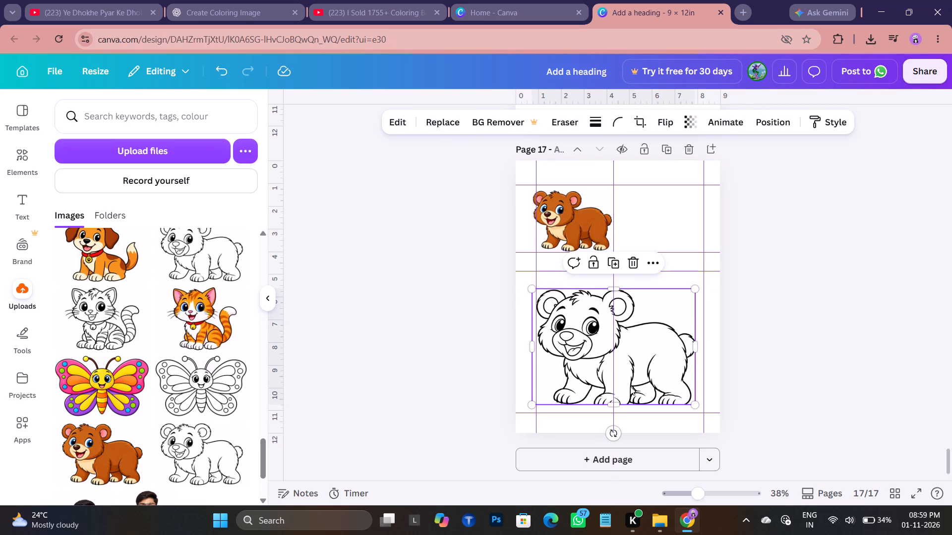
left_click_drag(618, 403, 618, 409)
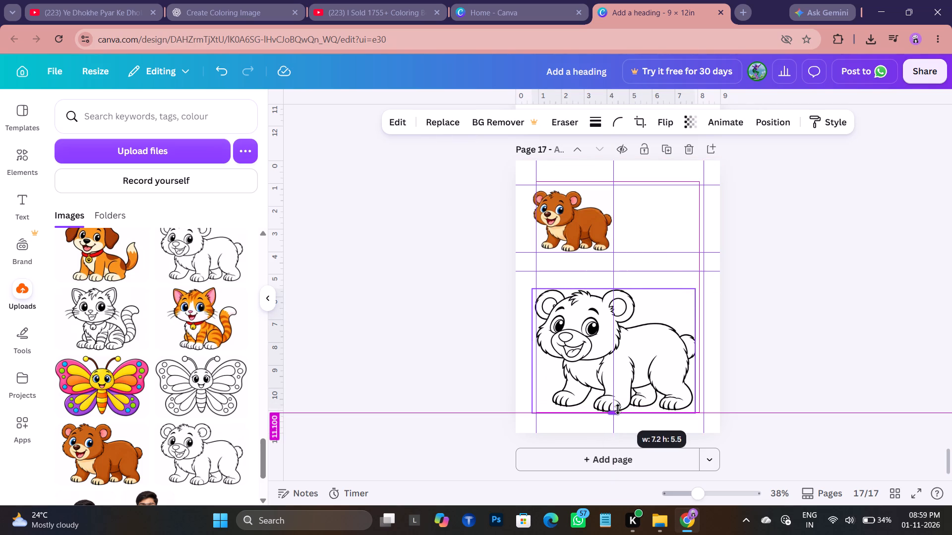
Finish extending the uncolored bear's lower edge to the bottom horizontal guide, at about 7.2 × 5.5 in.
left_click_drag(618, 409, 618, 410)
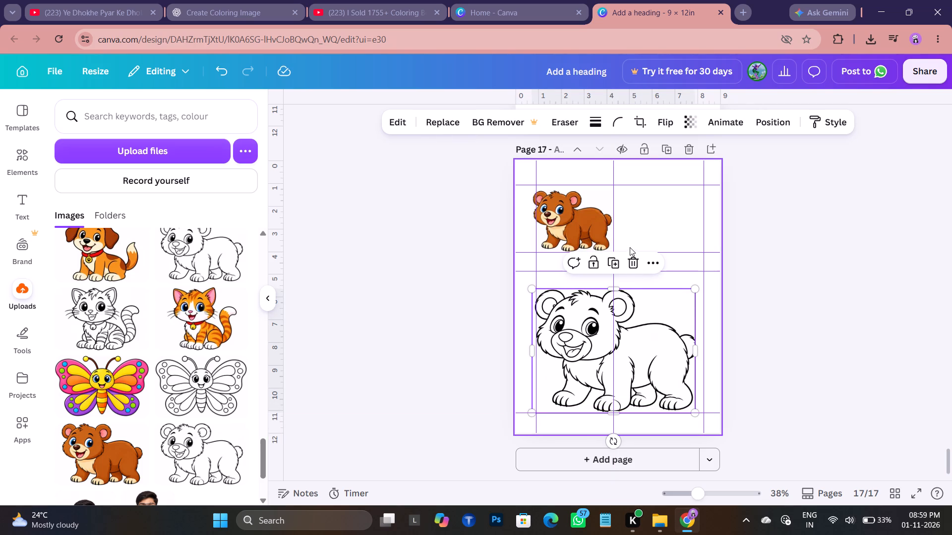
left_click(658, 220)
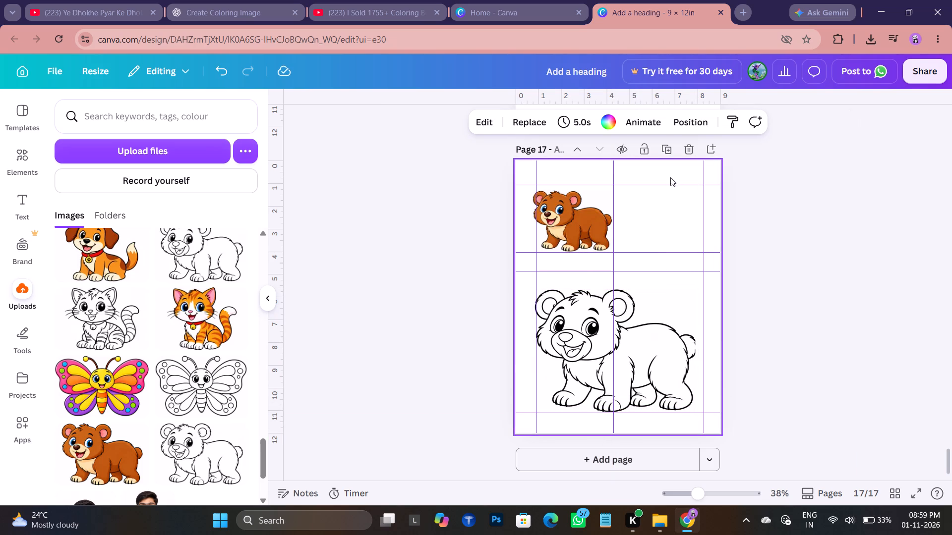
Add a heading to page 17 and replace its placeholder text with BEAR.
left_click(23, 206)
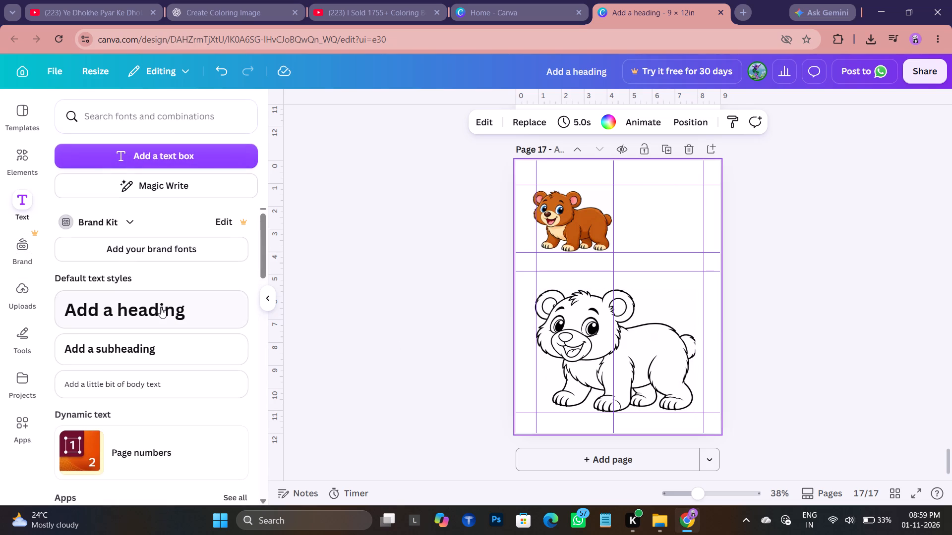
left_click(161, 307)
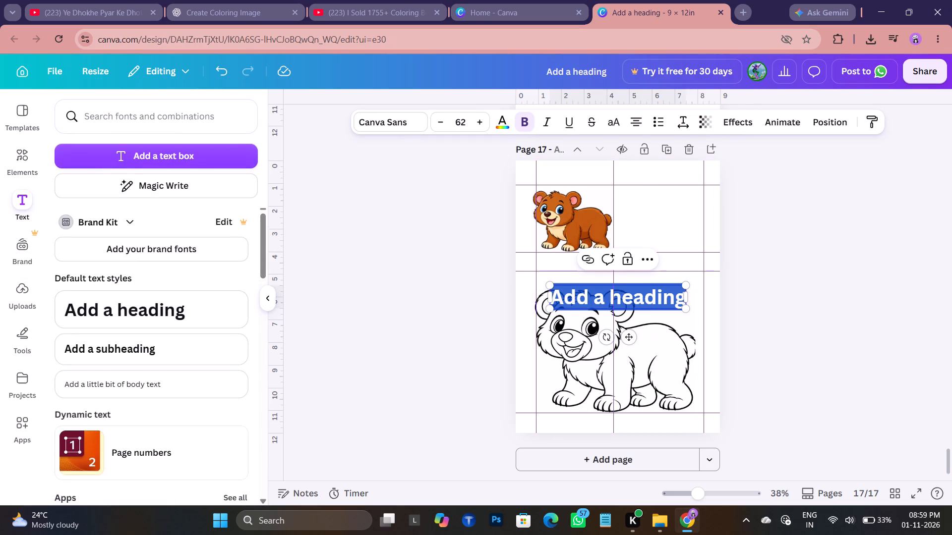
left_click(659, 290)
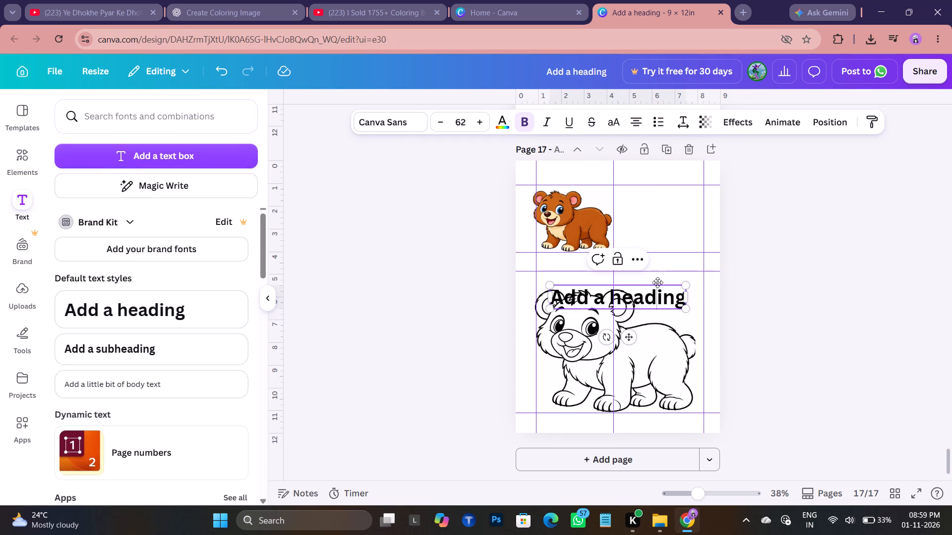
left_click(657, 282)
left_click_drag(657, 282, 663, 271)
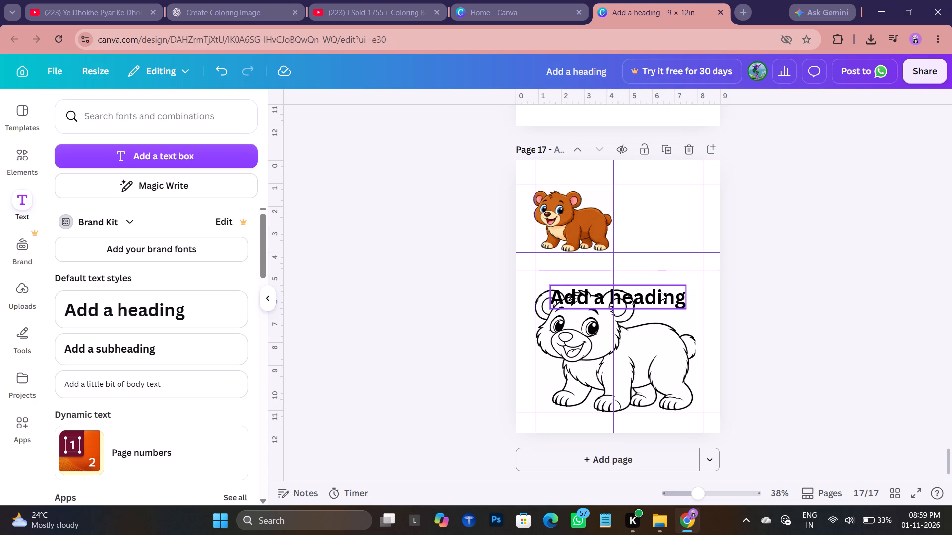
left_click(661, 292)
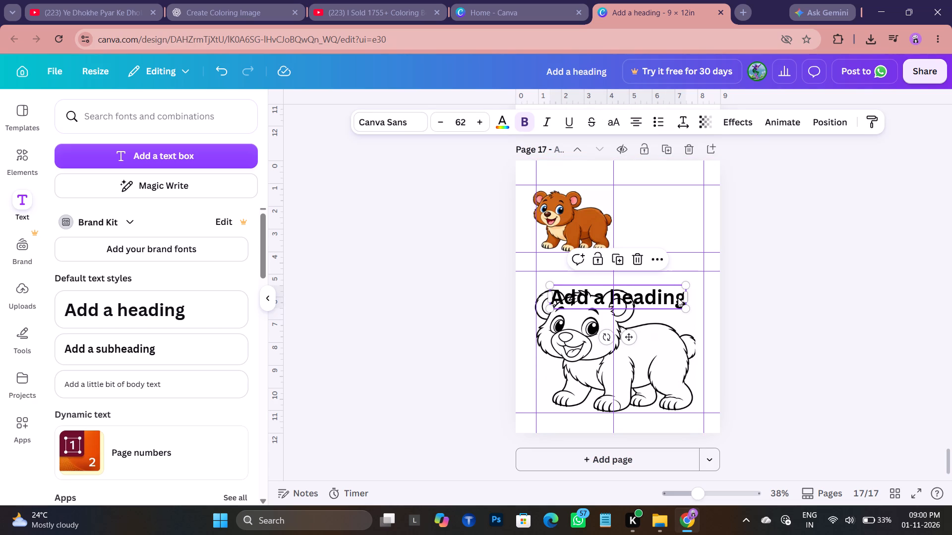
left_click(678, 298)
key("BackSpace")
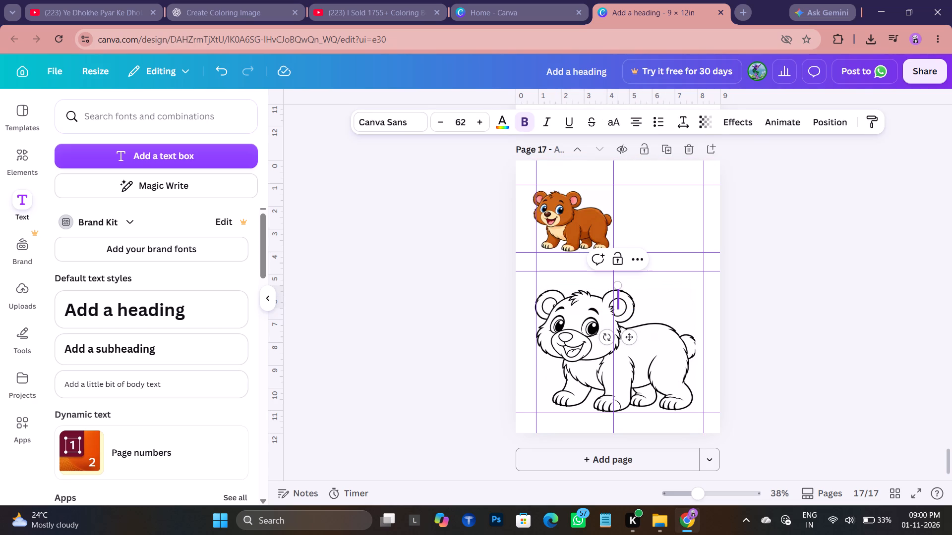
type("BEAR")
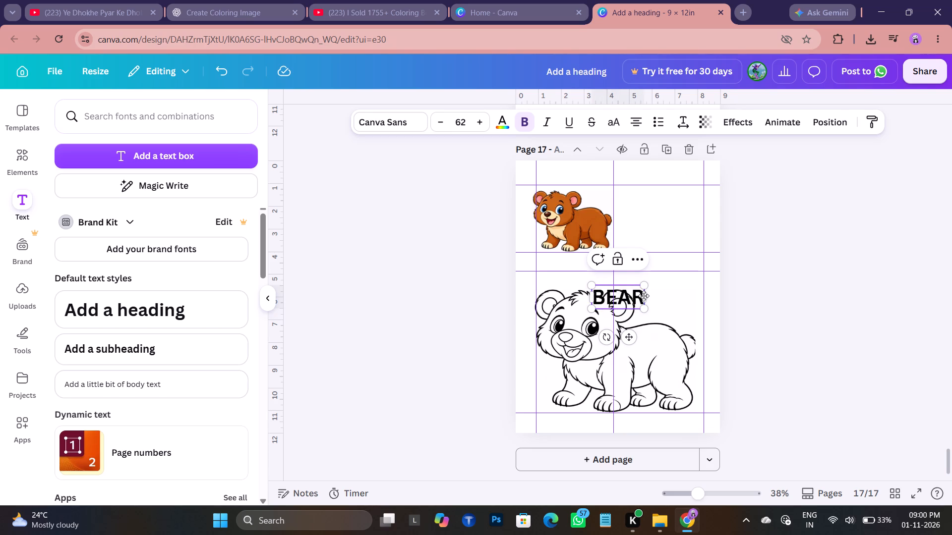
Move the BEAR heading beside the colored bear and widen its text box to span from the middle to the outer vertical guide.
left_click_drag(644, 296, 680, 240)
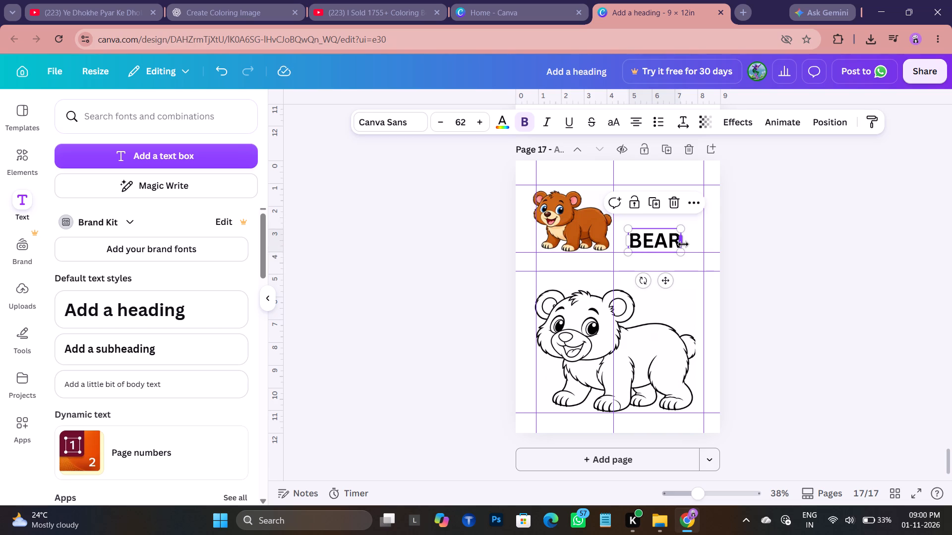
left_click_drag(682, 244, 704, 243)
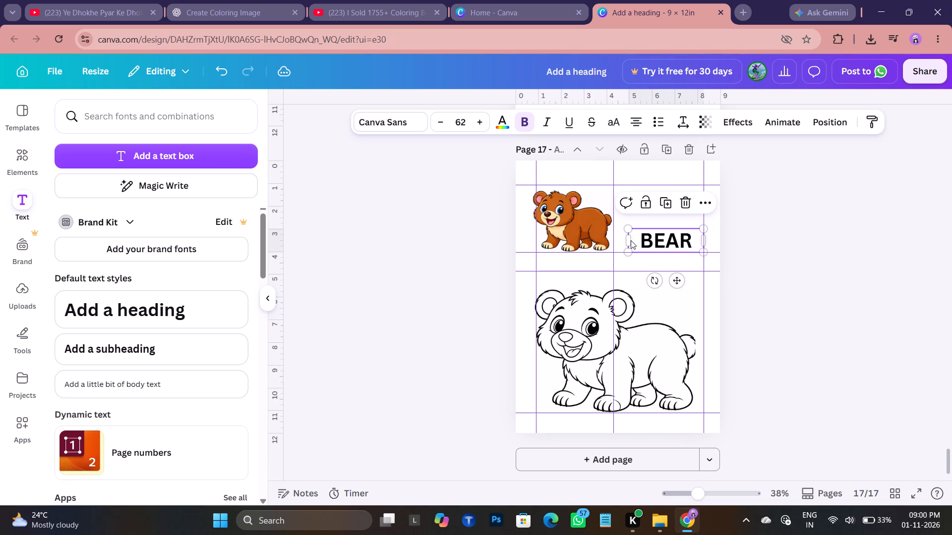
left_click_drag(628, 239, 614, 242)
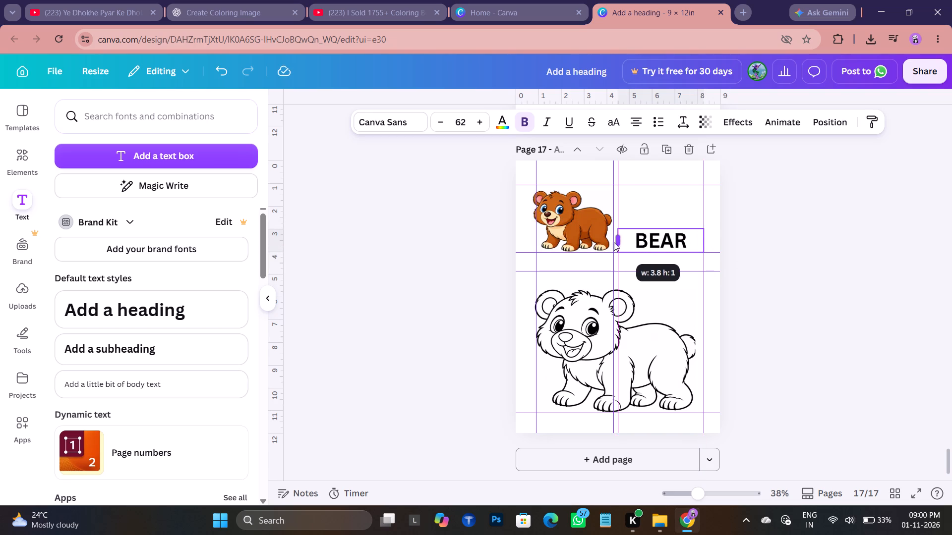
left_click_drag(614, 242, 612, 243)
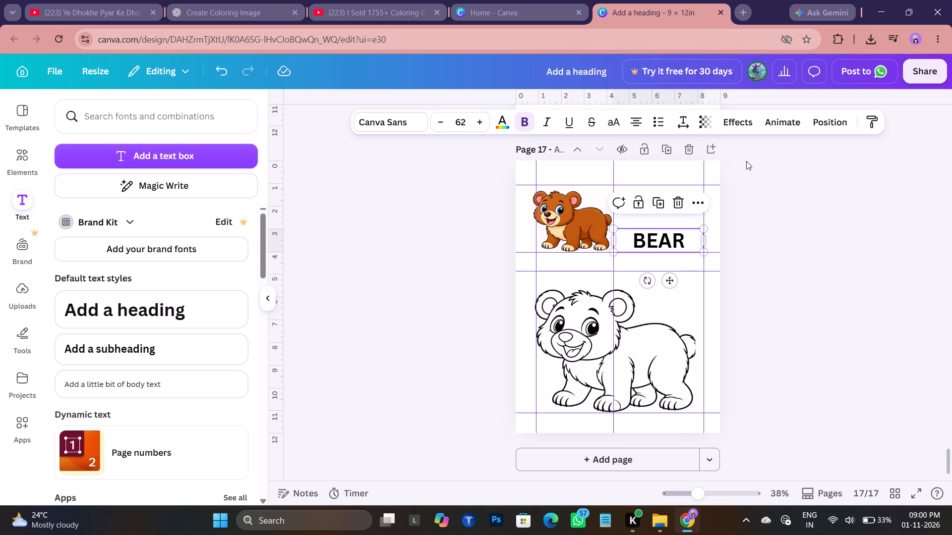
Apply the Hollow text effect to the BEAR heading.
left_click(729, 121)
left_click(78, 337)
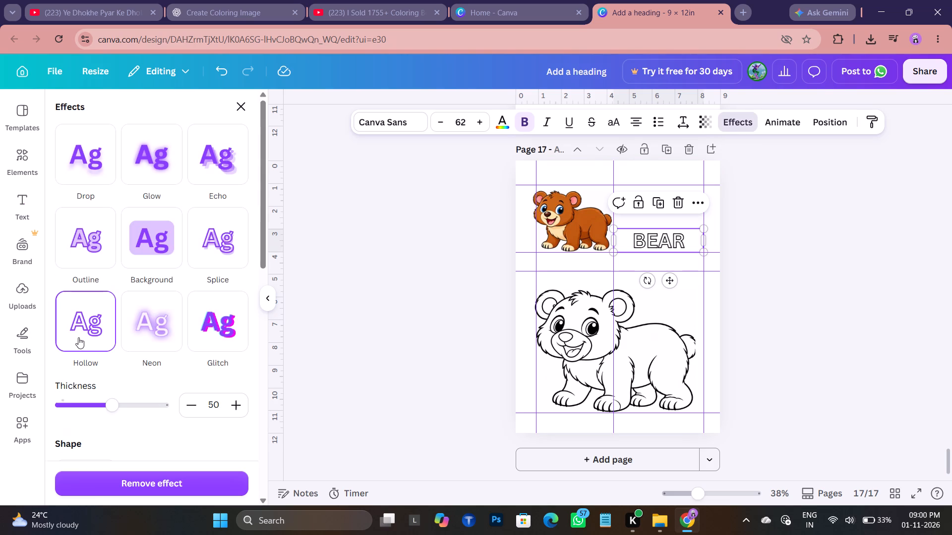
left_click(144, 330)
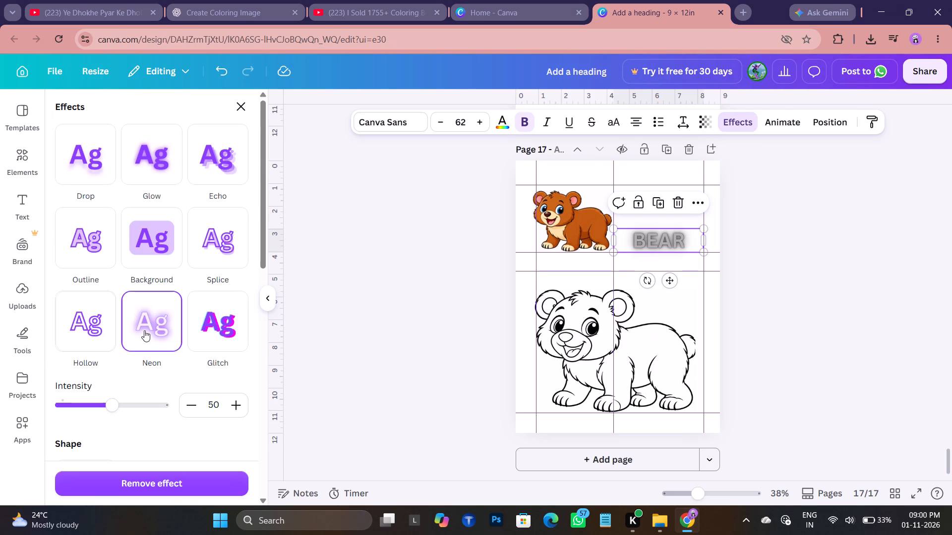
left_click(80, 316)
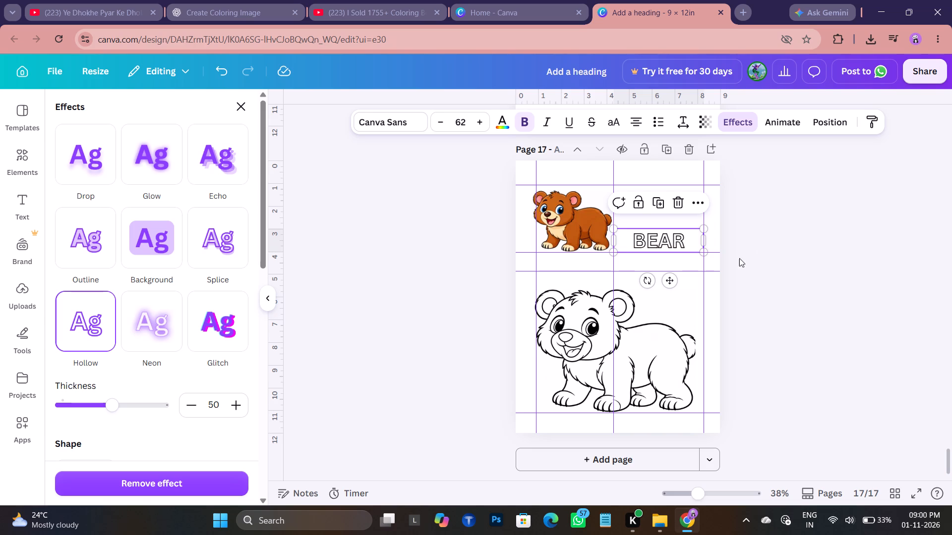
left_click(781, 264)
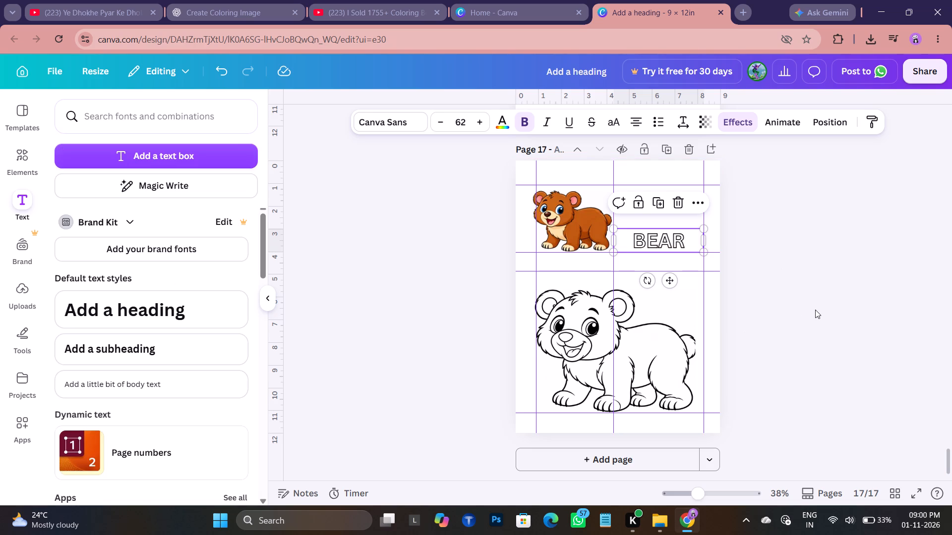
left_click(815, 310)
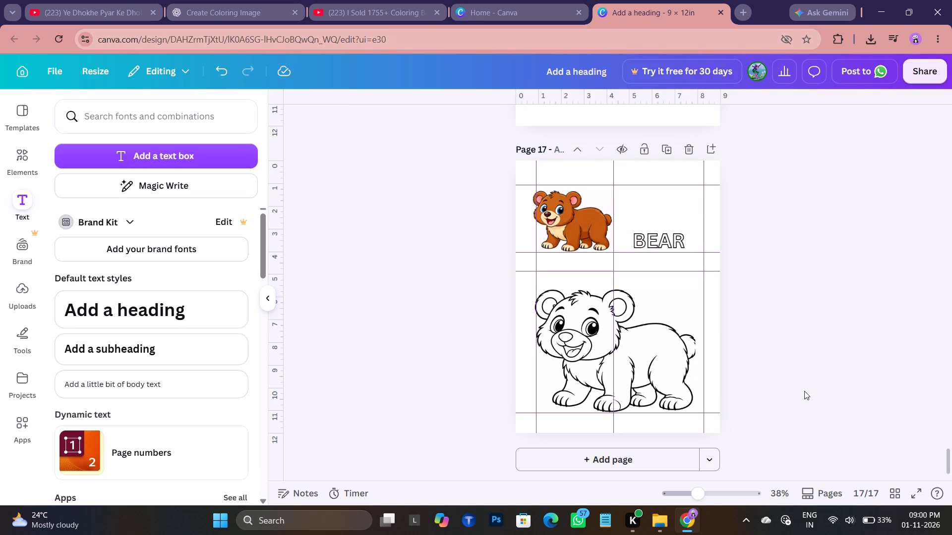
Add two blank pages, 18 and 19, after the bear page.
left_click(658, 460)
left_click(658, 460)
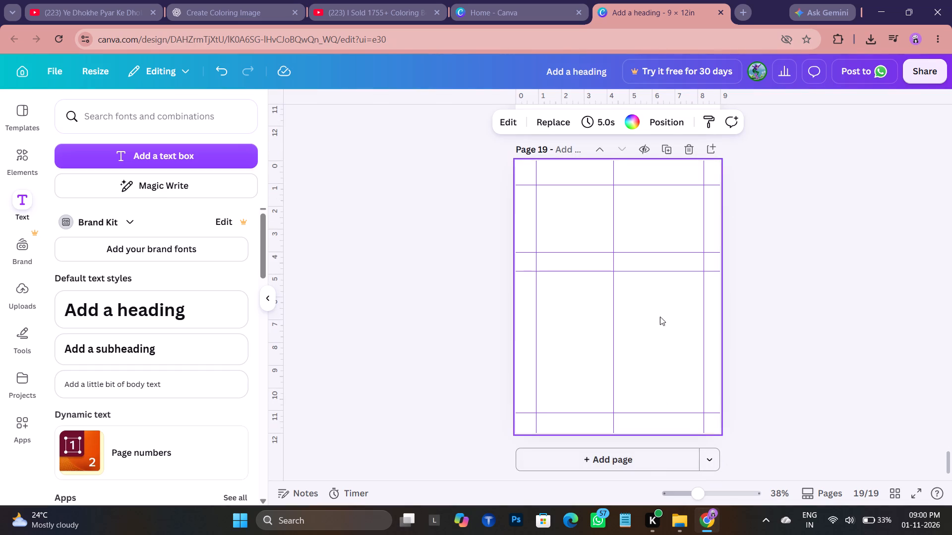
Add the uncolored butterfly from the uploaded images to page 19.
scroll(653, 305, "up", 7)
scroll(653, 305, "right", 1)
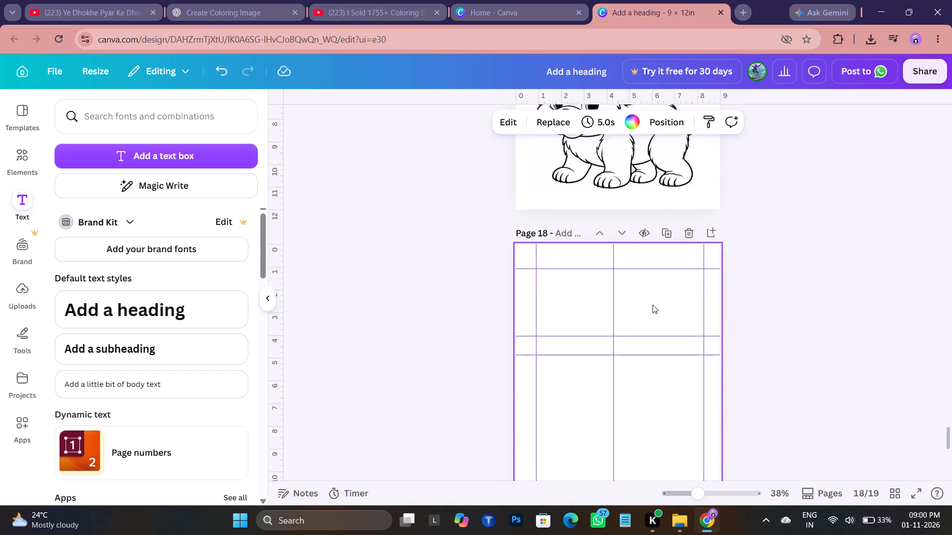
scroll(653, 305, "right", 1)
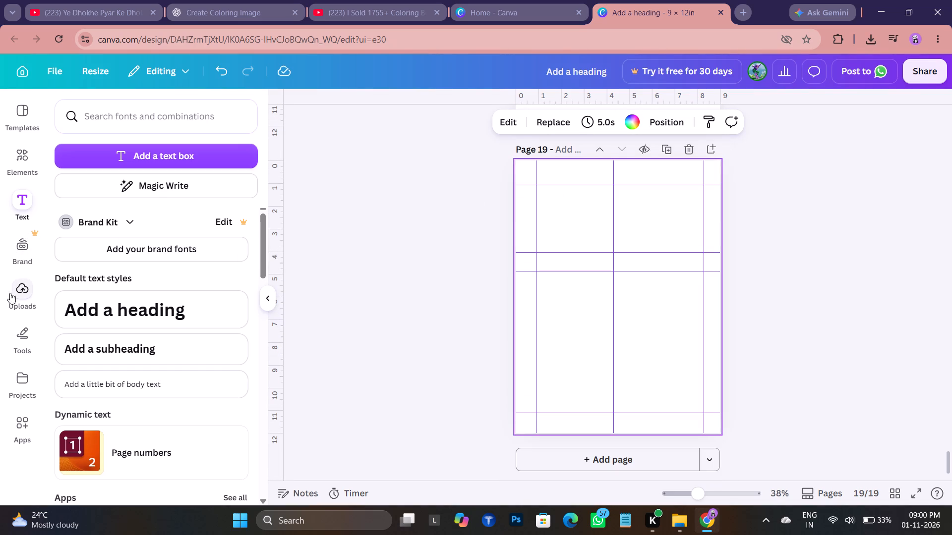
left_click(22, 305)
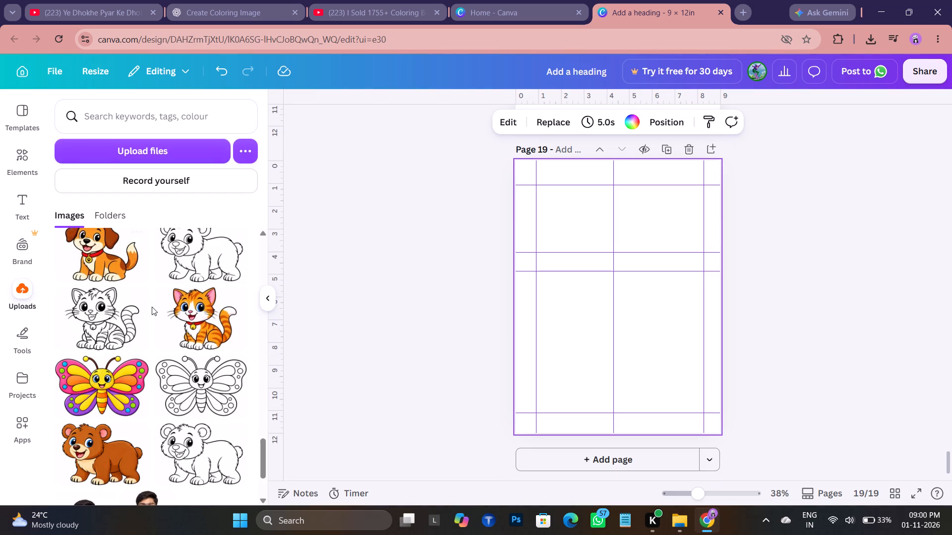
scroll(152, 307, "down", 1)
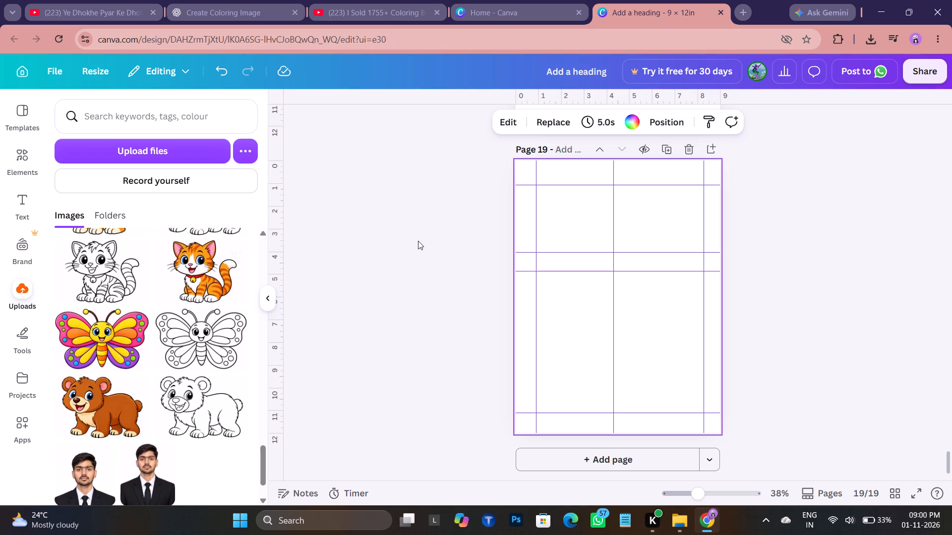
scroll(408, 238, "up", 14)
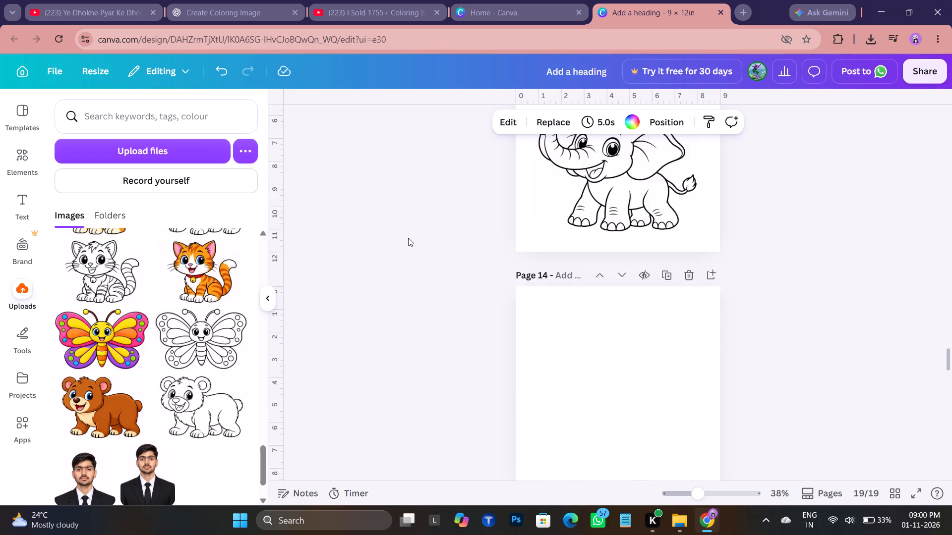
scroll(408, 238, "down", 15)
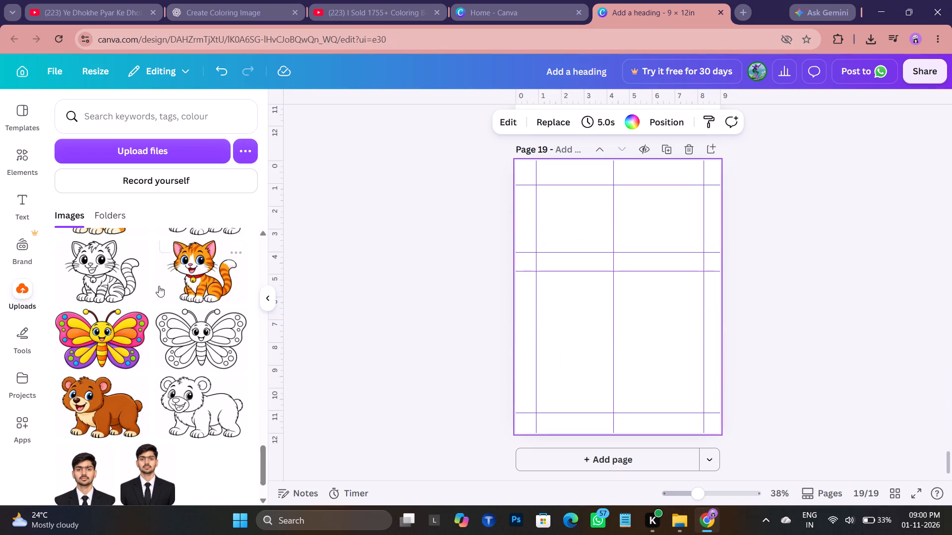
left_click(203, 341)
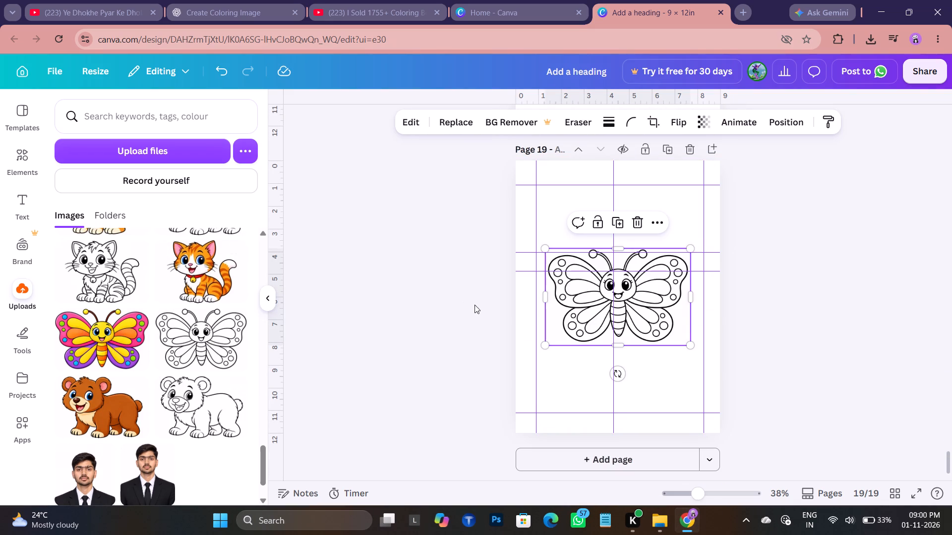
Replace the uncolored butterfly on page 19 with the colored butterfly from the uploaded images.
left_click(637, 227)
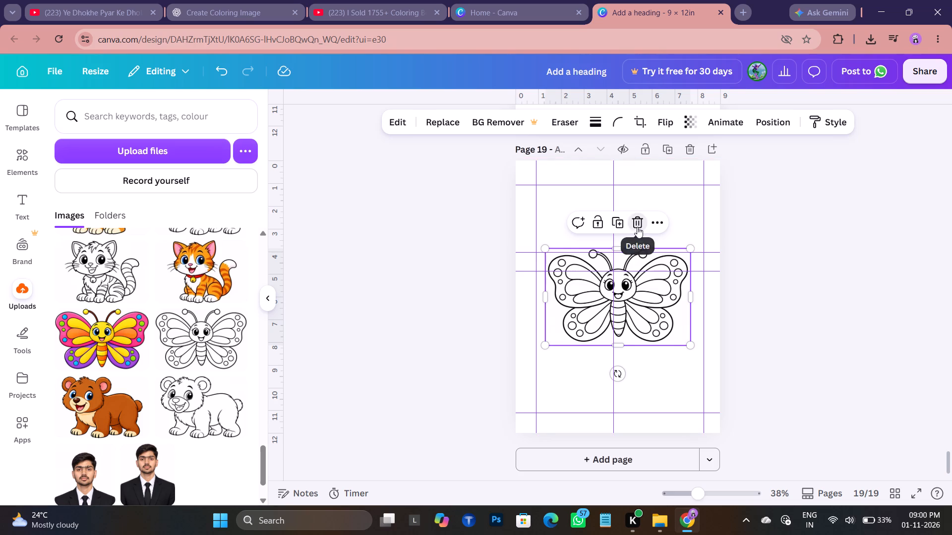
left_click(95, 343)
left_click_drag(95, 343, 414, 257)
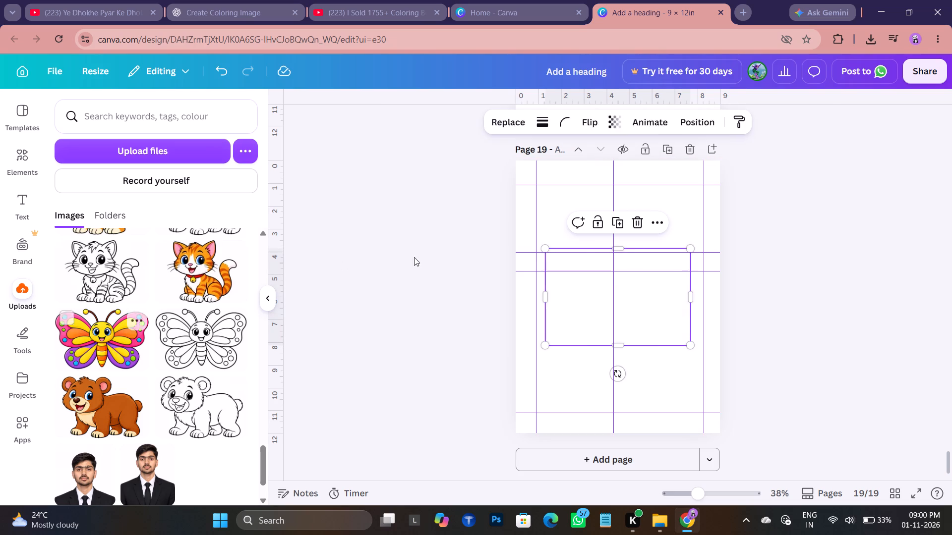
left_click_drag(414, 257, 589, 252)
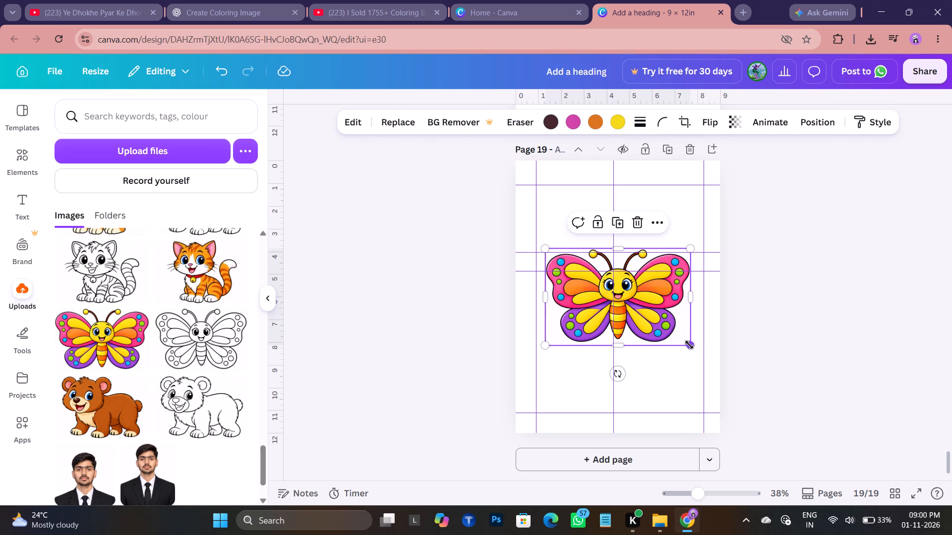
Shrink the colored butterfly to about 2.4 in high and place it between the upper horizontal guides, its left edge slightly past the left vertical guide.
left_click_drag(689, 344, 610, 310)
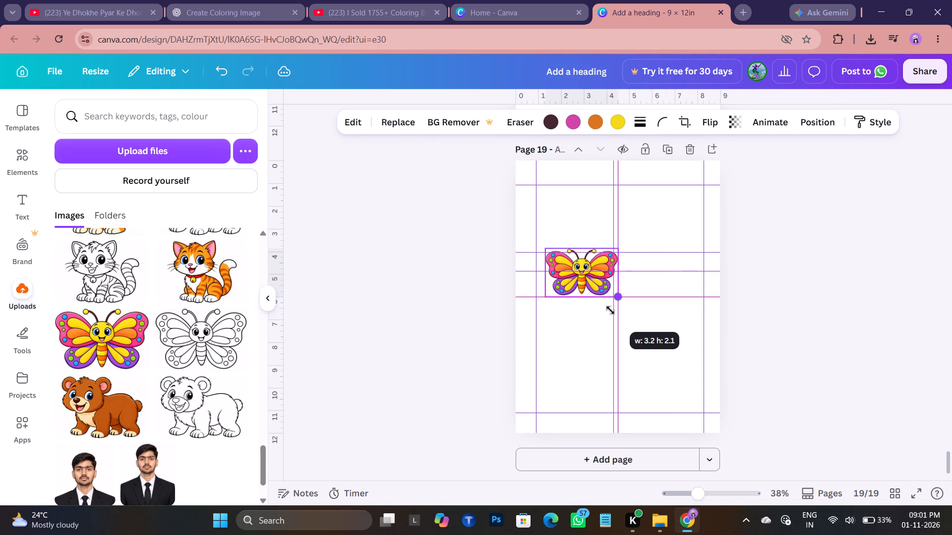
left_click_drag(610, 310, 622, 311)
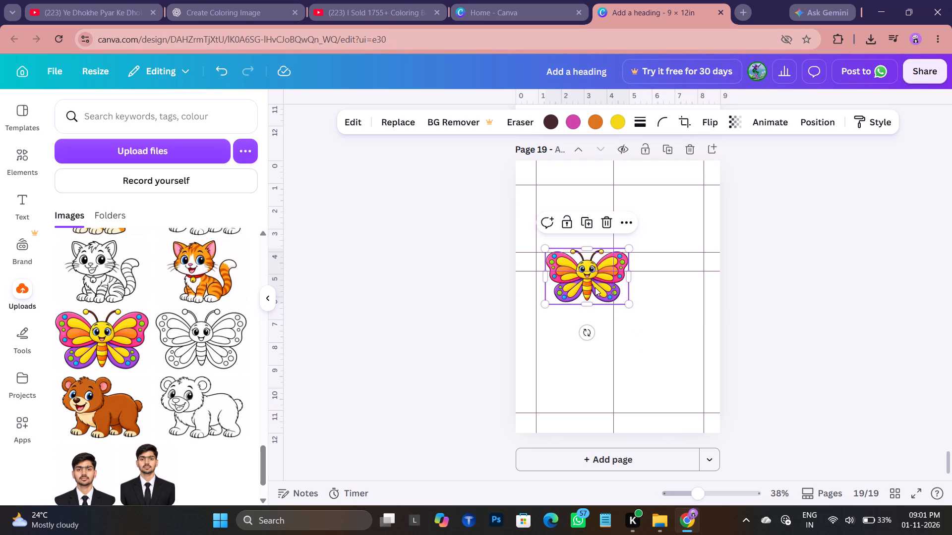
left_click_drag(595, 287, 587, 237)
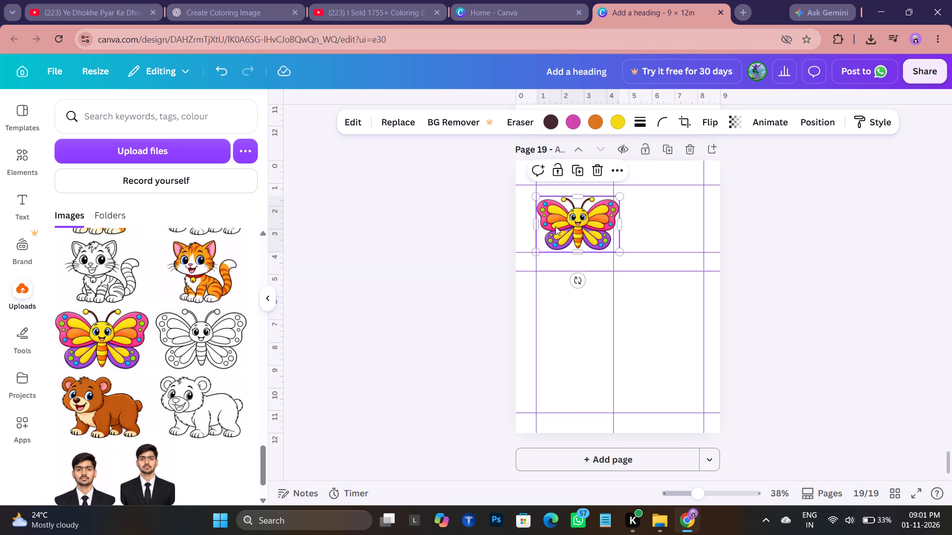
left_click_drag(534, 224, 531, 224)
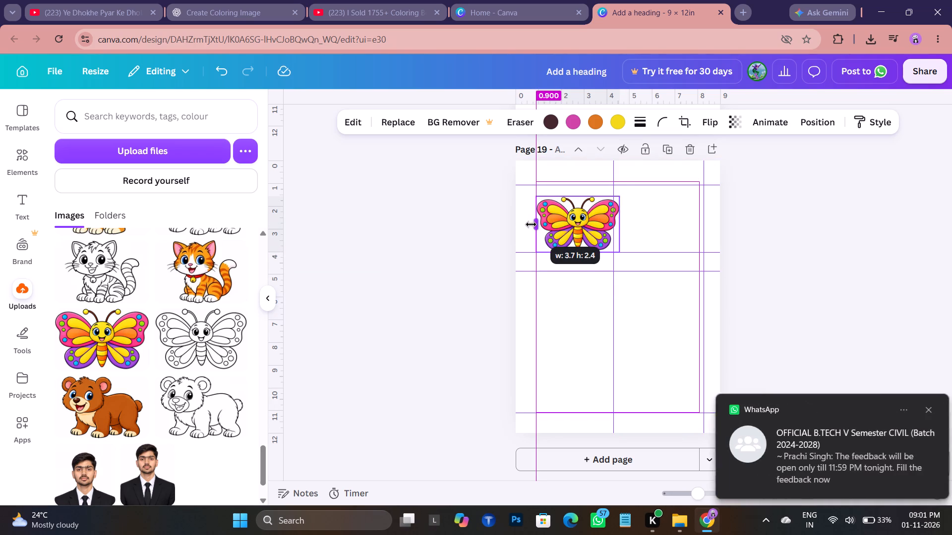
left_click_drag(531, 224, 530, 225)
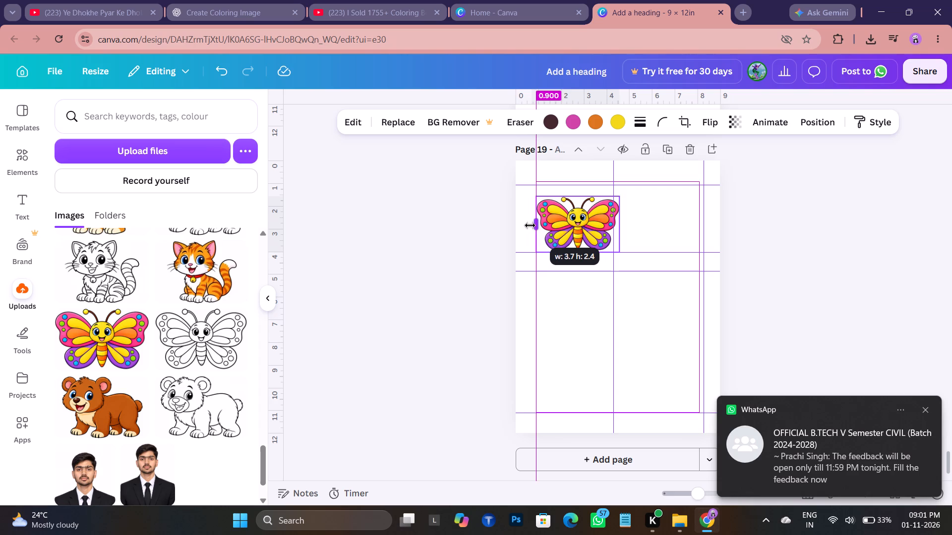
left_click_drag(530, 225, 530, 227)
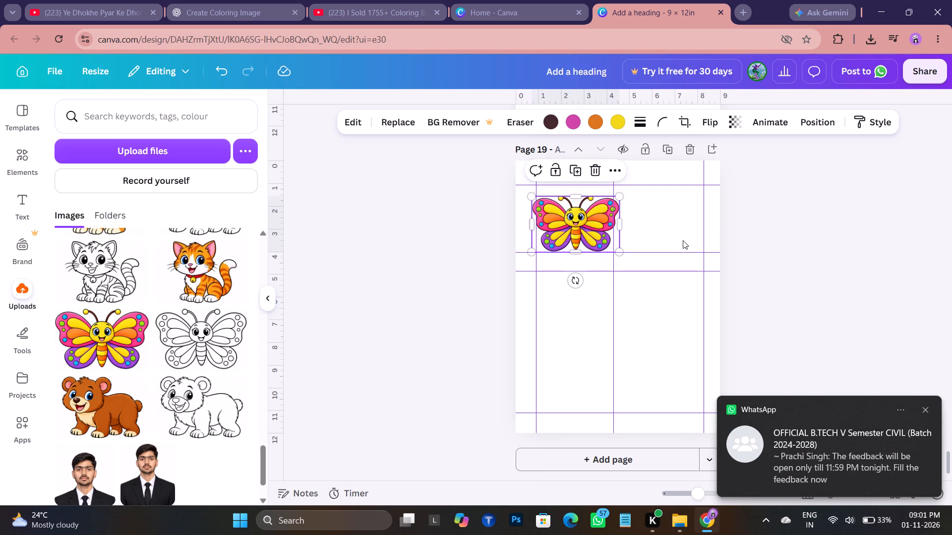
left_click(686, 242)
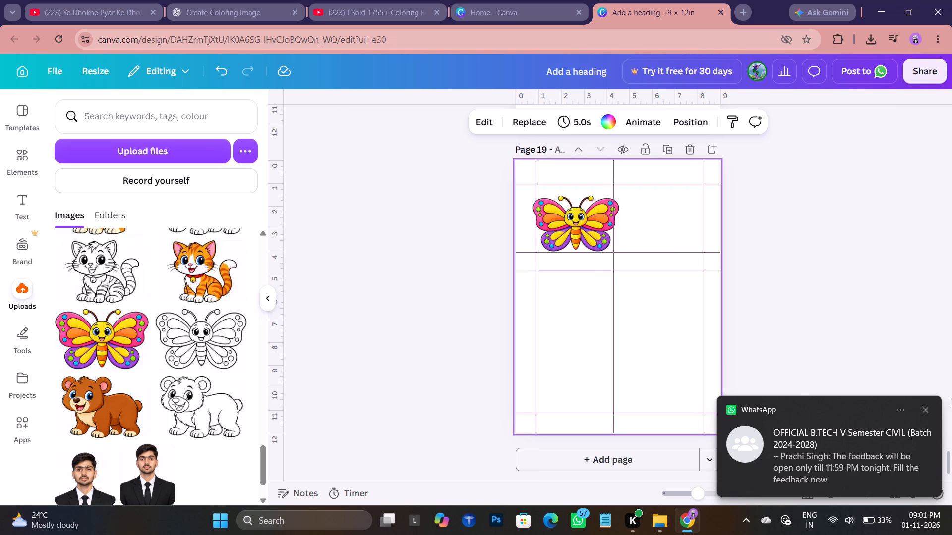
left_click(925, 408)
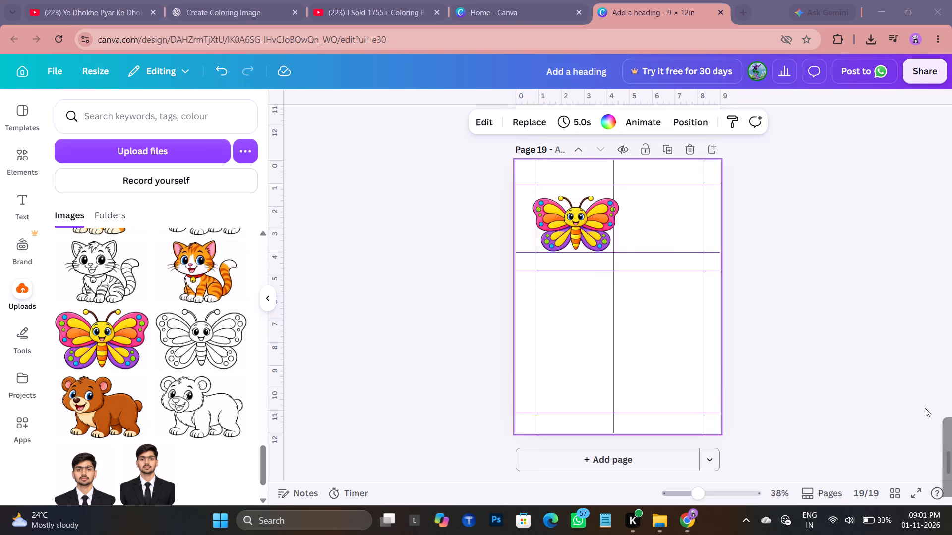
Add the uncolored butterfly to page 19, place it on the bottom horizontal guide, and widen it toward the right vertical guide.
left_click(204, 342)
left_click_drag(204, 342, 596, 351)
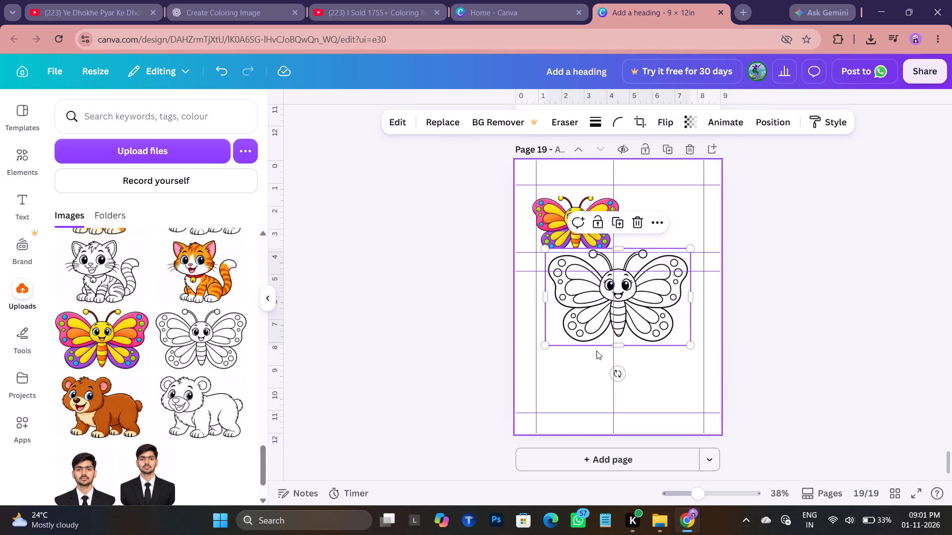
left_click_drag(604, 305, 604, 372)
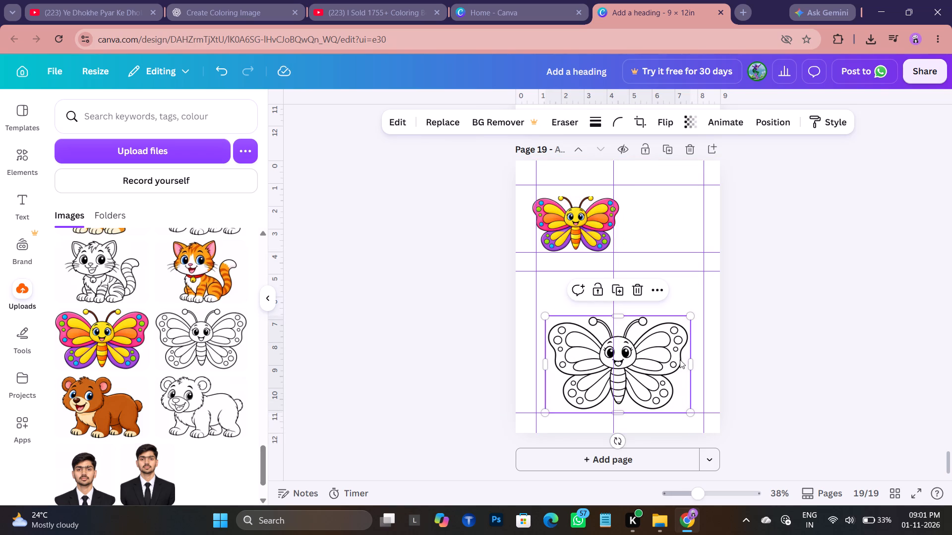
left_click_drag(687, 360, 697, 360)
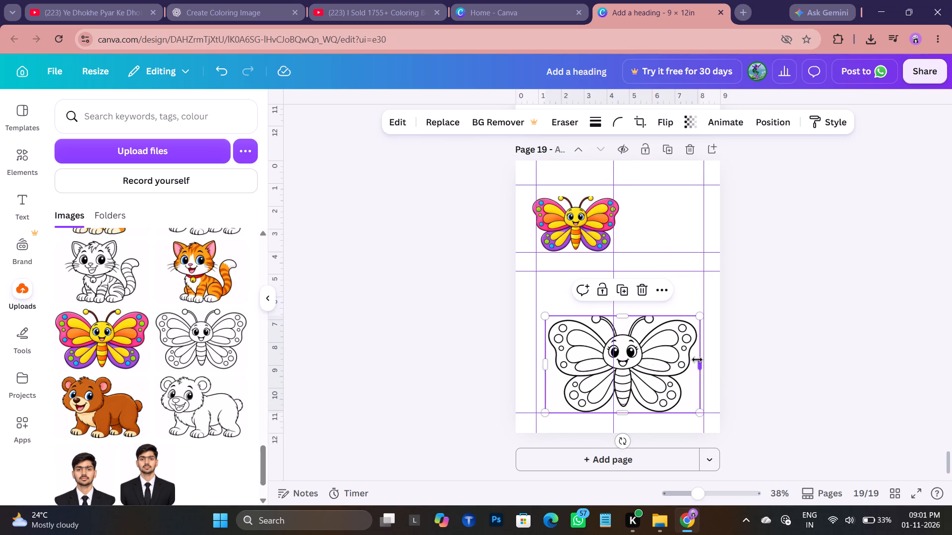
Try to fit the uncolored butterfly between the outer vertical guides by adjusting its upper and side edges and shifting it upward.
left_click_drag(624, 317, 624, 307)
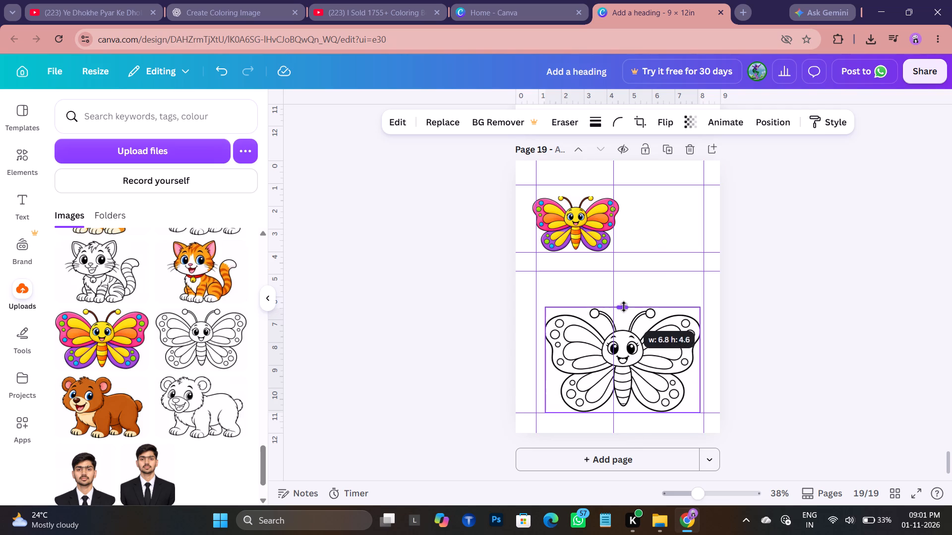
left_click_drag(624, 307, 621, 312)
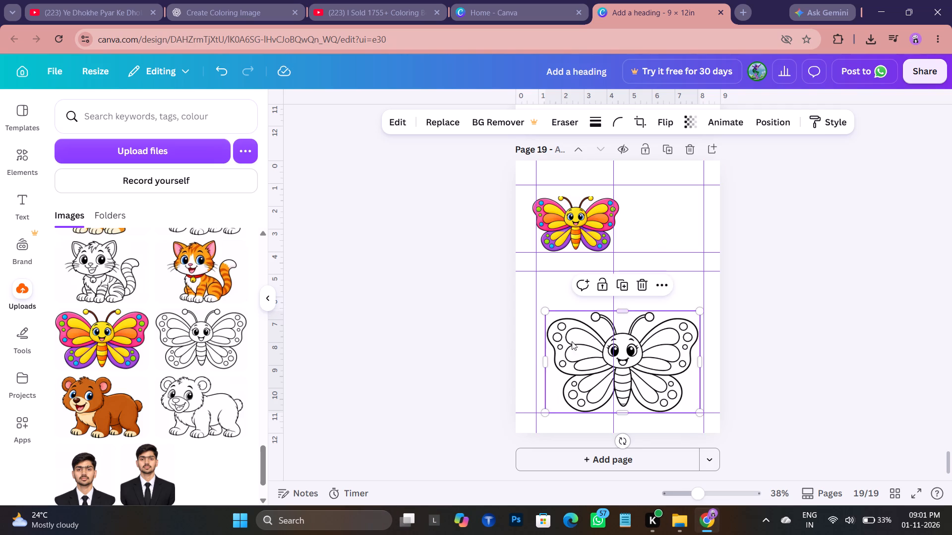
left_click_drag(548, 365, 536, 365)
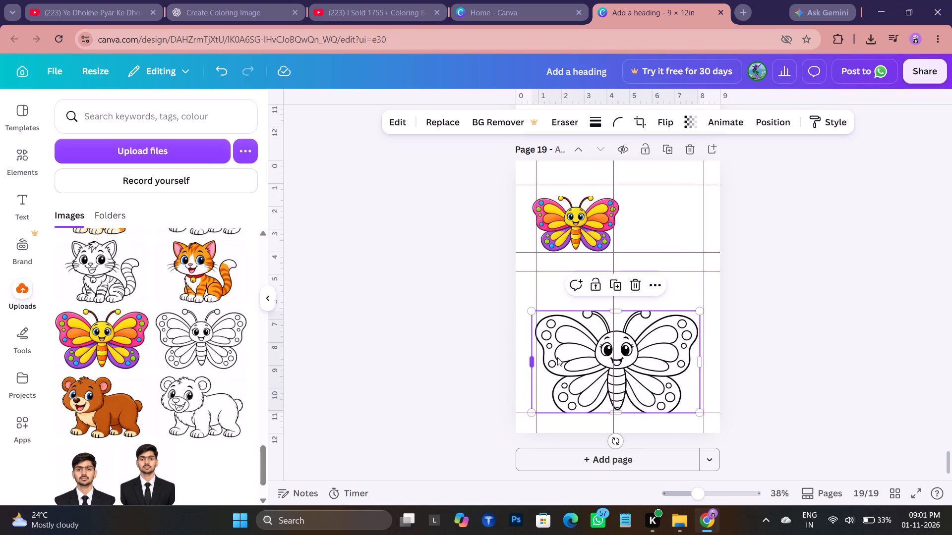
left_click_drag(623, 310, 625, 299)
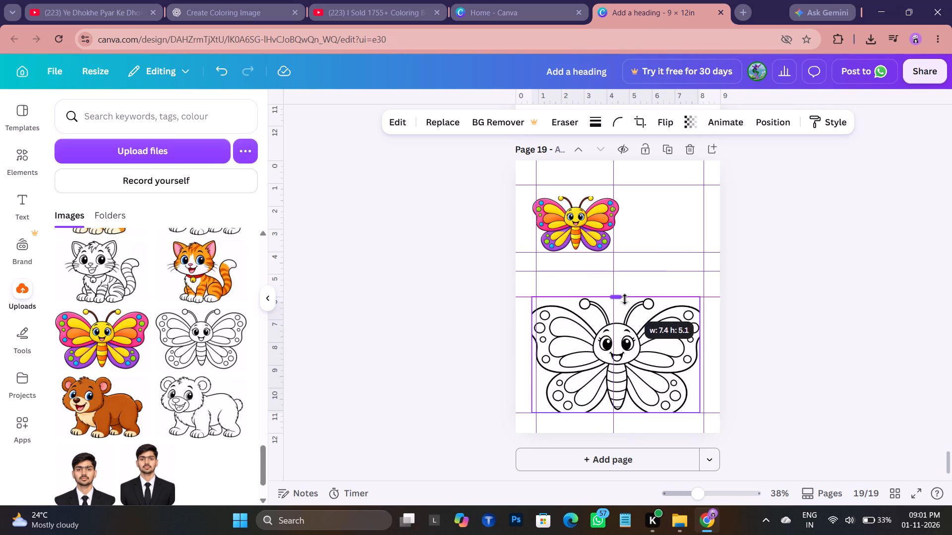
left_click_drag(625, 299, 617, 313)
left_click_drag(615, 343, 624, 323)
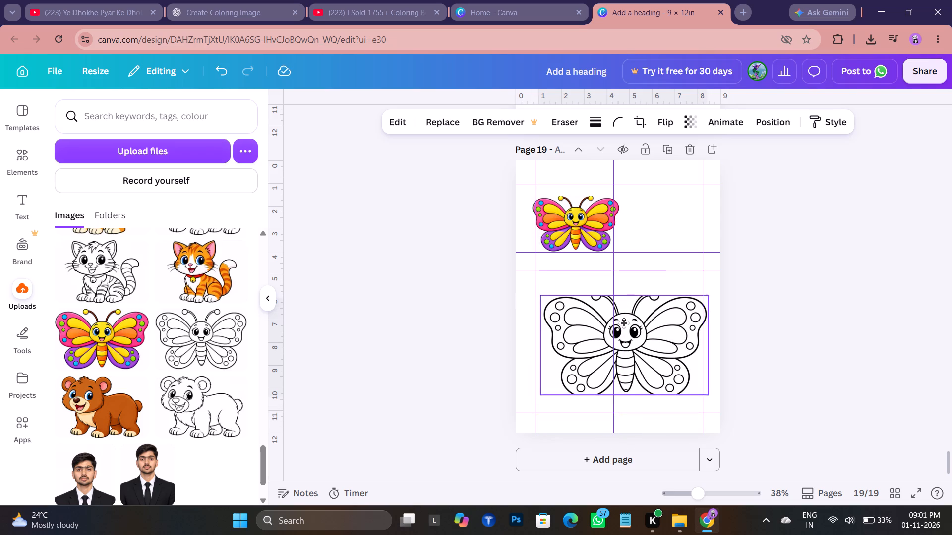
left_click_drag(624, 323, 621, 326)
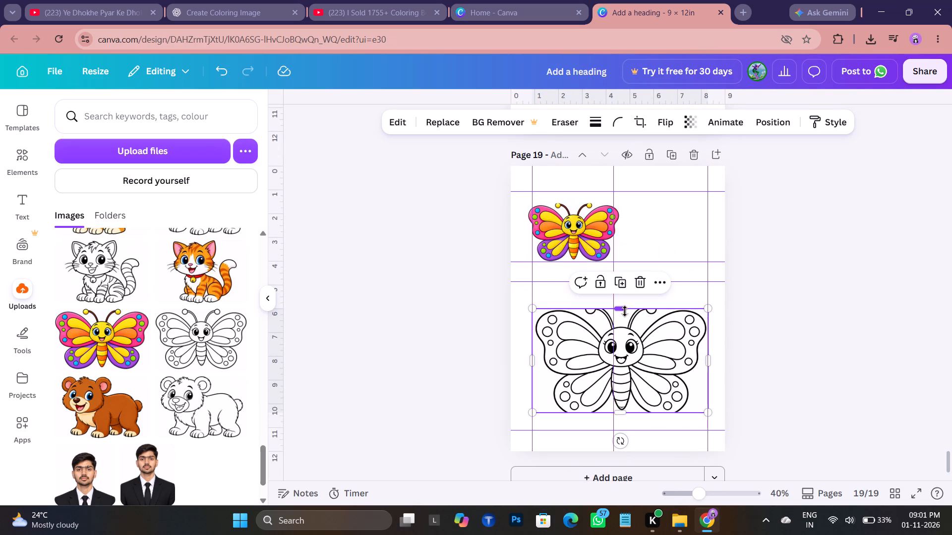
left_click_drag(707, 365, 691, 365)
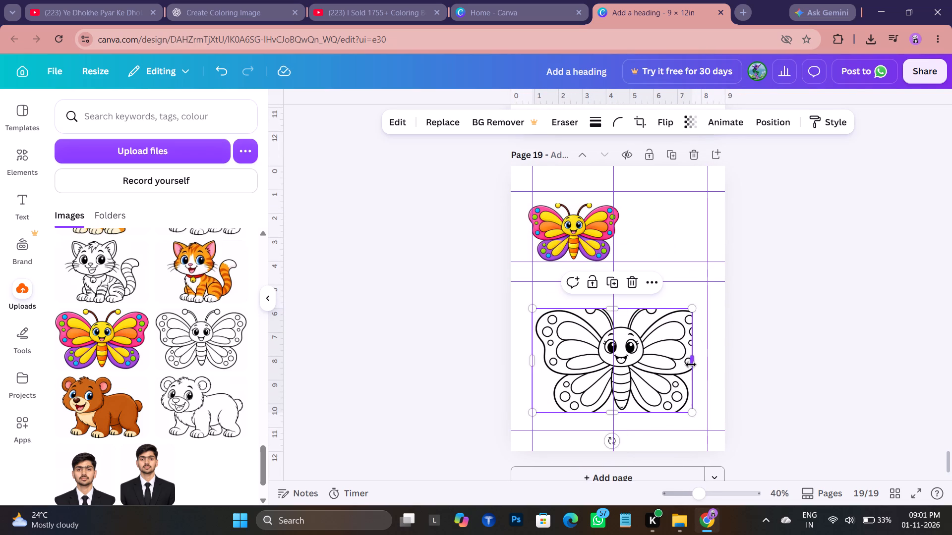
Delete the cropped uncolored butterfly on page 19 and place a fresh copy from the uploaded images in the page's lower area.
left_click(634, 285)
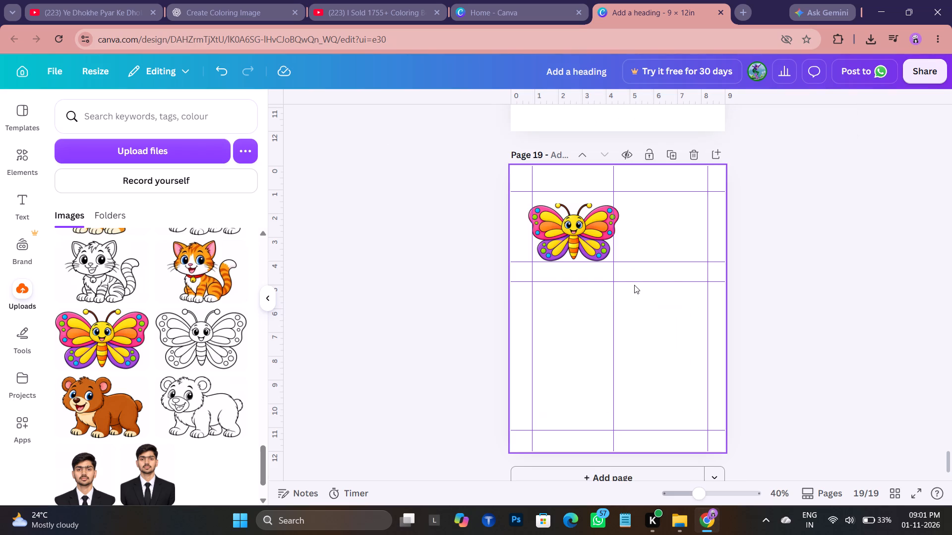
left_click_drag(189, 343, 584, 353)
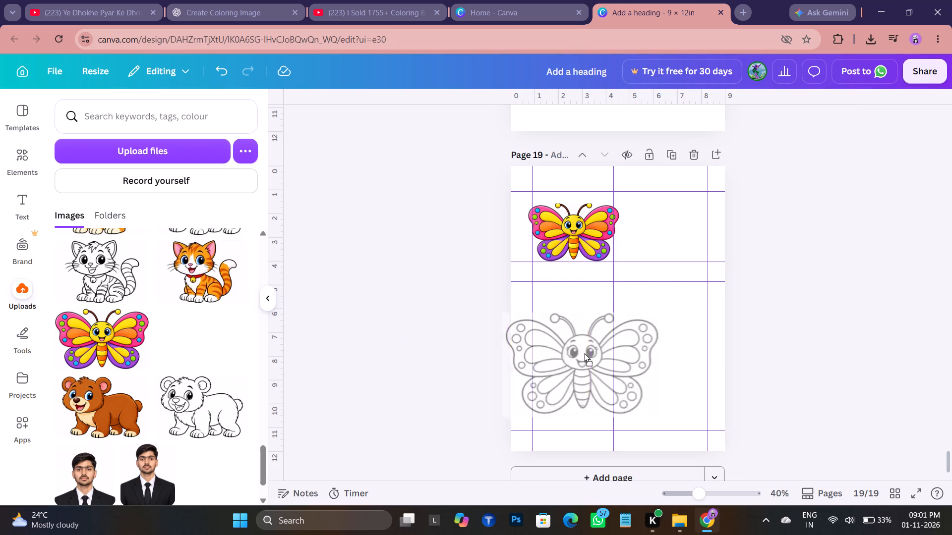
left_click_drag(584, 353, 577, 337)
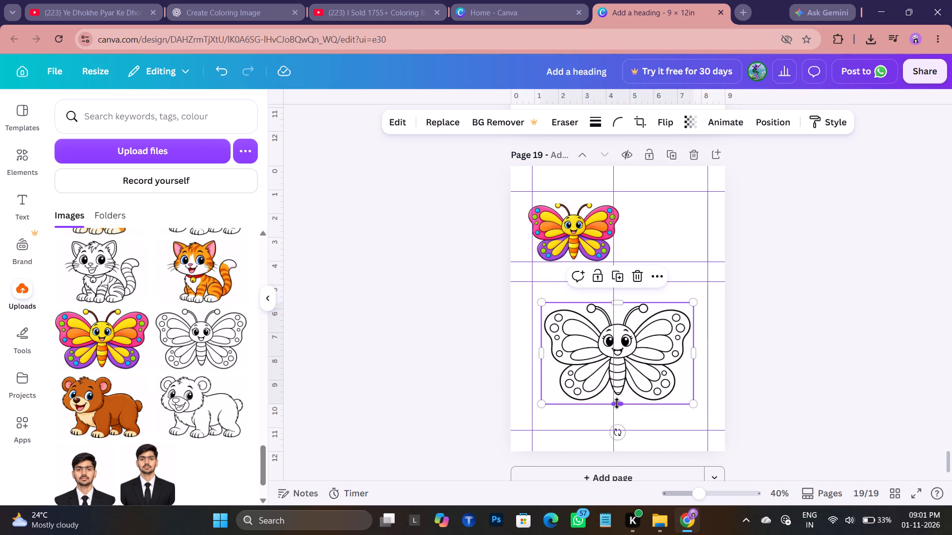
Enlarge the uncolored butterfly by its edges and seat it on the lowest horizontal guide between the outer vertical guides.
left_click(617, 404)
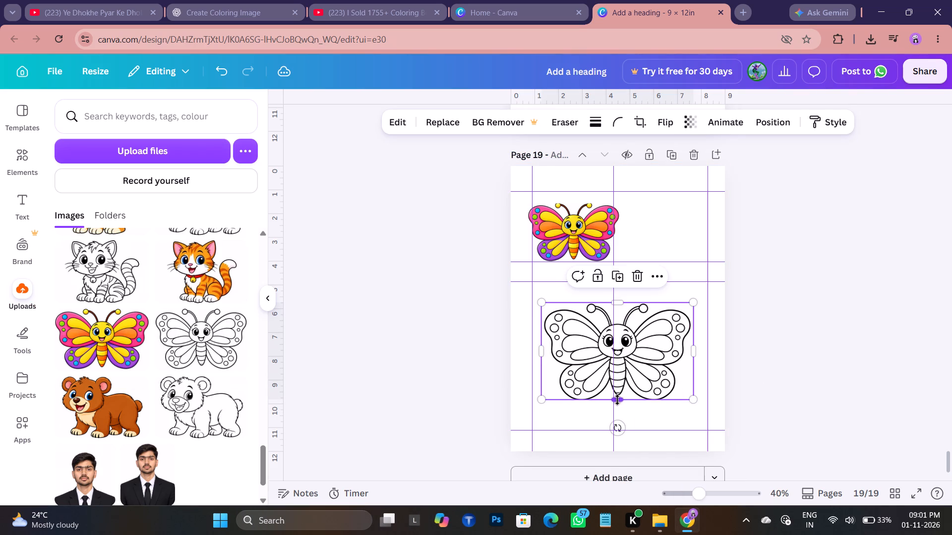
left_click_drag(694, 358, 698, 356)
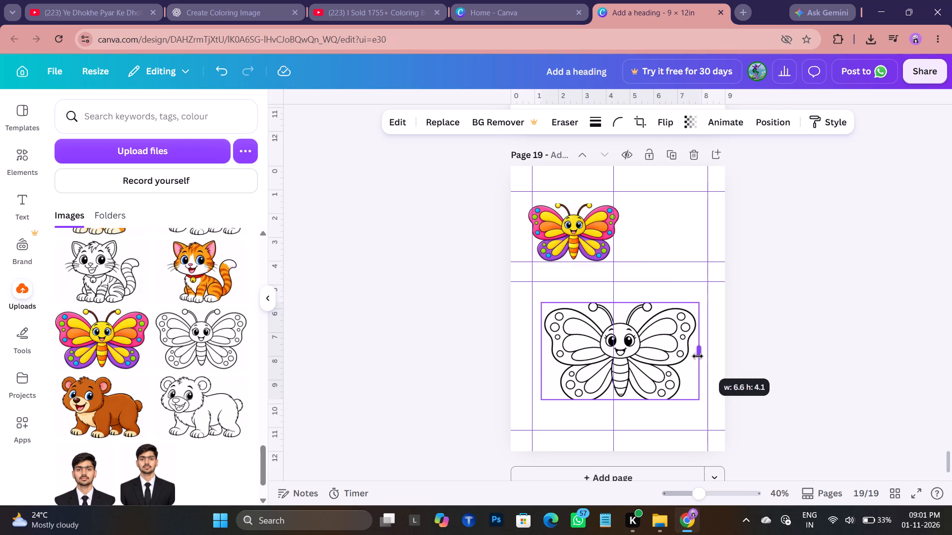
left_click_drag(698, 356, 711, 352)
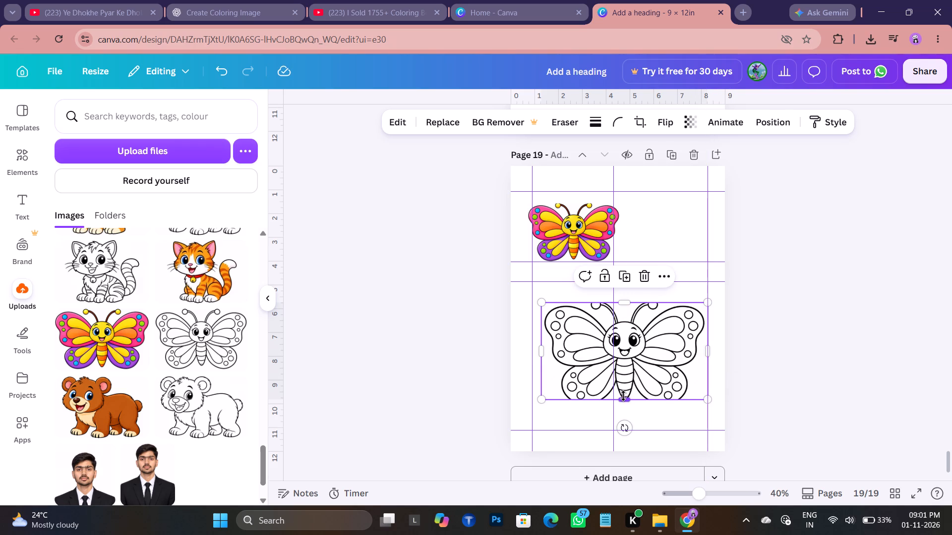
left_click_drag(623, 396, 624, 403)
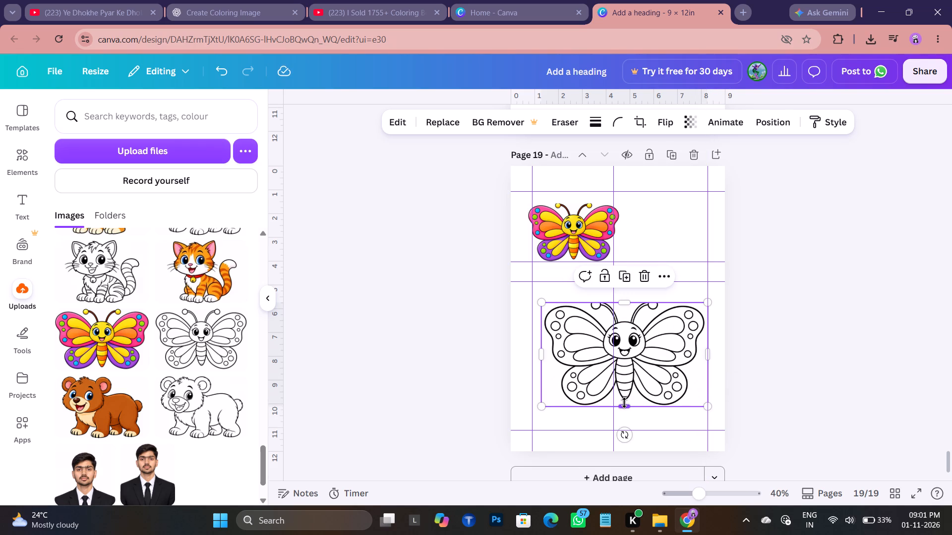
left_click(547, 354)
left_click(542, 354)
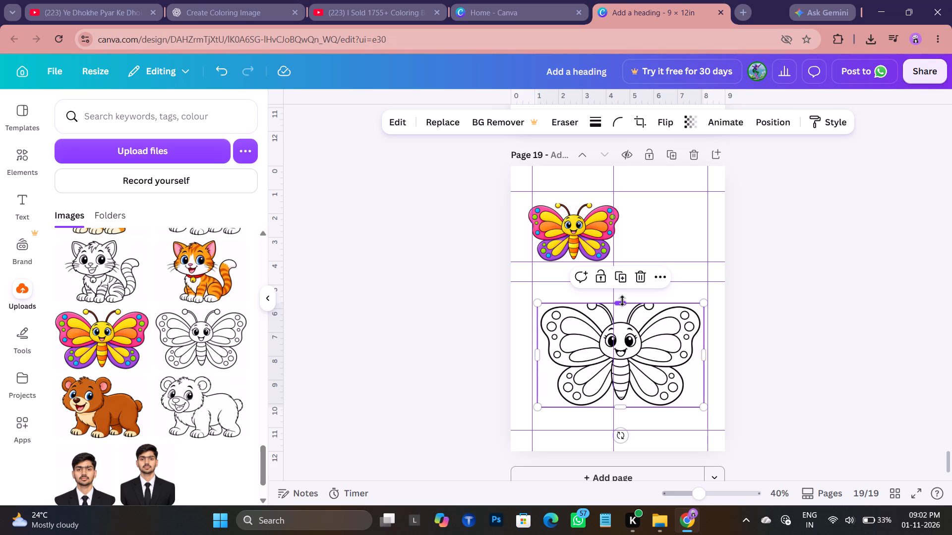
left_click_drag(622, 301, 621, 292)
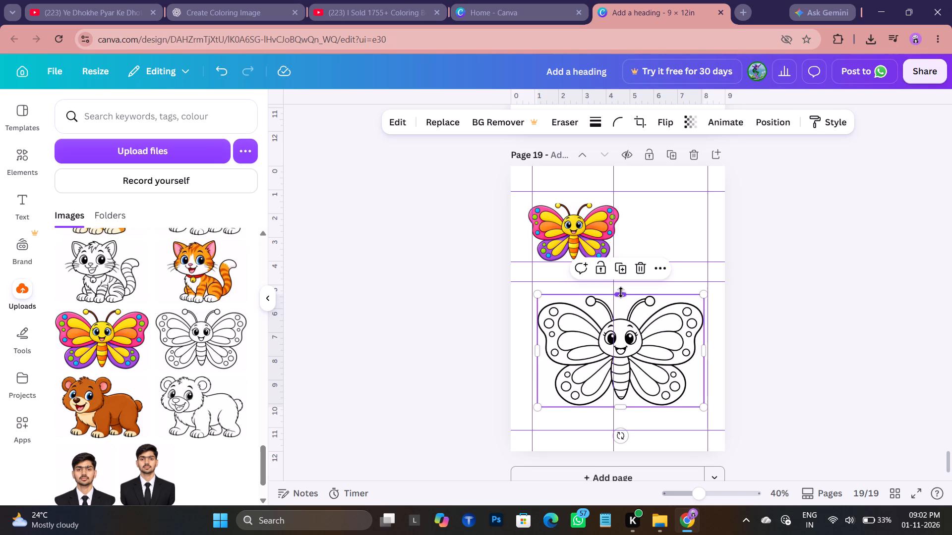
left_click_drag(622, 324, 619, 344)
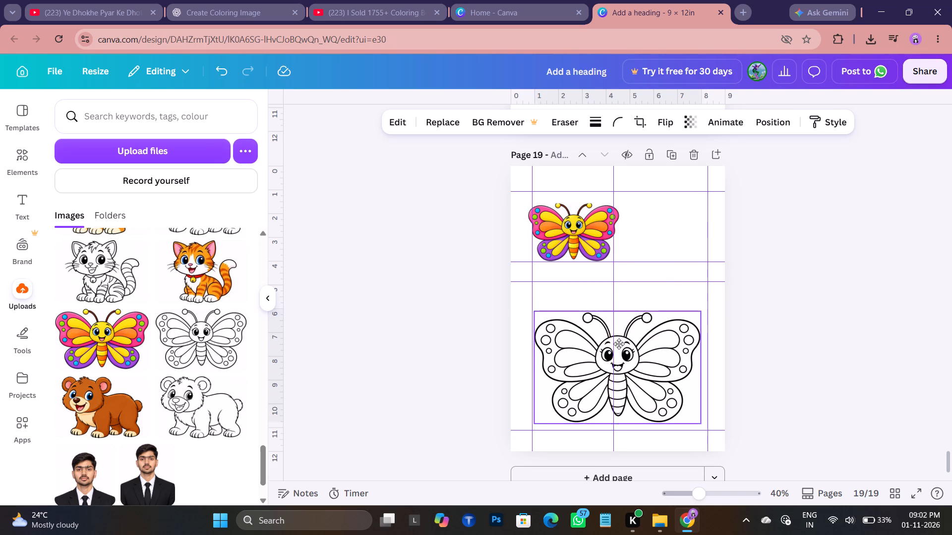
left_click_drag(619, 344, 619, 346)
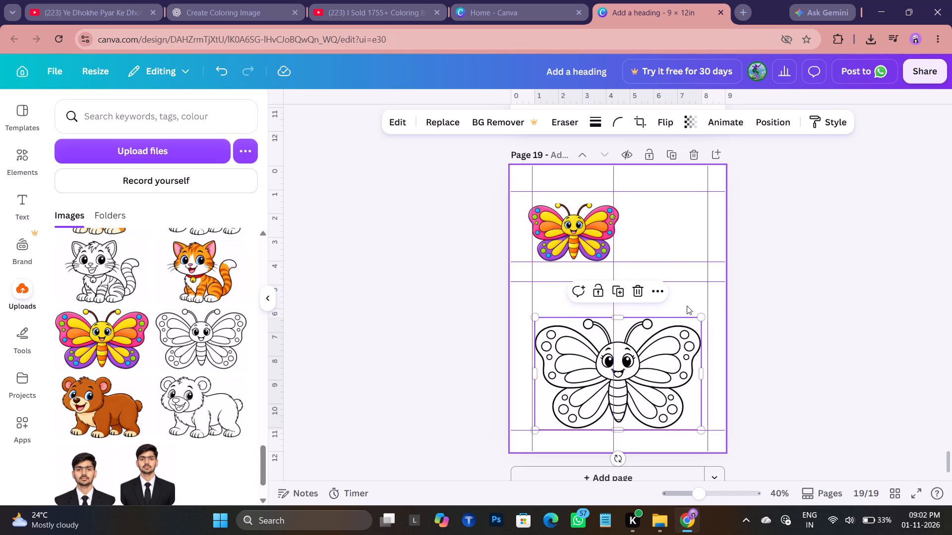
left_click(687, 306)
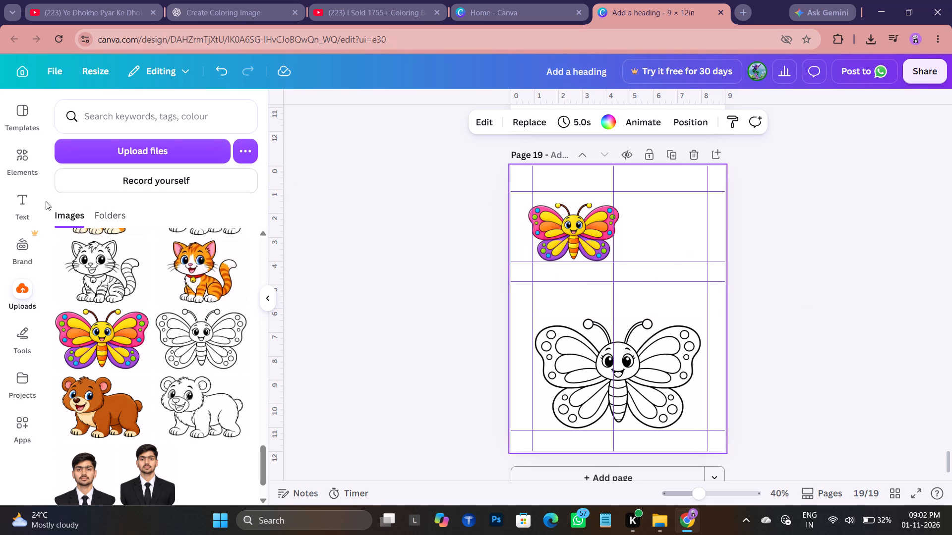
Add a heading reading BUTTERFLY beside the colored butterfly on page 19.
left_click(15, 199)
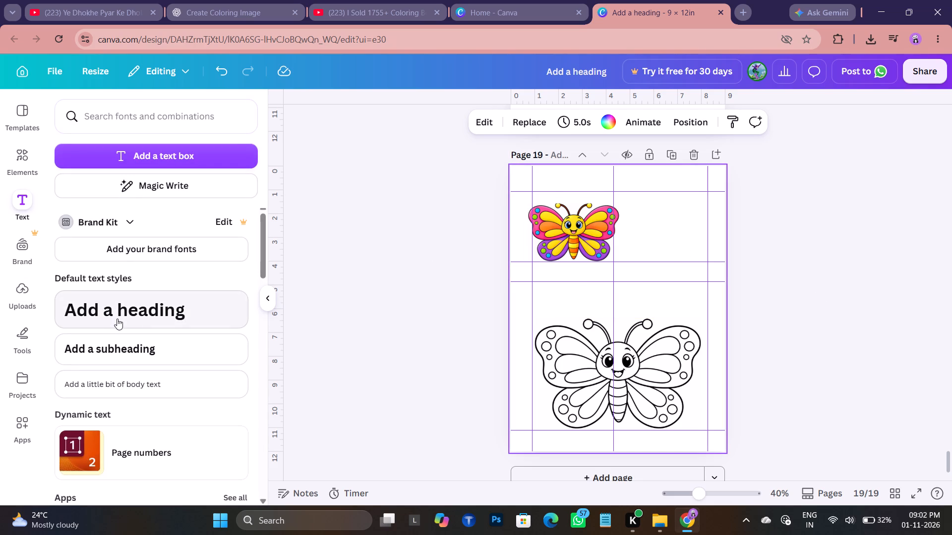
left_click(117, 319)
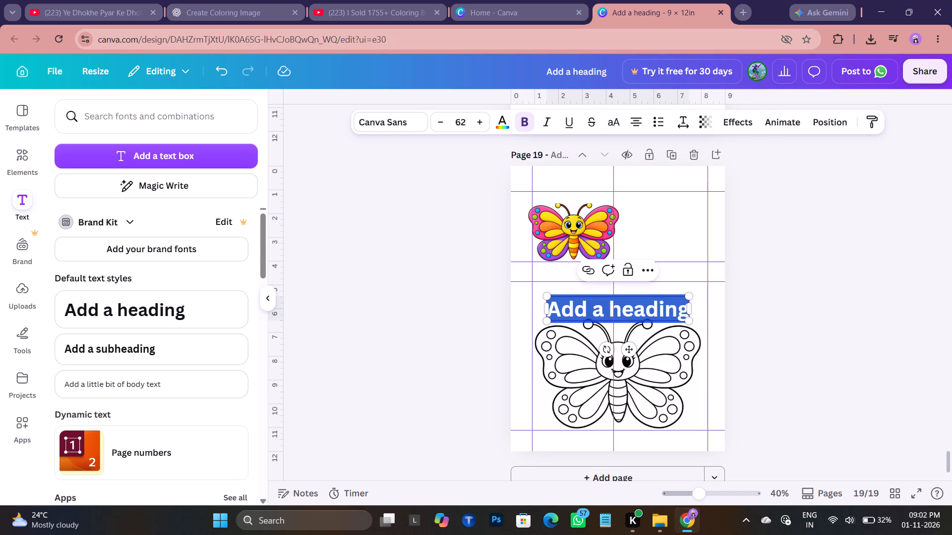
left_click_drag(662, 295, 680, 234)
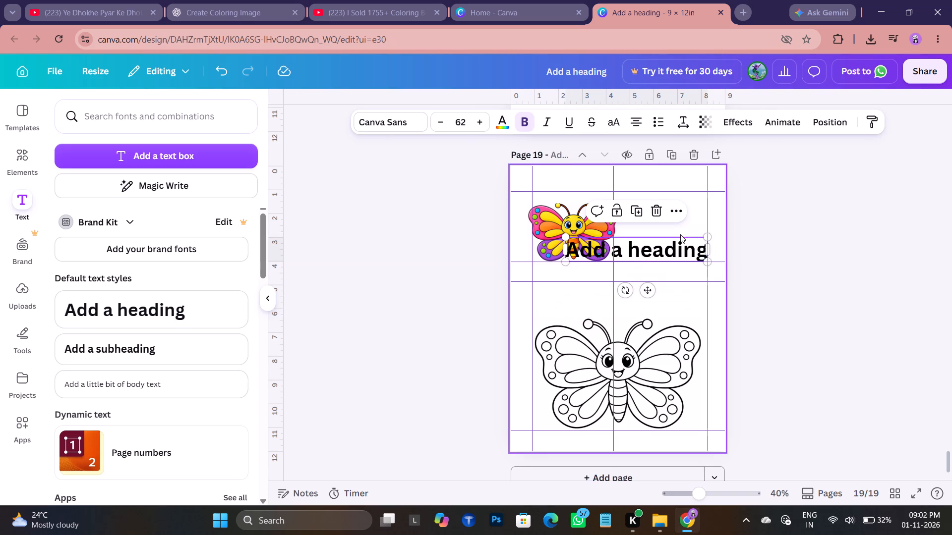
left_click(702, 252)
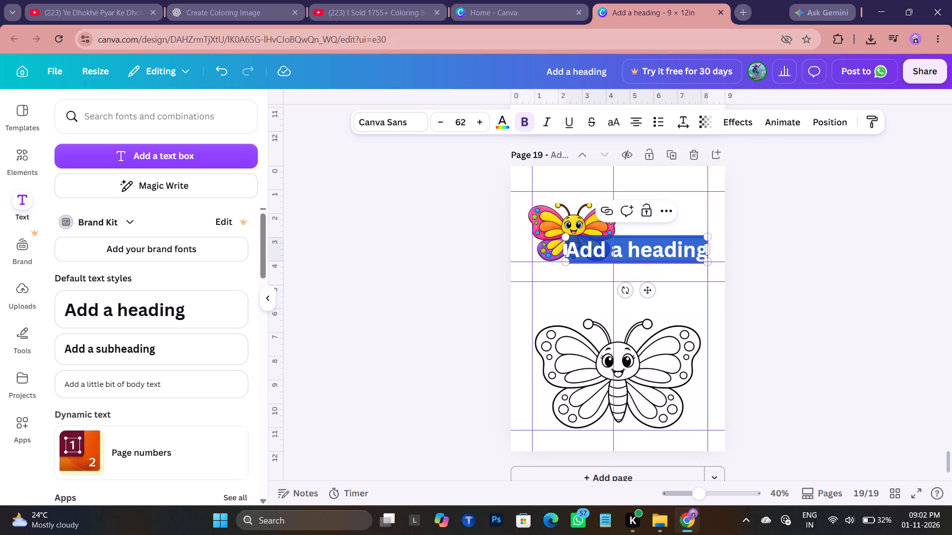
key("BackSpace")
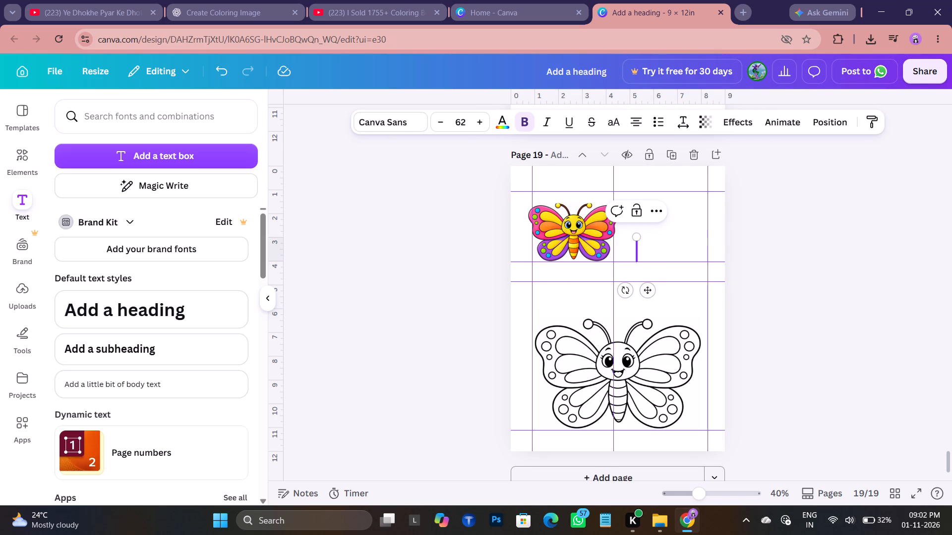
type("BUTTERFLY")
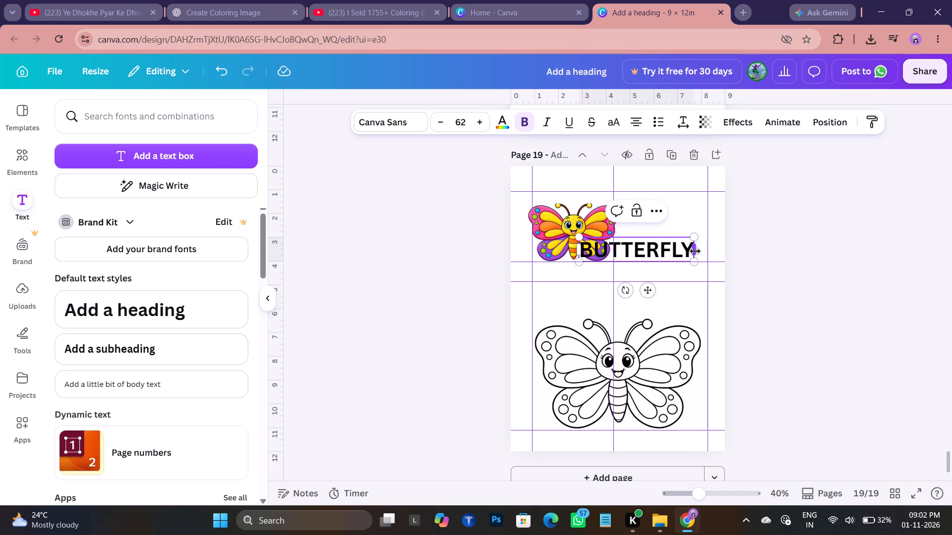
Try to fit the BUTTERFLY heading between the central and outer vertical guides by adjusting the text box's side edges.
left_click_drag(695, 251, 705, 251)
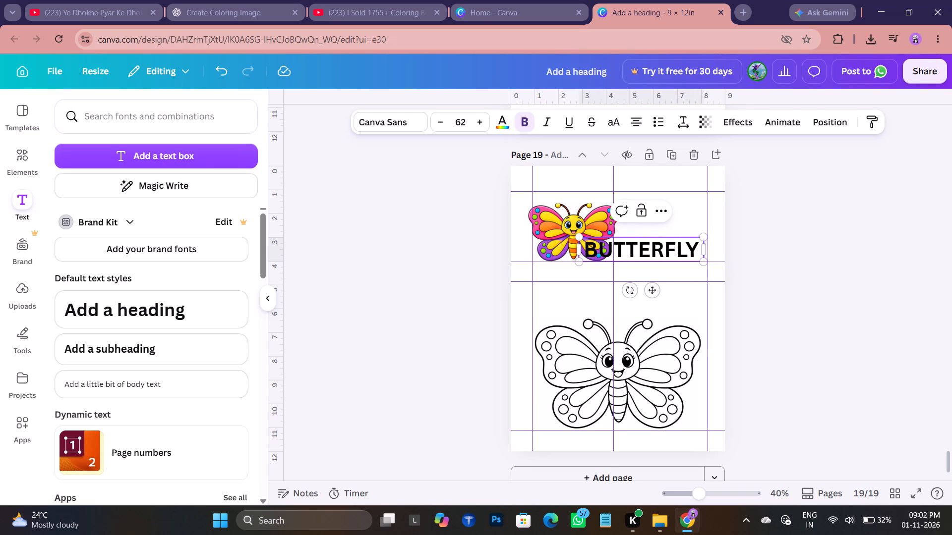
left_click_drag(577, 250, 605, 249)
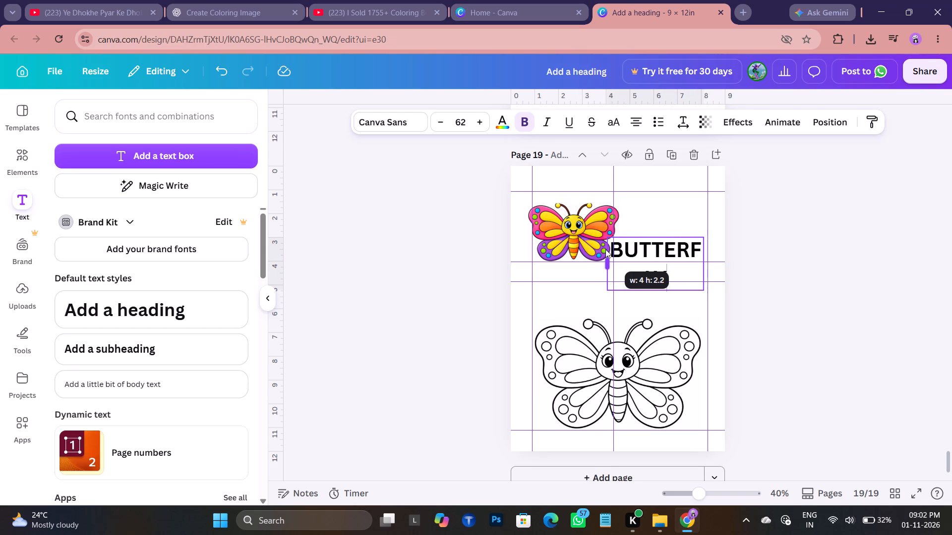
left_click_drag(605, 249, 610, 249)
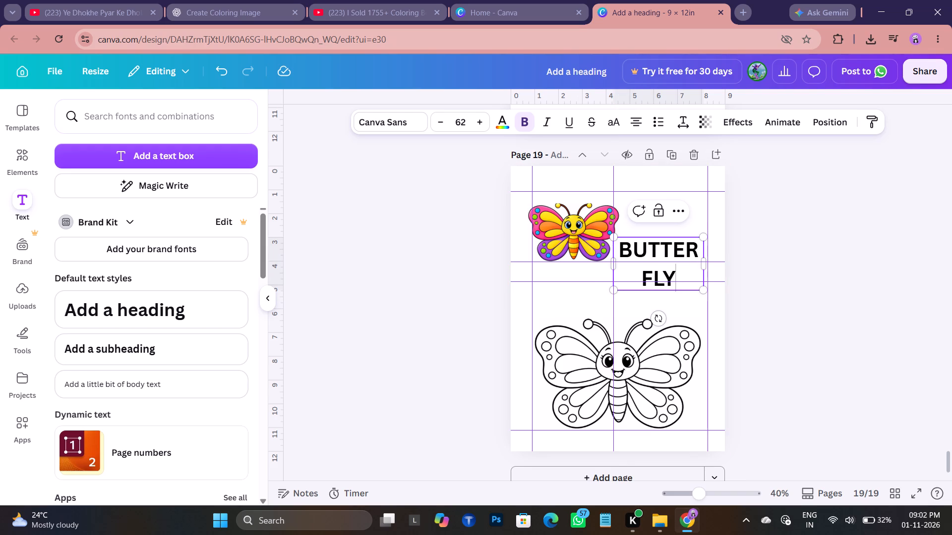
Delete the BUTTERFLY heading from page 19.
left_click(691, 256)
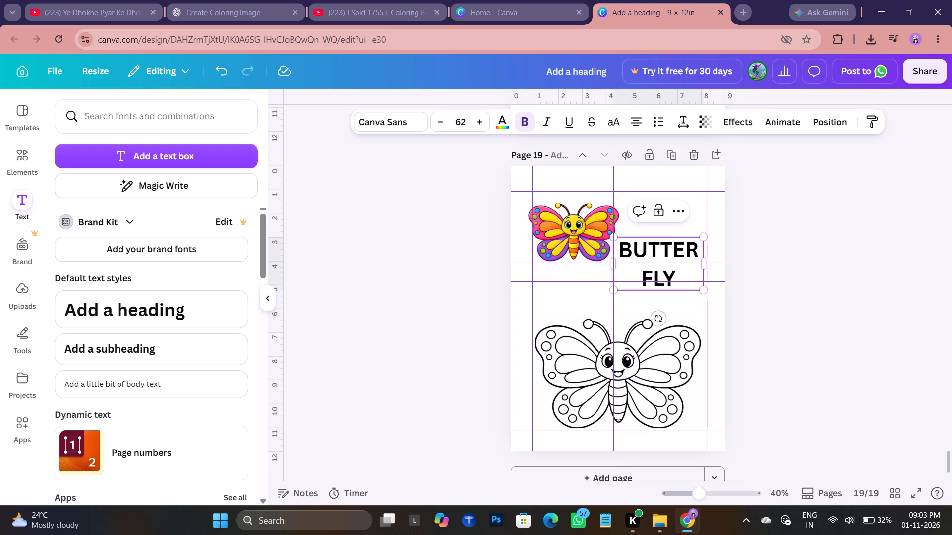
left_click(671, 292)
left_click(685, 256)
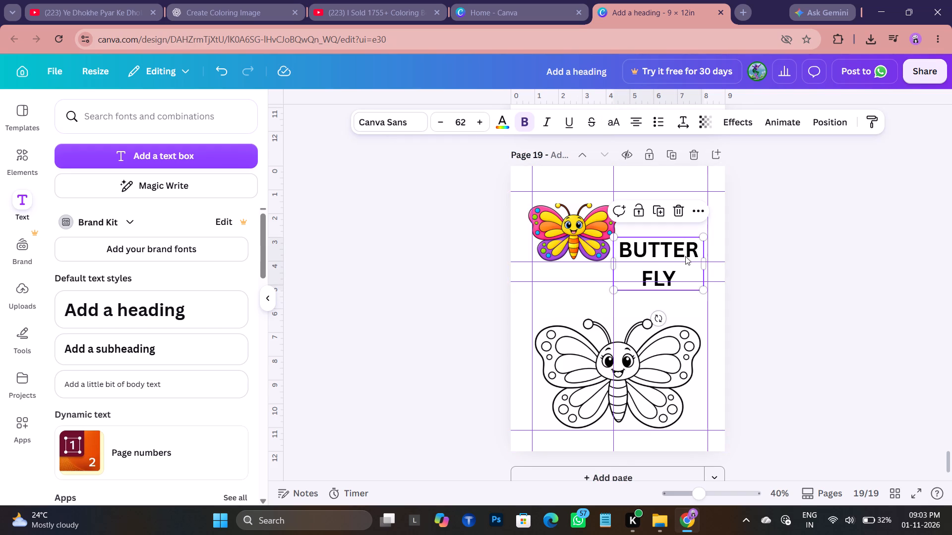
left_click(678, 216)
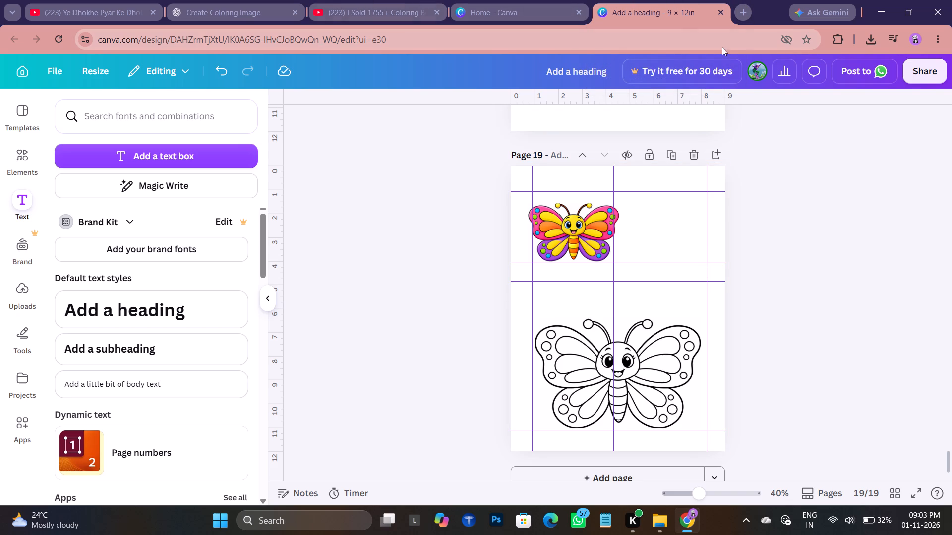
Search Google in a new browser tab for butterfly synonyms.
left_click(749, 9)
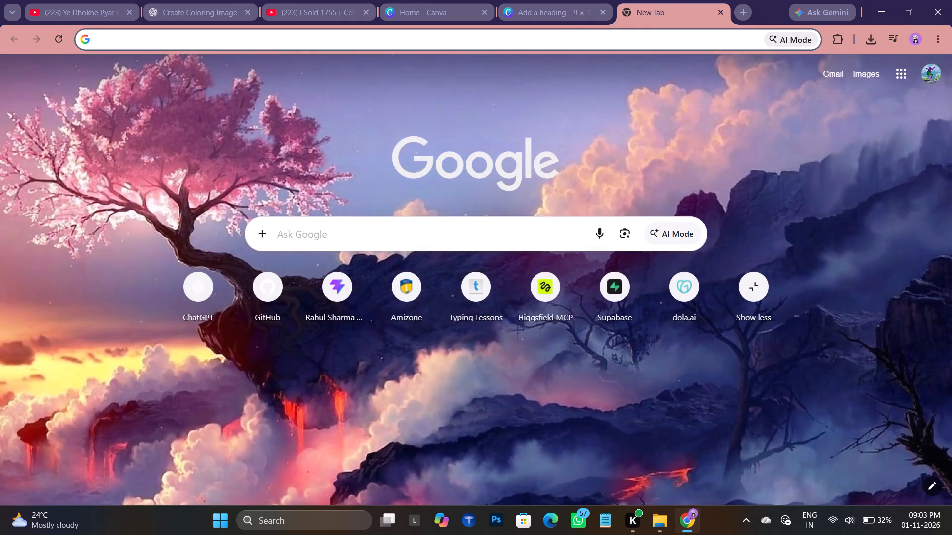
left_click(360, 230)
type("BUTTERFLY")
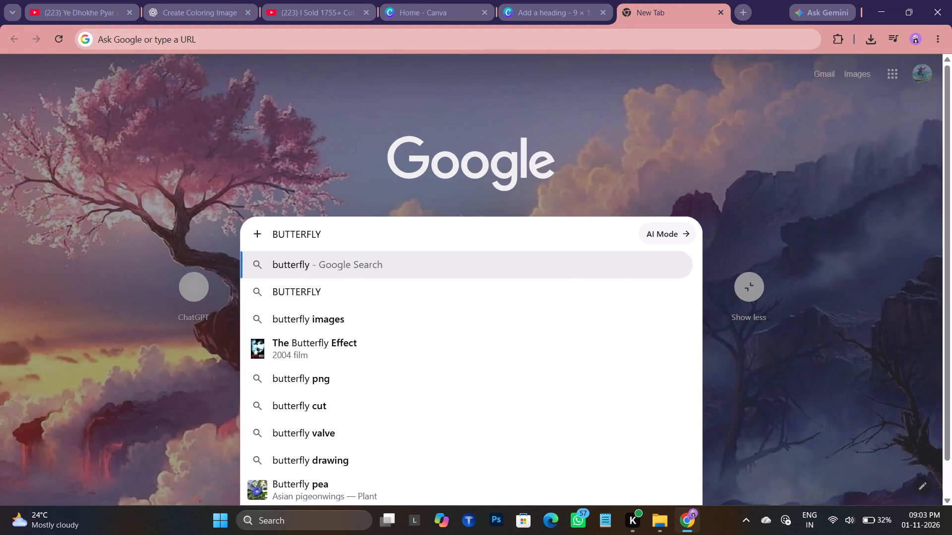
key("space")
type("SYNO")
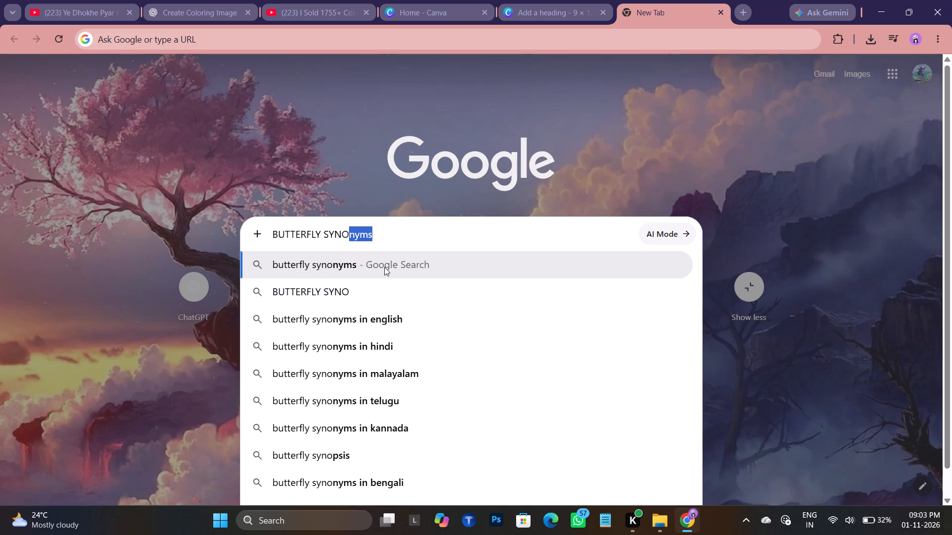
key("Return")
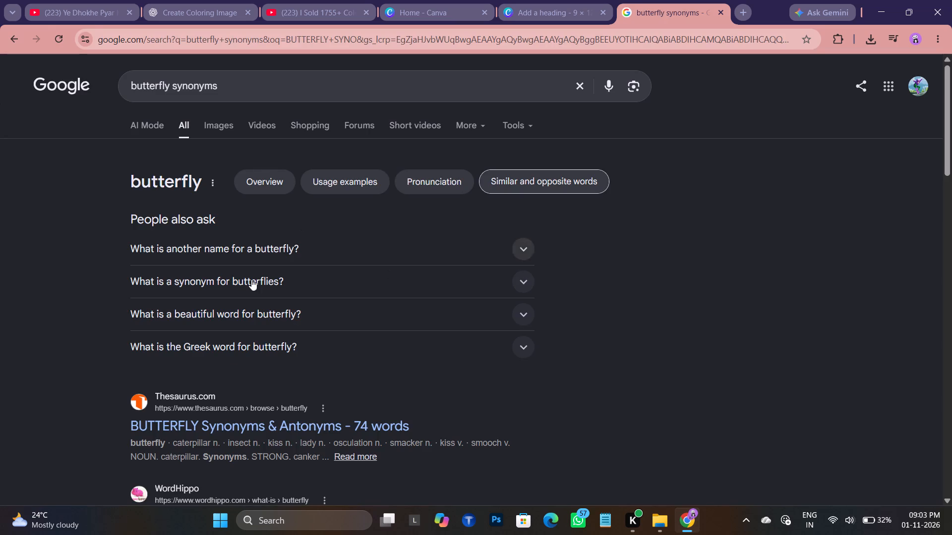
Examine the related search questions covering other names, synonyms and fancy names for butterflies.
scroll(229, 356, "down", 1)
left_click(519, 235)
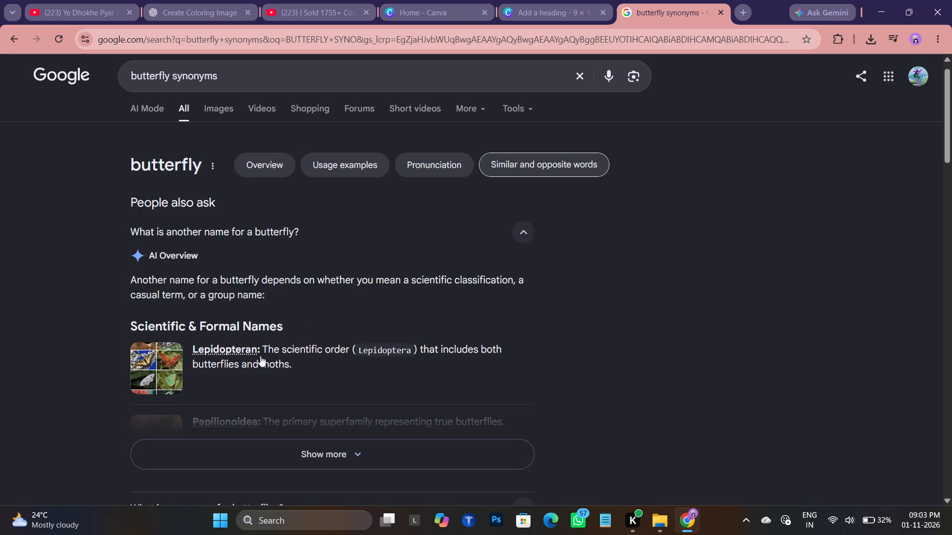
scroll(329, 334, "down", 3)
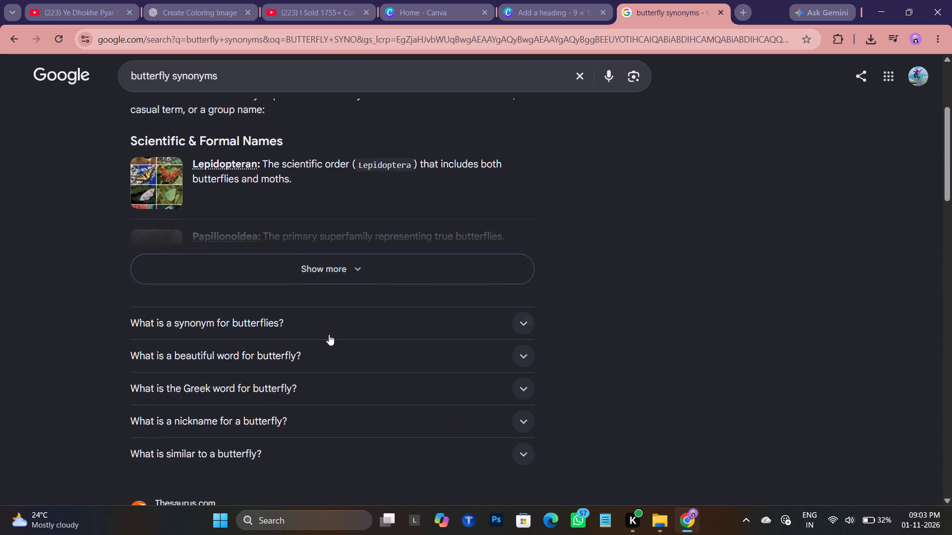
left_click(528, 321)
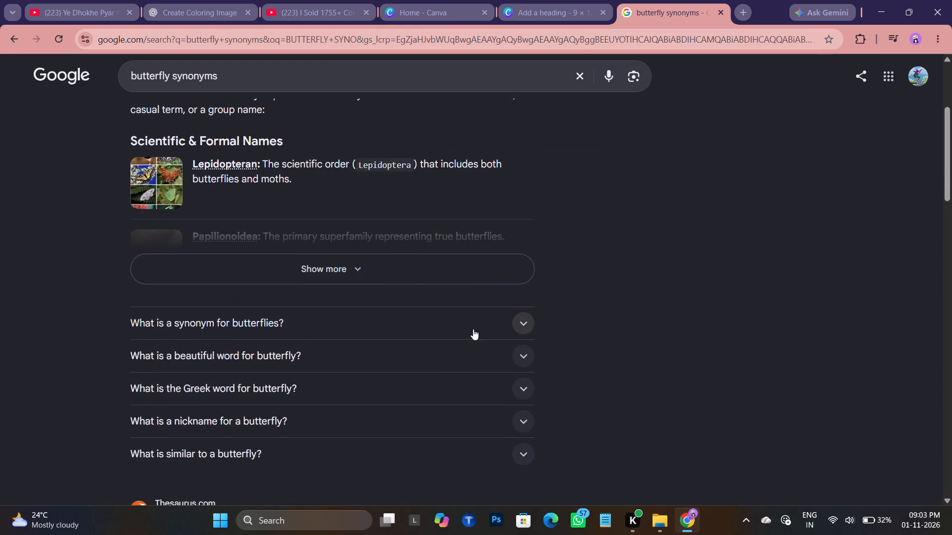
scroll(480, 298, "down", 2)
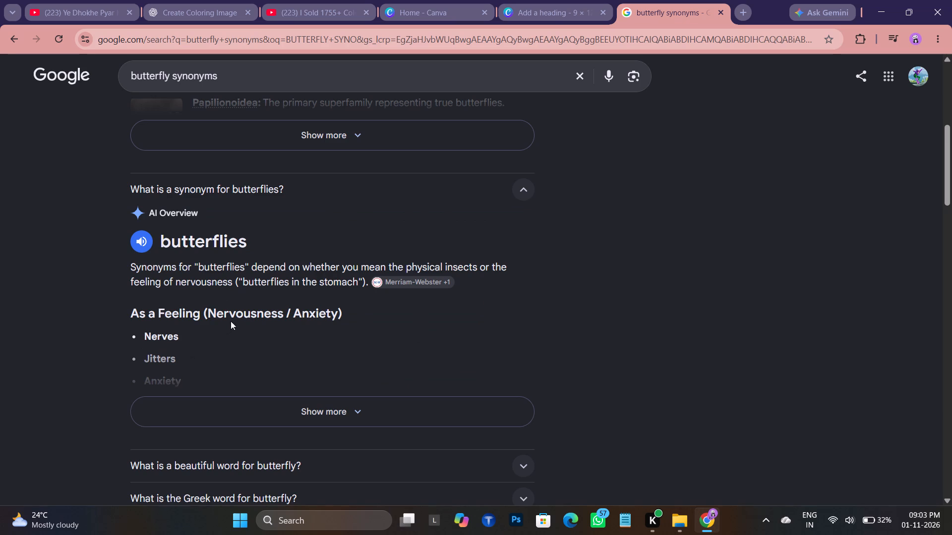
scroll(232, 320, "down", 5)
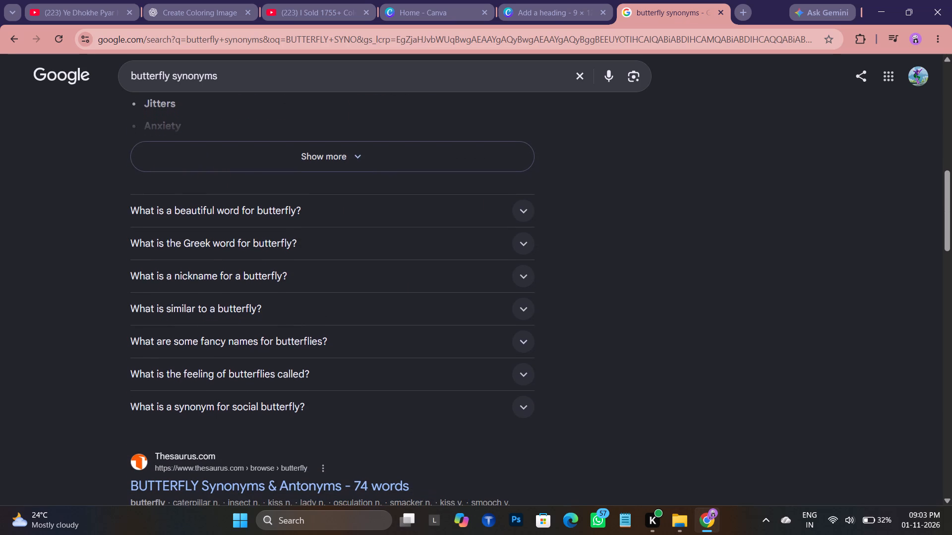
left_click(523, 345)
scroll(523, 345, "down", 1)
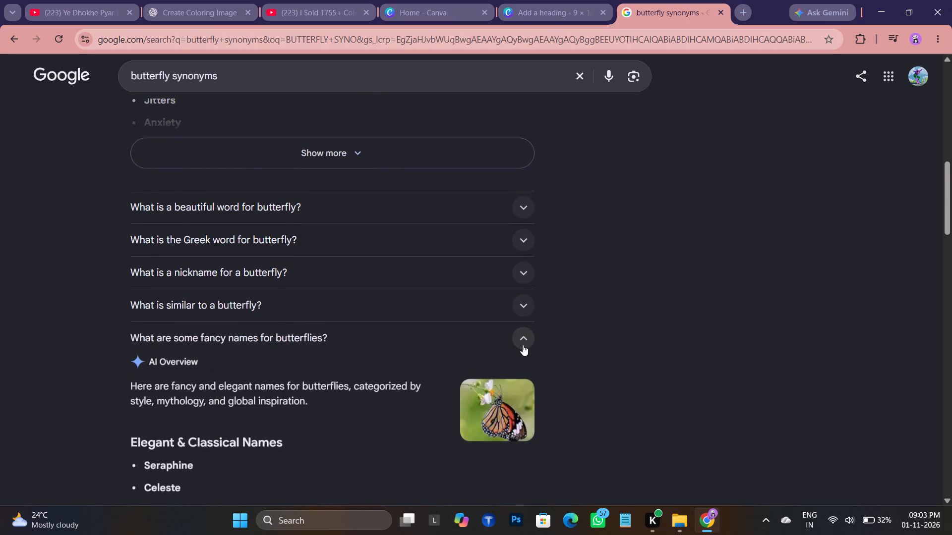
scroll(523, 345, "down", 1)
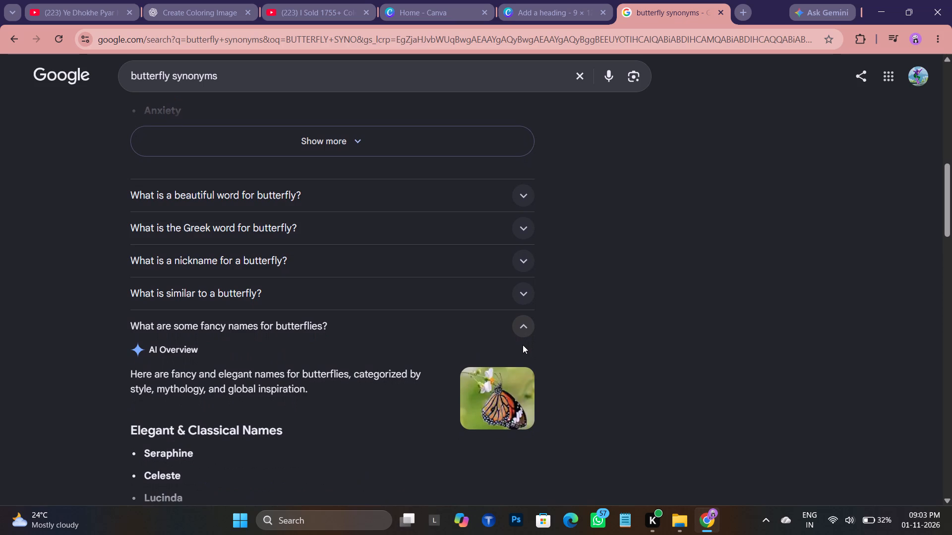
scroll(523, 345, "down", 1)
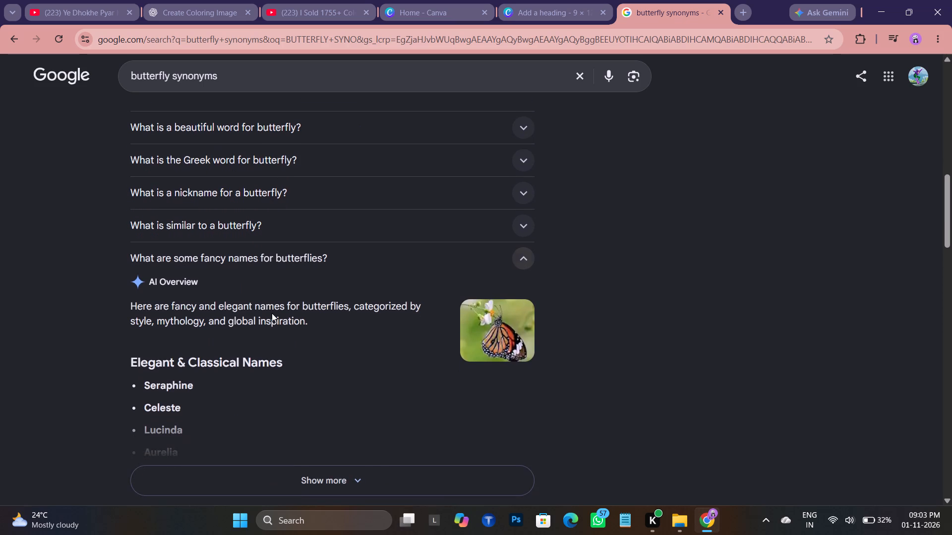
Try to highlight Celeste among the elegant butterfly names, and expand the full list of fancy names.
left_click_drag(200, 408, 168, 396)
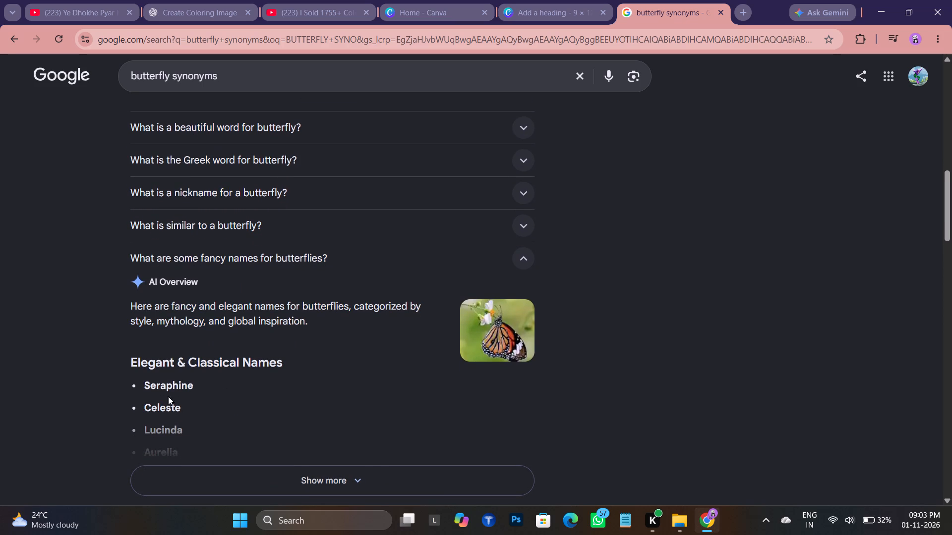
left_click_drag(168, 396, 197, 403)
left_click_drag(197, 403, 169, 401)
scroll(169, 401, "down", 1)
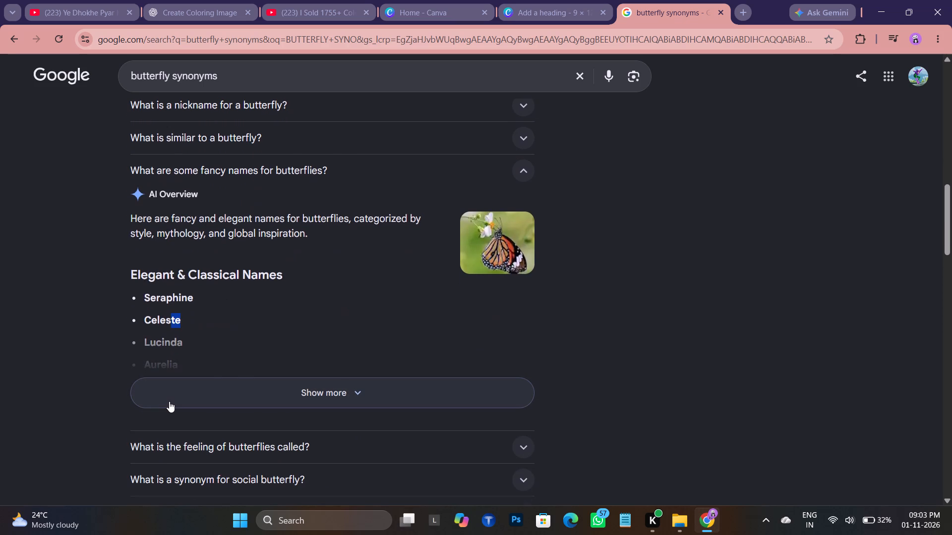
left_click(205, 308)
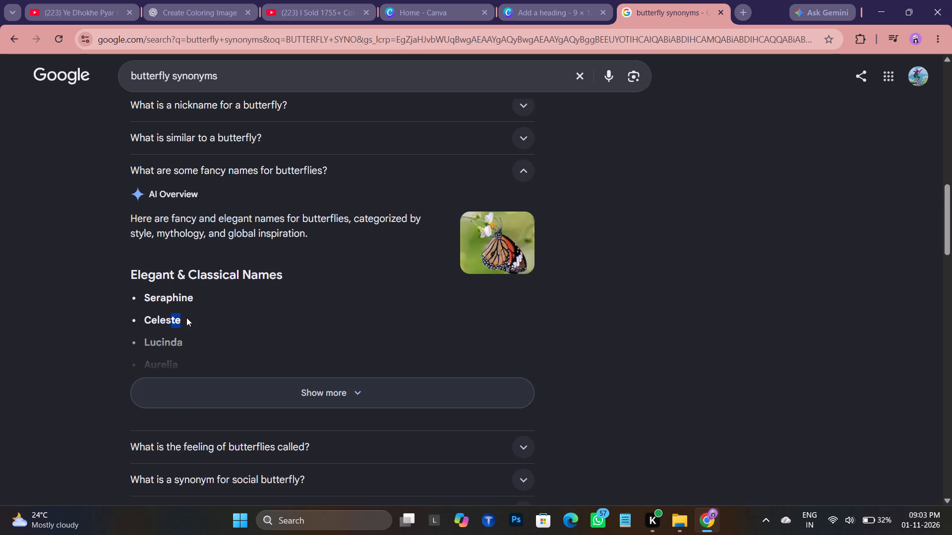
left_click(186, 318)
left_click(199, 304)
left_click_drag(187, 316, 148, 318)
left_click_drag(141, 315, 186, 315)
left_click(186, 315)
left_click_drag(186, 315, 163, 317)
scroll(163, 317, "right", 1)
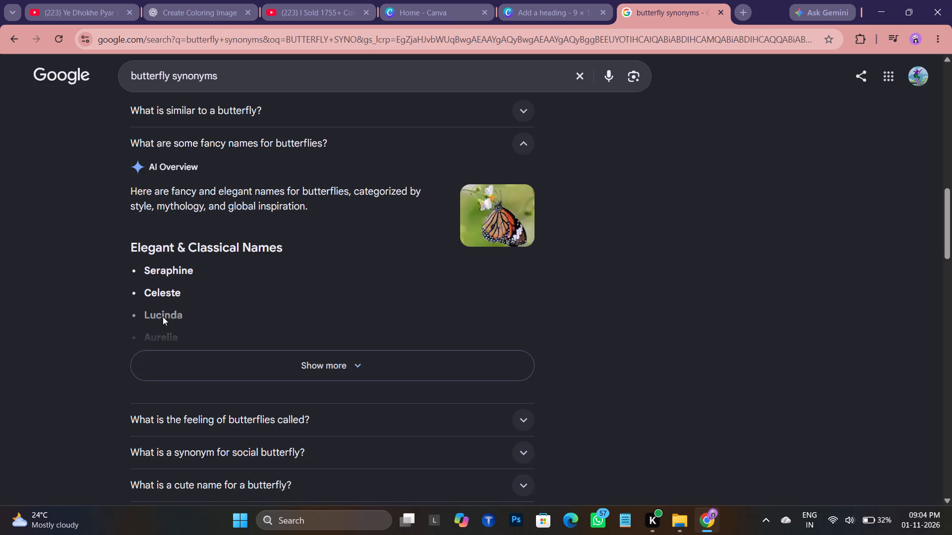
left_click(301, 369)
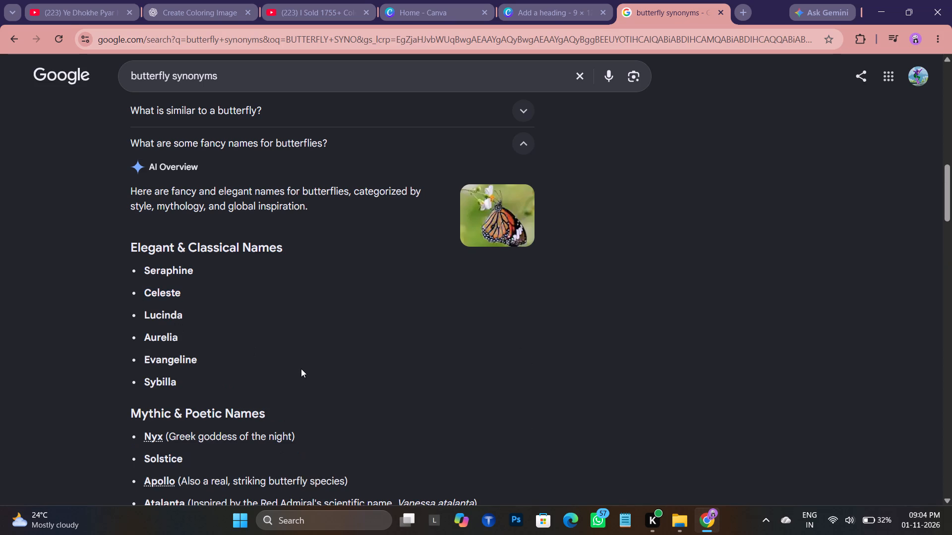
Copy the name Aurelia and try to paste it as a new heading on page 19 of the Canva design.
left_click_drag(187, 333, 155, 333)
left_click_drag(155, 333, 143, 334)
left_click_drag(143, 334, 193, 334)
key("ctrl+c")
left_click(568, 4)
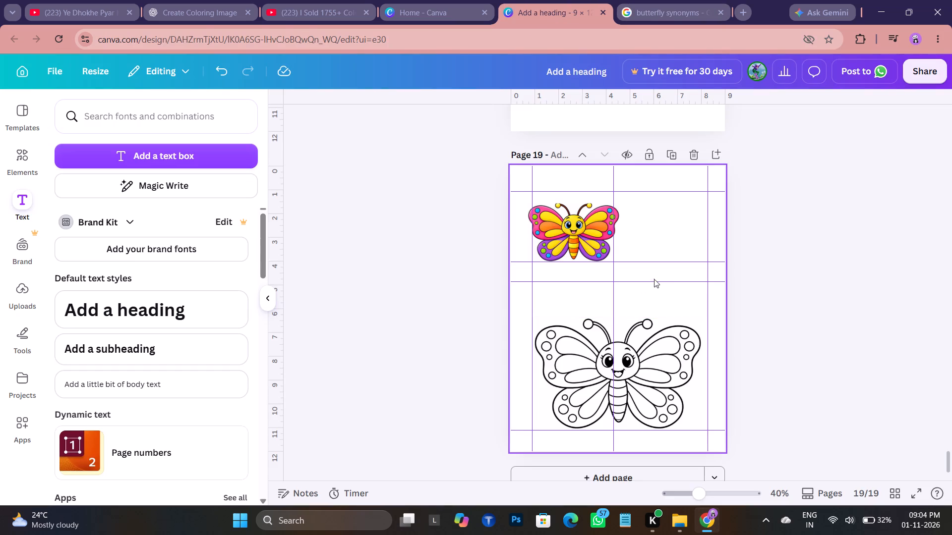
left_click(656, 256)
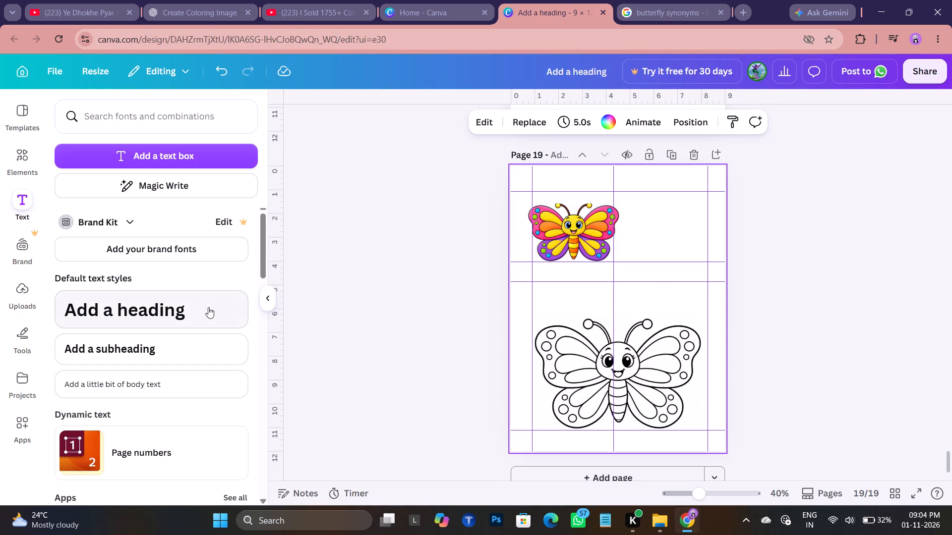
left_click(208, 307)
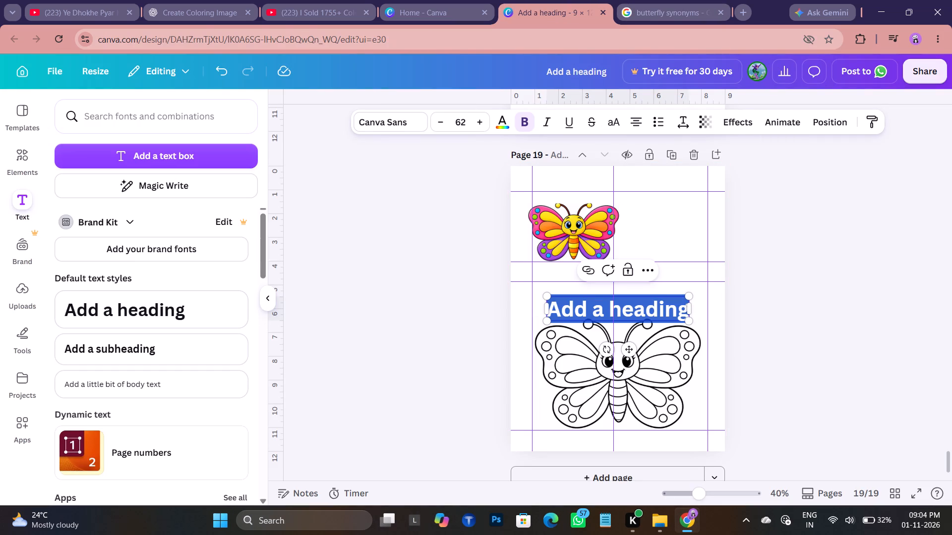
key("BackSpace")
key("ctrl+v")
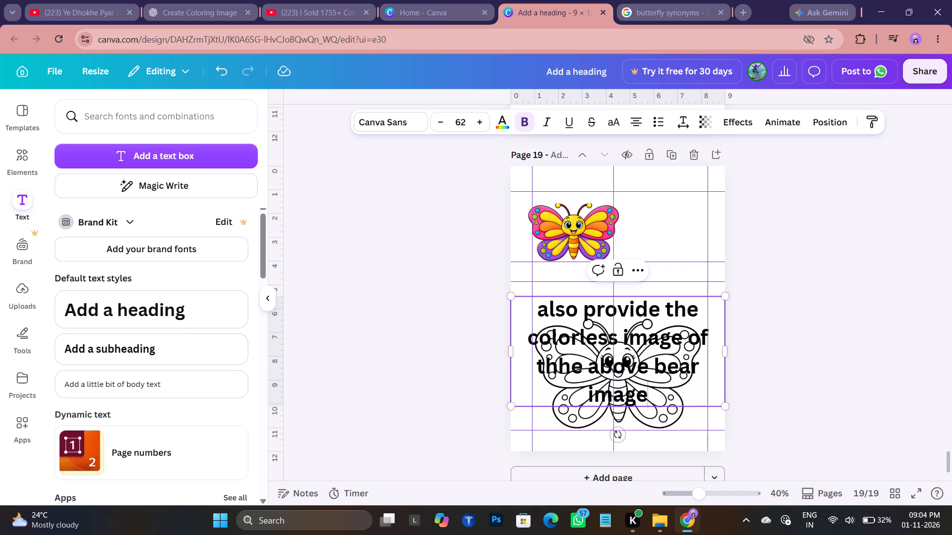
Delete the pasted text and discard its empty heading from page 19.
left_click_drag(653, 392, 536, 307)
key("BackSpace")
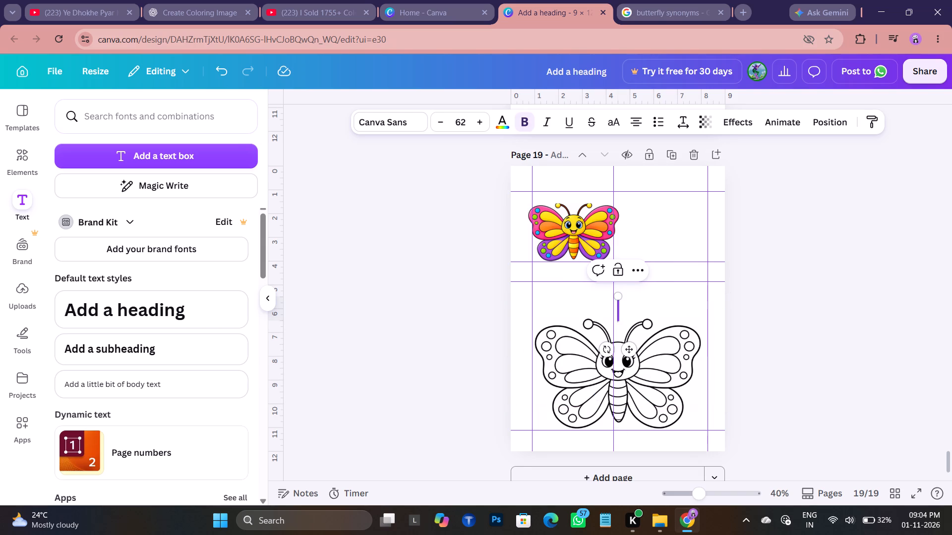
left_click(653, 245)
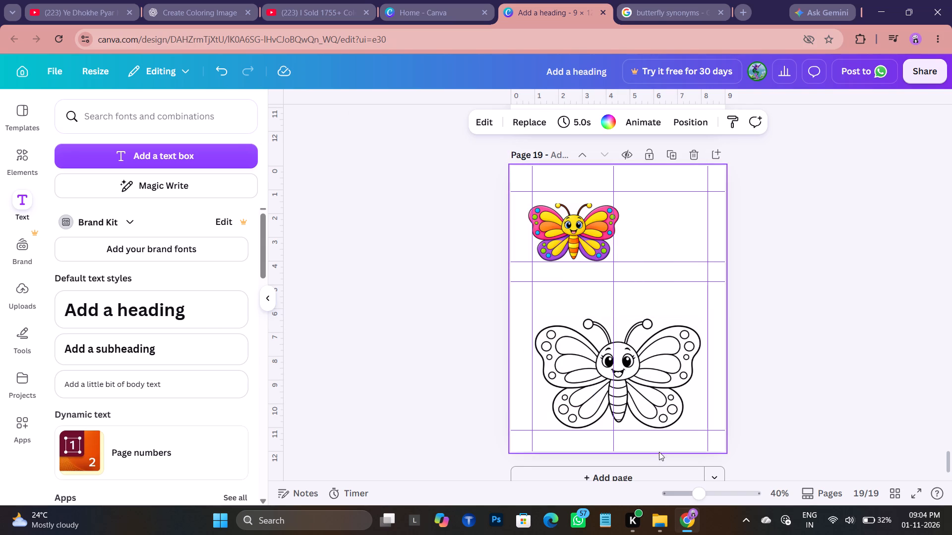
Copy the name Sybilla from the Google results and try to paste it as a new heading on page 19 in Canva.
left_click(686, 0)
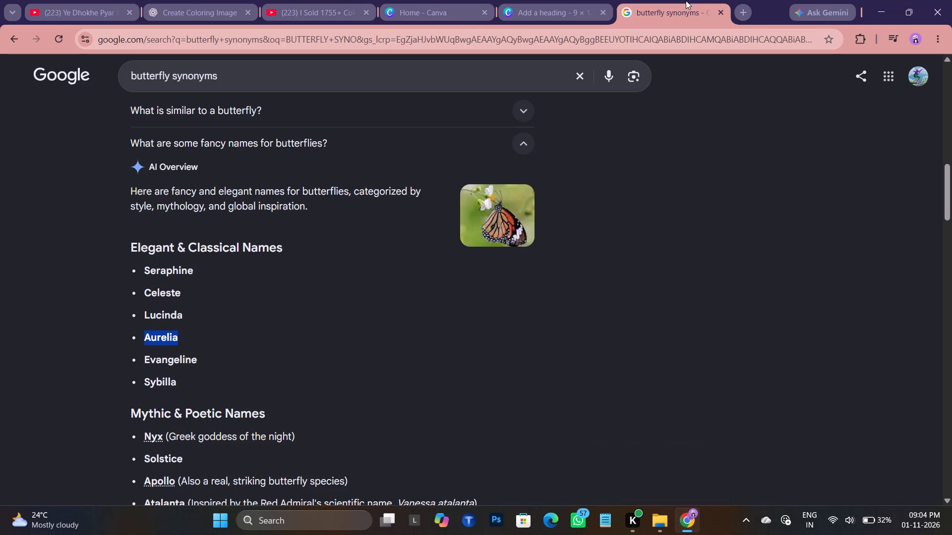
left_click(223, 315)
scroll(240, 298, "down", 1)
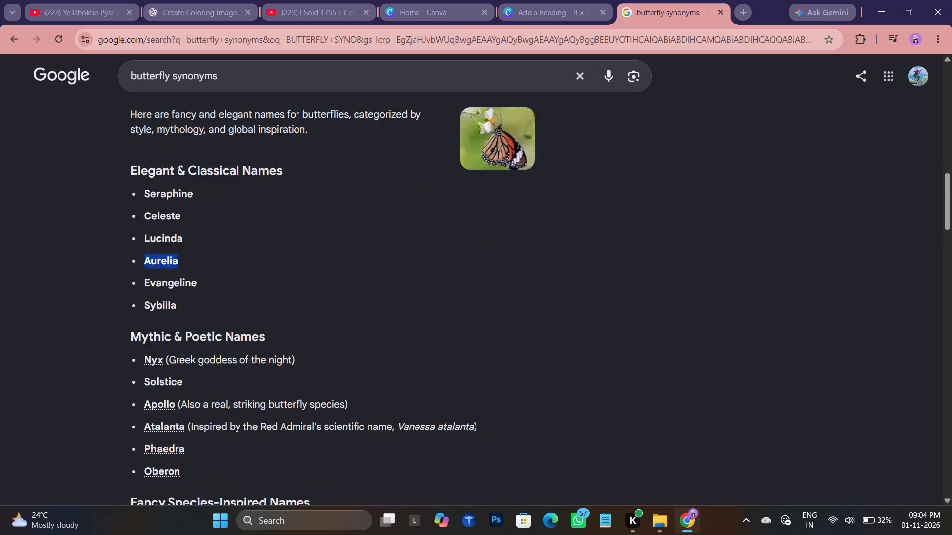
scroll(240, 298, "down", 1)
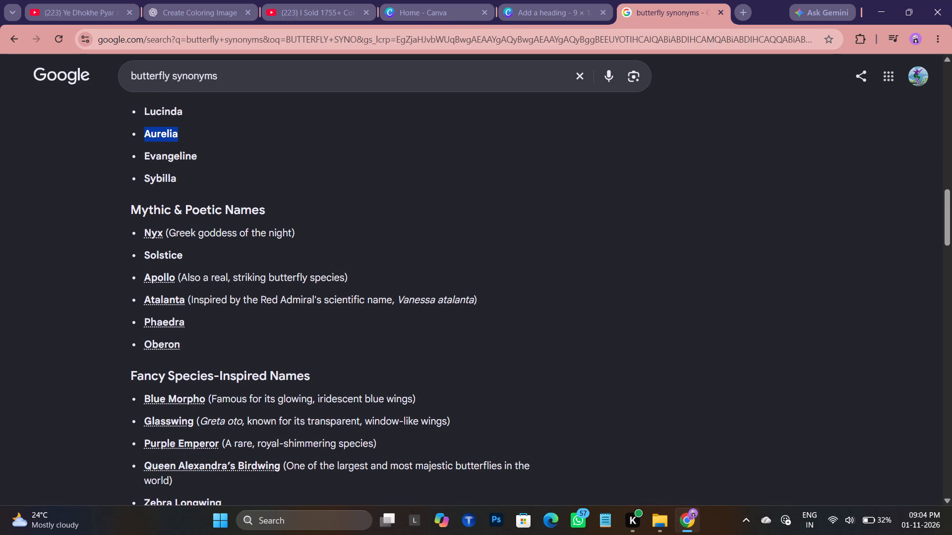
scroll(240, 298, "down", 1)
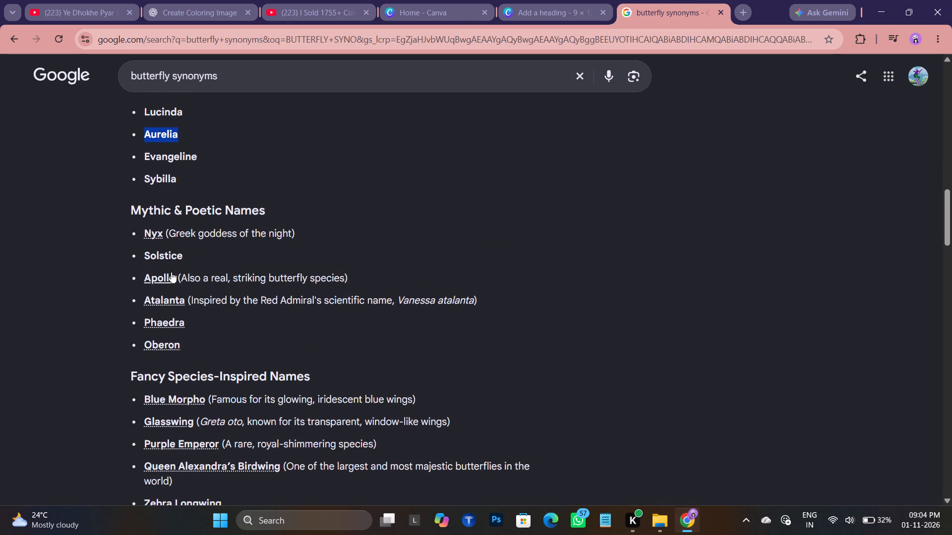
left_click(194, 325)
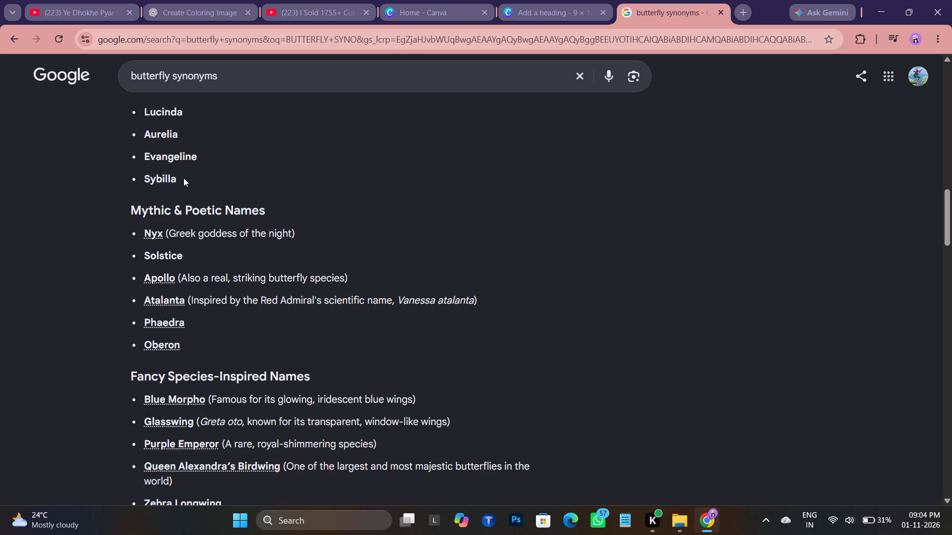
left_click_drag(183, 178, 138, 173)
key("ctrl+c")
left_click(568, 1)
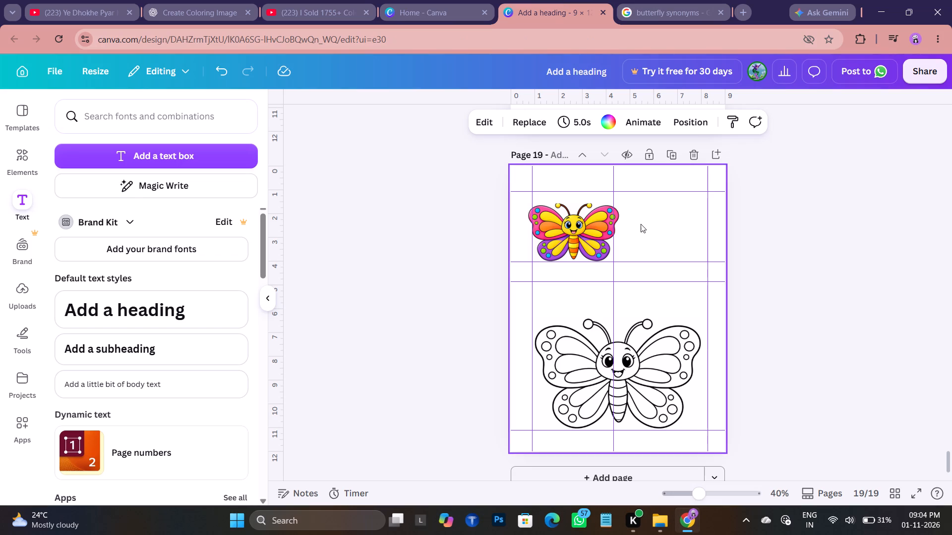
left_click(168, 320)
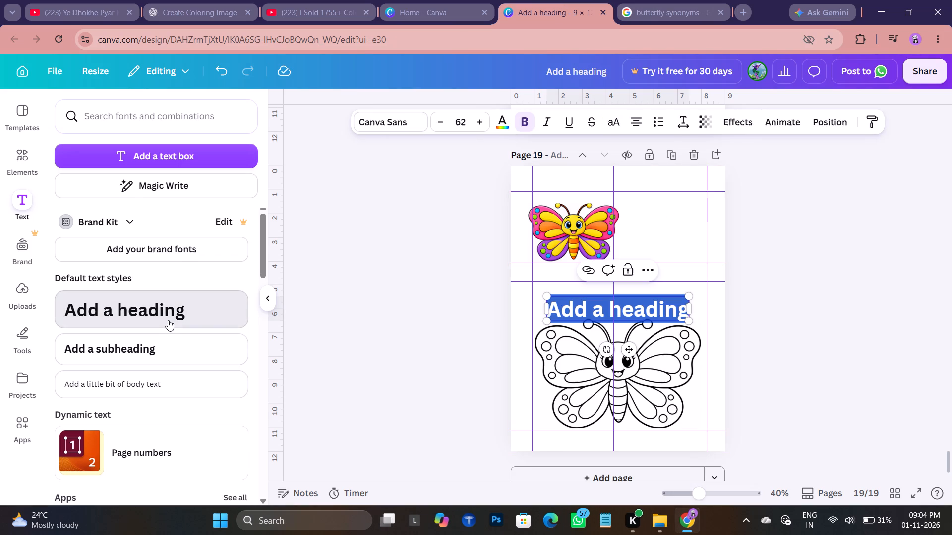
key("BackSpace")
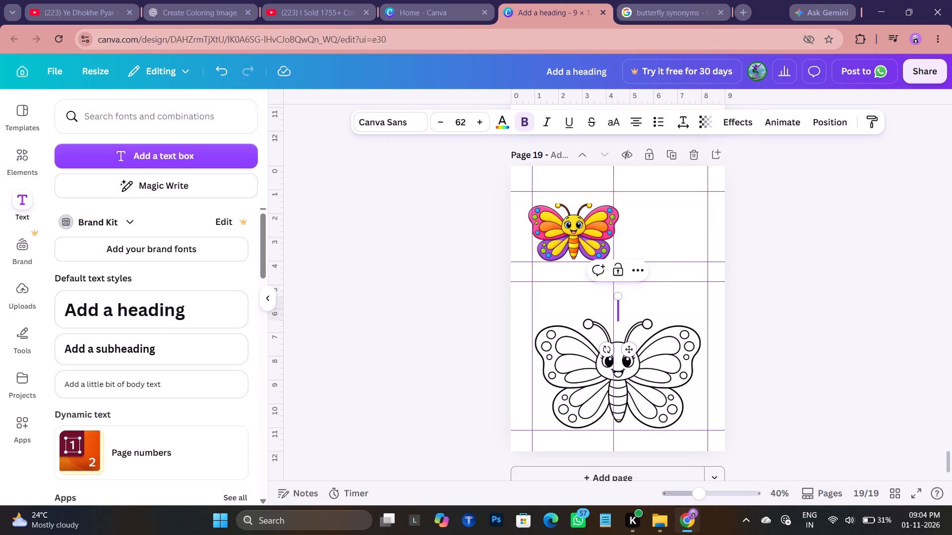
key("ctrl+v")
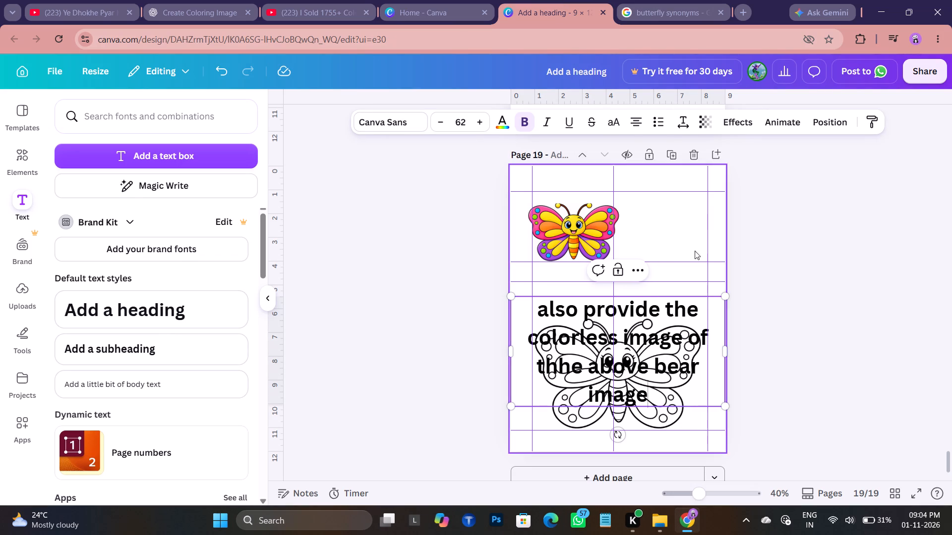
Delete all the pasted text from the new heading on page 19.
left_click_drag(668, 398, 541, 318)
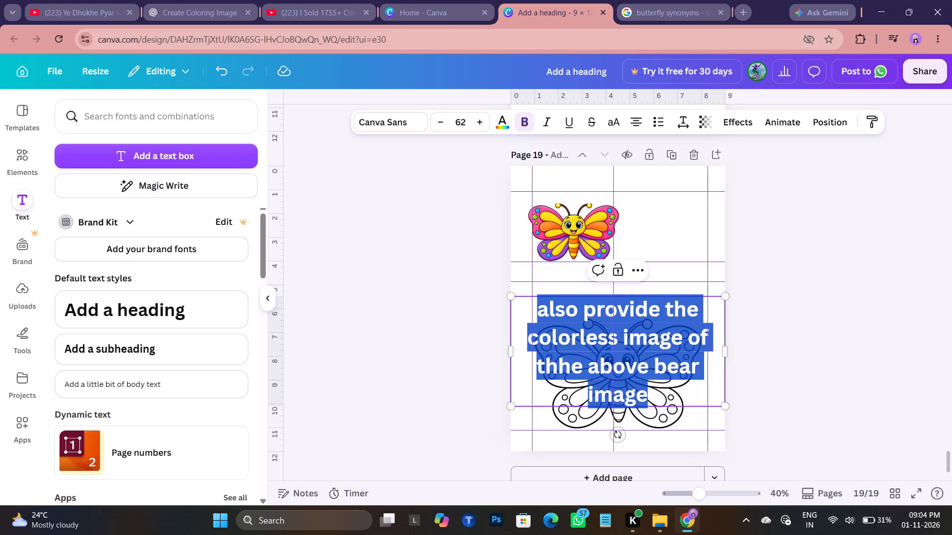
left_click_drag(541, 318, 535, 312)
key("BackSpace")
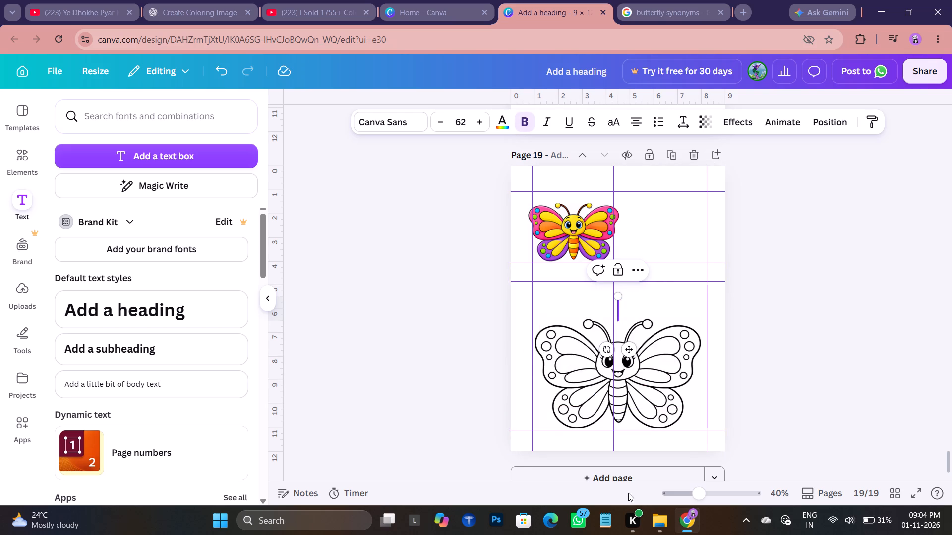
Return to the Google results and expand the answer about another name for a butterfly.
left_click(685, 6)
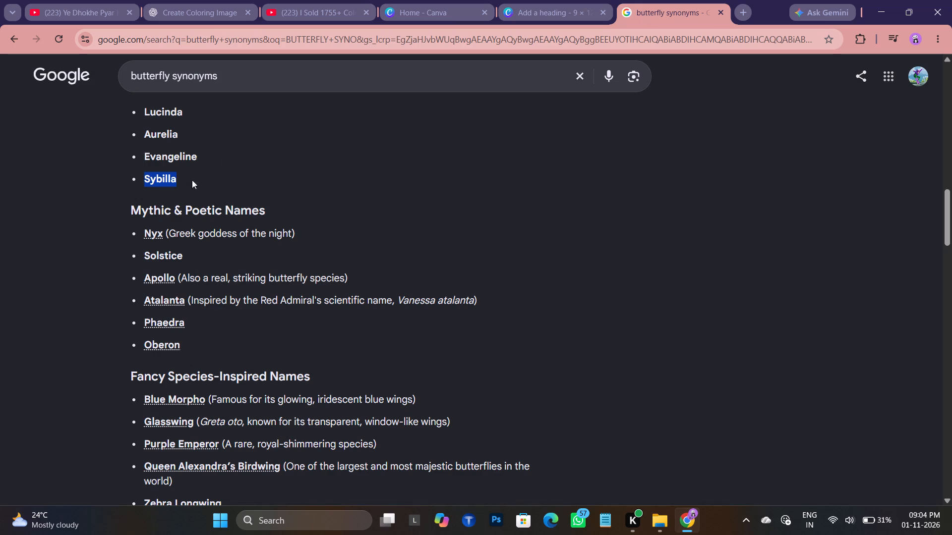
left_click(191, 178)
scroll(191, 178, "up", 14)
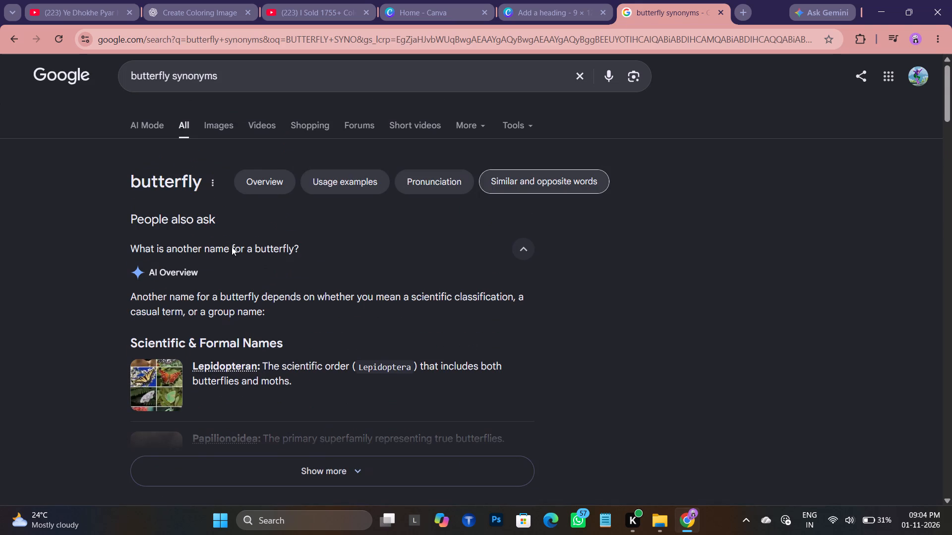
scroll(369, 372, "down", 1)
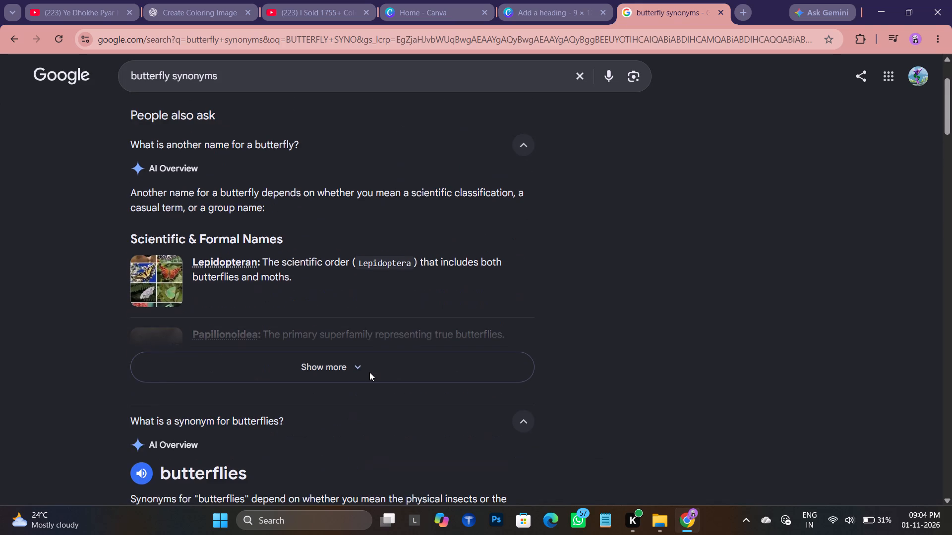
left_click(369, 372)
left_click(369, 372)
left_click(341, 364)
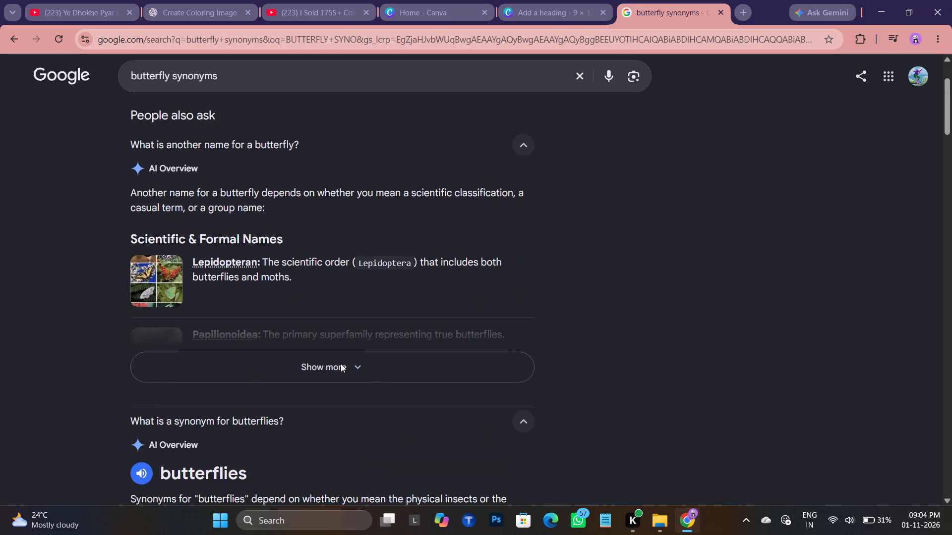
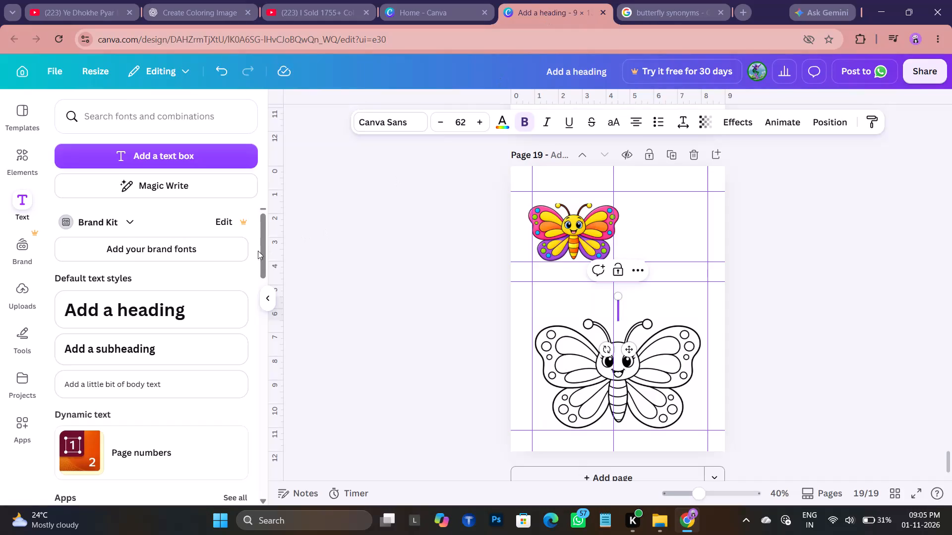
Leave the empty heading on page 19 and read the Google results for butterfly synonyms for a possible page name.
left_click(675, 236)
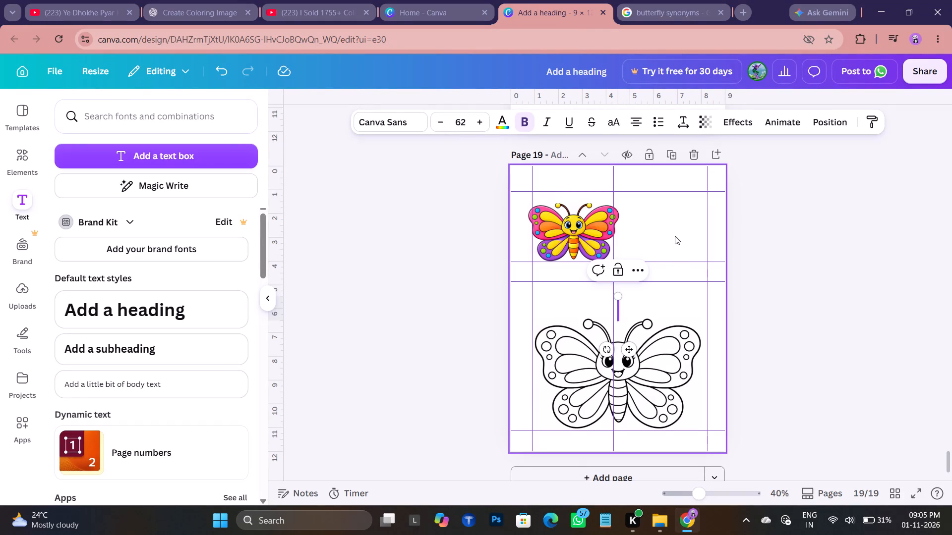
left_click(663, 307)
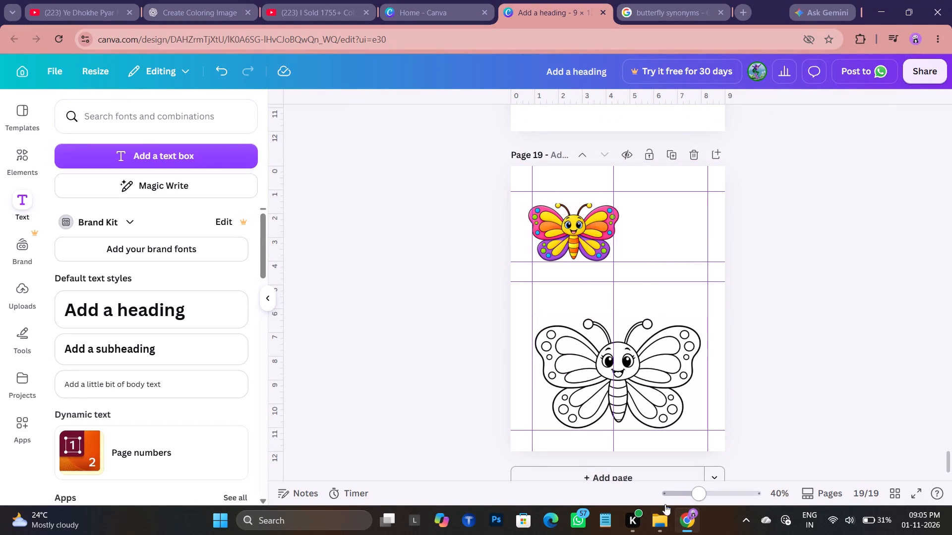
left_click(684, 0)
scroll(367, 236, "down", 3)
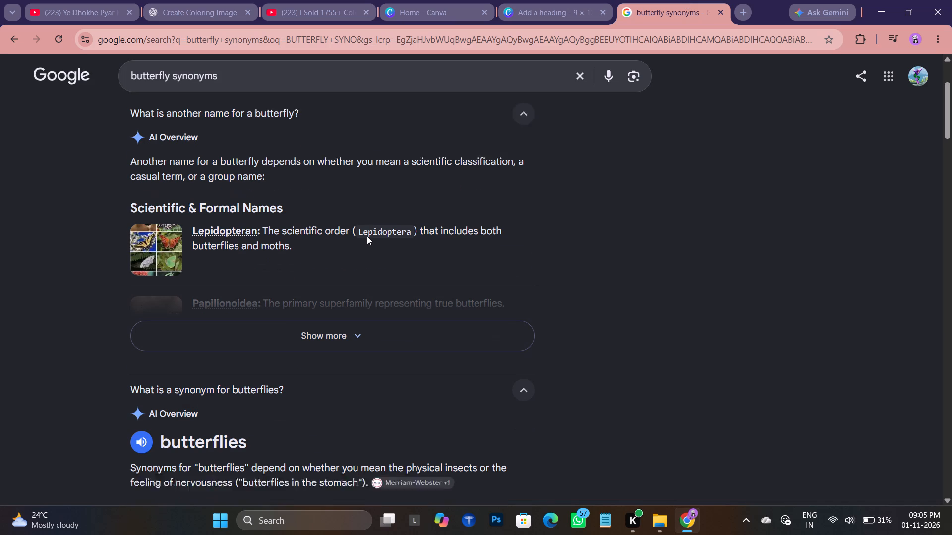
scroll(367, 236, "down", 9)
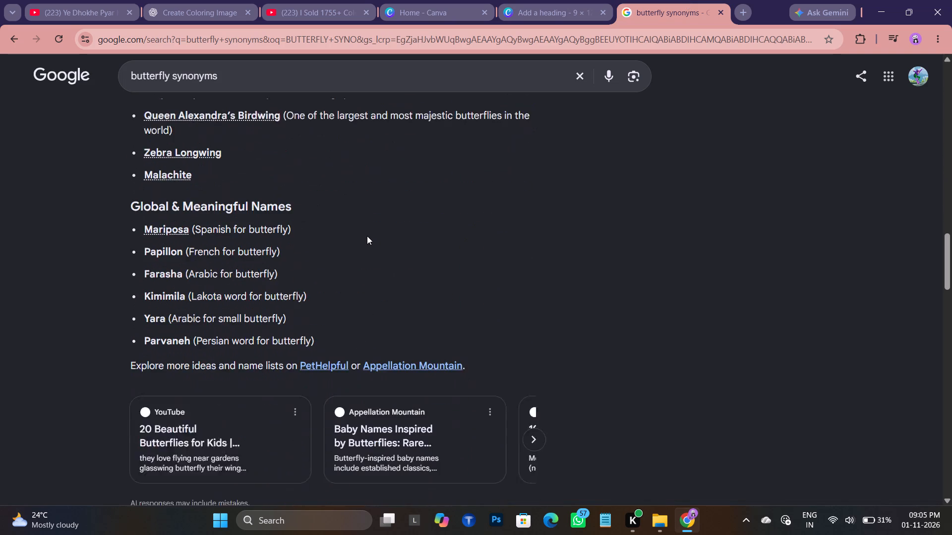
scroll(367, 236, "down", 3)
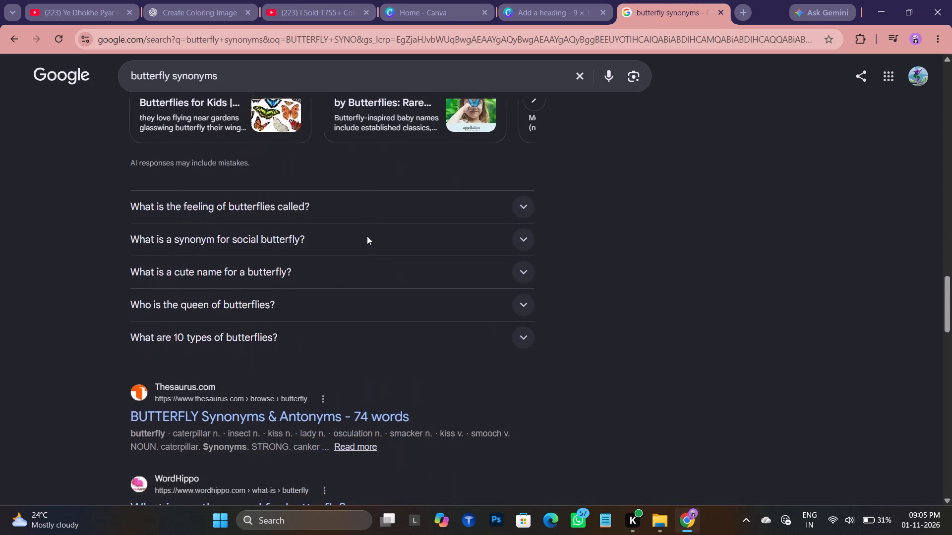
scroll(367, 236, "up", 6)
Skip the YouTube coloring book tutorial ahead to about 17:22.
left_click(289, 0)
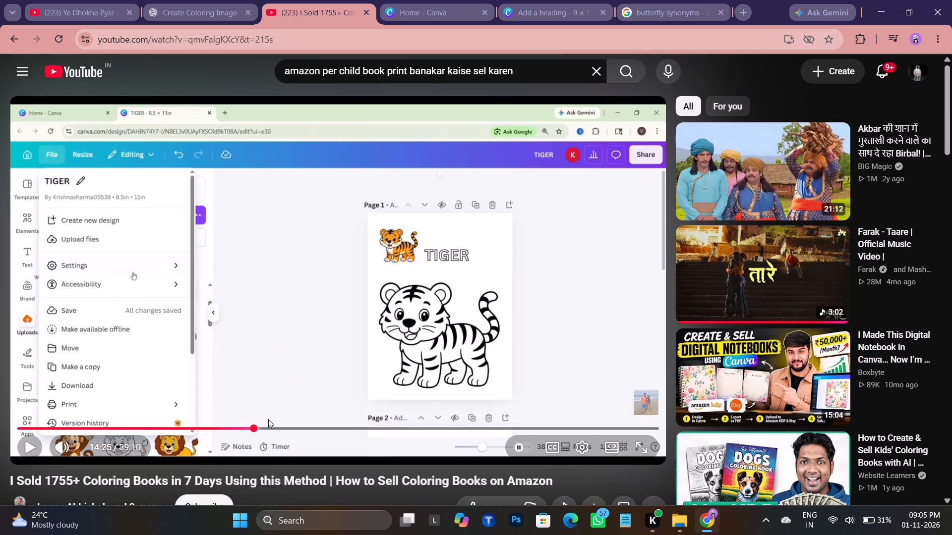
left_click(302, 423)
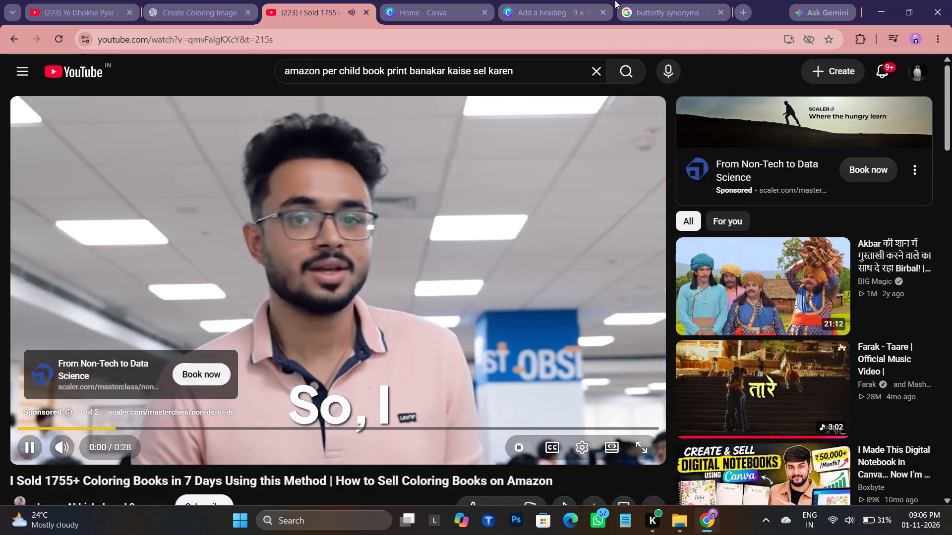
left_click(651, 0)
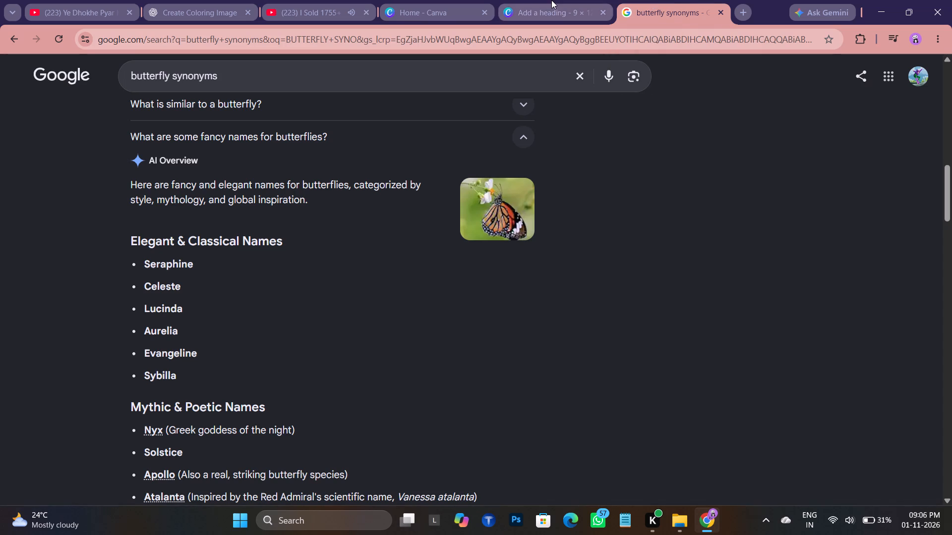
Review the coloring book pages in the Canva design, from page 1 through page 19.
left_click(551, 0)
scroll(509, 256, "up", 11)
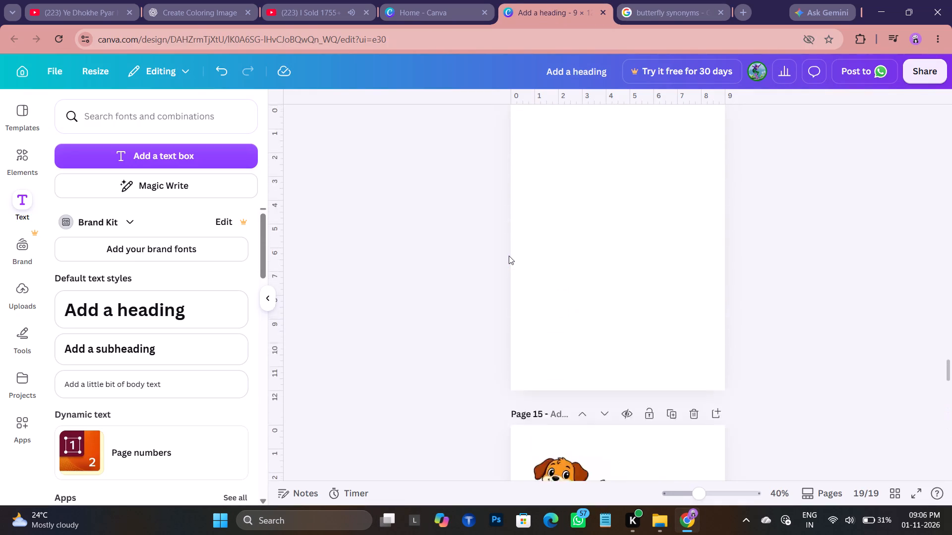
scroll(509, 256, "up", 11)
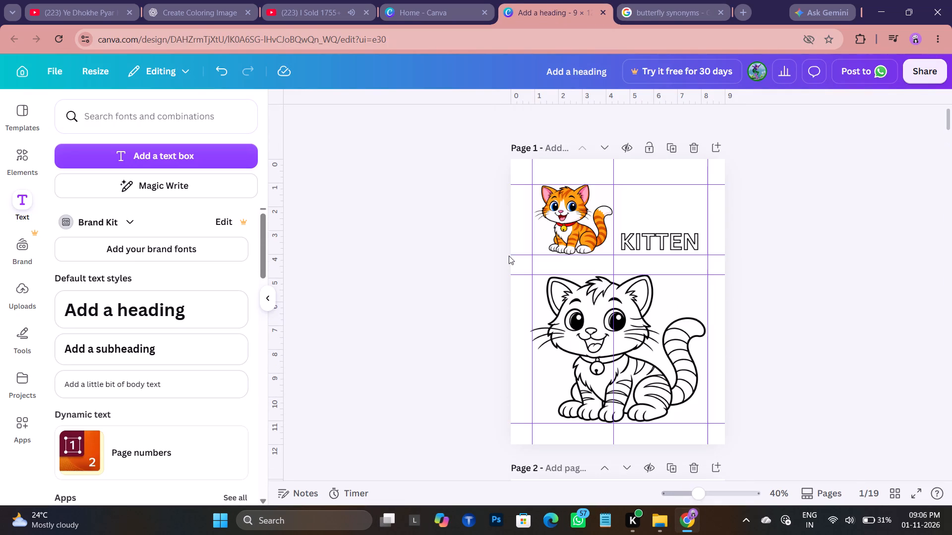
scroll(509, 256, "down", 12)
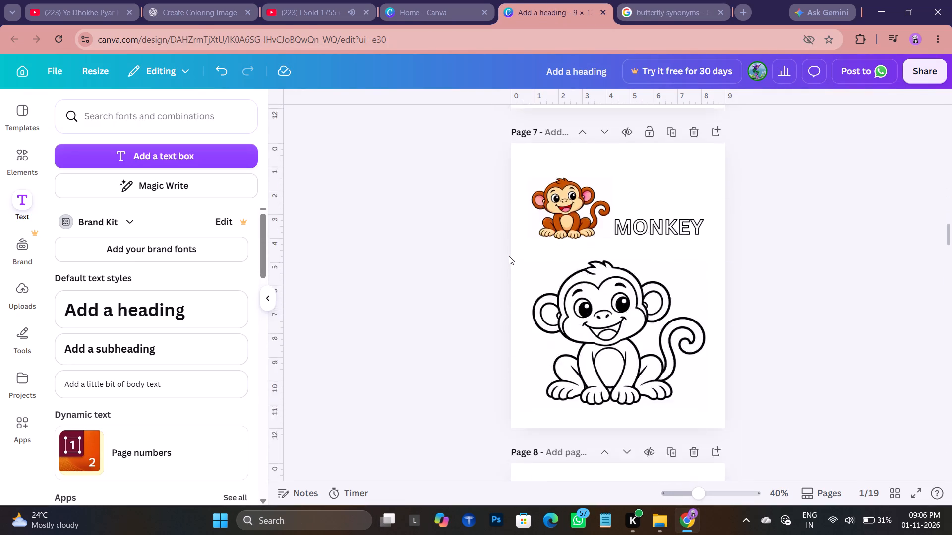
scroll(509, 256, "down", 7)
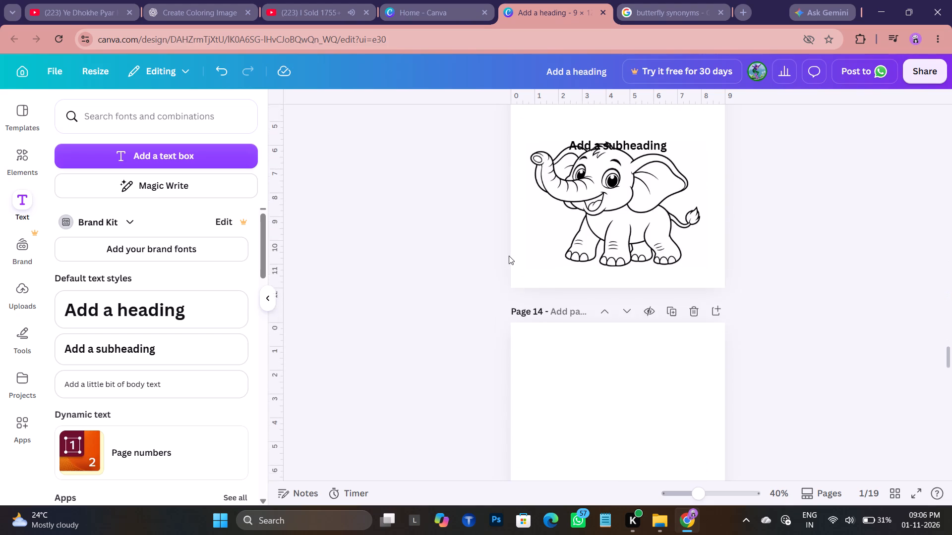
scroll(509, 256, "down", 7)
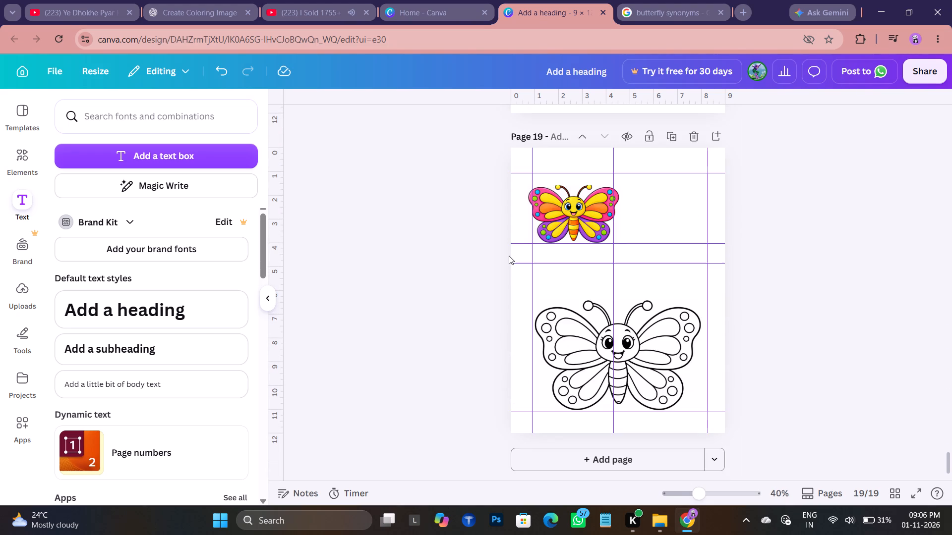
scroll(509, 256, "down", 1)
Check the animal page layout in the YouTube tutorial and pause the video.
left_click(430, 0)
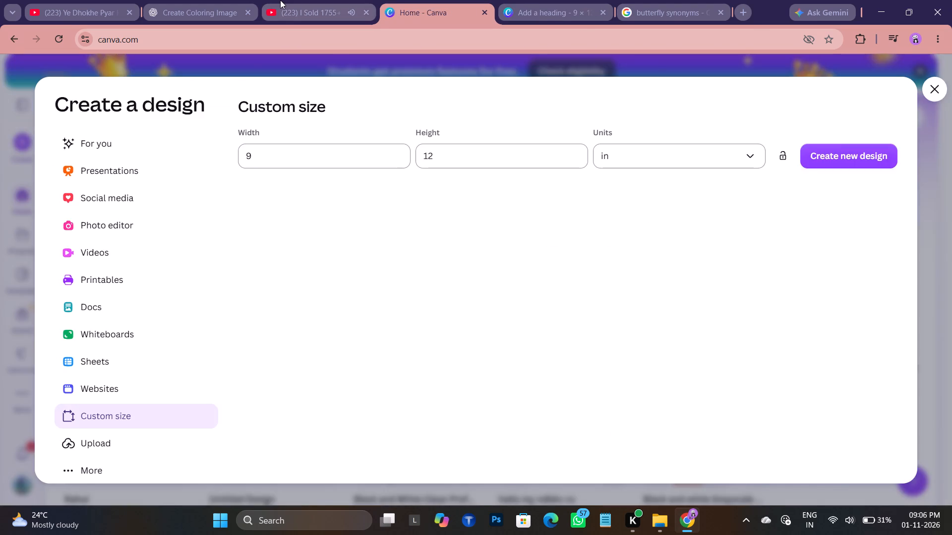
left_click(280, 0)
left_click(616, 407)
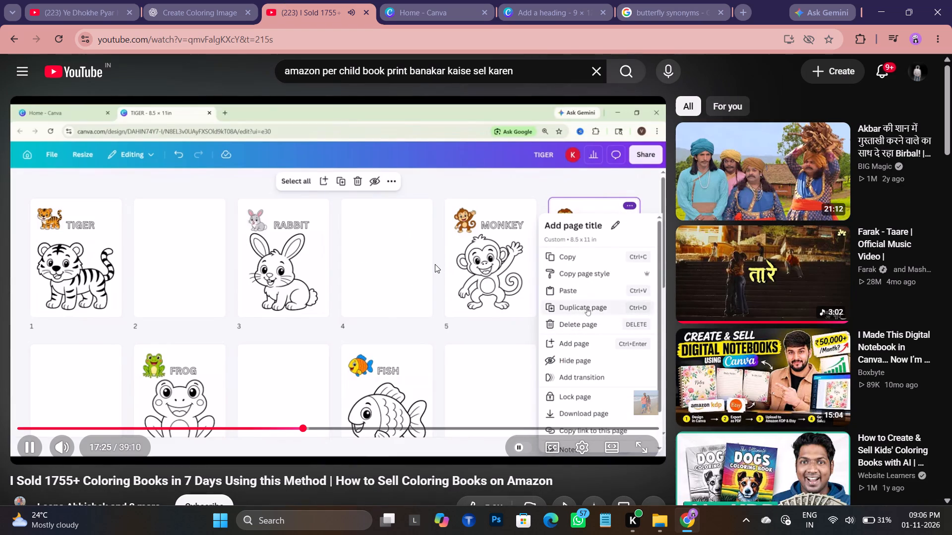
left_click(435, 264)
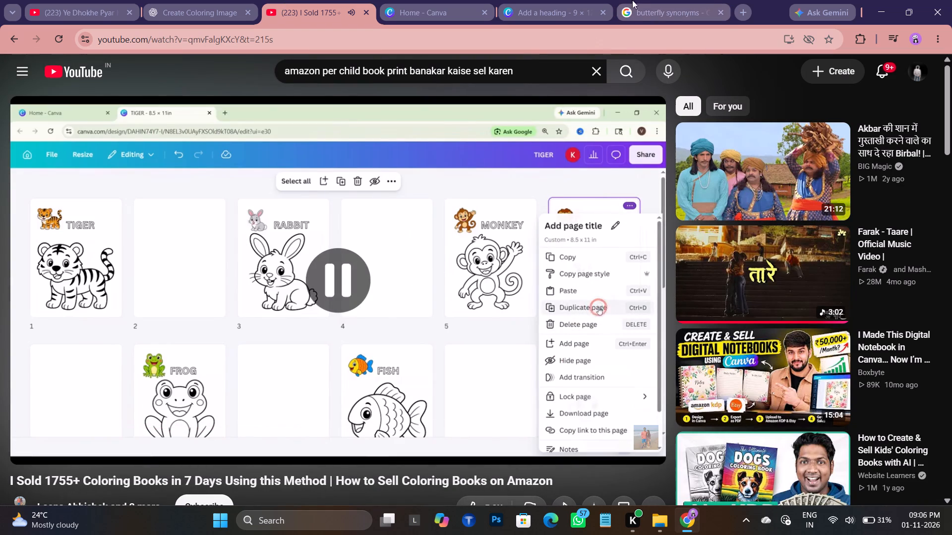
Consult the fancy butterfly names in the Google results, and add a heading reading CELESTE to page 19 of the Canva design.
left_click(545, 6)
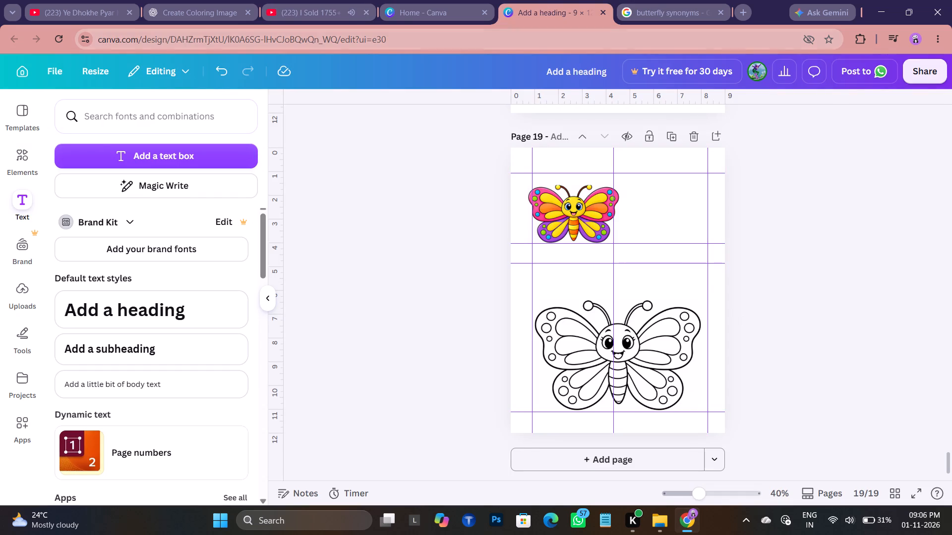
left_click(654, 0)
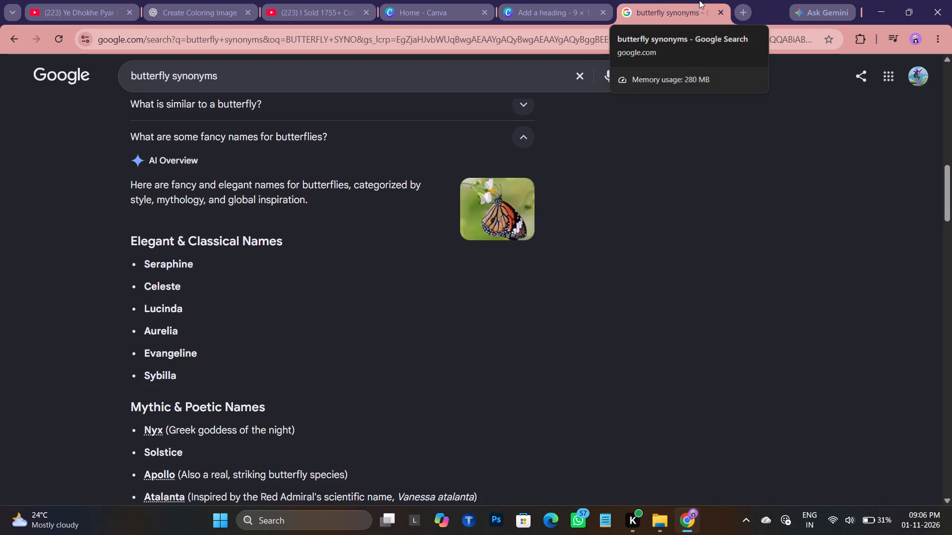
left_click(535, 0)
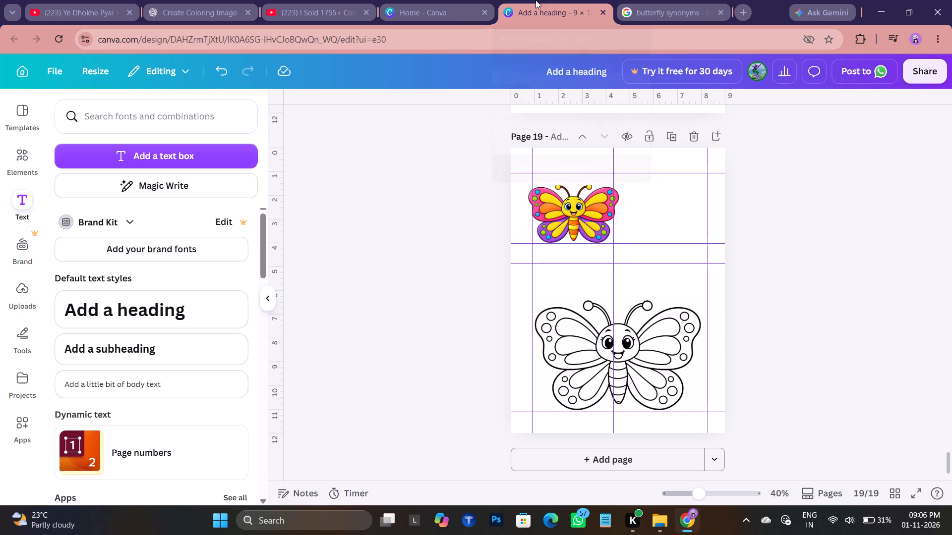
left_click(662, 223)
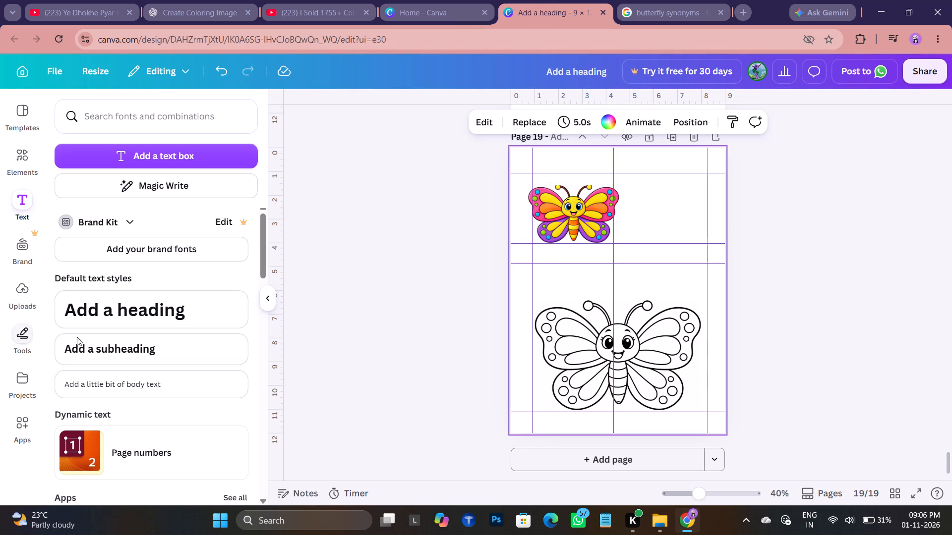
left_click(147, 321)
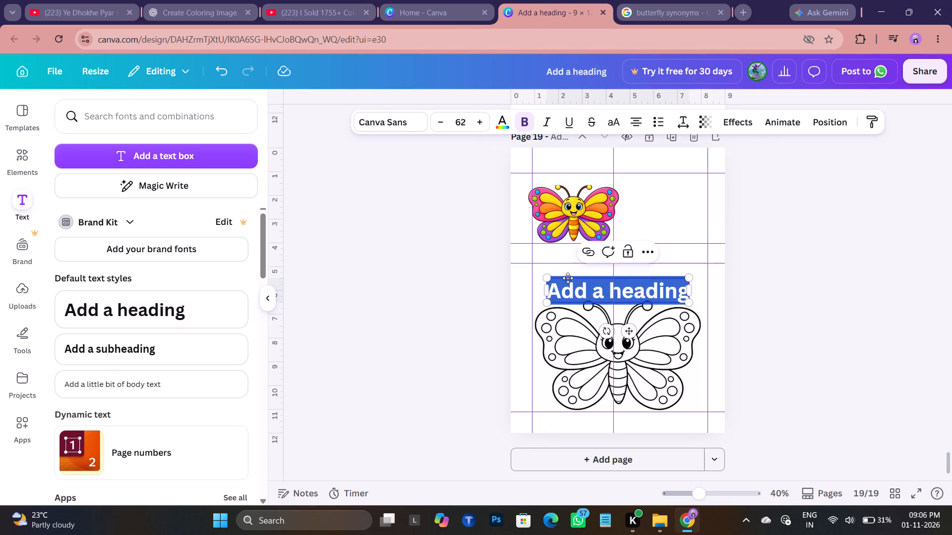
key("BackSpace")
type("CELESTE")
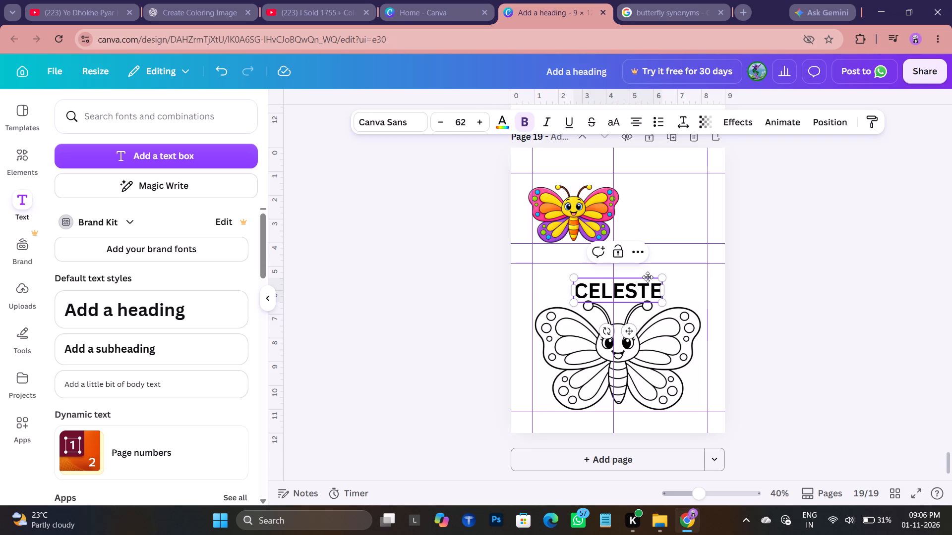
Move the CELESTE heading beside the coloured butterfly, fitting it between the vertical guides and just above the horizontal guide.
left_click_drag(650, 276, 698, 215)
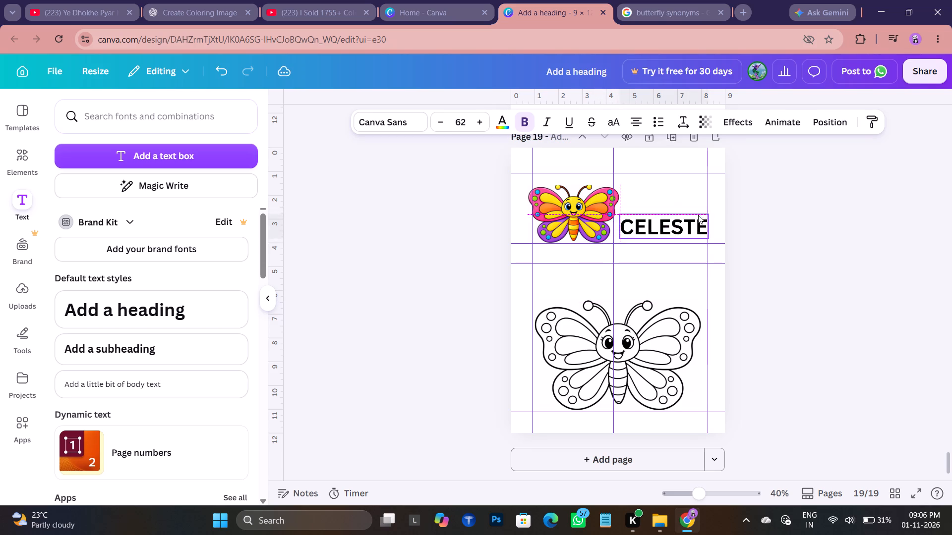
left_click_drag(698, 215, 697, 215)
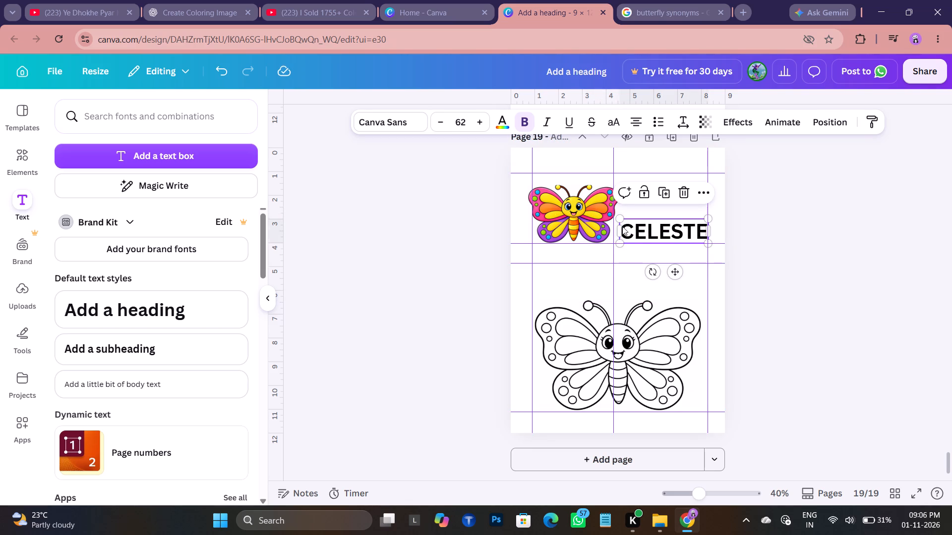
left_click(620, 228)
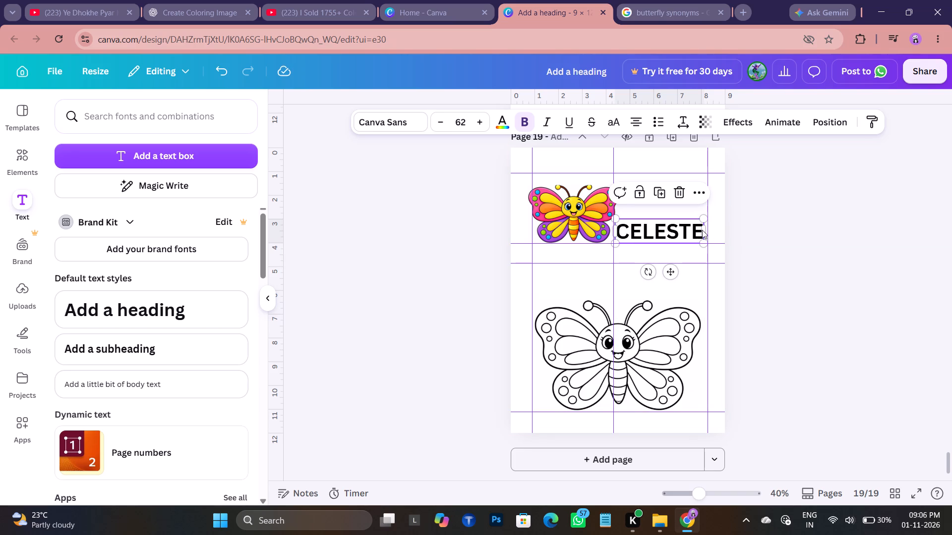
left_click(705, 229)
Apply the Hollow text effect to the CELESTE heading.
left_click(741, 122)
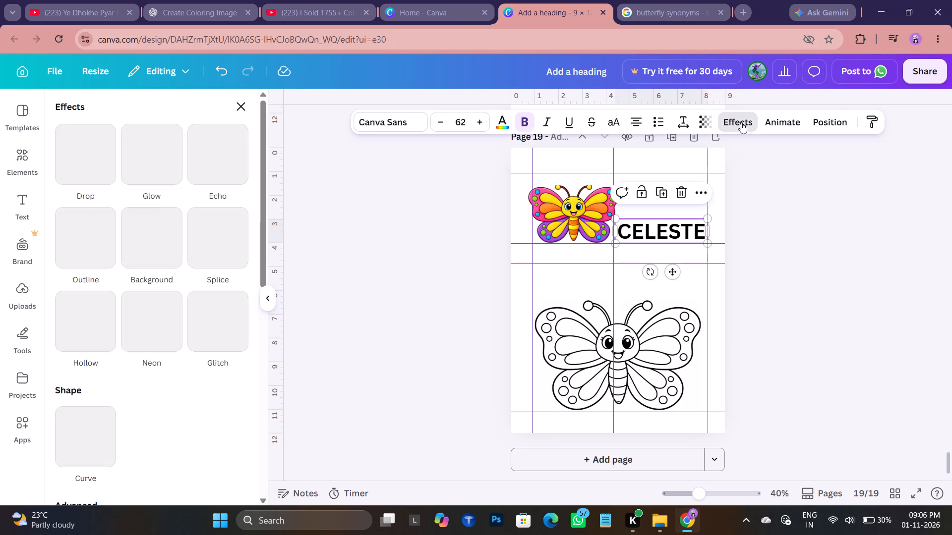
left_click(81, 325)
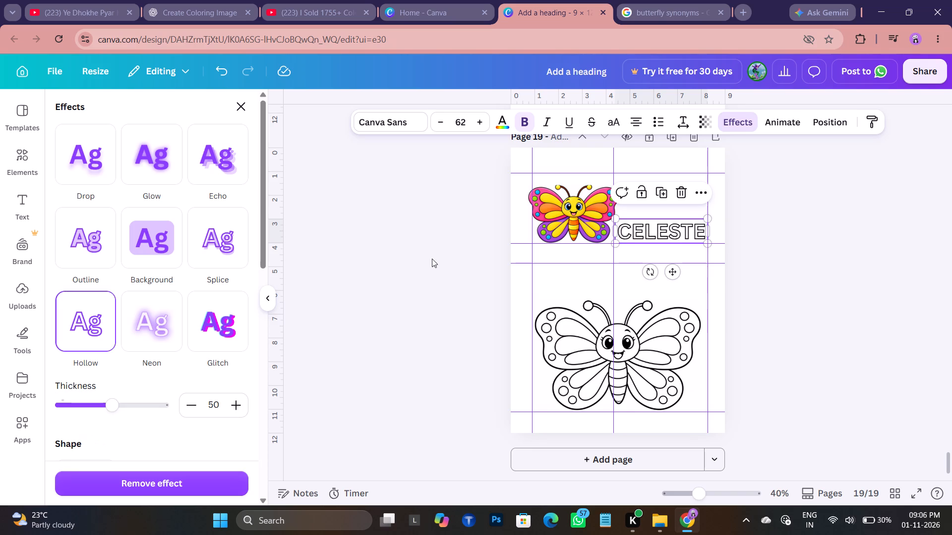
left_click(783, 253)
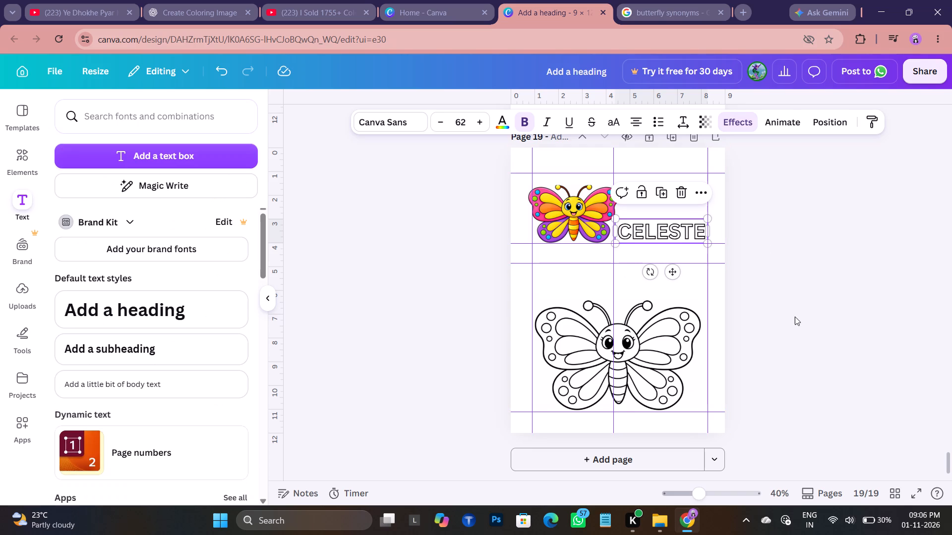
left_click(794, 320)
Add two blank pages after the butterfly page.
left_click(645, 453)
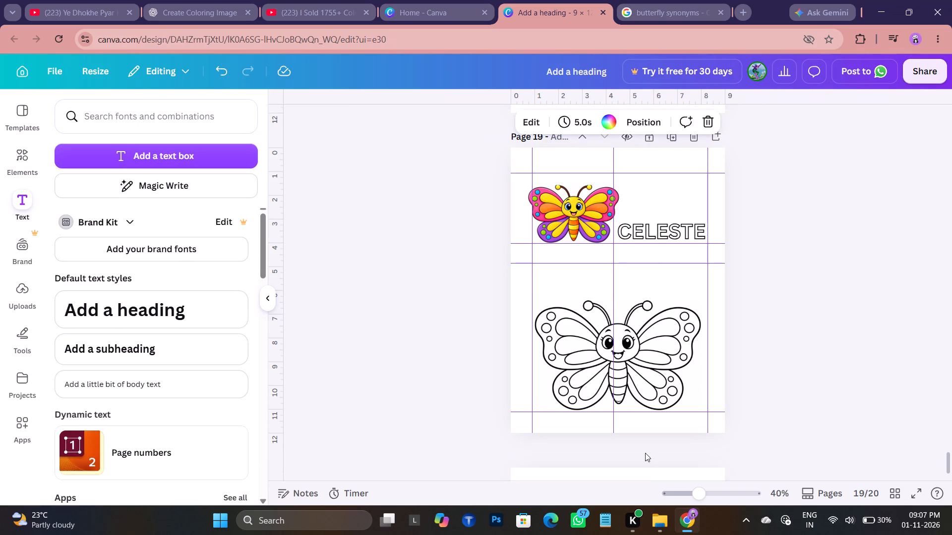
left_click(643, 457)
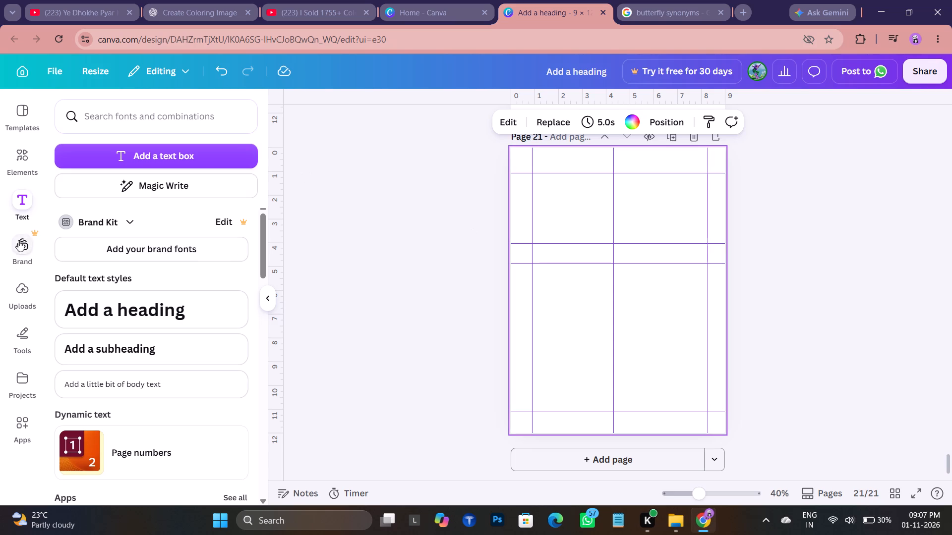
Place the uploaded black-and-white fish image on blank page 21.
left_click(16, 284)
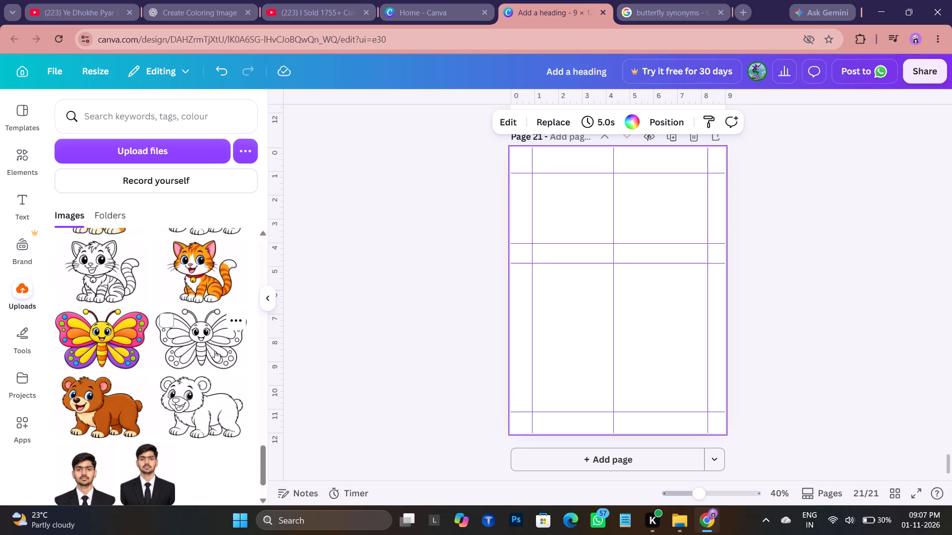
scroll(193, 361, "up", 6)
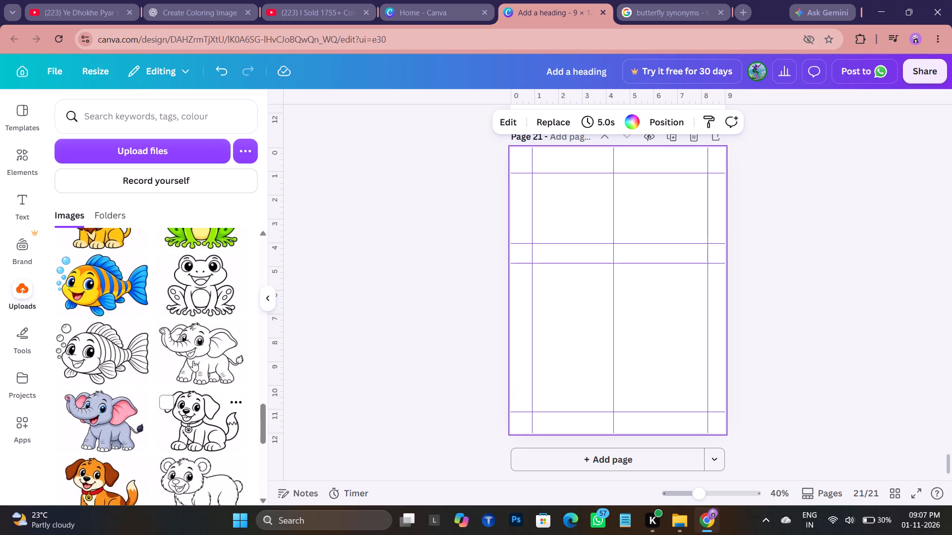
scroll(193, 361, "up", 1)
left_click(124, 345)
left_click_drag(124, 345, 284, 328)
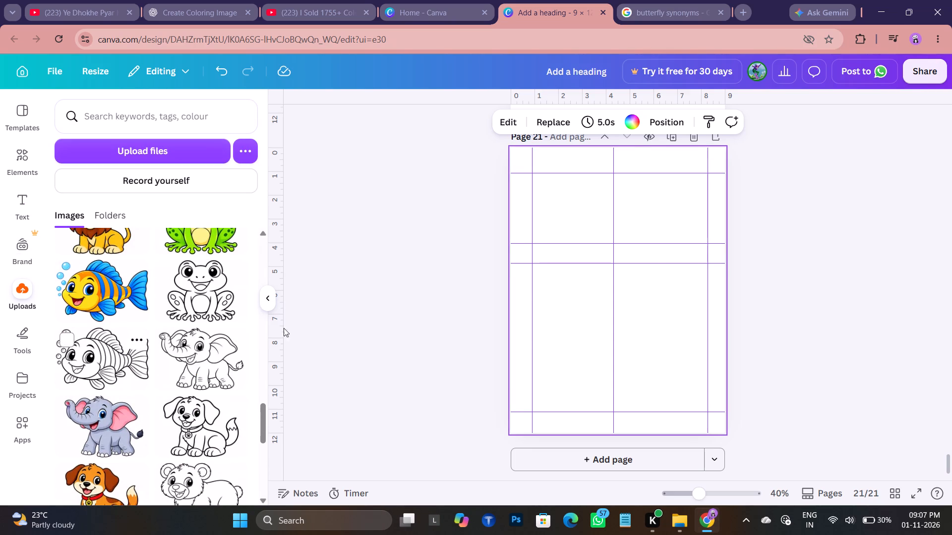
left_click_drag(284, 328, 448, 325)
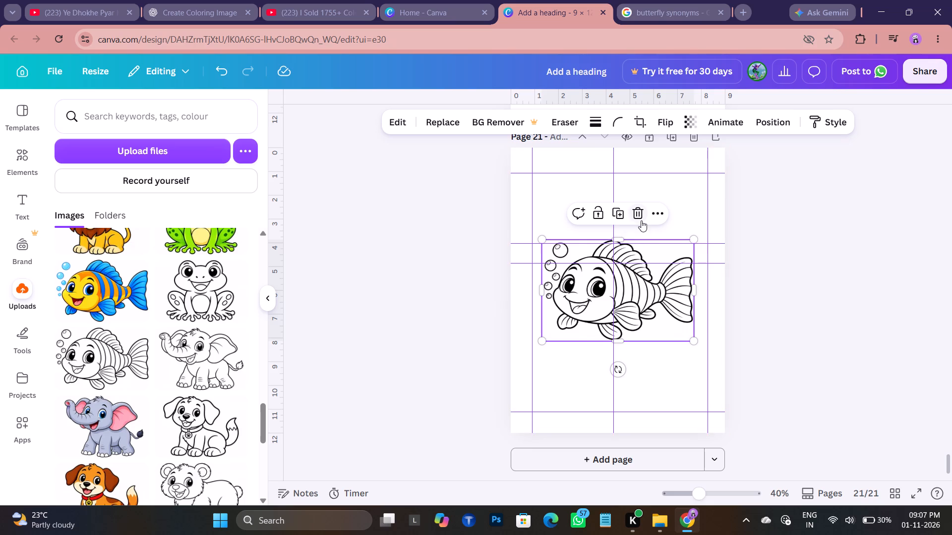
Replace the black-and-white fish on page 21 with the uploaded coloured fish image.
left_click(641, 220)
left_click_drag(76, 294, 474, 251)
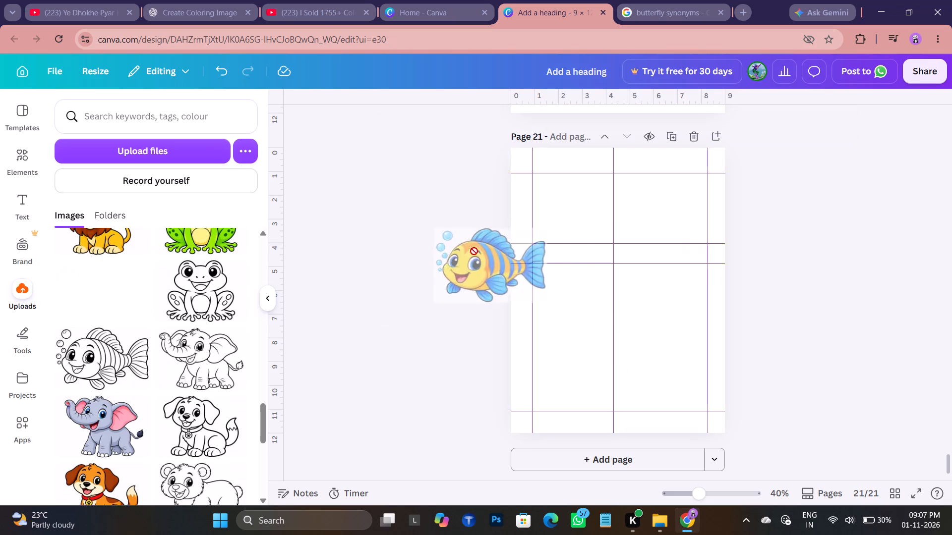
left_click_drag(474, 251, 566, 311)
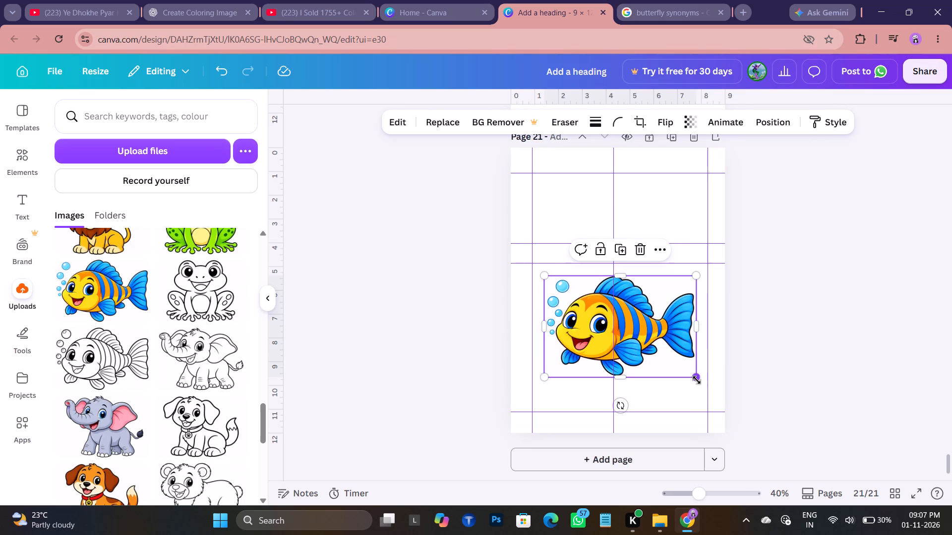
Shrink the coloured fish to about 3.8 by 2.6 and set it in the page's upper-left area, resting on the horizontal guide.
left_click_drag(697, 380, 605, 336)
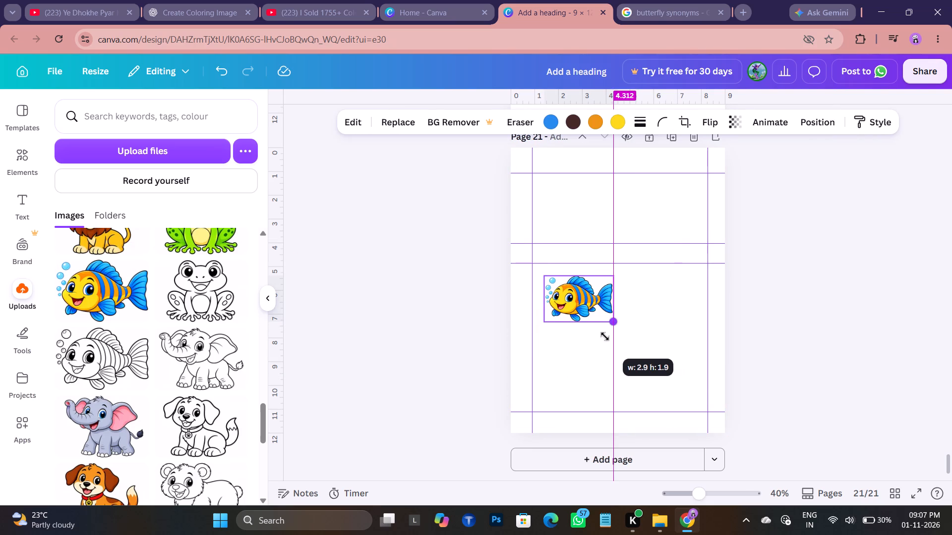
left_click_drag(605, 336, 620, 341)
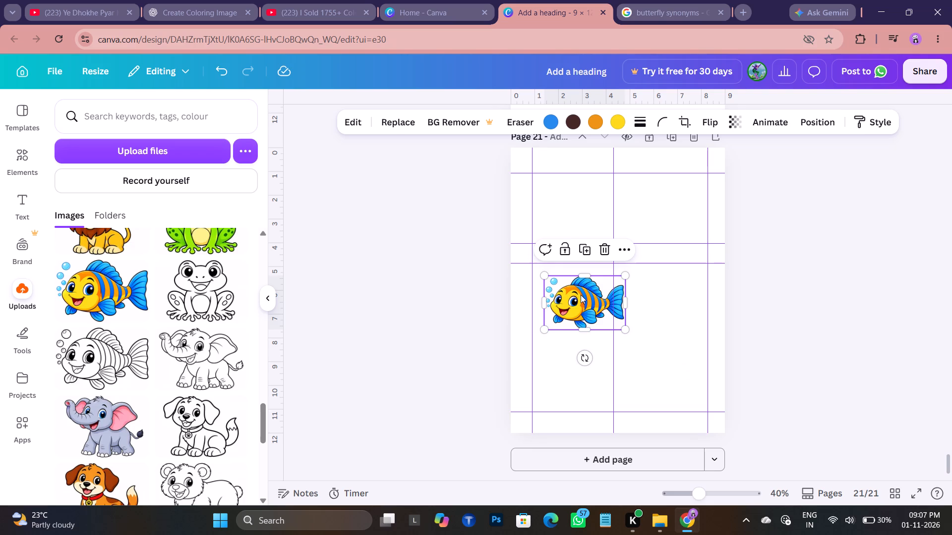
left_click_drag(581, 295, 569, 299)
left_click_drag(569, 299, 570, 212)
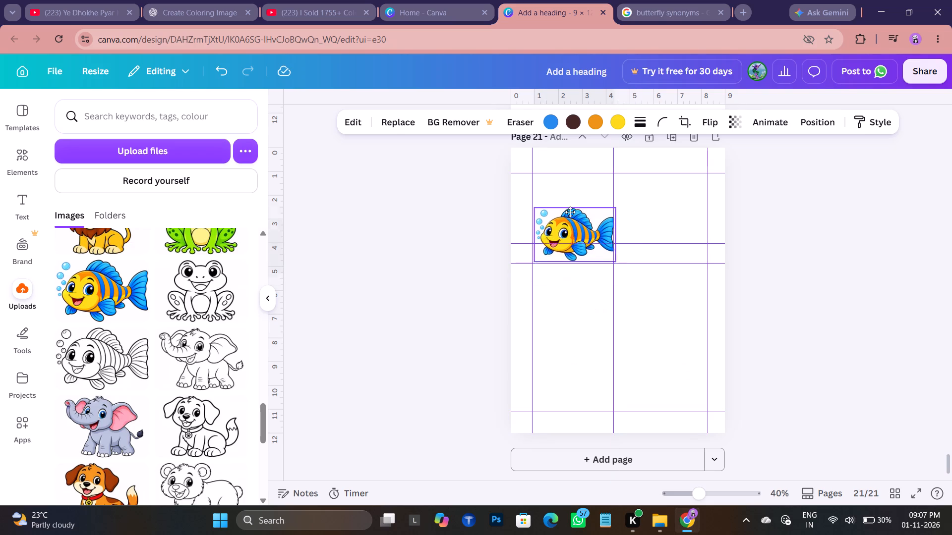
left_click_drag(570, 212, 569, 207)
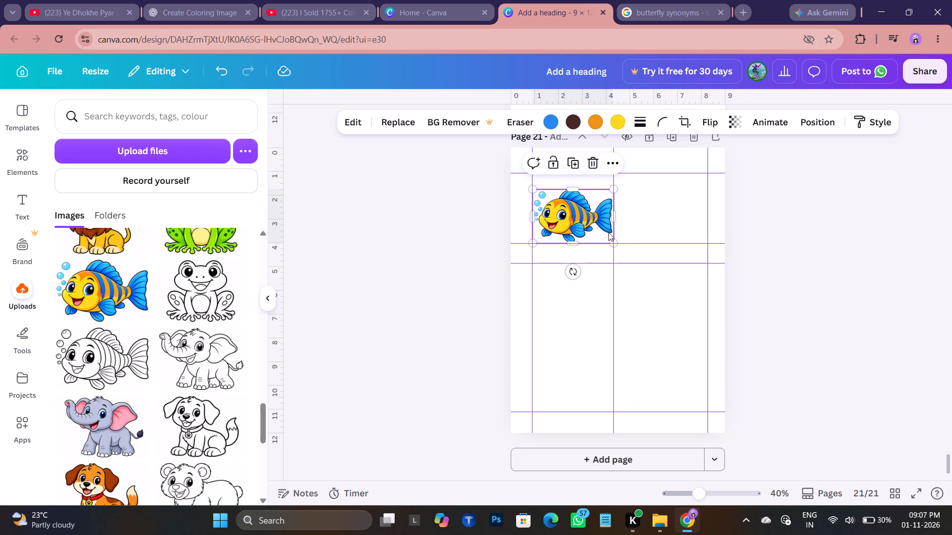
left_click_drag(612, 242, 624, 248)
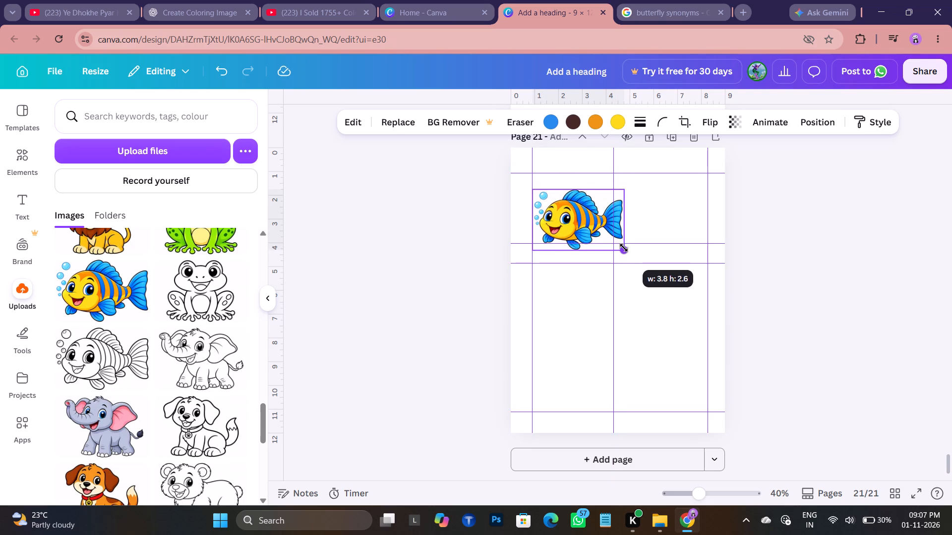
left_click_drag(585, 210, 582, 204)
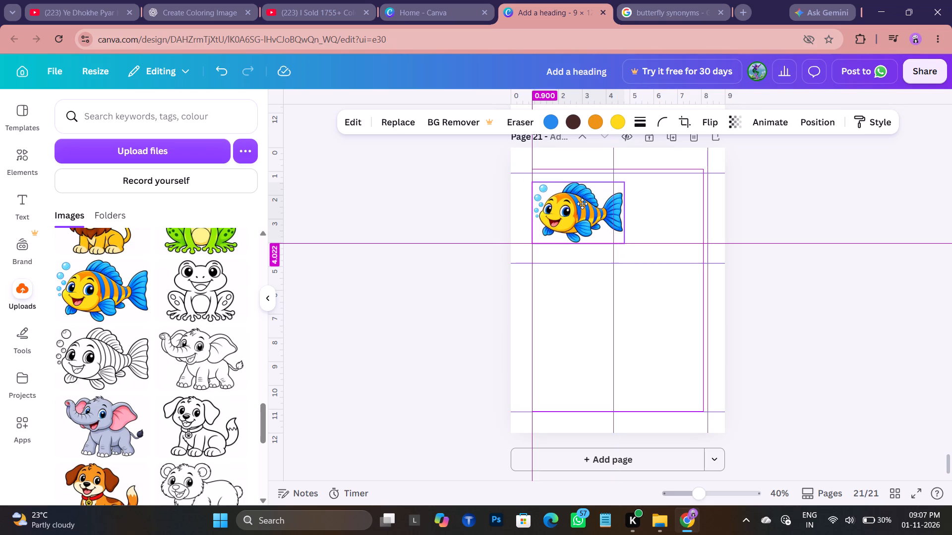
left_click_drag(582, 204, 580, 204)
left_click(654, 305)
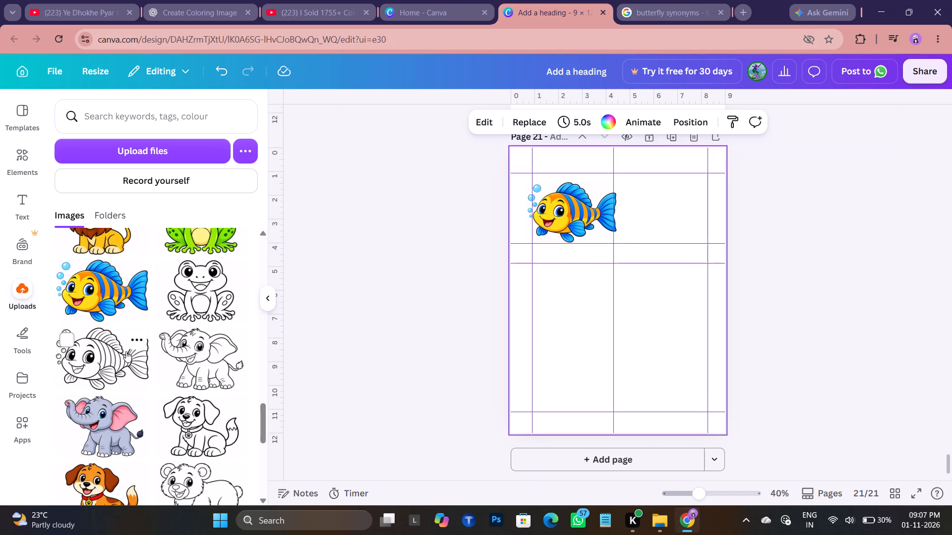
Place the uploaded black-and-white fish image on the lower half of page 21.
left_click_drag(126, 351, 608, 314)
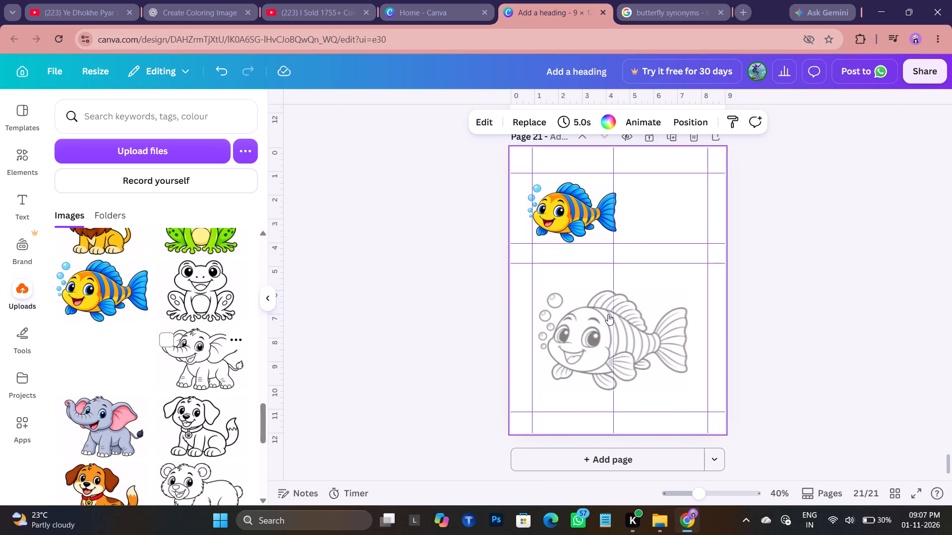
left_click(688, 338)
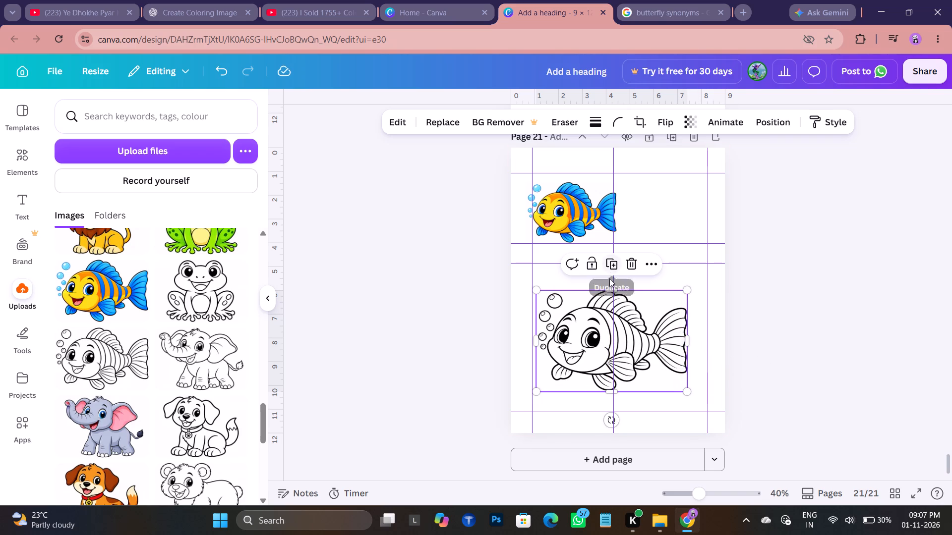
Enlarge the black-and-white fish to about 4.9 high and nearly the full width between the outer vertical guides, keeping its fins and tail uncropped.
left_click_drag(615, 292, 616, 285)
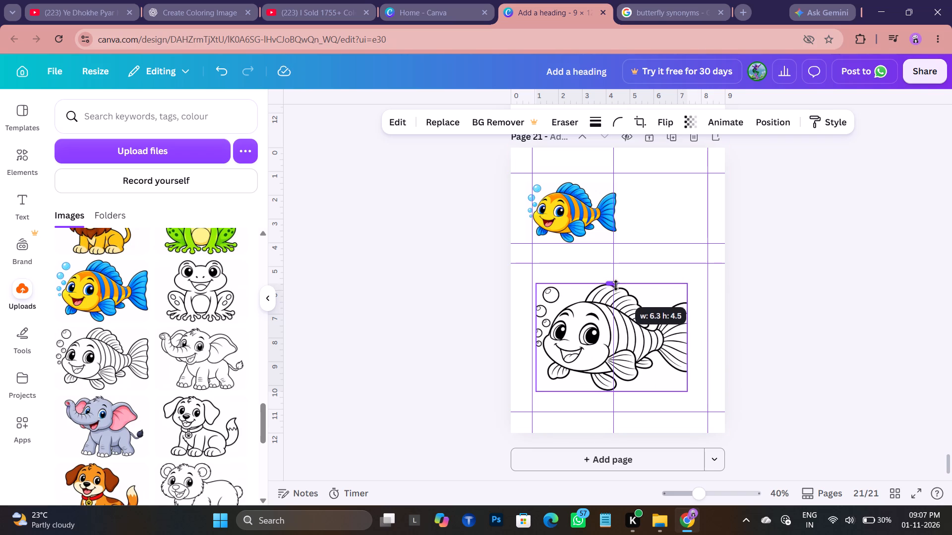
left_click_drag(616, 285, 618, 297)
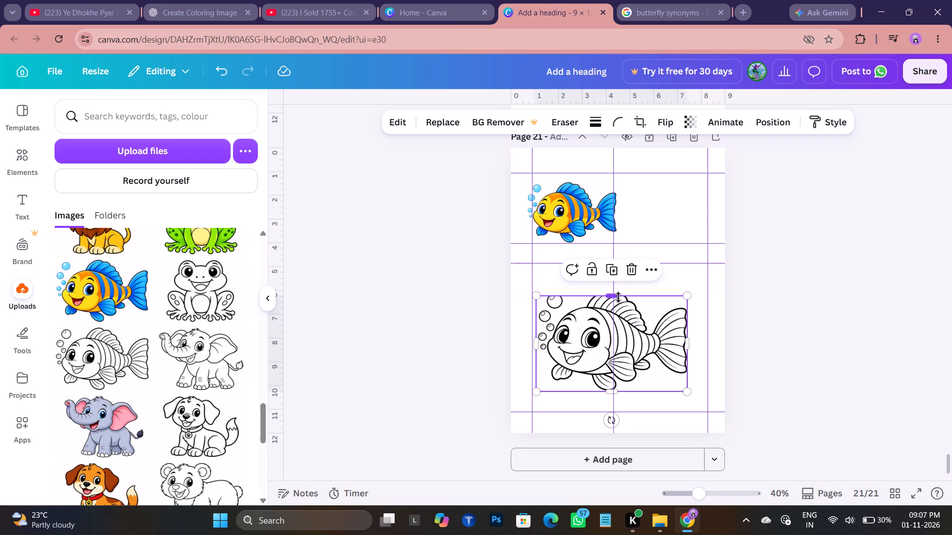
left_click_drag(613, 296, 613, 289)
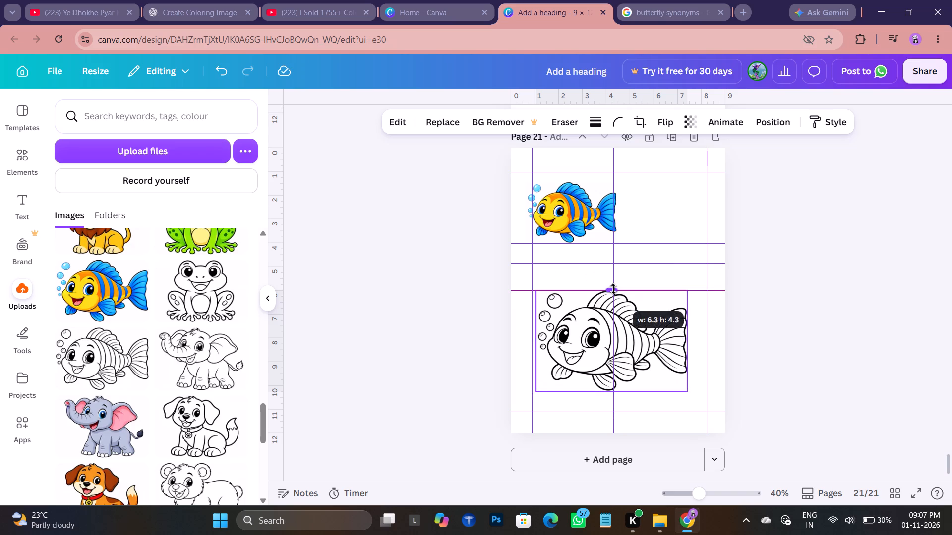
left_click_drag(613, 289, 613, 290)
left_click(538, 342)
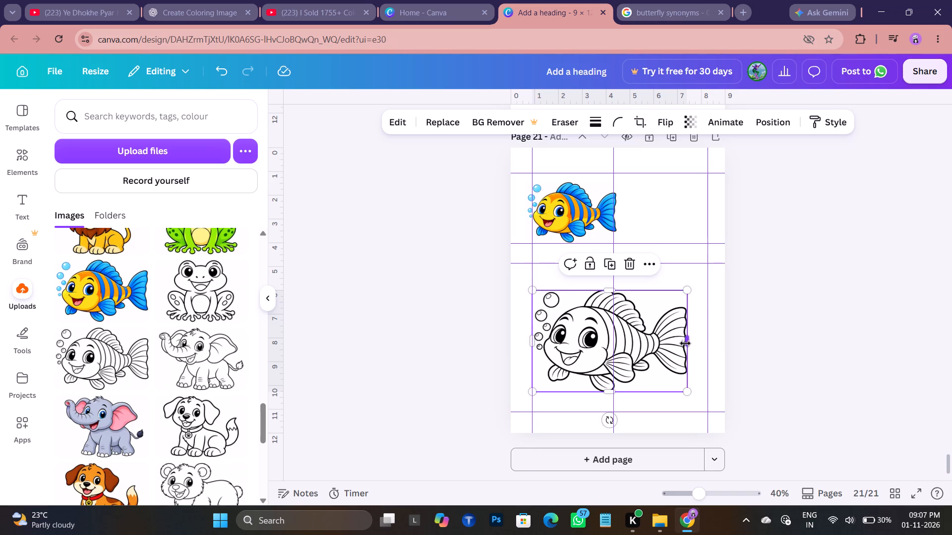
left_click_drag(687, 342, 694, 341)
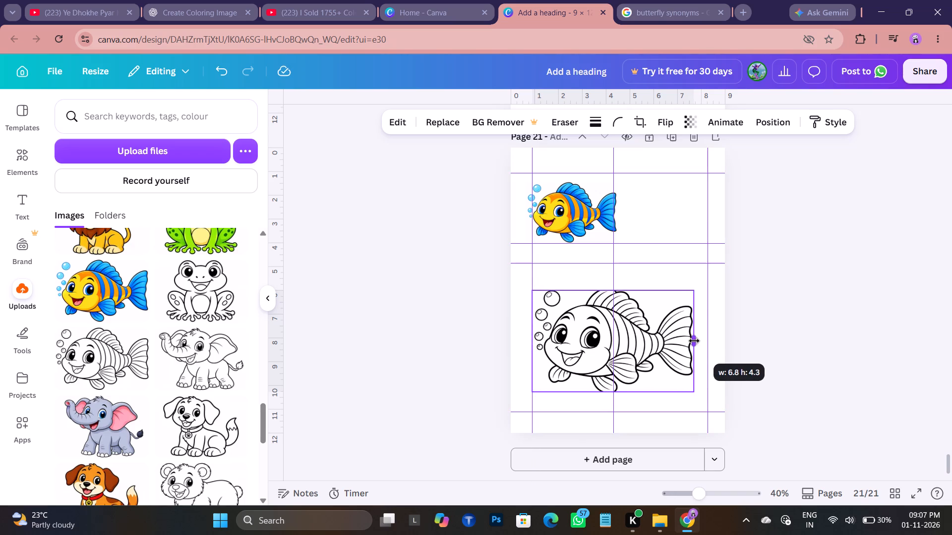
left_click_drag(694, 341, 694, 340)
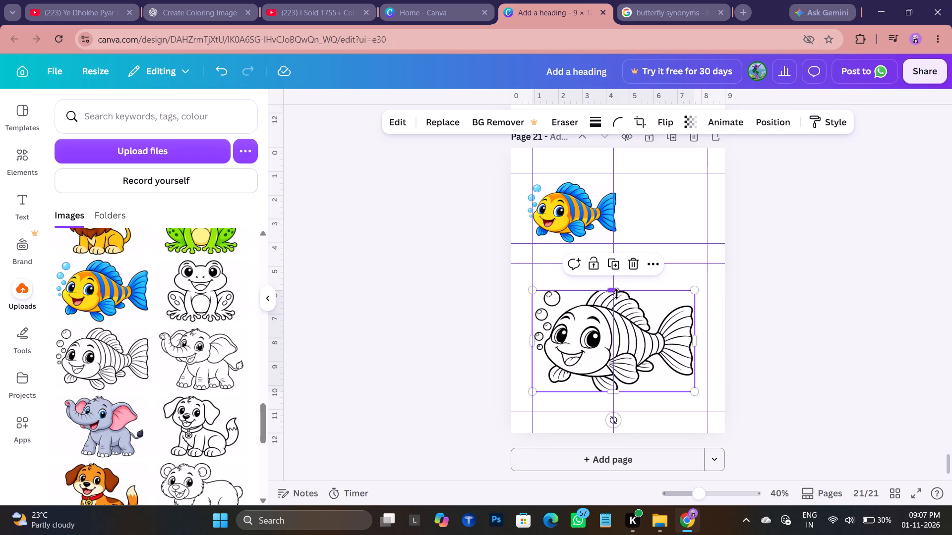
left_click_drag(616, 294, 618, 285)
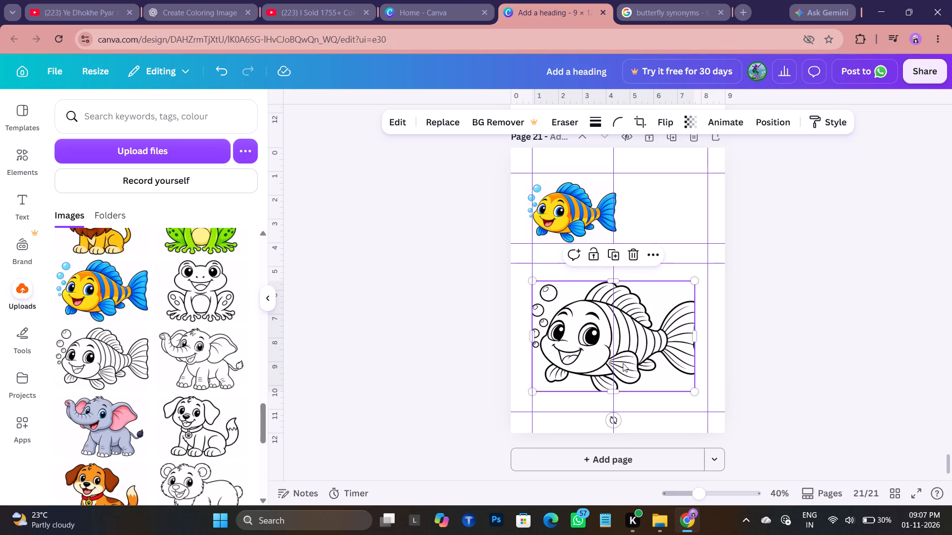
left_click_drag(613, 391, 615, 384)
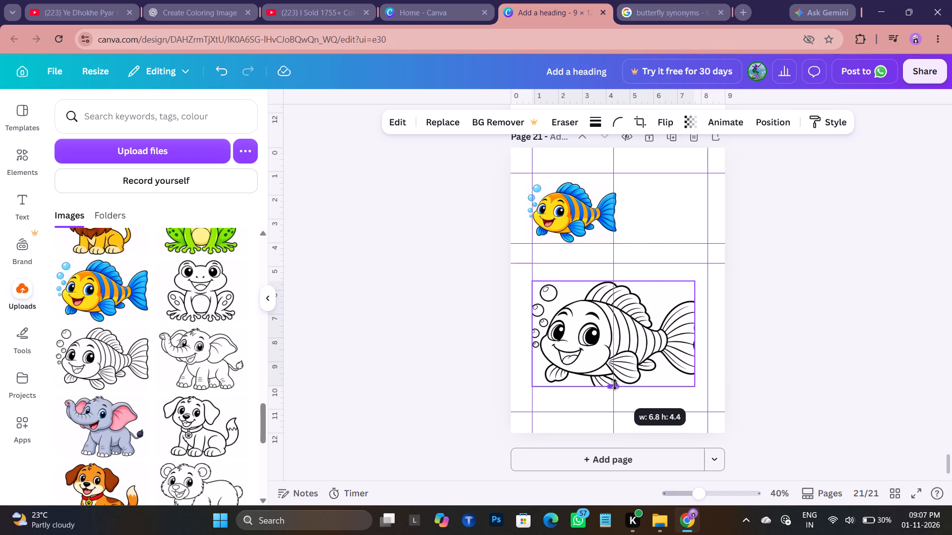
left_click_drag(615, 384, 616, 395)
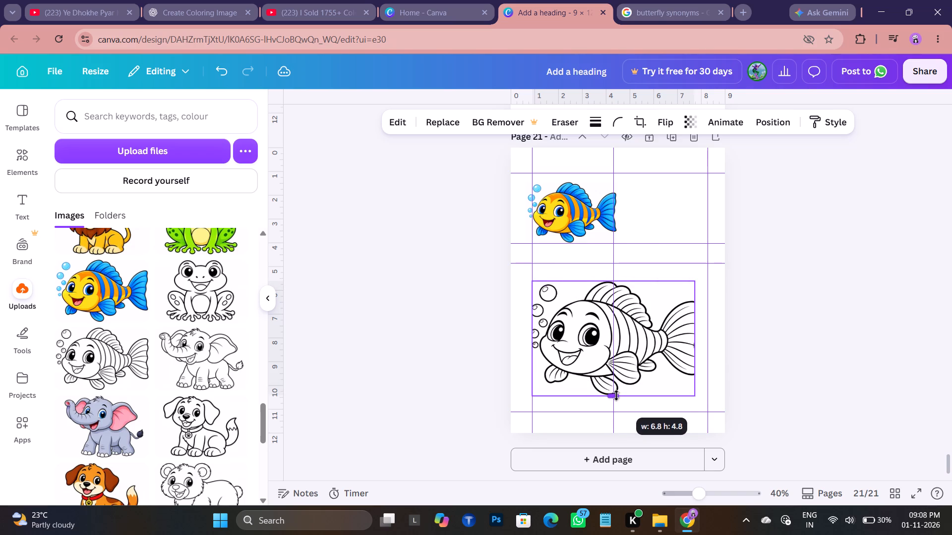
left_click_drag(616, 395, 616, 396)
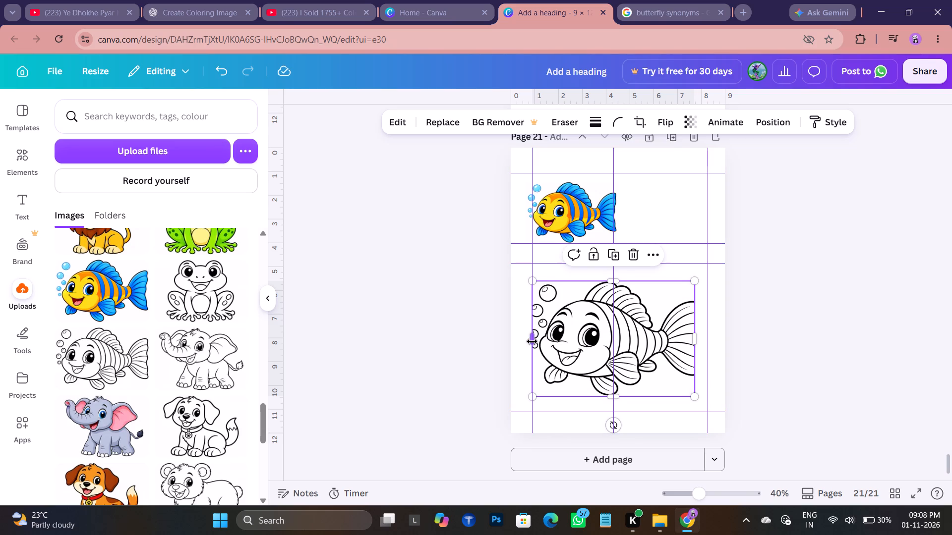
left_click_drag(532, 341, 526, 344)
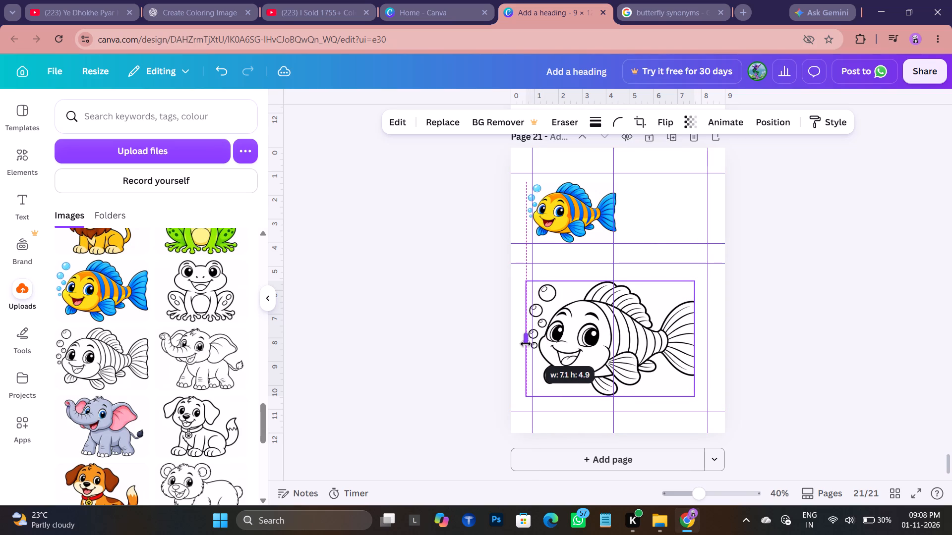
left_click_drag(526, 344, 526, 344)
left_click_drag(693, 340, 703, 340)
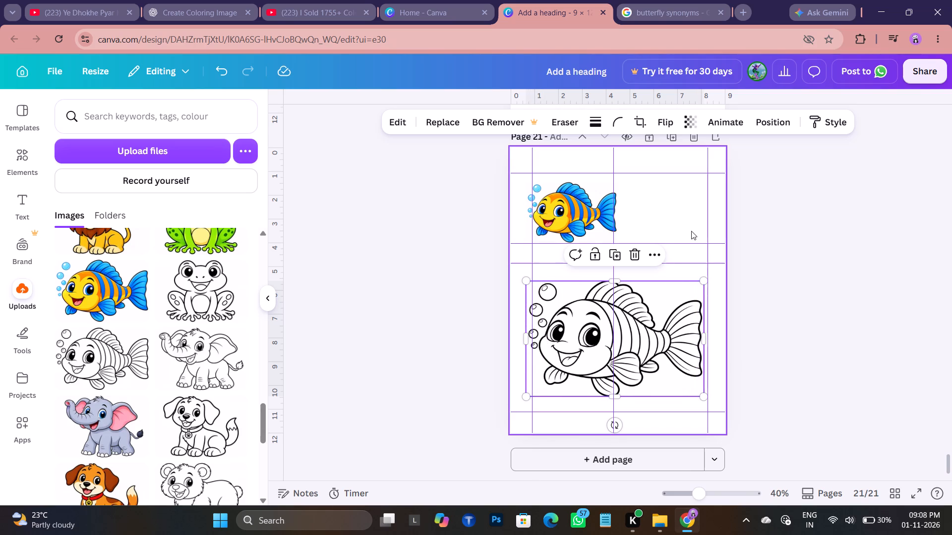
Move the black-and-white fish down so it rests on the page's bottom horizontal guide.
left_click(684, 201)
left_click_drag(618, 317, 619, 332)
left_click(644, 231)
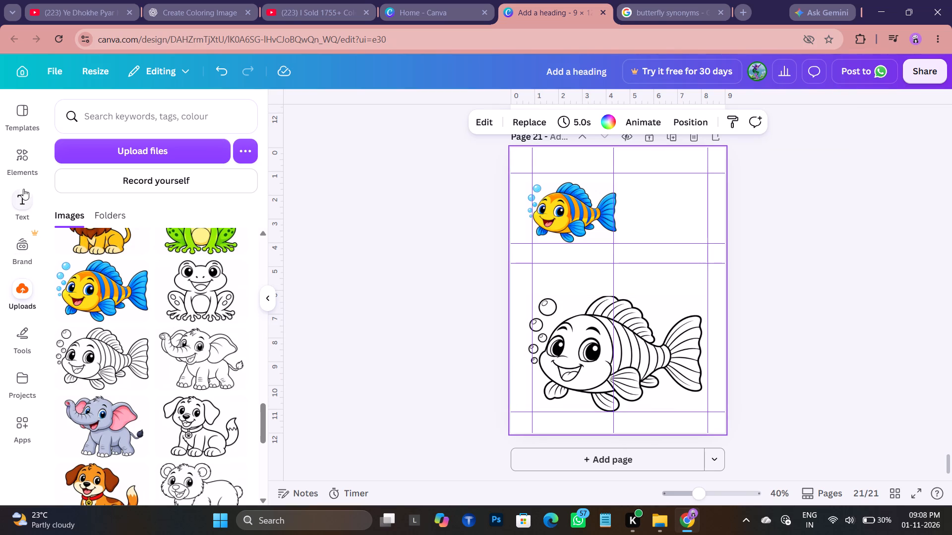
Add a heading with the text FISH to page 21.
left_click(21, 206)
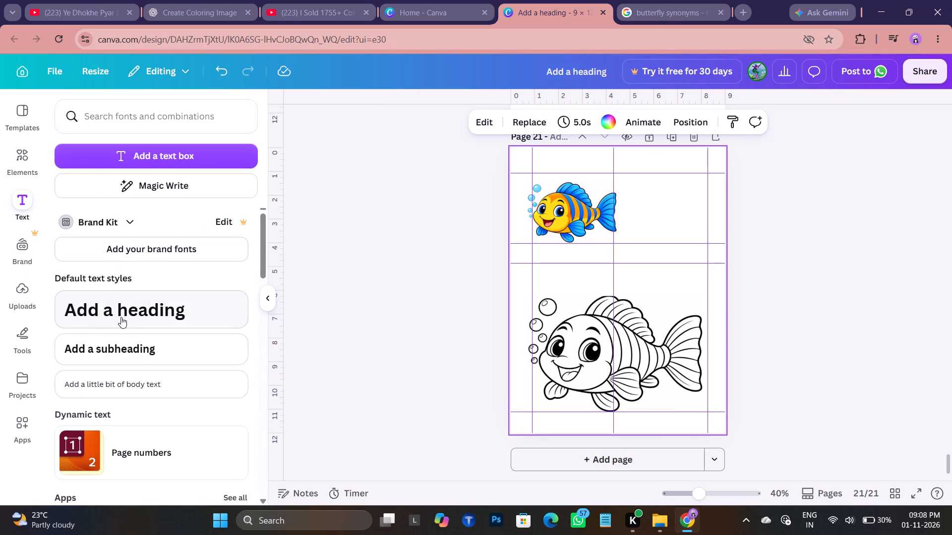
left_click(124, 317)
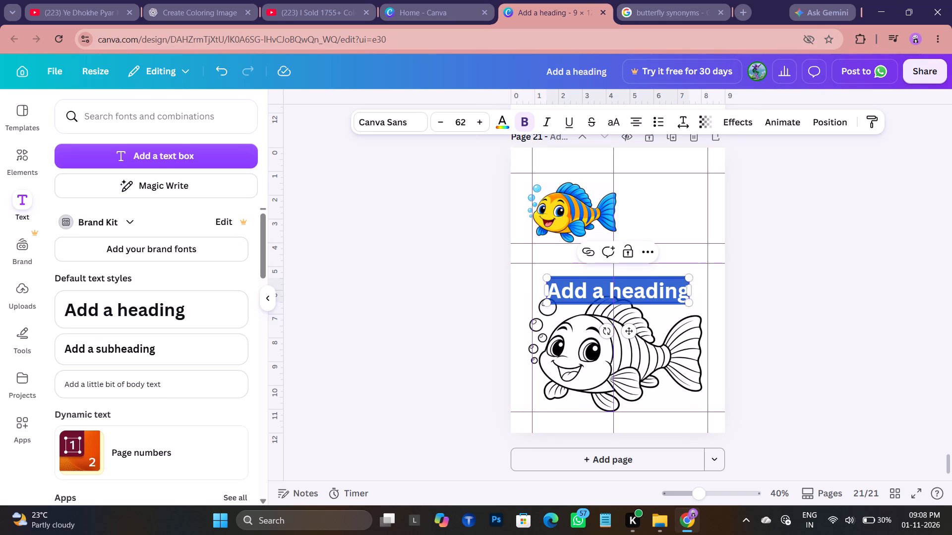
key("BackSpace")
type("FI")
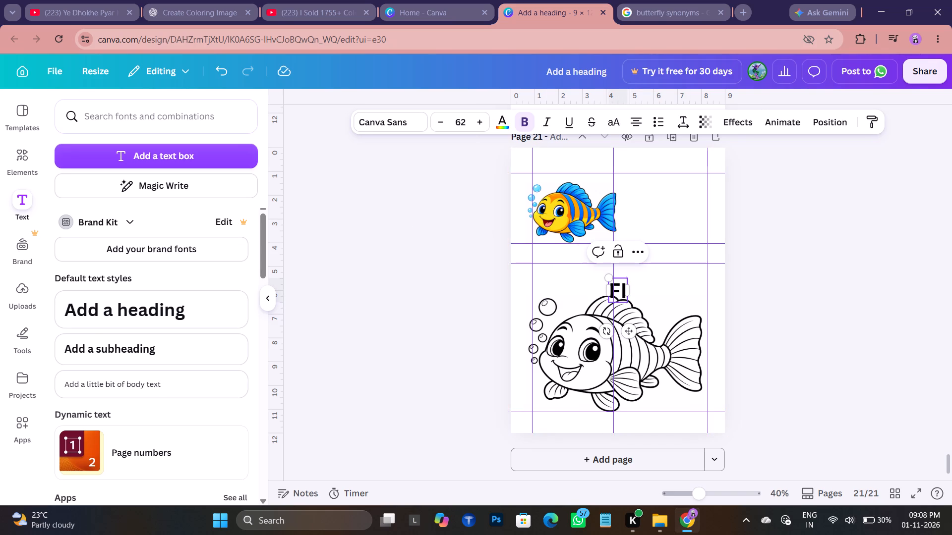
type("SH")
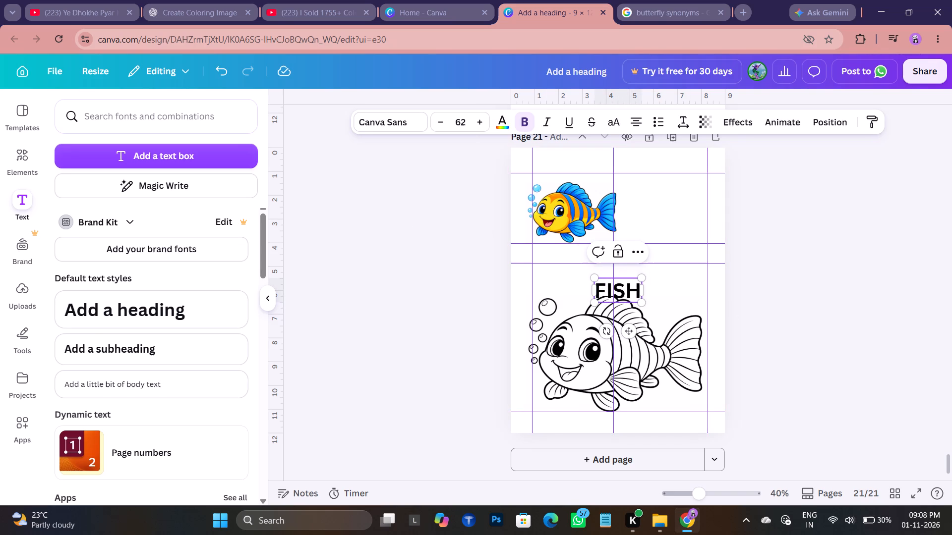
Move the FISH heading beside the coloured fish, just above the horizontal guide, and widen its box to the outer vertical guide.
left_click_drag(629, 277, 667, 207)
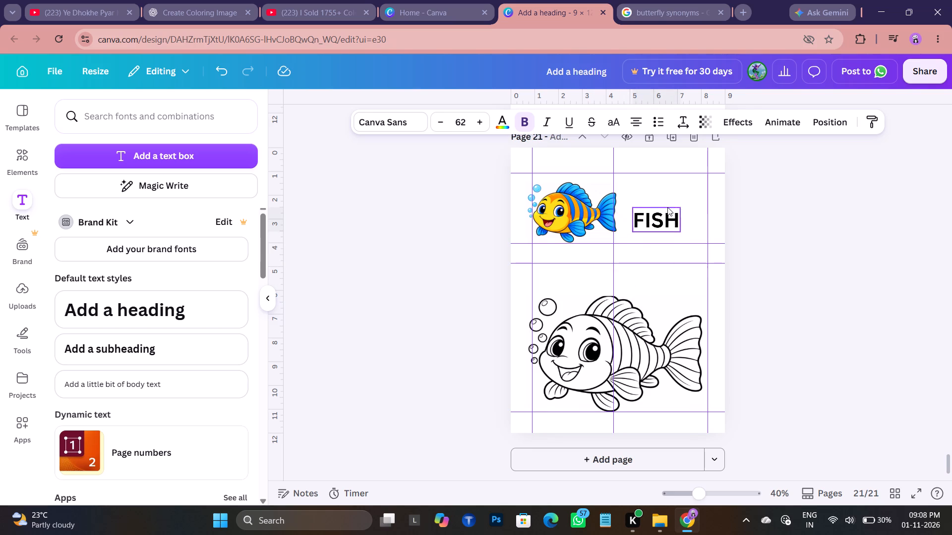
left_click_drag(667, 207, 669, 219)
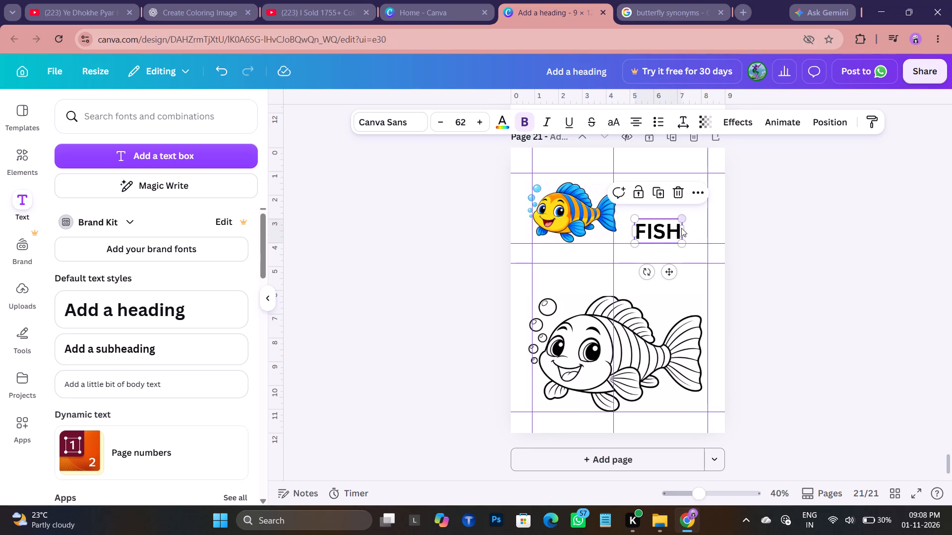
left_click_drag(685, 232, 705, 232)
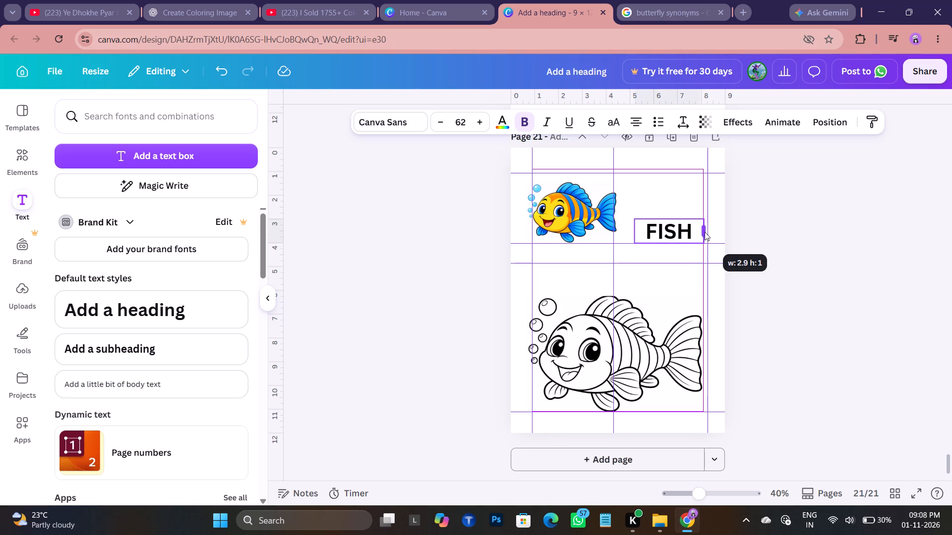
left_click_drag(705, 232, 709, 231)
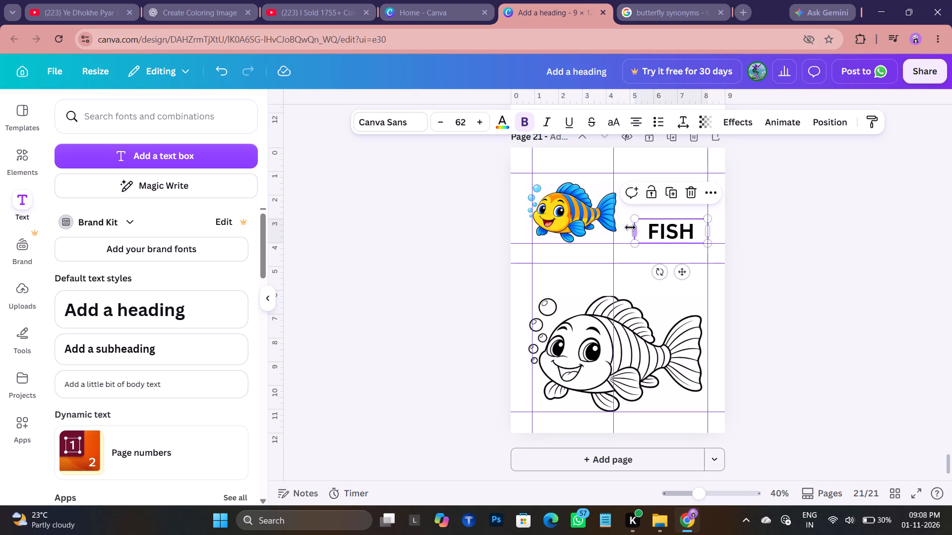
left_click_drag(630, 227, 616, 230)
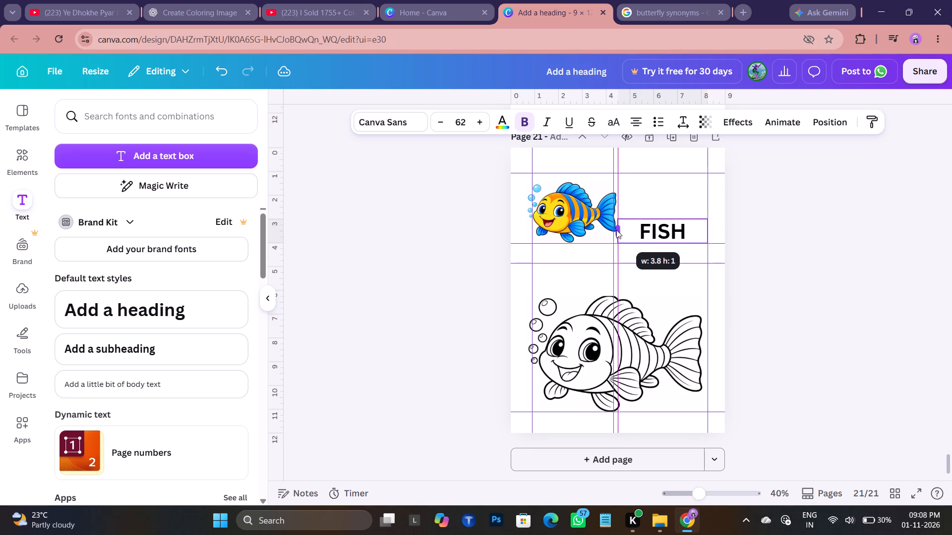
left_click_drag(616, 230, 617, 230)
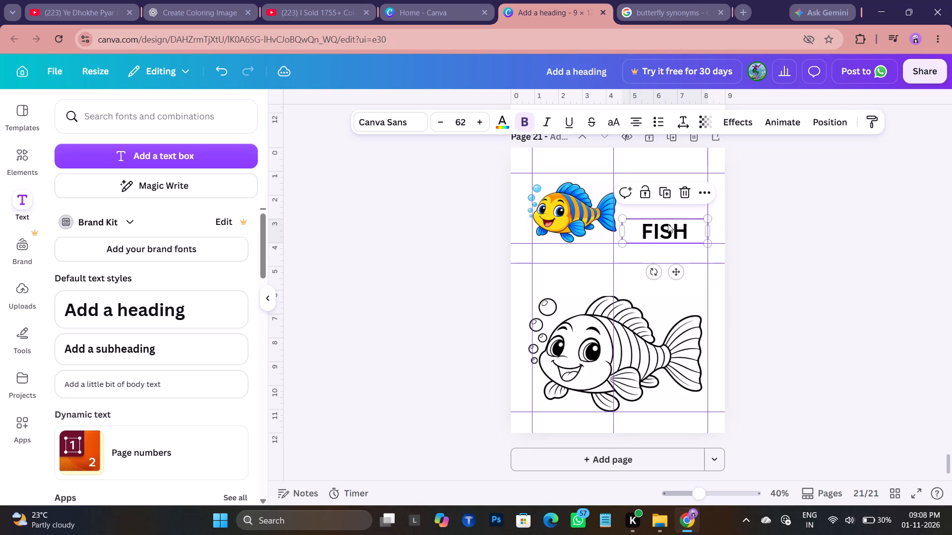
Apply the Hollow text effect to the FISH heading on page 21.
left_click(741, 115)
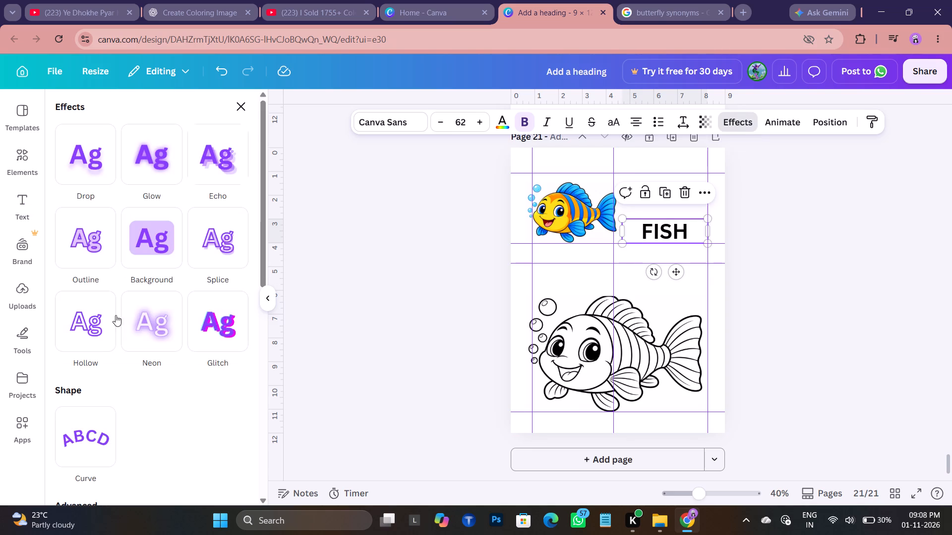
left_click(76, 337)
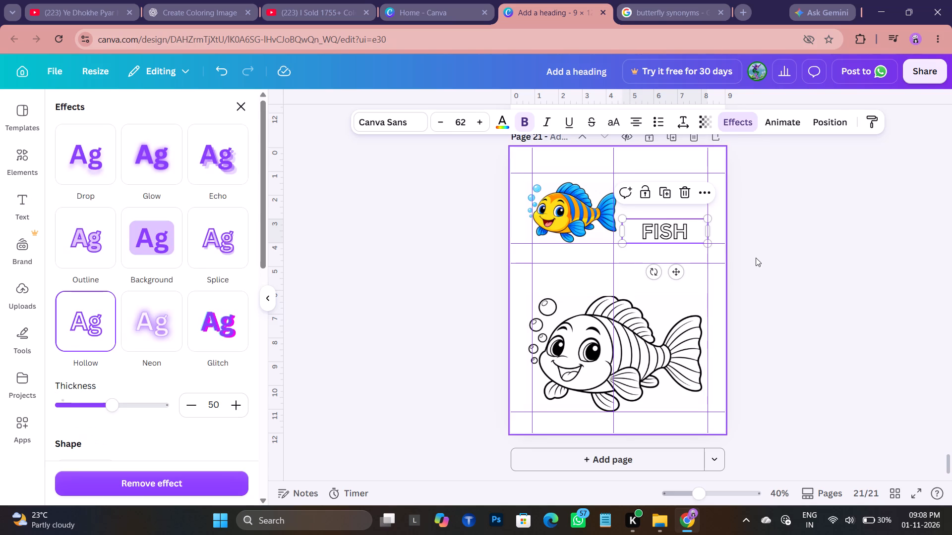
left_click(756, 258)
left_click(756, 258)
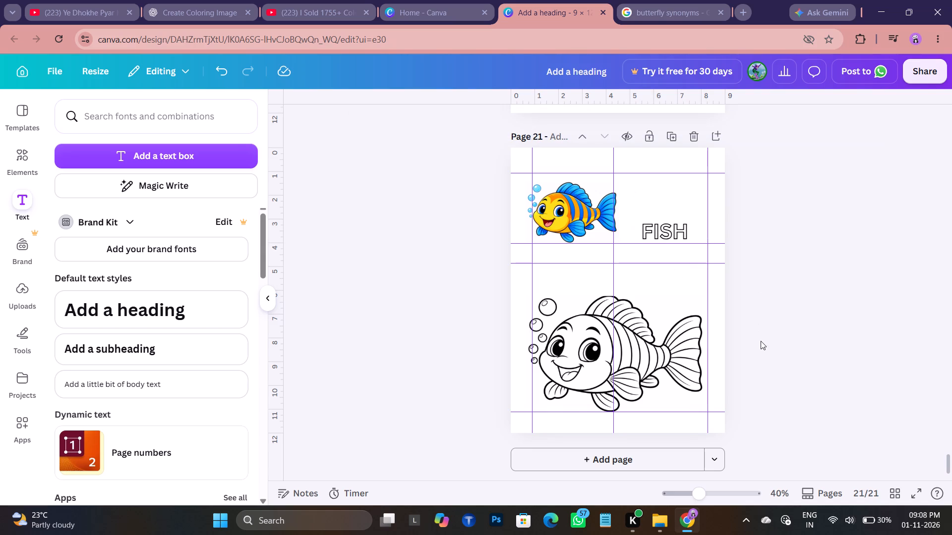
Nudge the hollow FISH heading slightly closer to the coloured fish, keeping it just above the horizontal guide.
left_click_drag(674, 233, 669, 232)
left_click(795, 257)
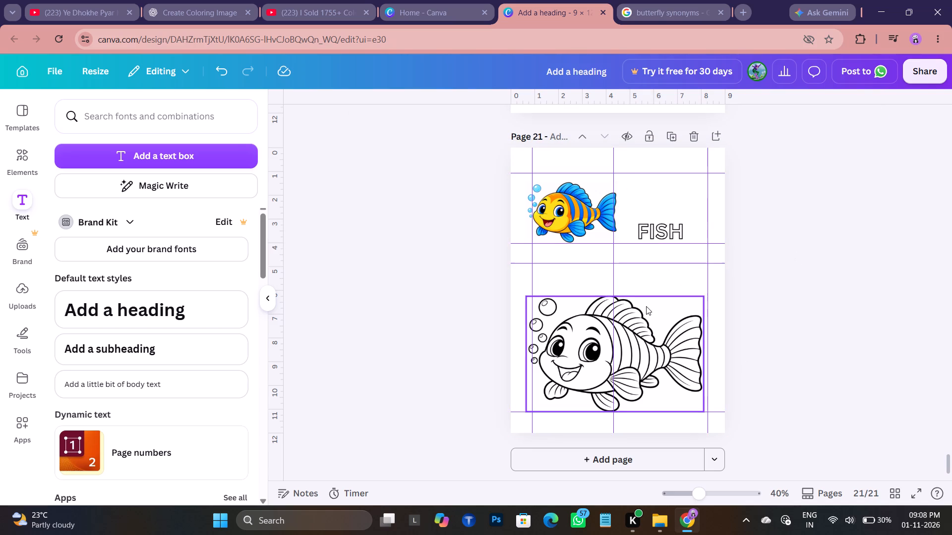
Add a blank page 22 after the fish page.
scroll(466, 329, "right", 1)
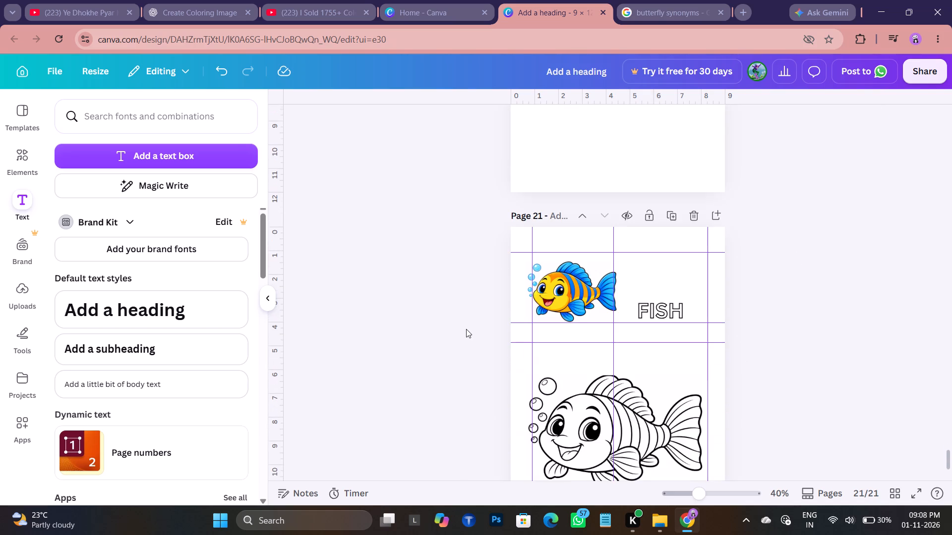
left_click(605, 463)
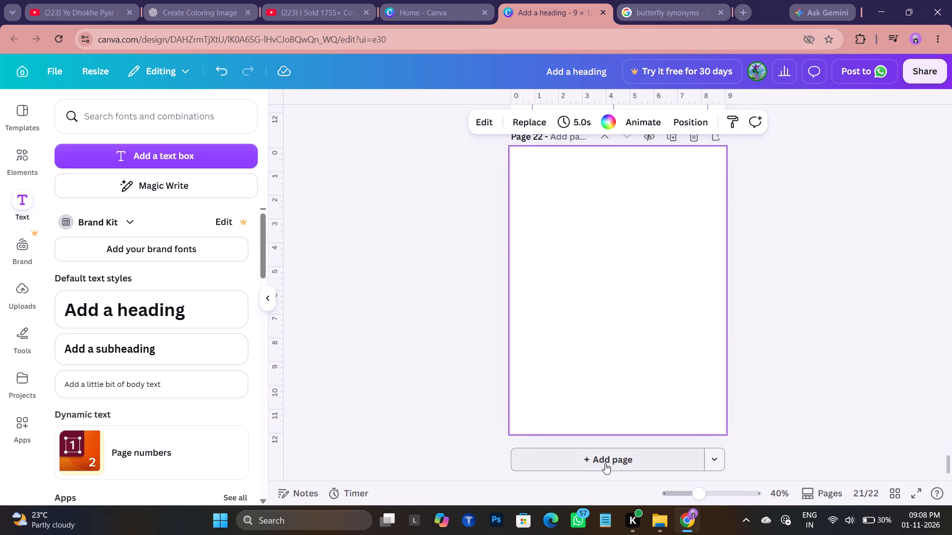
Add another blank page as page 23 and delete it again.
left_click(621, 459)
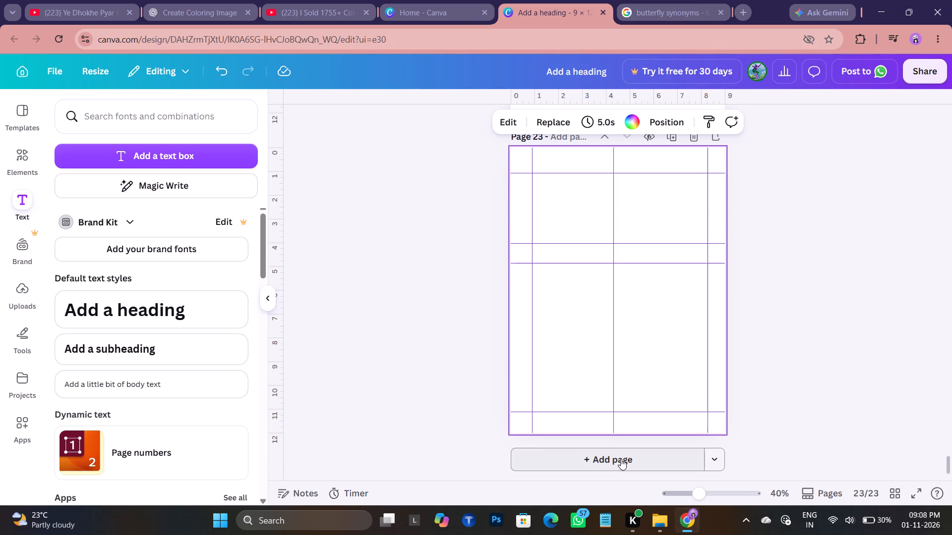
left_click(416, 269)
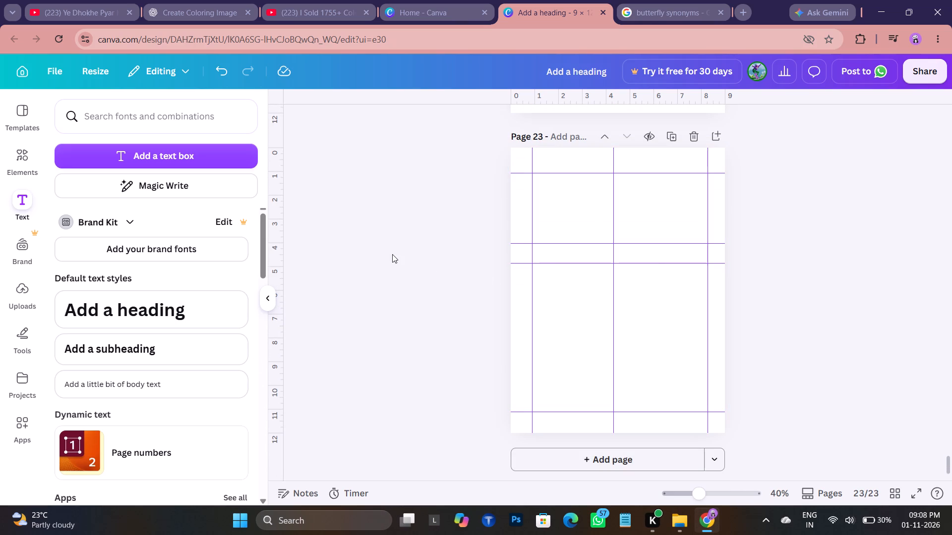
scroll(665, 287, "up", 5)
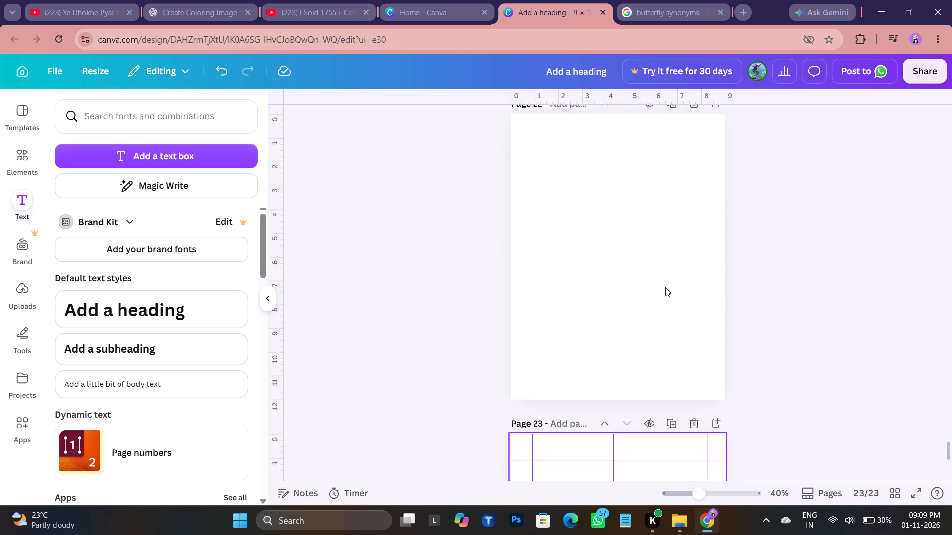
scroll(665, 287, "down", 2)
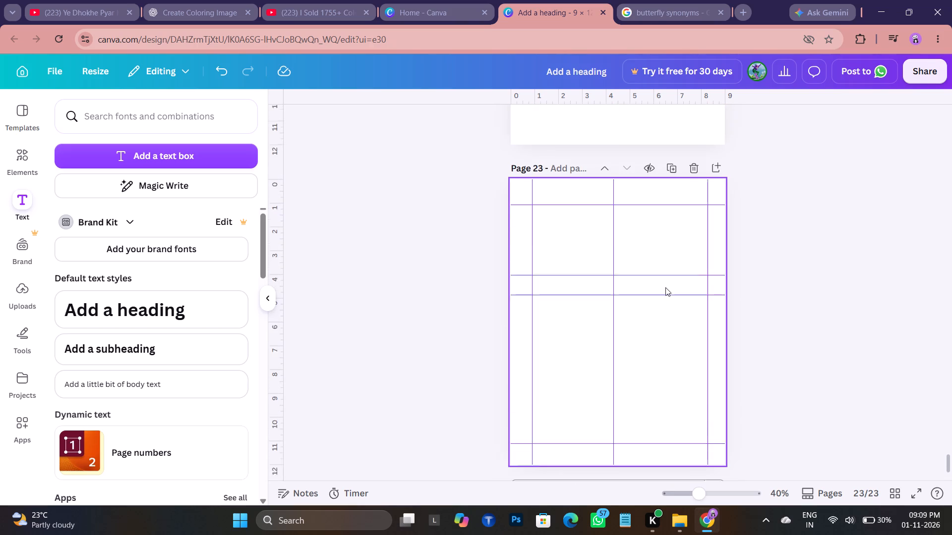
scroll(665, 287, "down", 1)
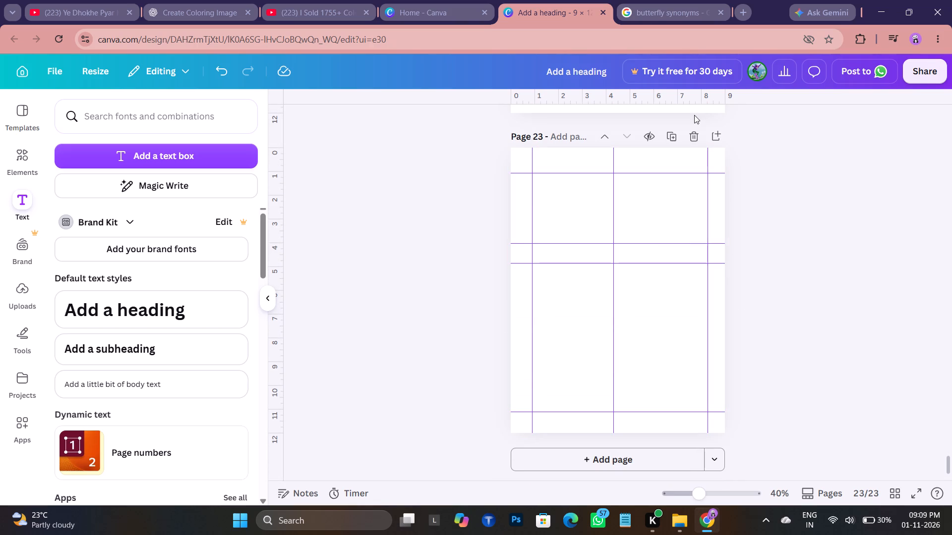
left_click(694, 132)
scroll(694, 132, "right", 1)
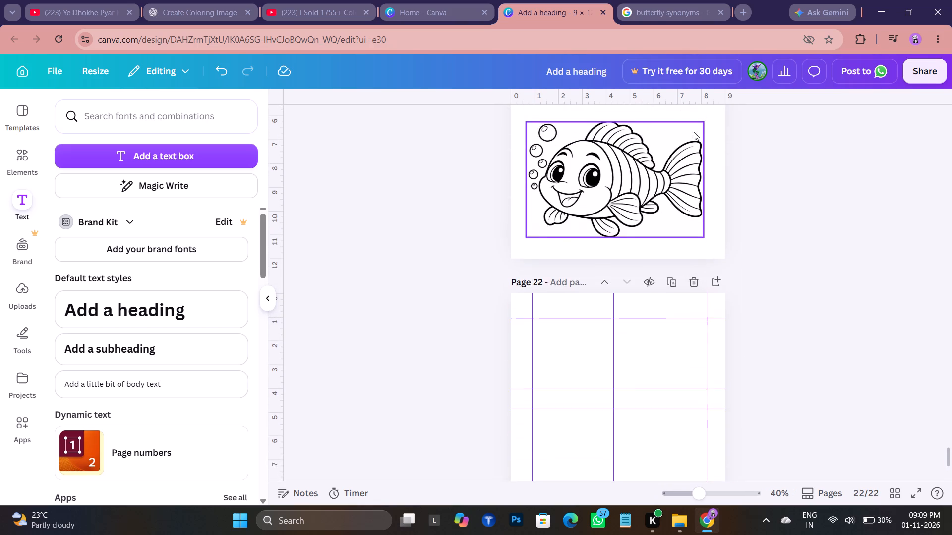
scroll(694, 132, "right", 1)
Open the sharing options for the coloring book design.
left_click(918, 70)
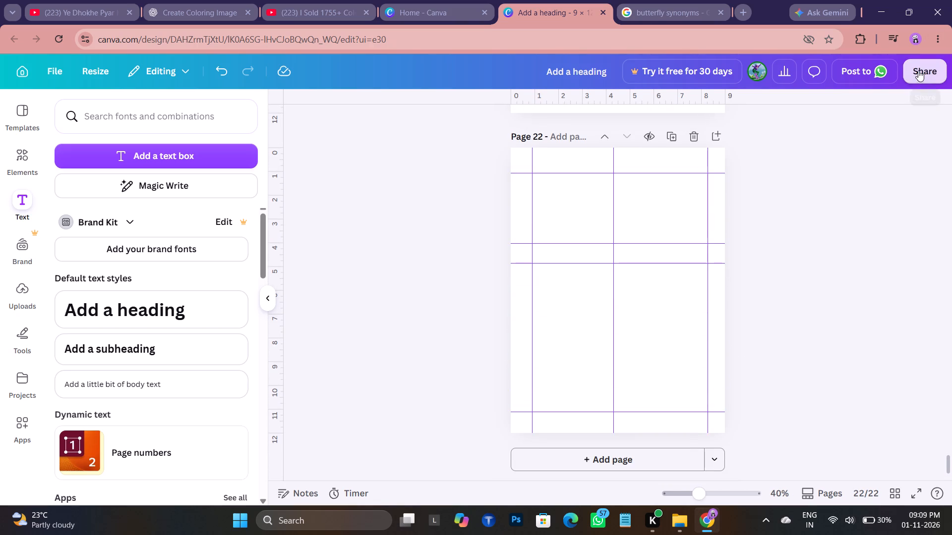
Switch to the YouTube tutorial on selling coloring books and review the part around 19:46 about the exported book file.
left_click(291, 0)
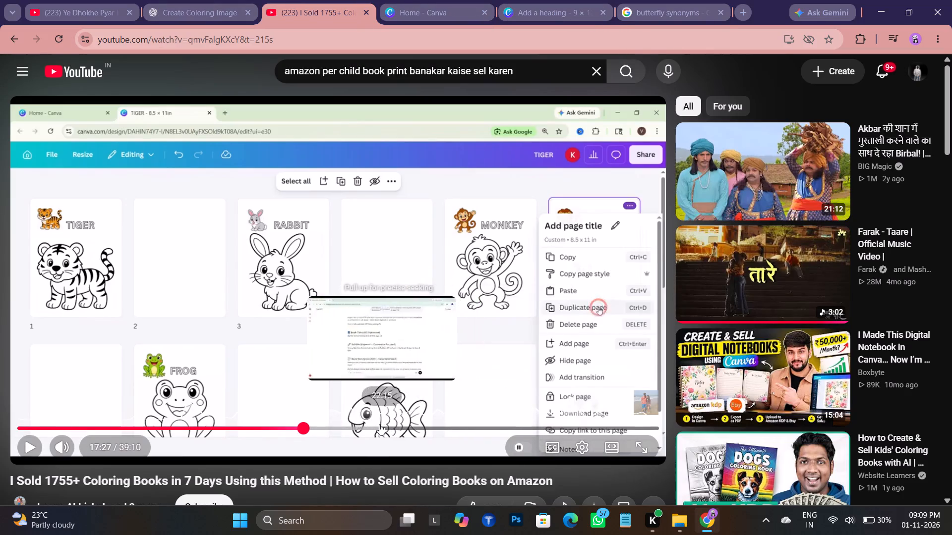
left_click(374, 424)
left_click(353, 425)
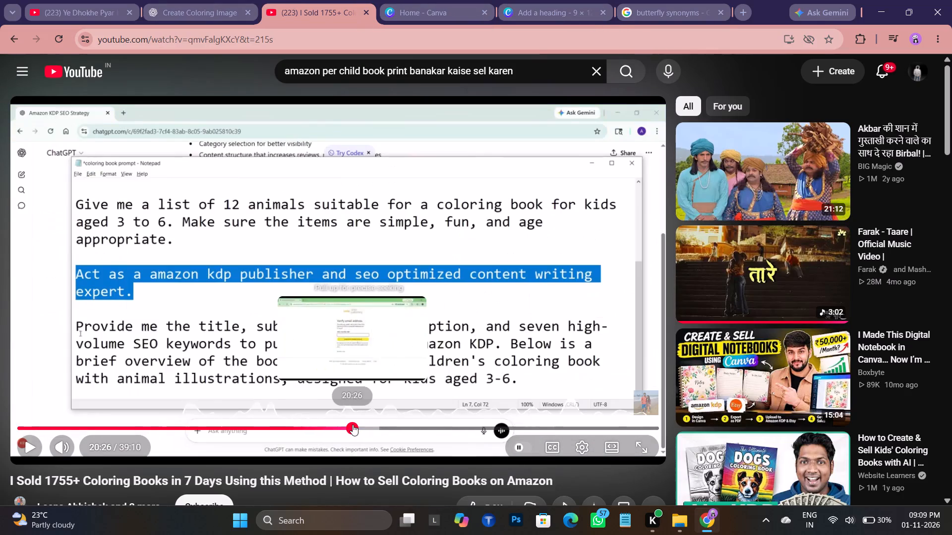
key("Left")
key("Left")
key("Left")
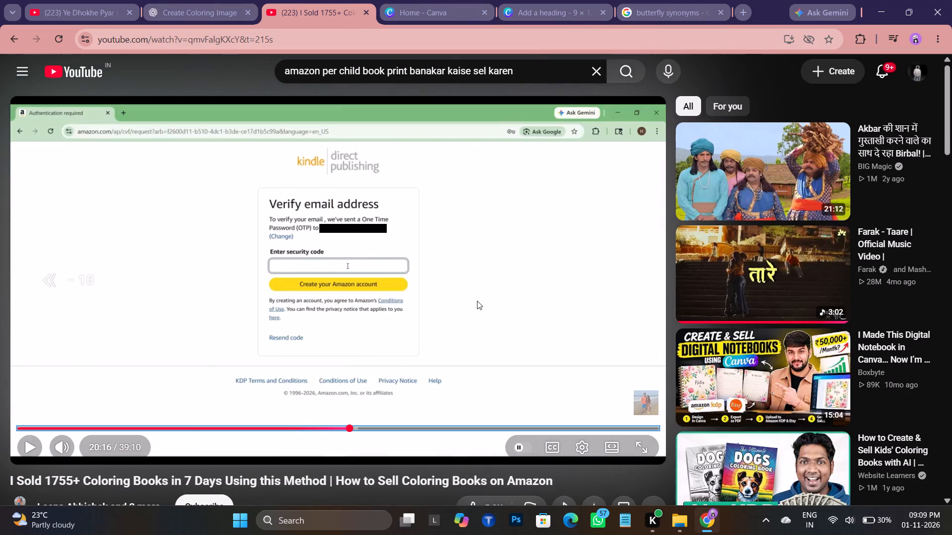
key("Left")
key("Left")
key("Left")
key("Left")
key("Left")
key("space")
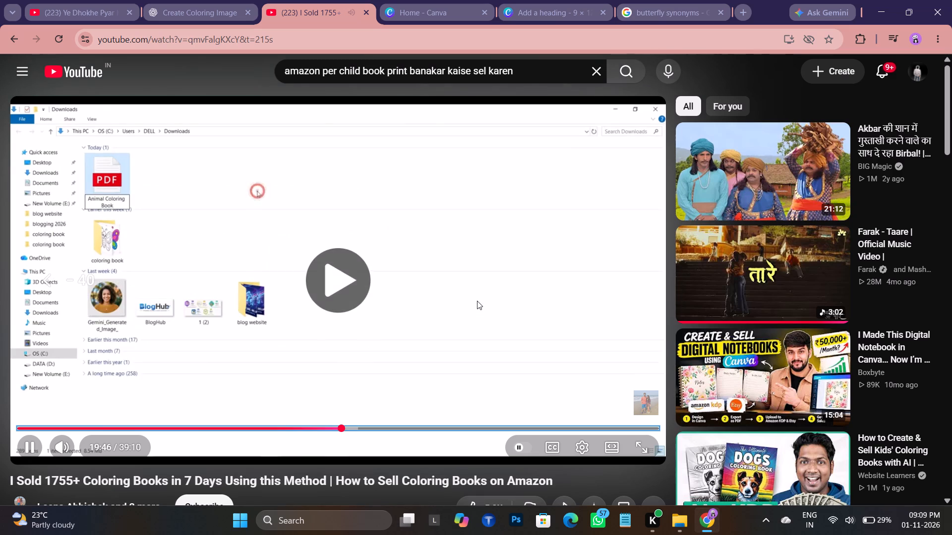
left_click(467, 268)
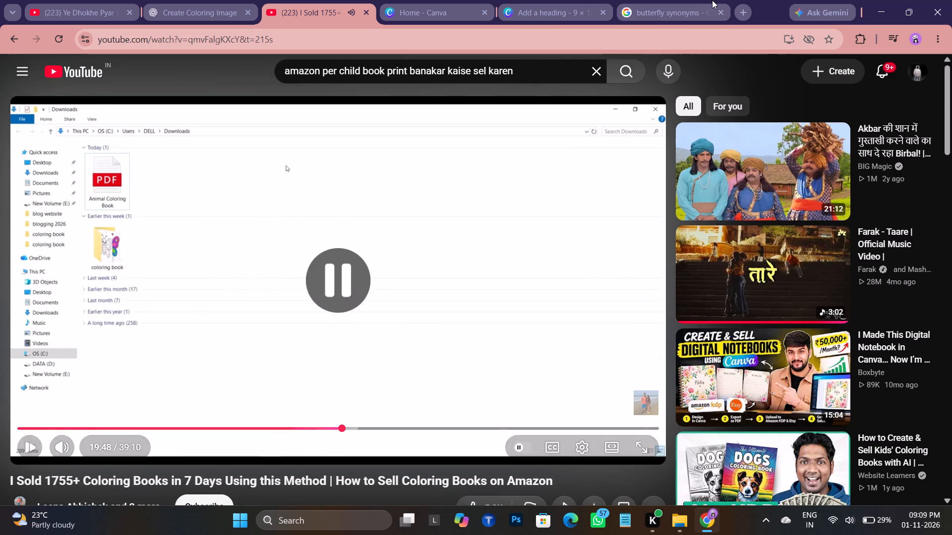
left_click(668, 0)
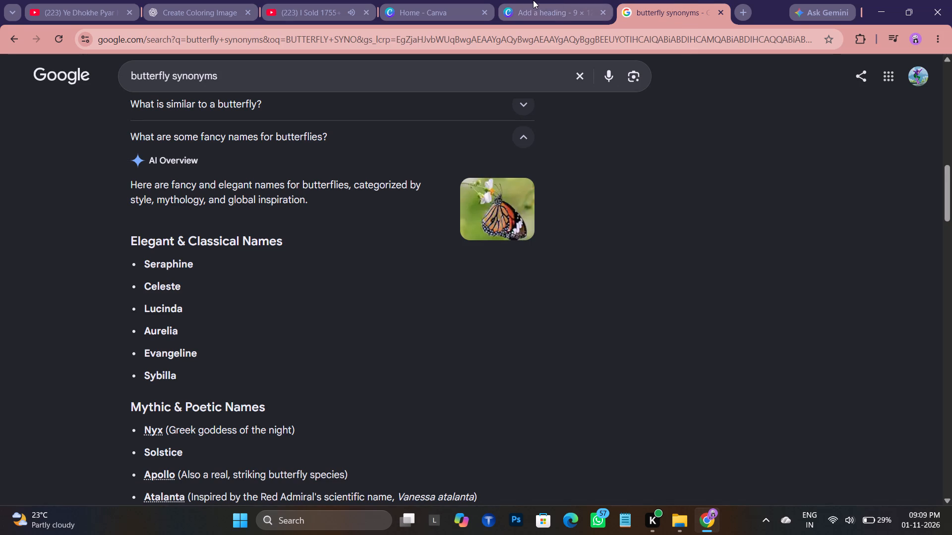
Return to the Canva coloring book design and download all its pages as PNG files in high quality.
left_click(533, 0)
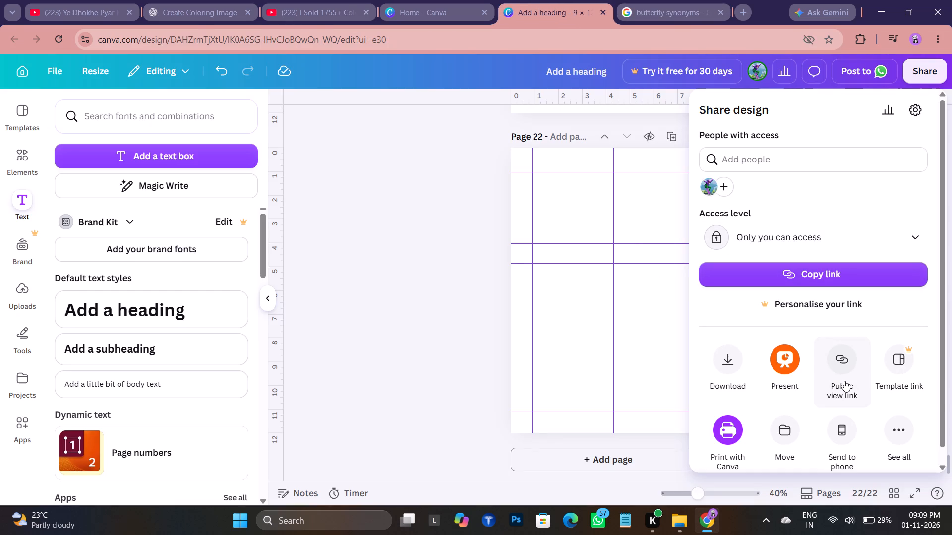
left_click(730, 362)
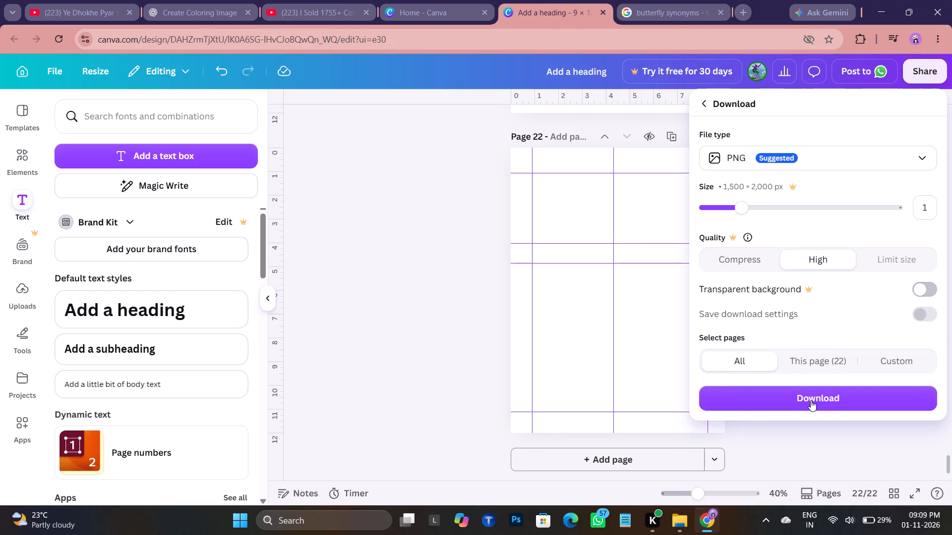
left_click(820, 393)
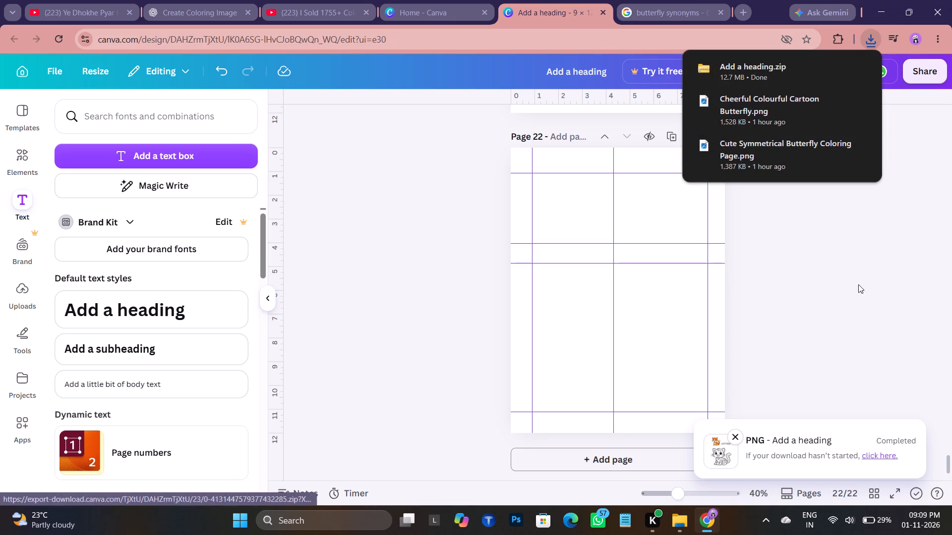
Open the downloaded Add a heading.zip, inspect image 1 from it, and close the image and the archive.
double_click(785, 75)
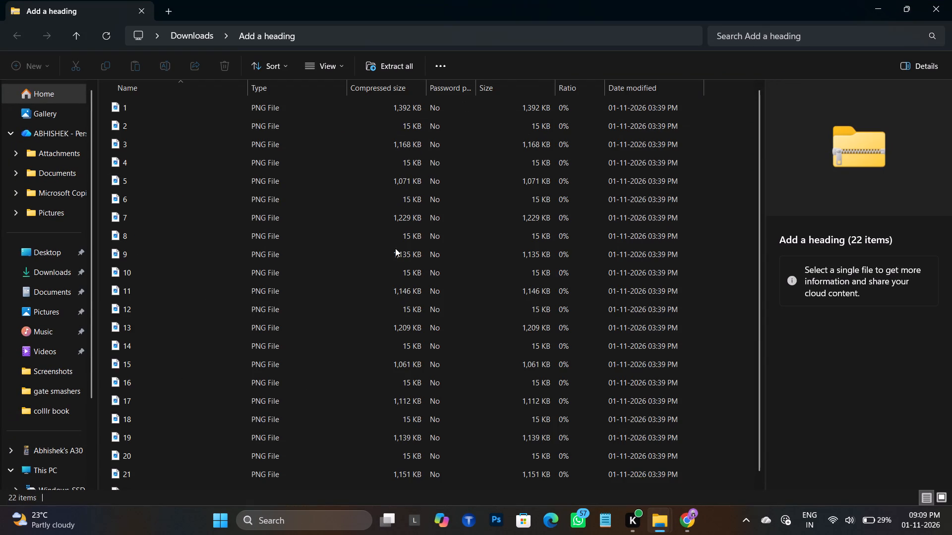
double_click(268, 103)
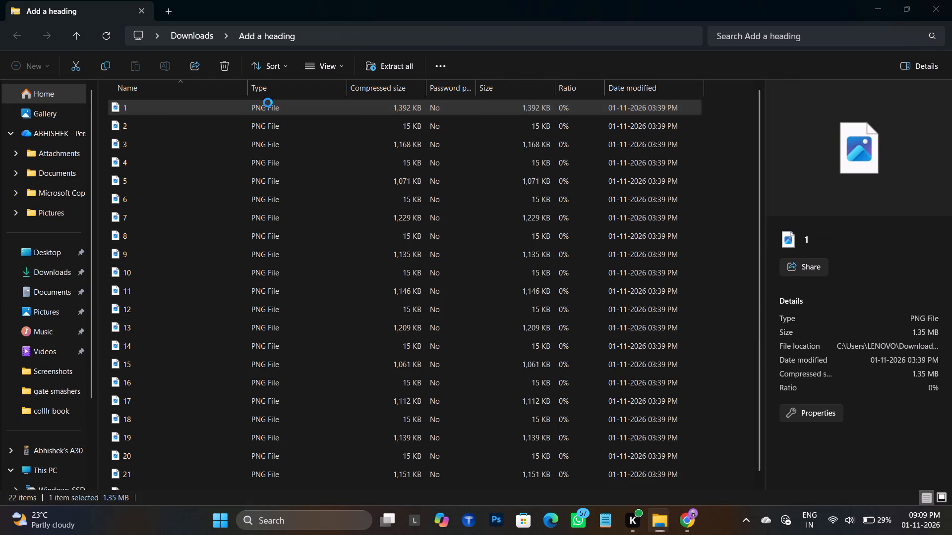
double_click(268, 103)
left_click(951, 0)
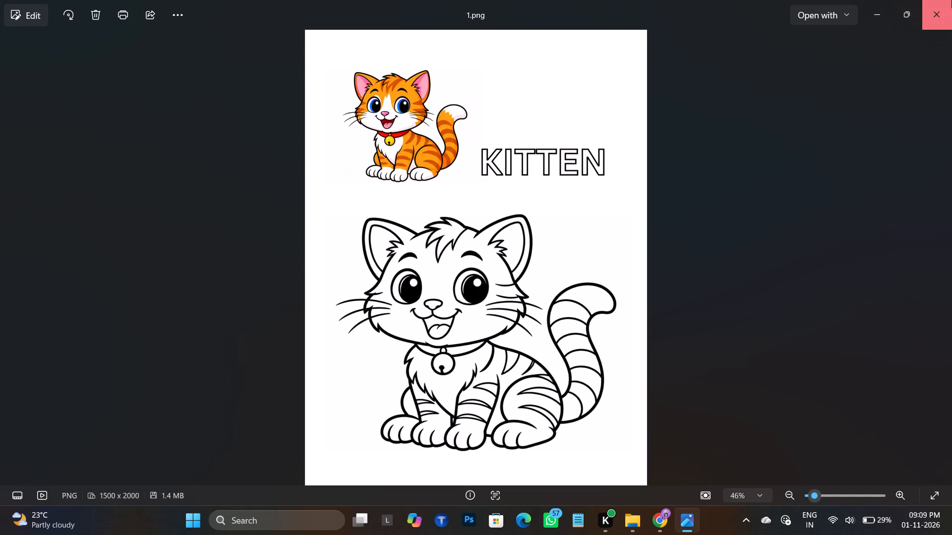
scroll(652, 206, "right", 1)
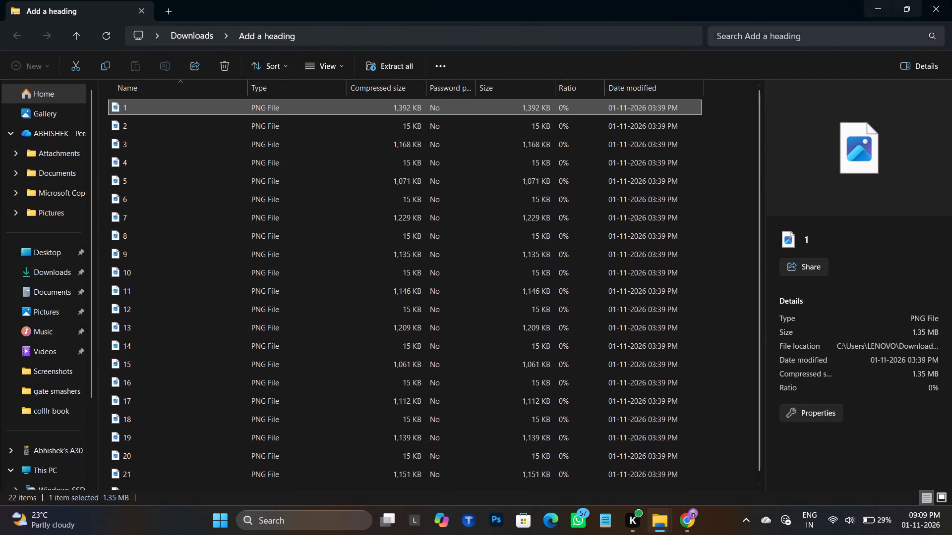
left_click(951, 0)
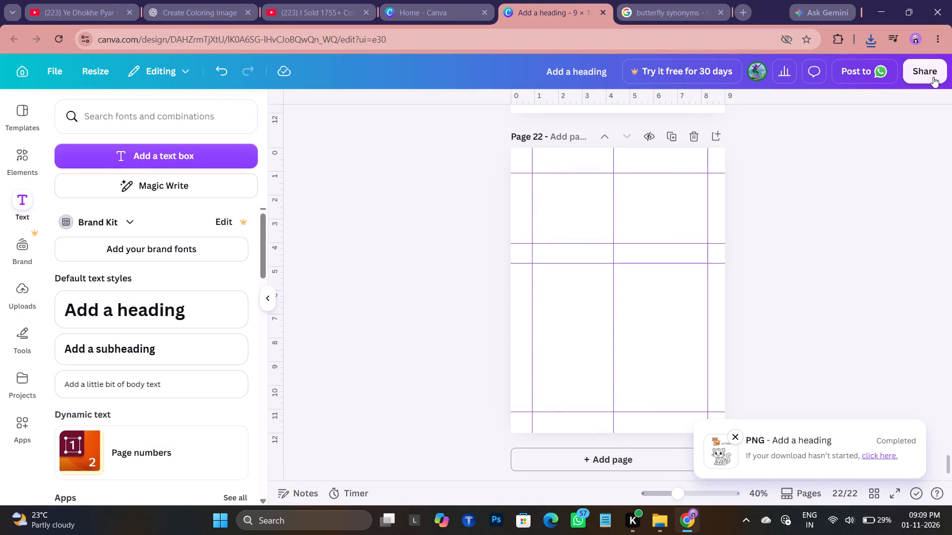
Download all pages of the design as a PDF with the Digital preset.
left_click(920, 68)
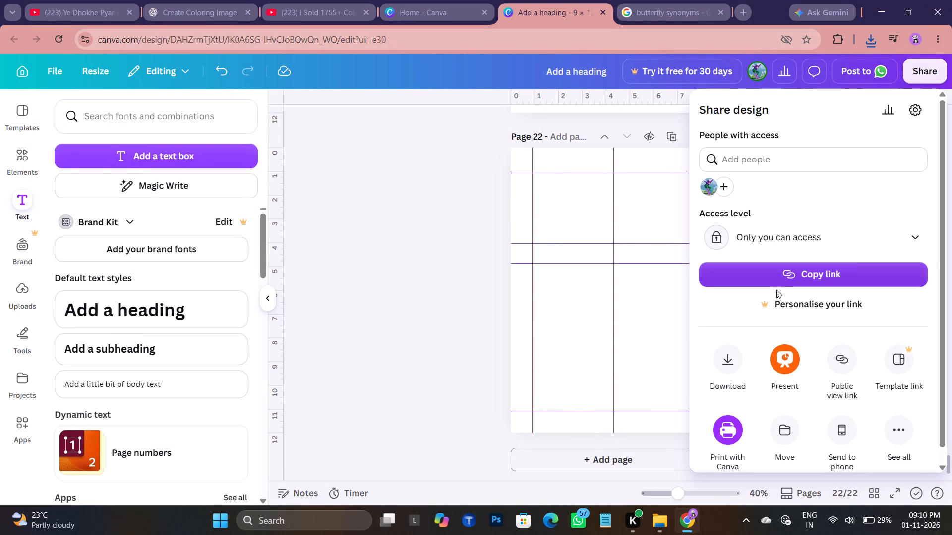
left_click(733, 356)
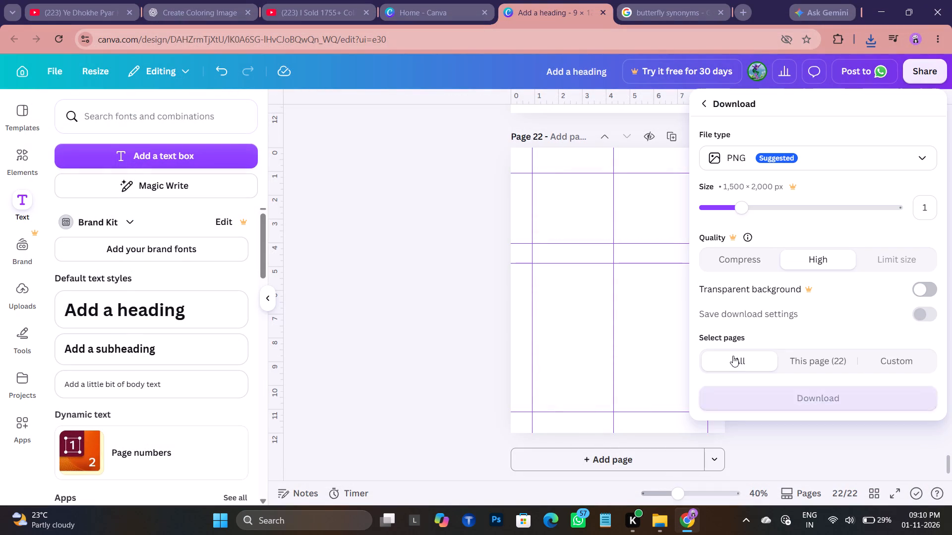
left_click(912, 156)
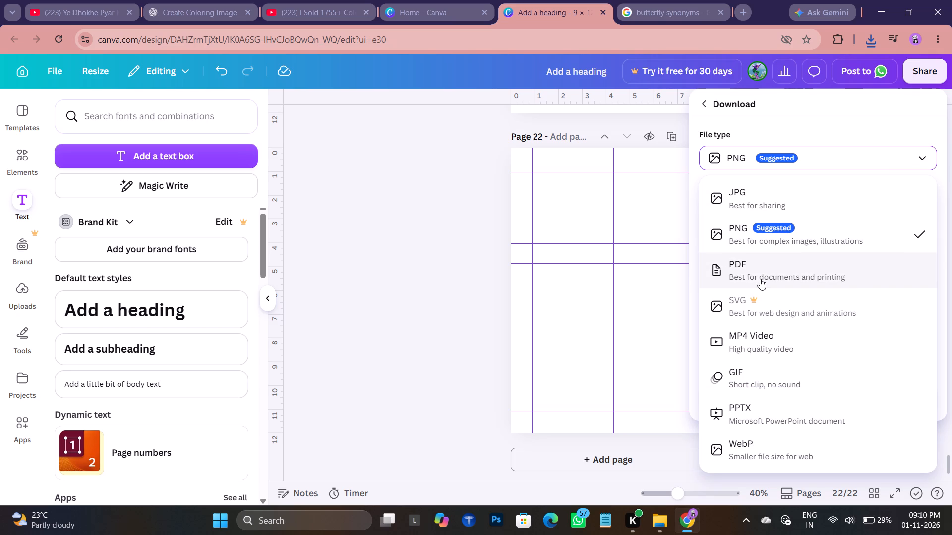
left_click(760, 279)
left_click(781, 384)
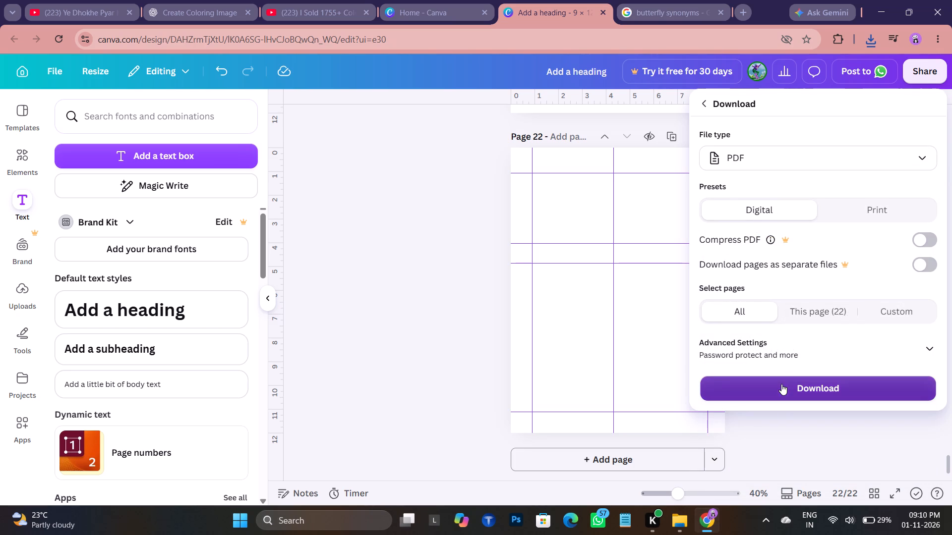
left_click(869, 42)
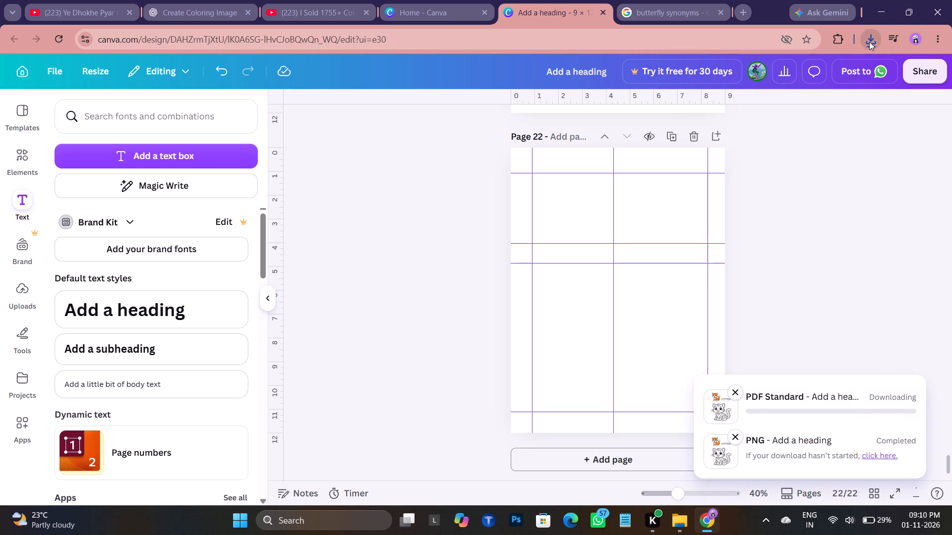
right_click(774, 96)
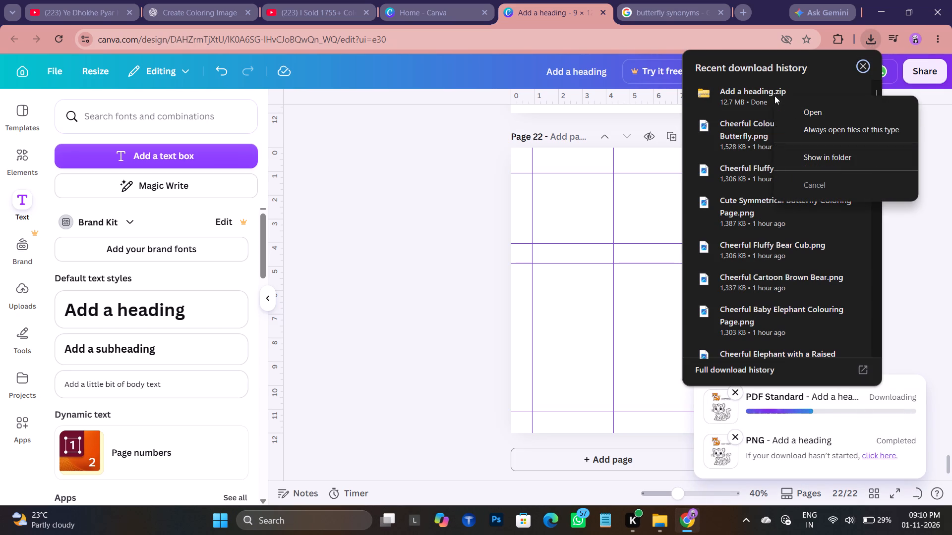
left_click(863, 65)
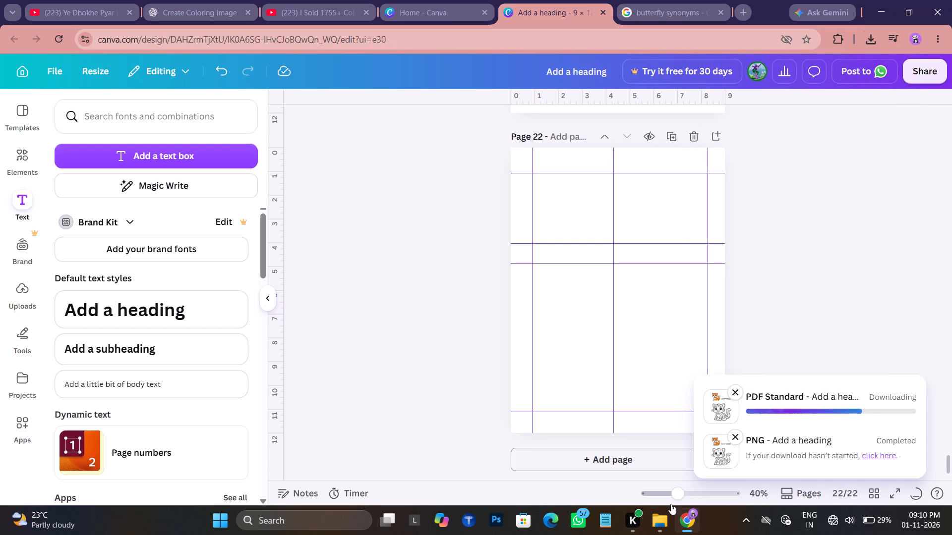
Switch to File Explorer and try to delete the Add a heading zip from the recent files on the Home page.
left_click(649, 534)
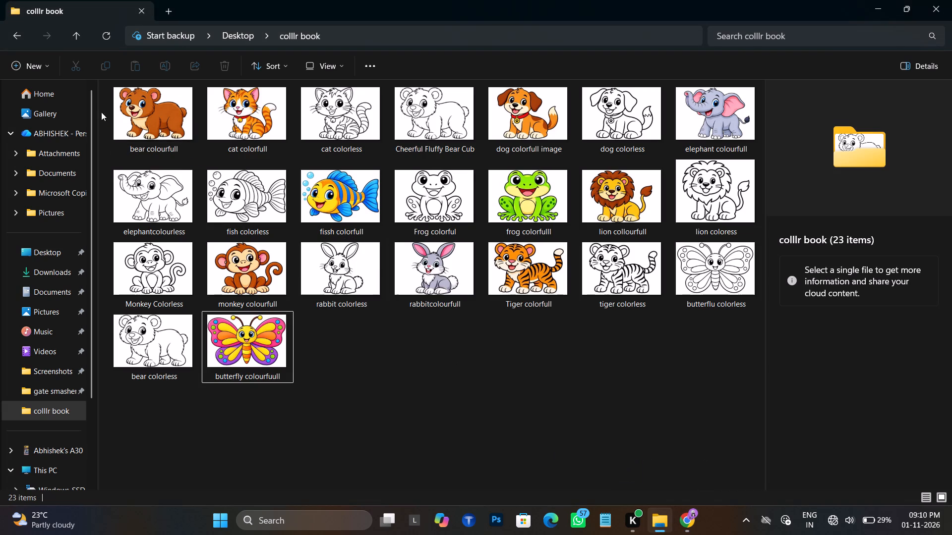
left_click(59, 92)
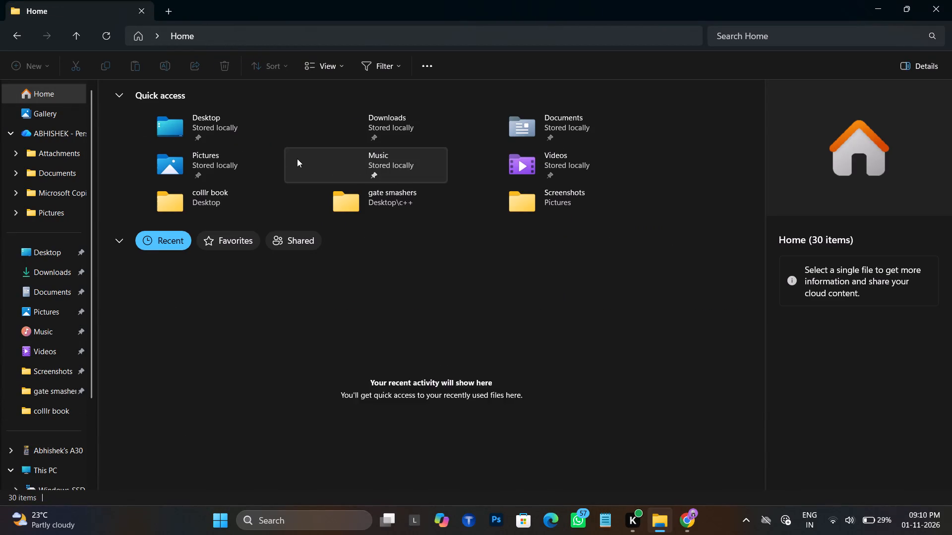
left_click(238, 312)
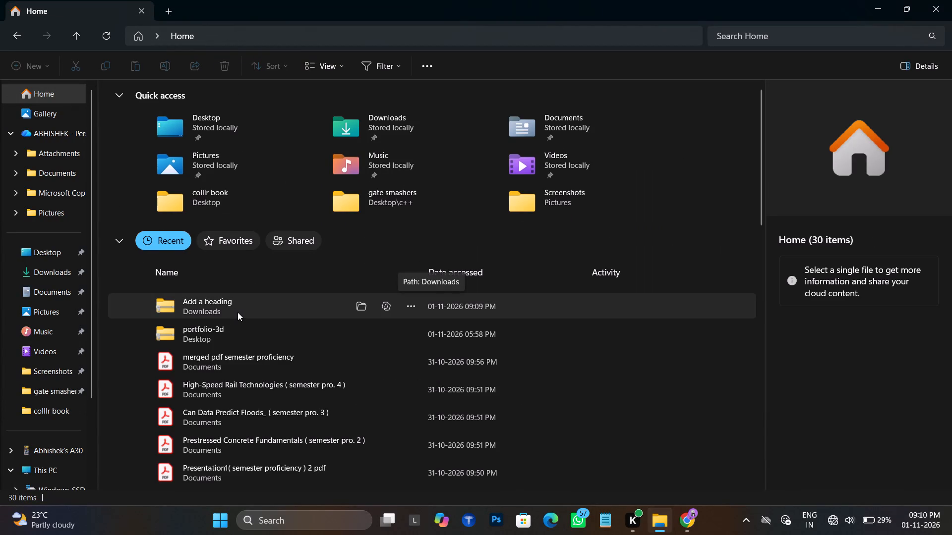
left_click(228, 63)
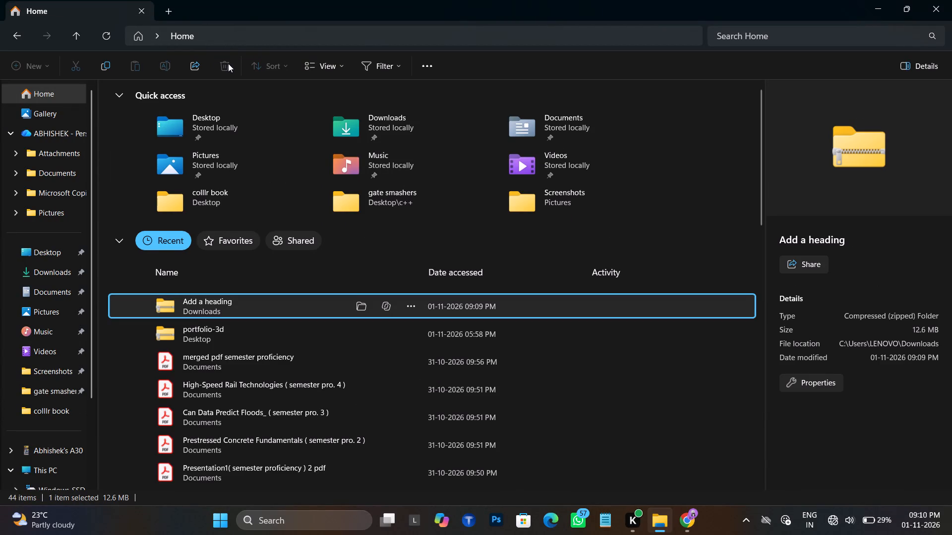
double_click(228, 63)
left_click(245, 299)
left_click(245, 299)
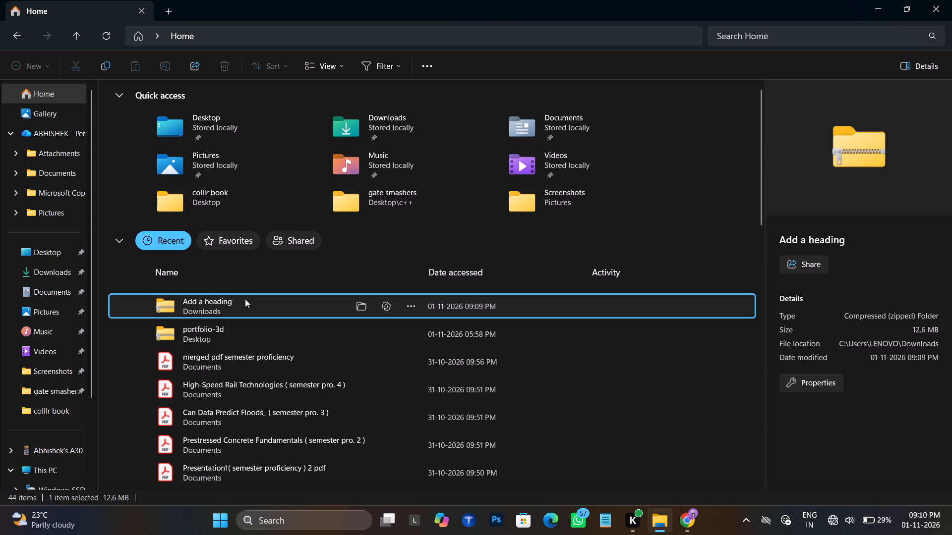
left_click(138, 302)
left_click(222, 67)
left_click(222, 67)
Switch back to the Canva design in Chrome and check the PDF download's progress and the system's connection settings.
left_click(685, 514)
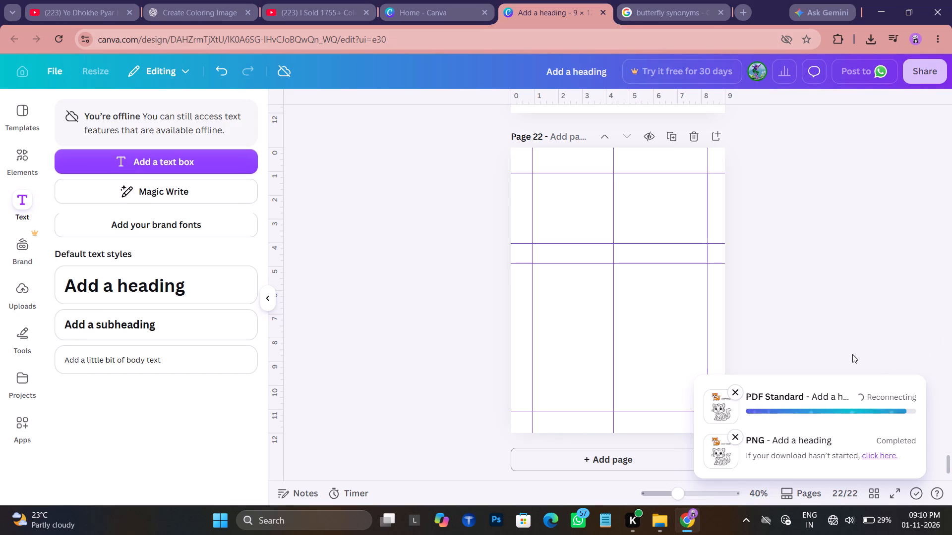
left_click(842, 529)
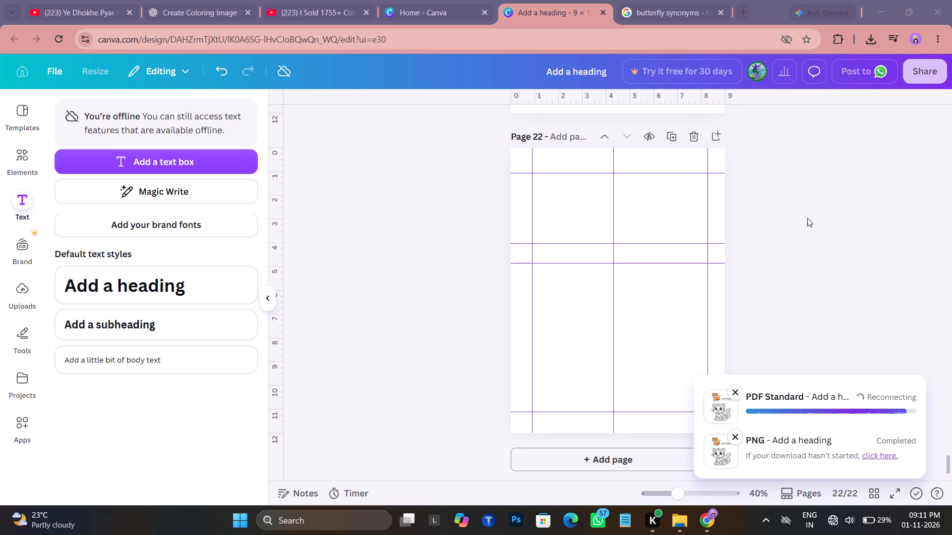
Return to File Explorer, open the Add a heading zip from the recent files and select all the PNG files in it.
left_click(681, 526)
left_click(517, 305)
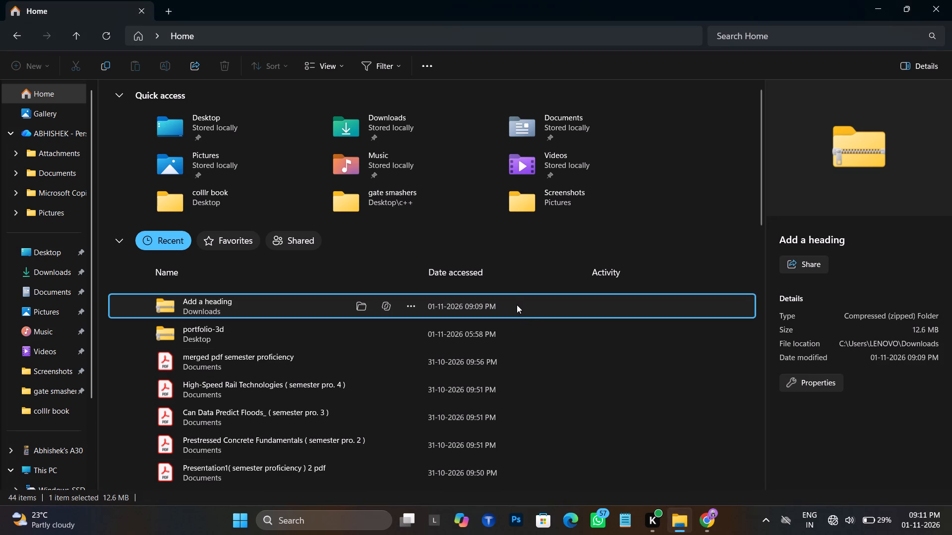
right_click(491, 304)
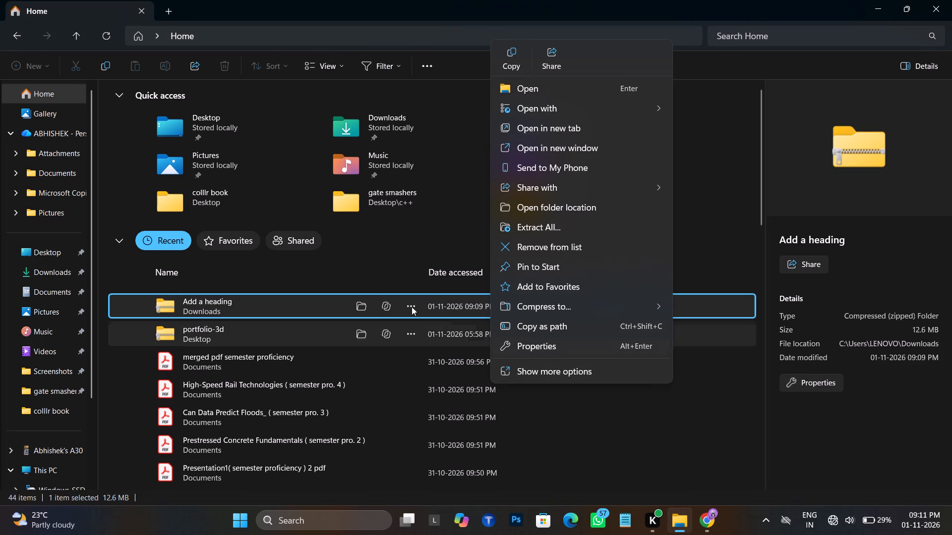
left_click(287, 303)
triple_click(287, 303)
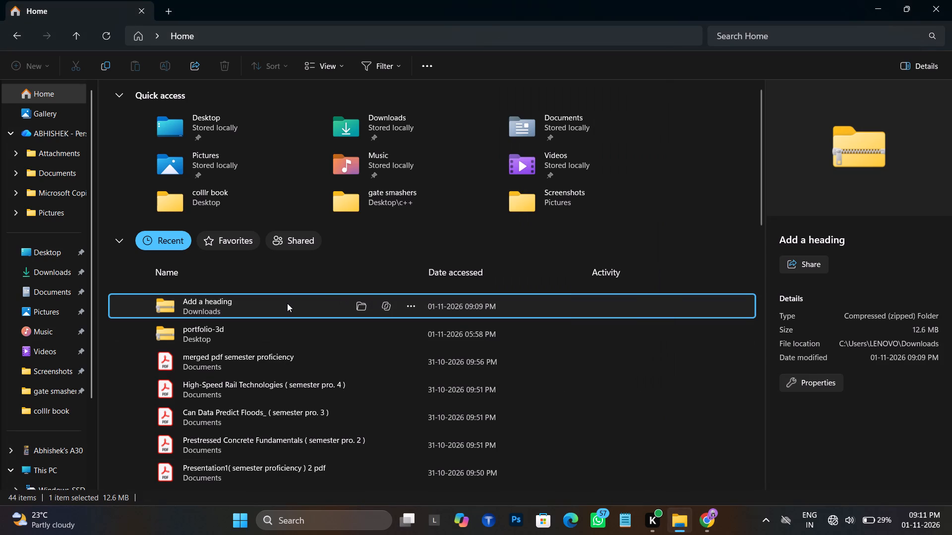
left_click(287, 303)
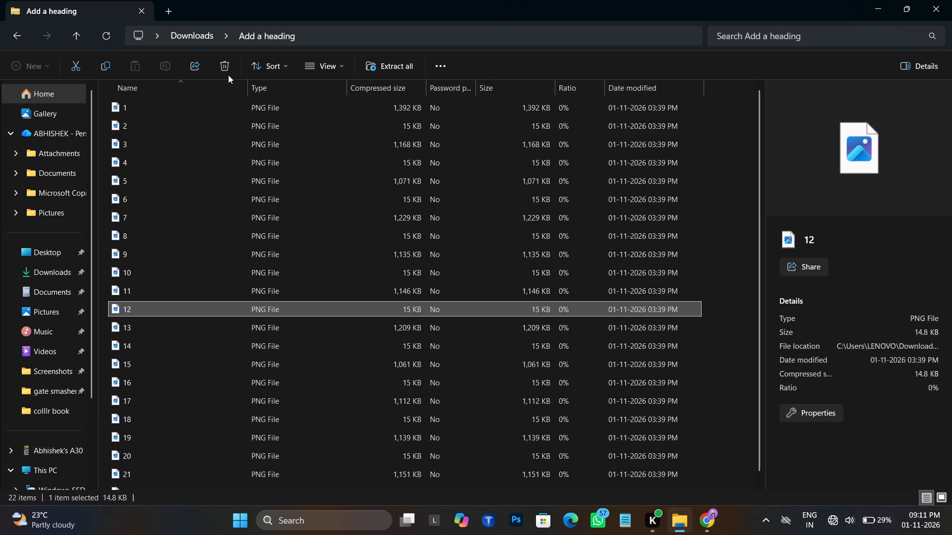
key("ctrl+a")
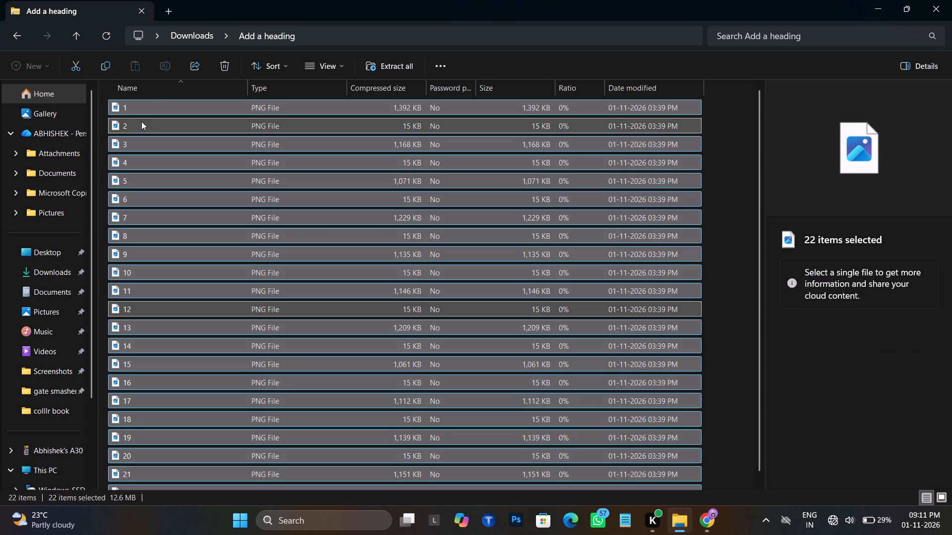
Permanently delete all the selected PNG files from the Add a heading zip.
left_click(222, 70)
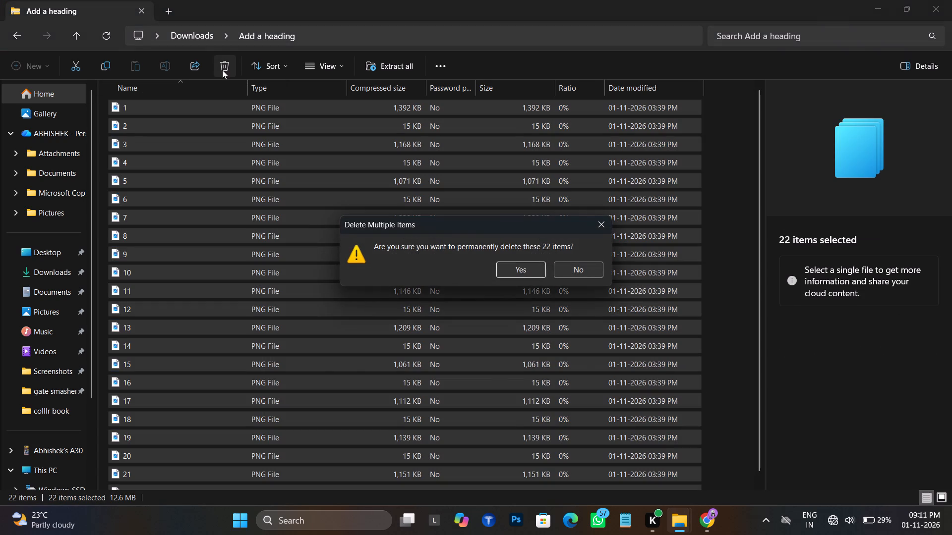
left_click(525, 271)
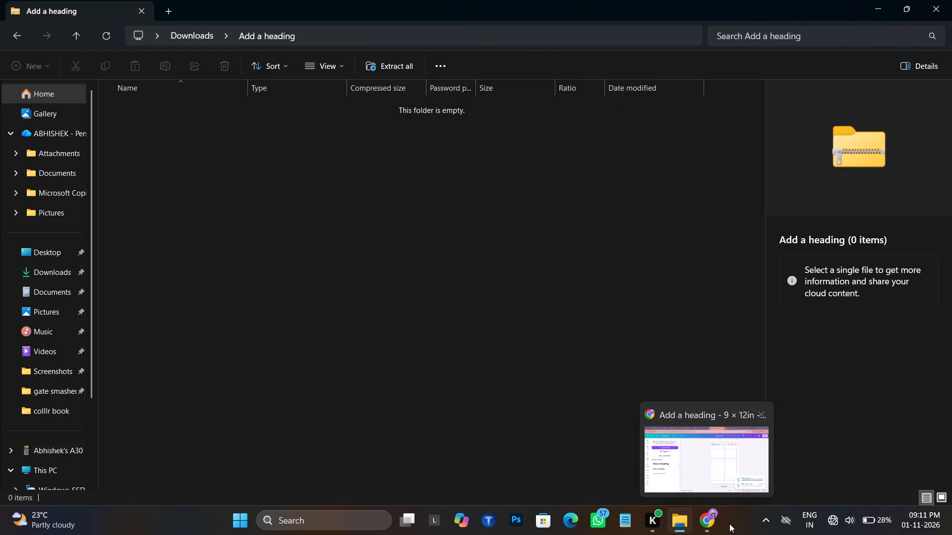
Switch to the Canva design in Chrome, check the PDF download's progress, and browse and refresh the available Wi-Fi networks.
left_click(709, 519)
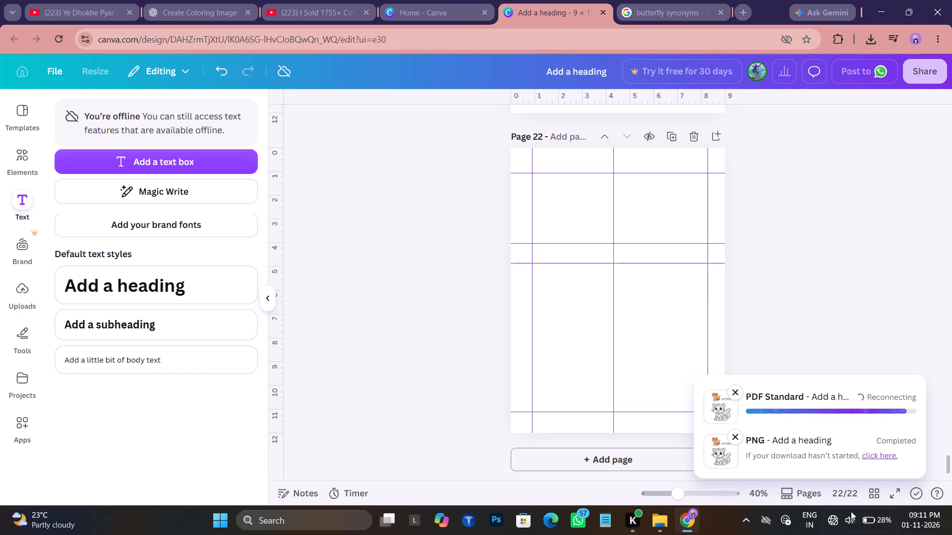
left_click(838, 523)
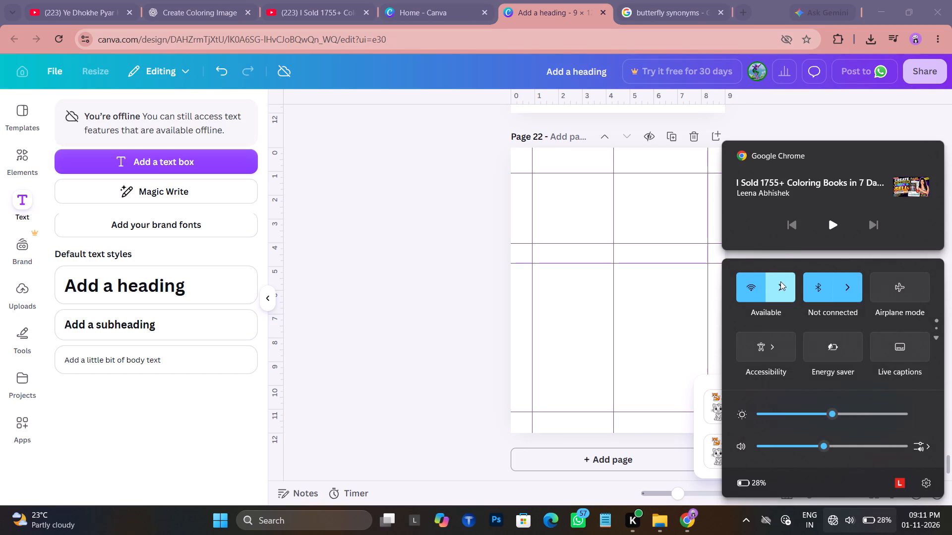
left_click(780, 282)
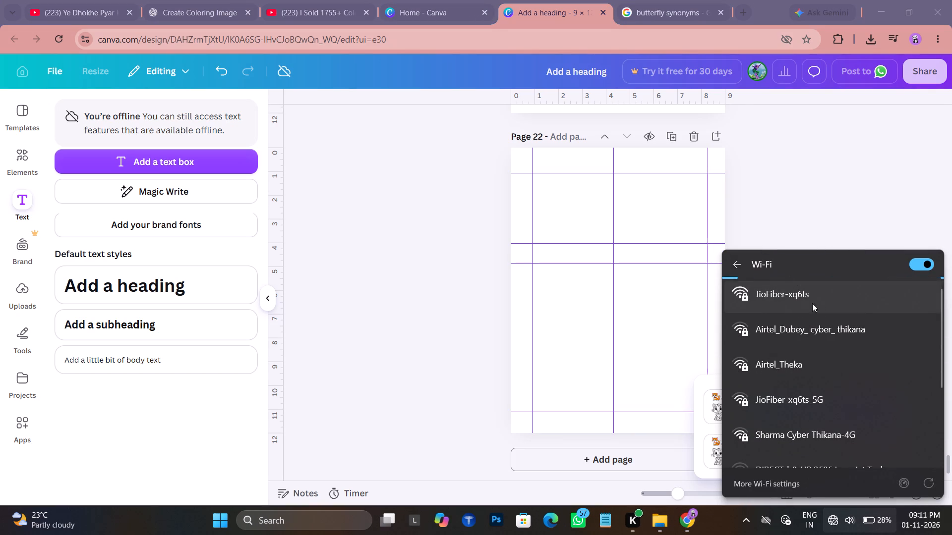
scroll(818, 370, "down", 2)
scroll(818, 370, "up", 14)
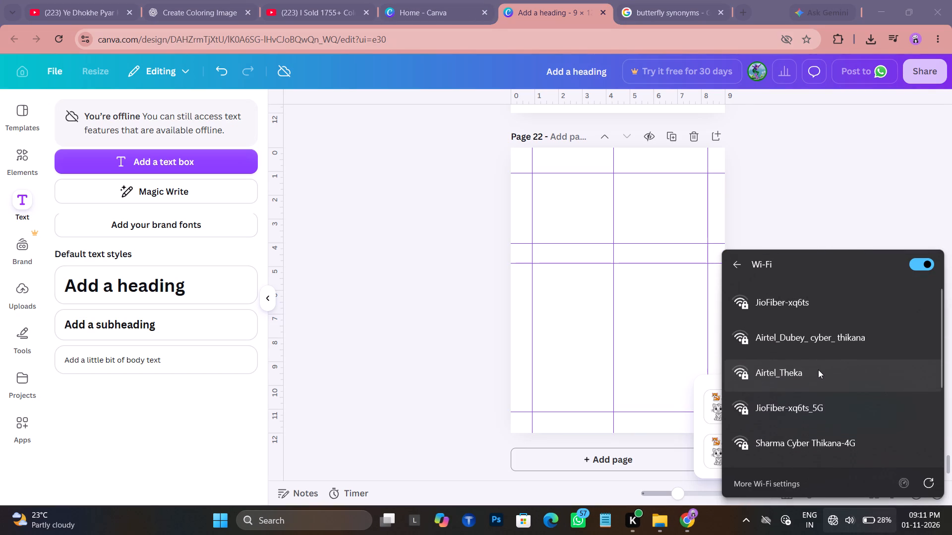
left_click(933, 481)
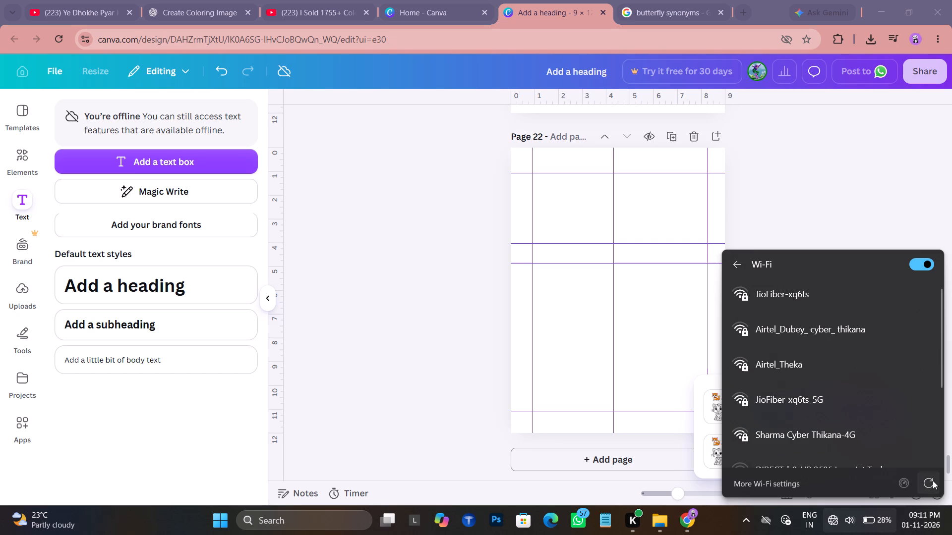
left_click(831, 174)
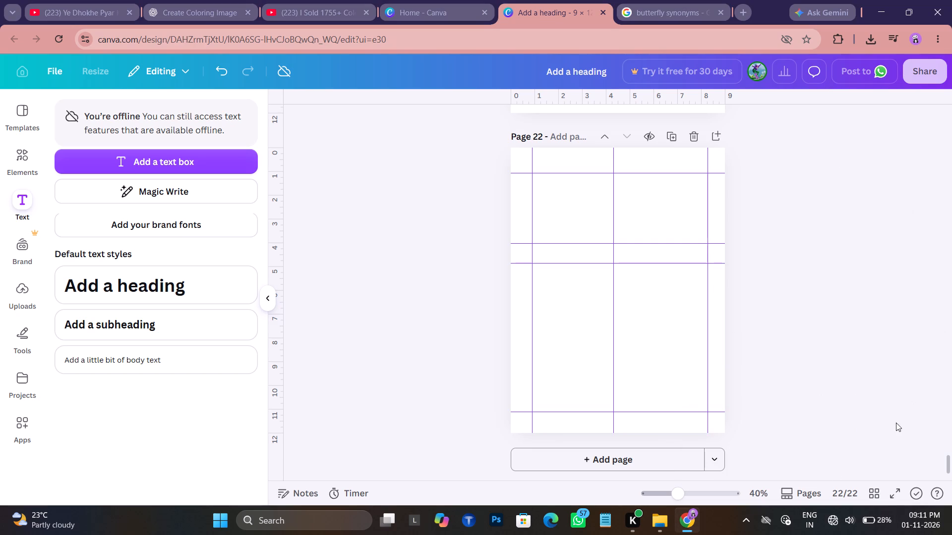
Return to File Explorer, go back to Home and select the Add a heading zip in the recent files.
left_click(688, 527)
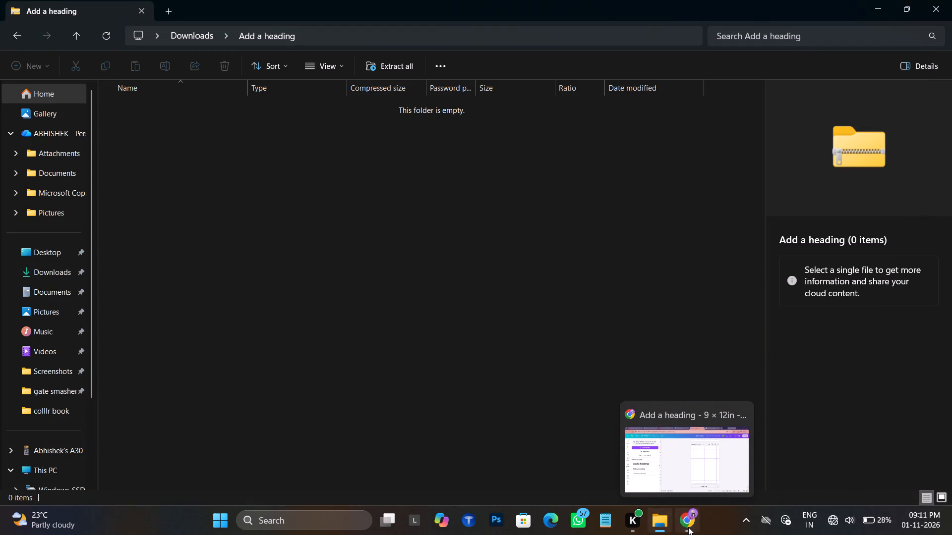
left_click(23, 35)
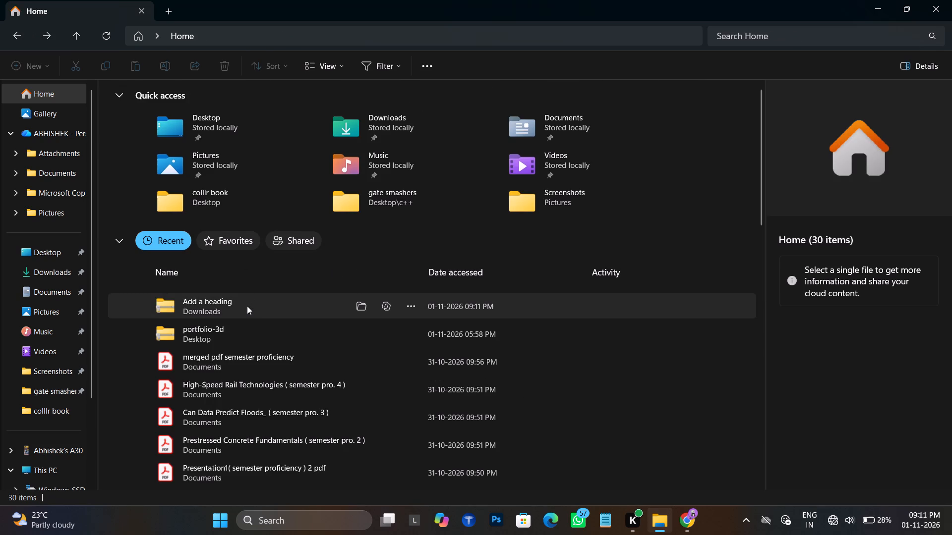
left_click(251, 309)
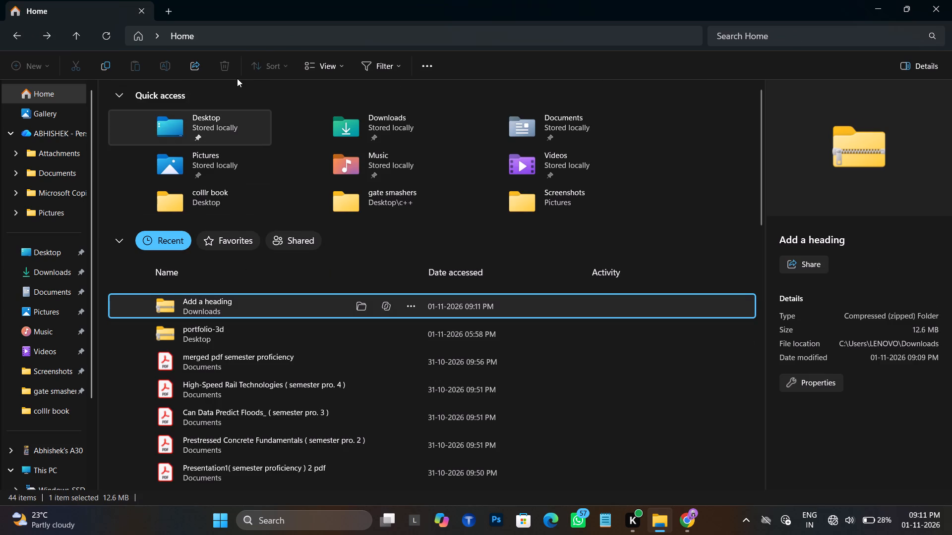
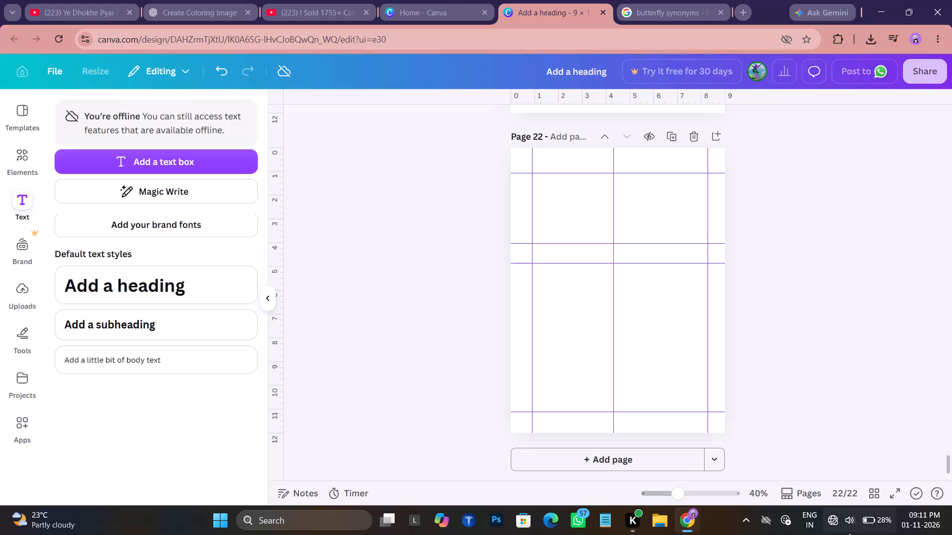
Look through the list of available Wi-Fi networks for one to connect to.
left_click(779, 289)
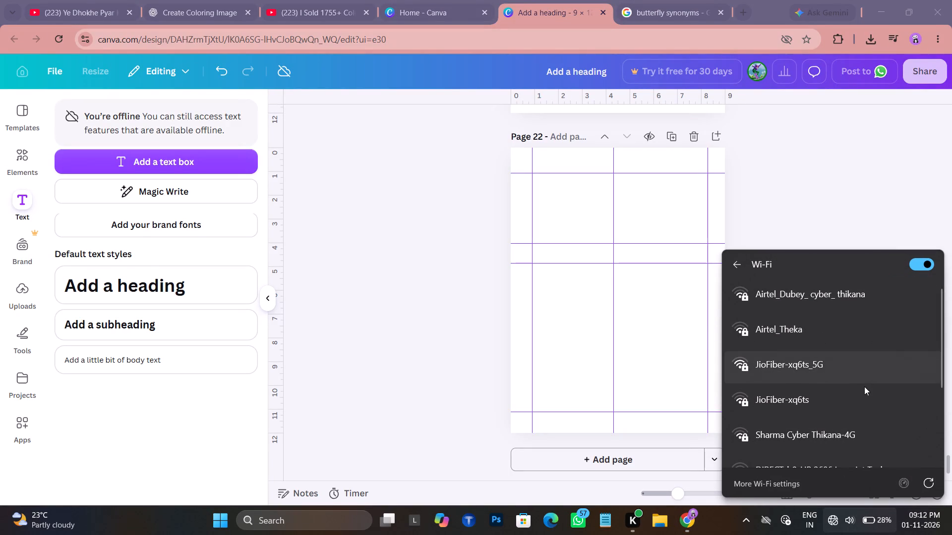
scroll(836, 392, "down", 8)
scroll(836, 392, "up", 13)
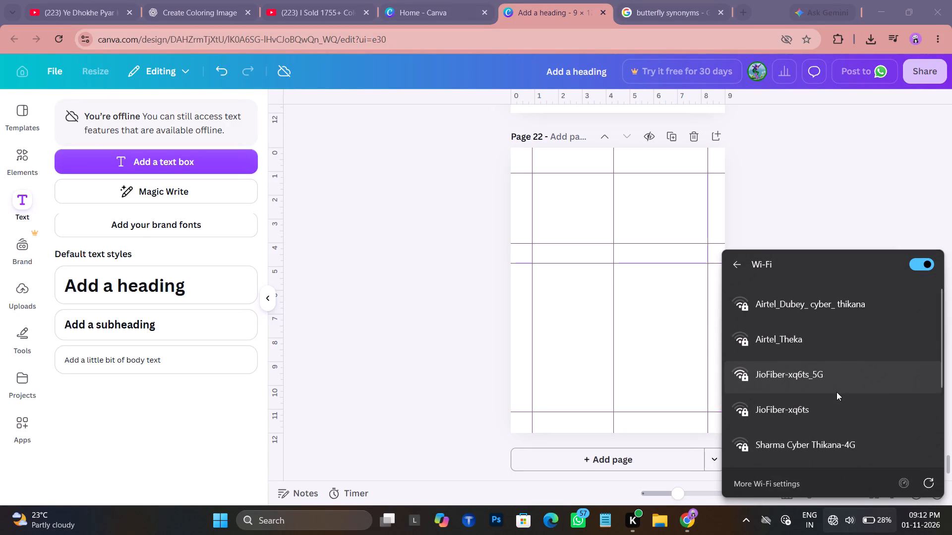
scroll(836, 392, "up", 9)
left_click(397, 216)
Review the coloring book pages from the last page back to the kitten page.
scroll(397, 216, "up", 5)
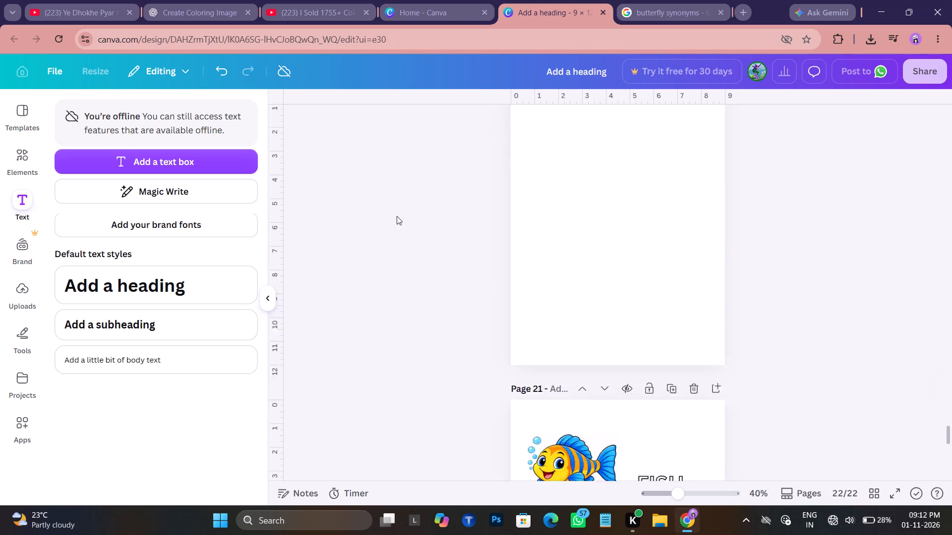
scroll(397, 216, "down", 2)
scroll(397, 216, "up", 8)
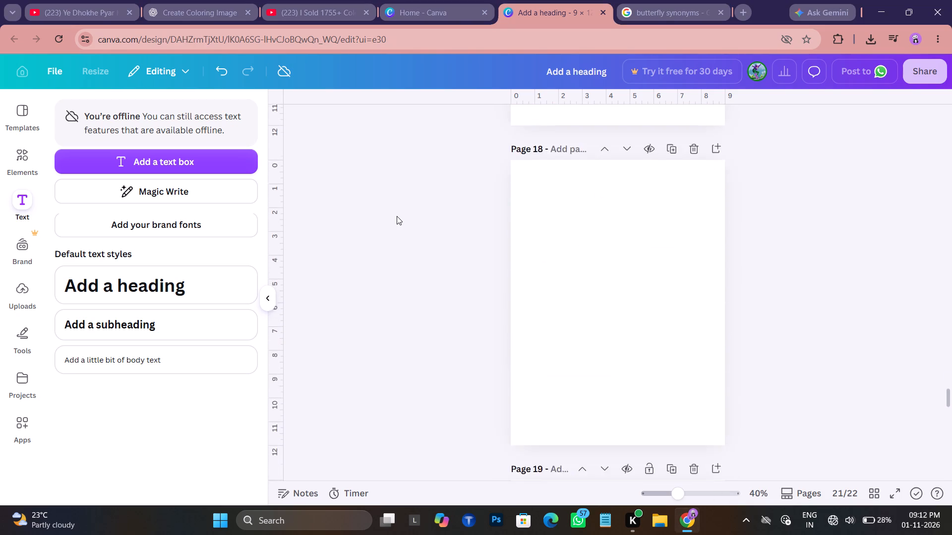
scroll(397, 216, "up", 12)
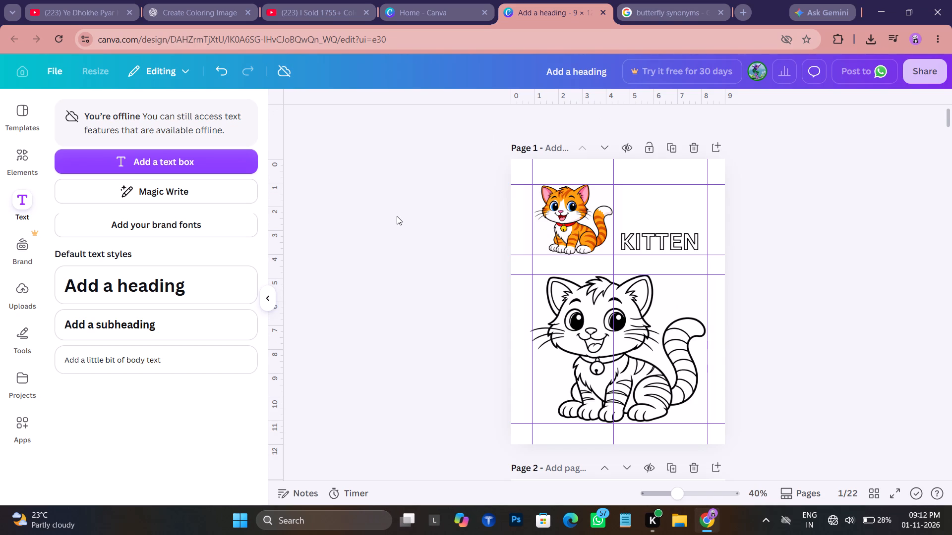
scroll(397, 216, "up", 4)
scroll(397, 216, "down", 1)
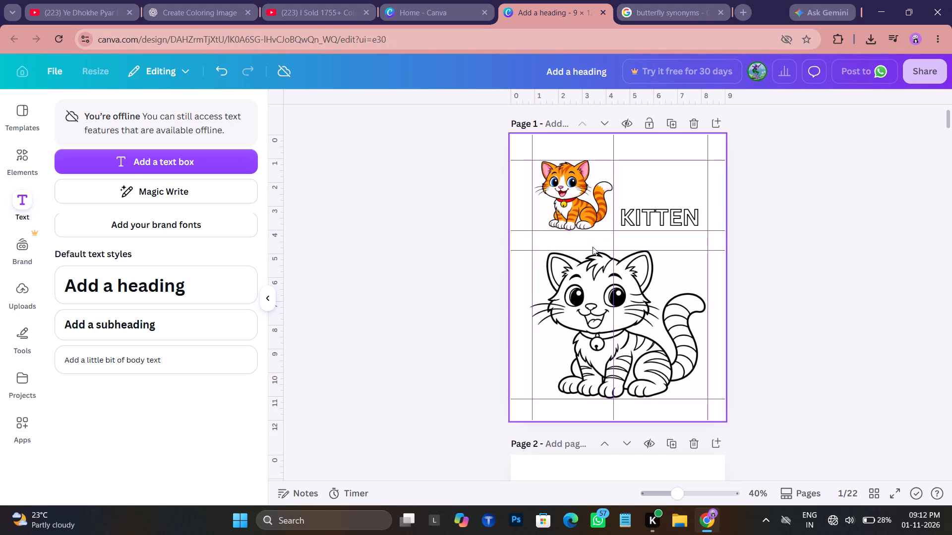
scroll(438, 233, "up", 10)
scroll(438, 233, "down", 1)
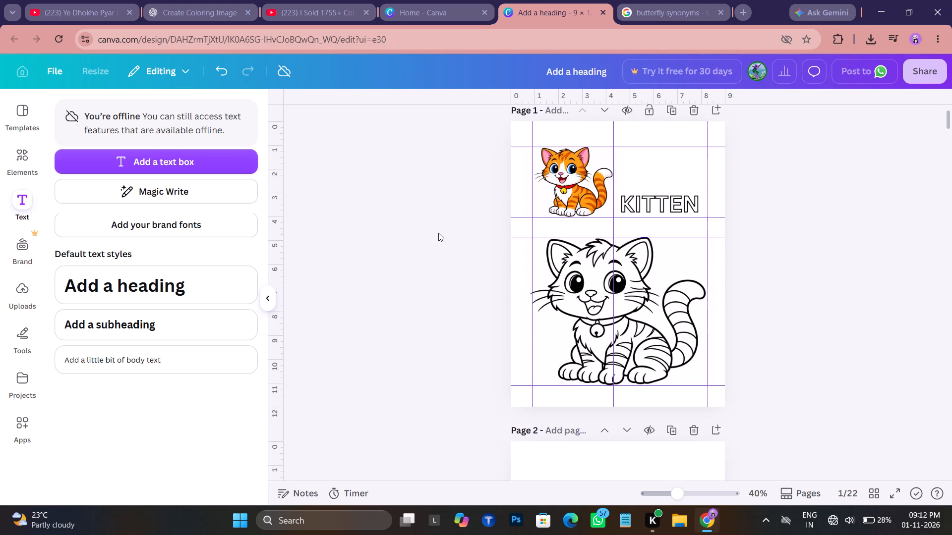
scroll(438, 233, "down", 1)
scroll(677, 121, "up", 6)
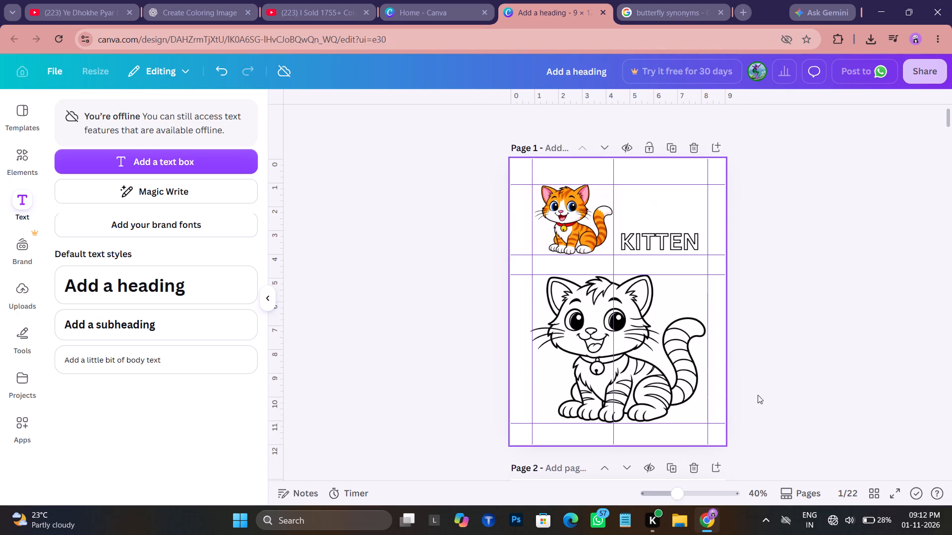
Connect the computer to the vivo Y12G Wi-Fi network with automatic connection enabled.
left_click(850, 517)
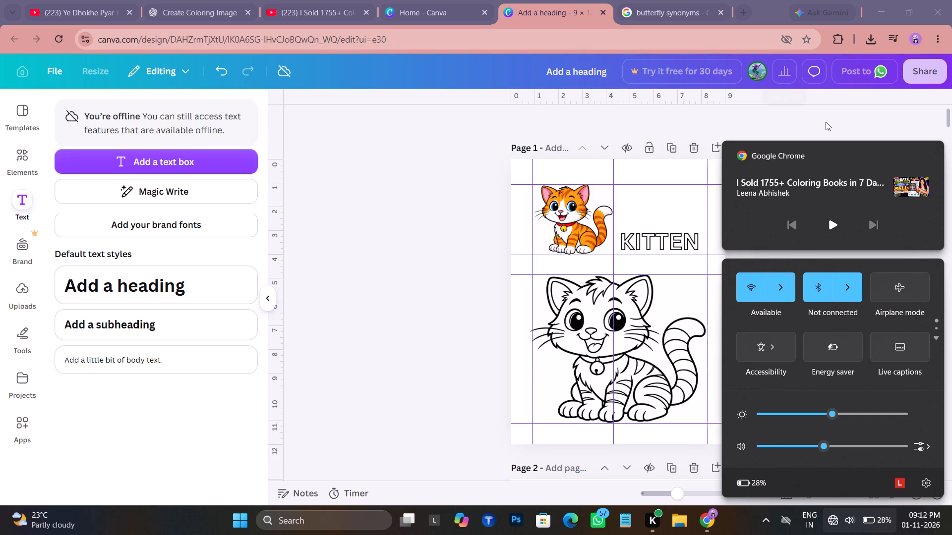
left_click(864, 124)
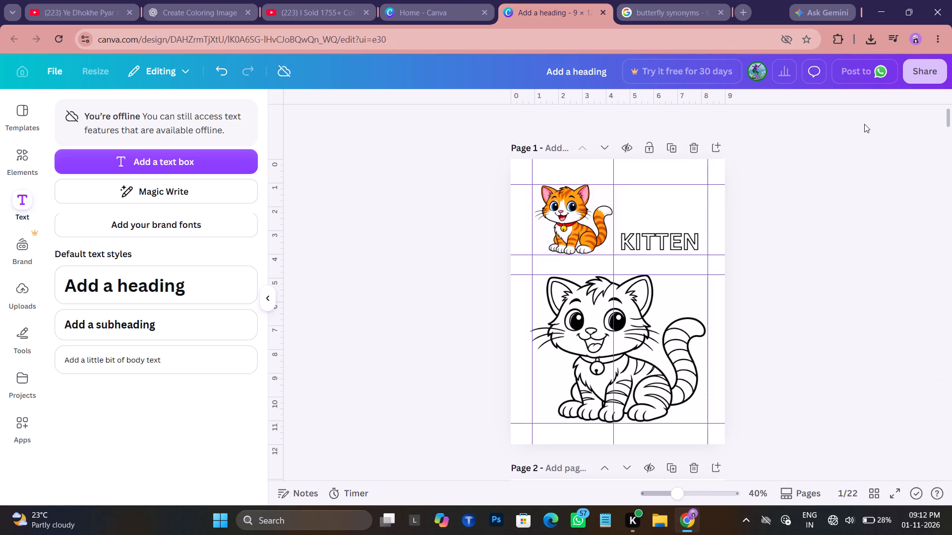
left_click(843, 523)
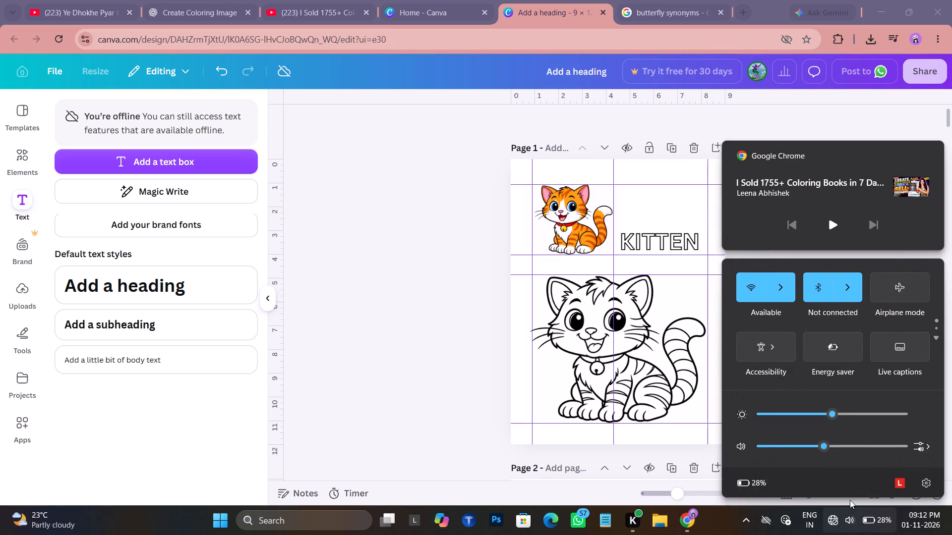
left_click(778, 286)
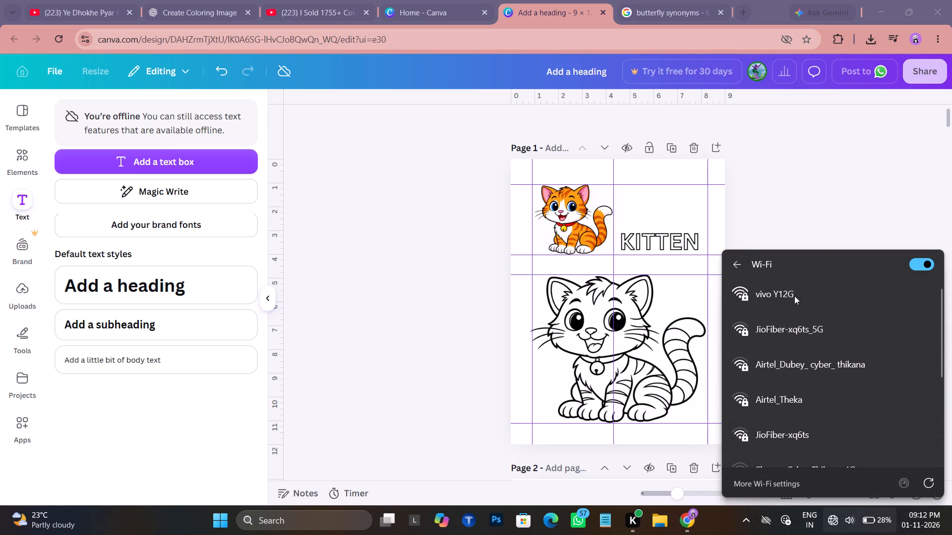
left_click(792, 297)
left_click(859, 354)
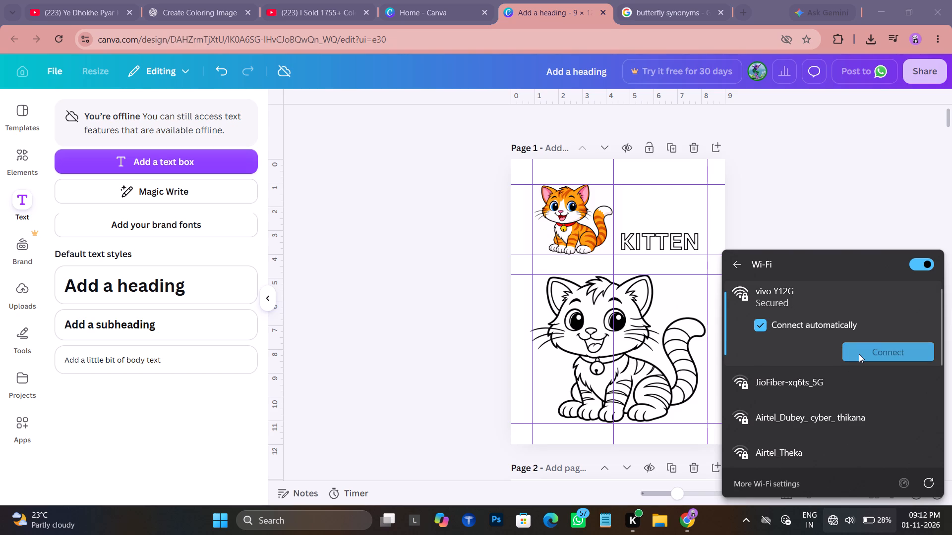
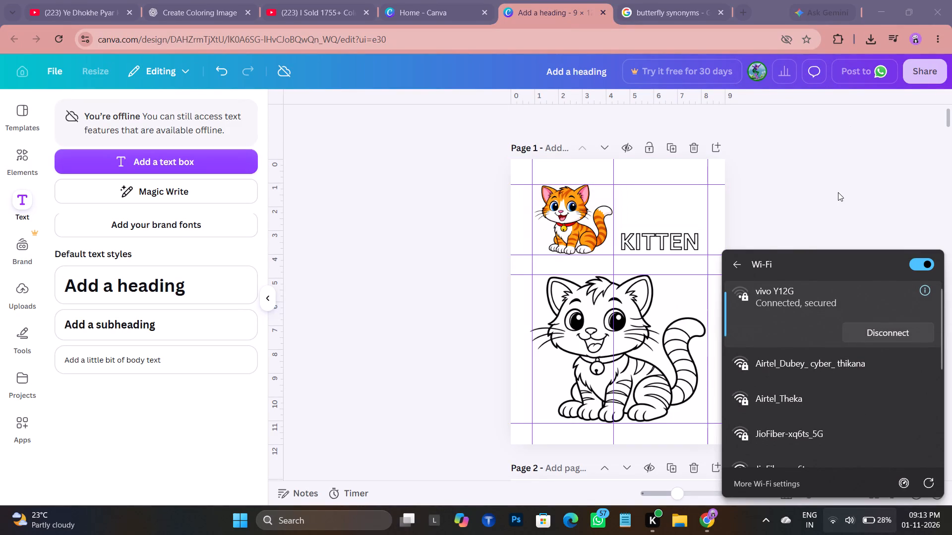
Dismiss the Wi-Fi settings, reopen the design's download options and check the PDF's progress in Chrome's recent download history.
left_click(838, 192)
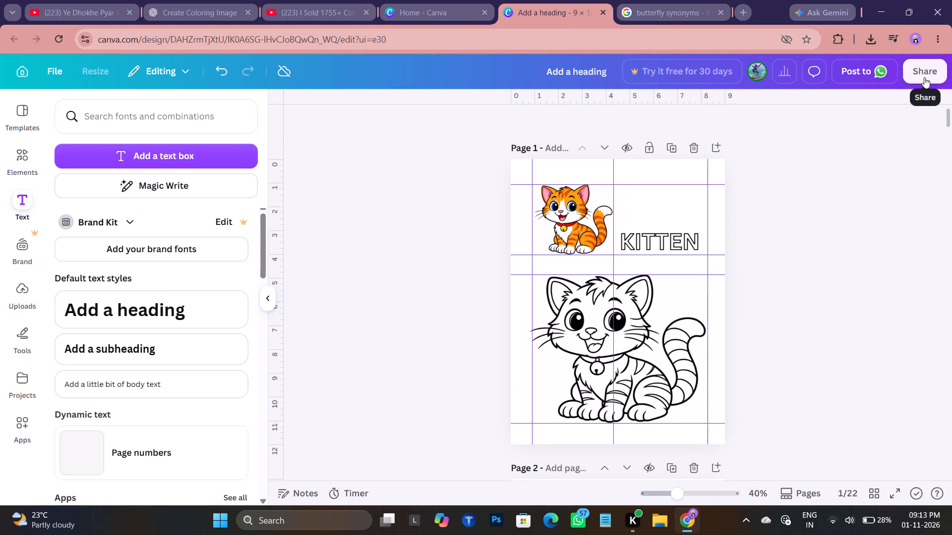
left_click(924, 77)
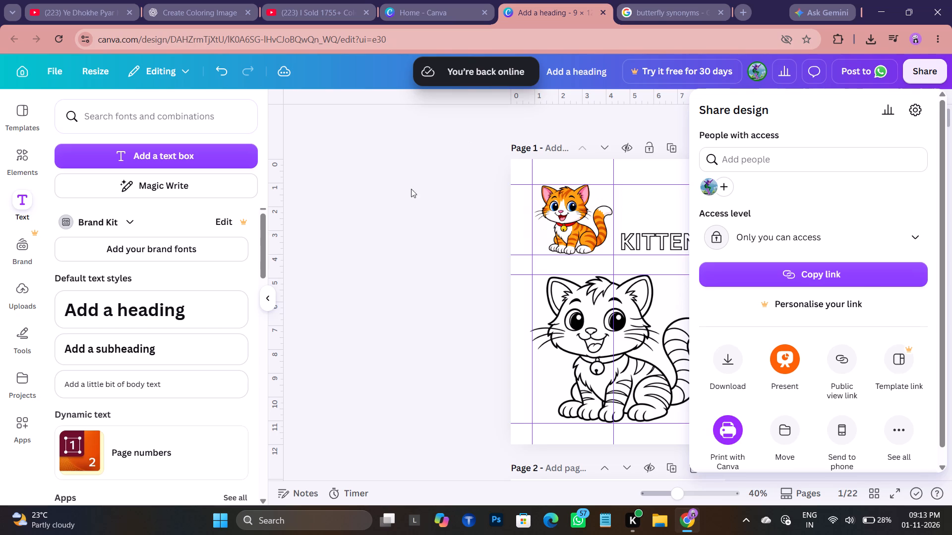
left_click(734, 354)
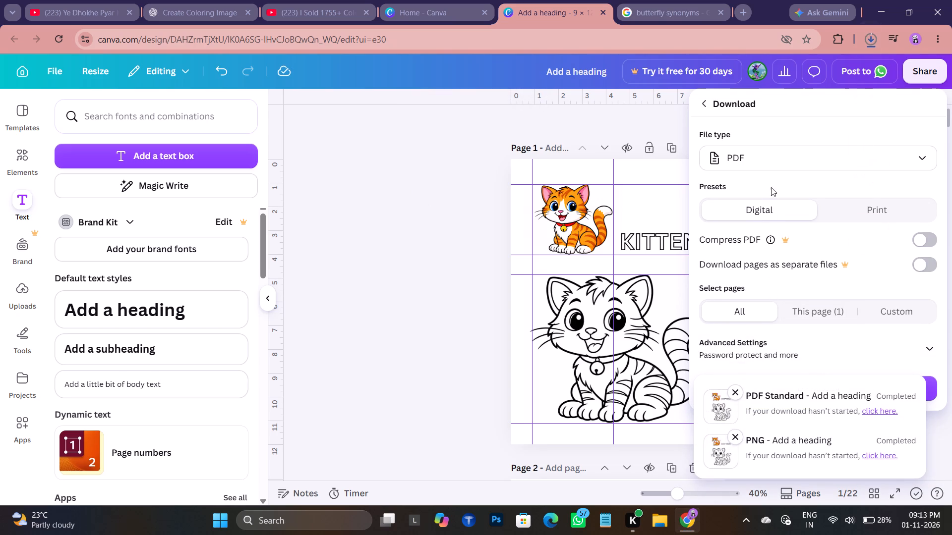
left_click(865, 36)
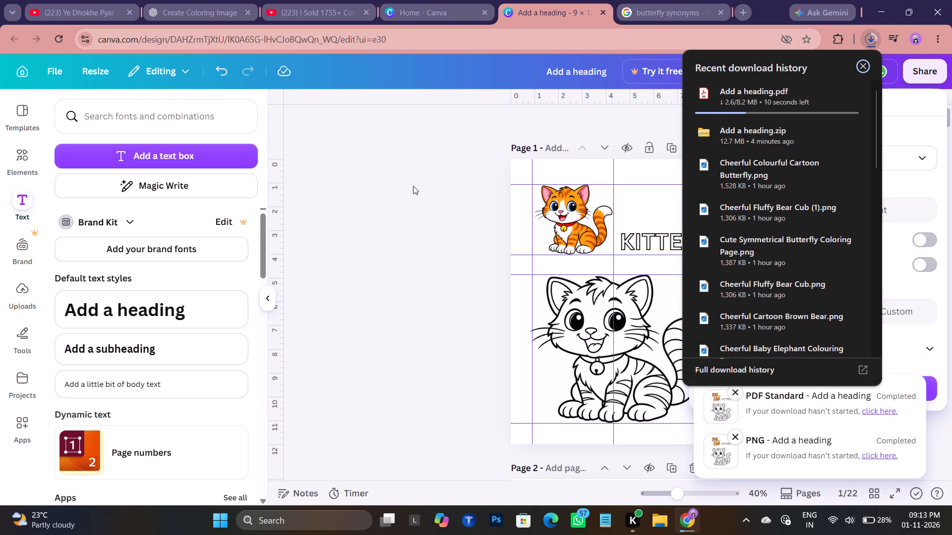
Check the progress of the Add a heading PDF in the recent downloads while glancing through the design's pages.
left_click(413, 186)
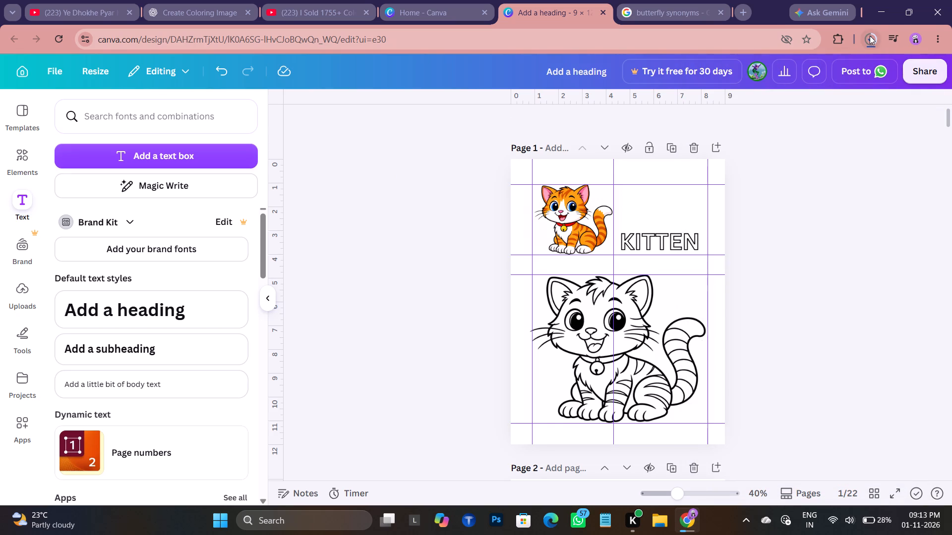
left_click(870, 36)
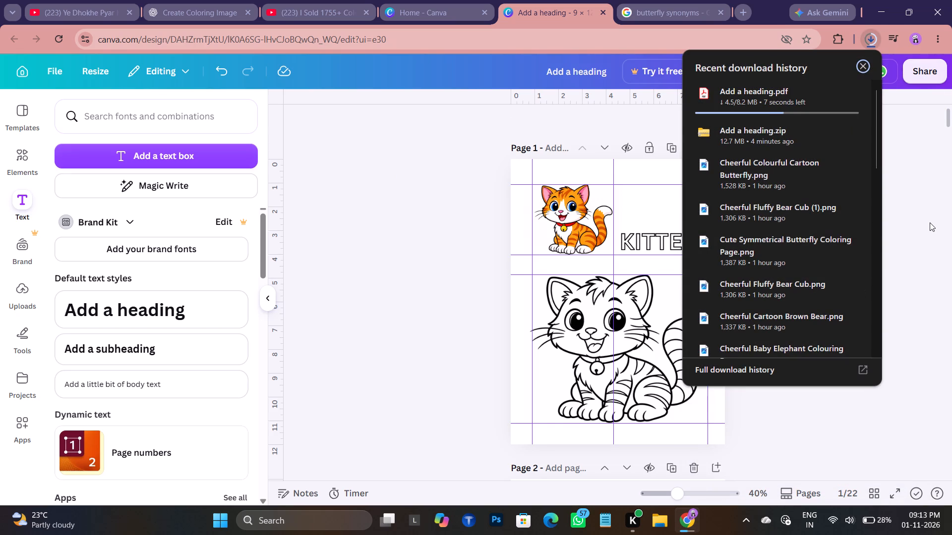
scroll(813, 246, "down", 20)
scroll(813, 246, "down", 20)
scroll(813, 246, "down", 20)
scroll(813, 246, "up", 12)
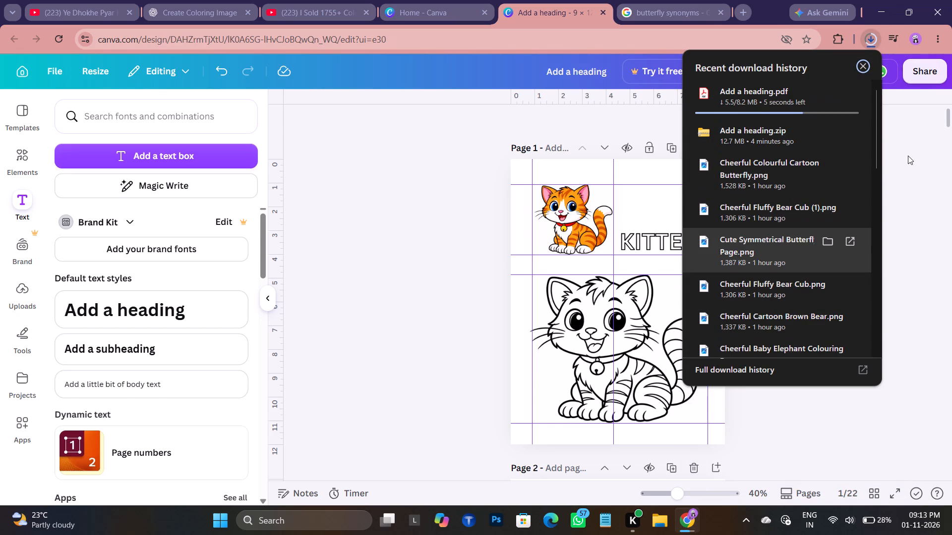
left_click(929, 211)
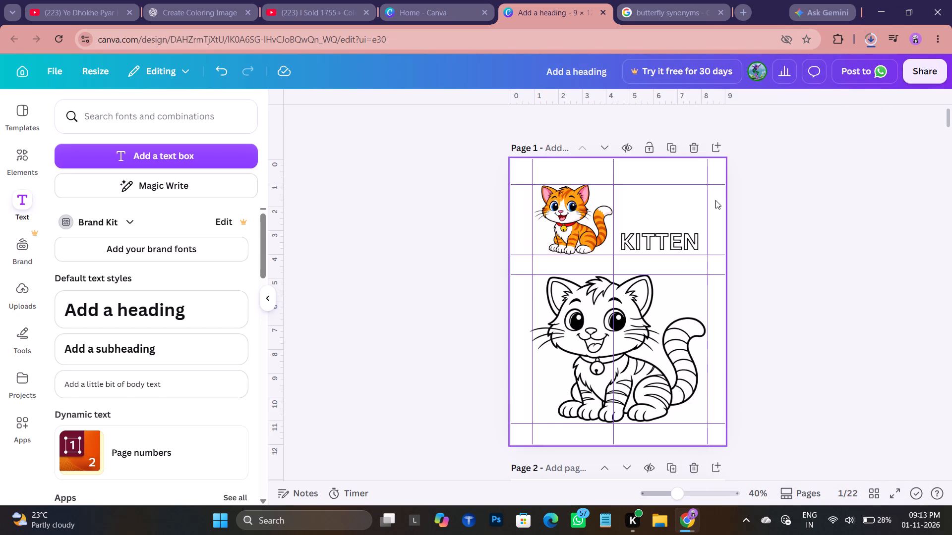
scroll(715, 200, "up", 16)
scroll(715, 200, "down", 10)
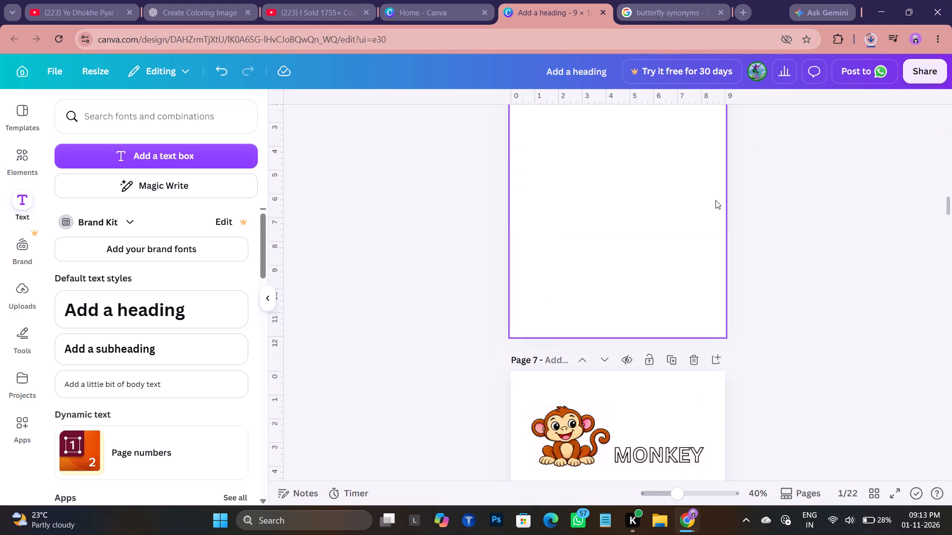
scroll(715, 200, "down", 7)
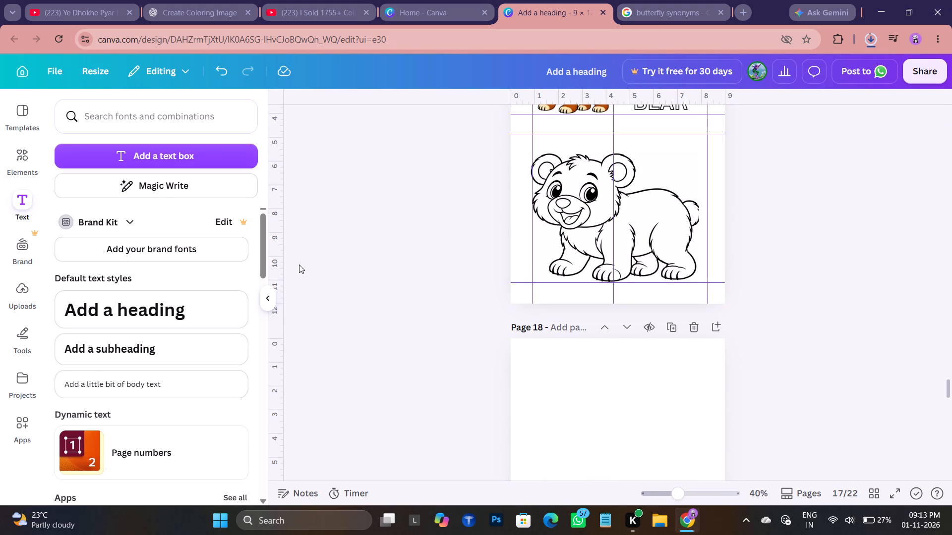
left_click(340, 292)
Open the downloaded Add a heading PDF, review its coloring pages from kitten to fish, and close it.
double_click(800, 77)
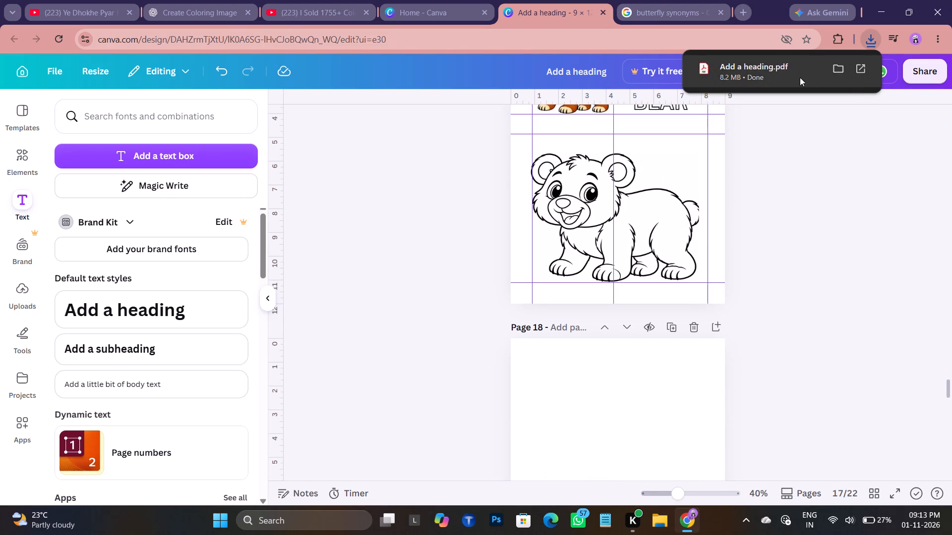
scroll(423, 261, "down", 3)
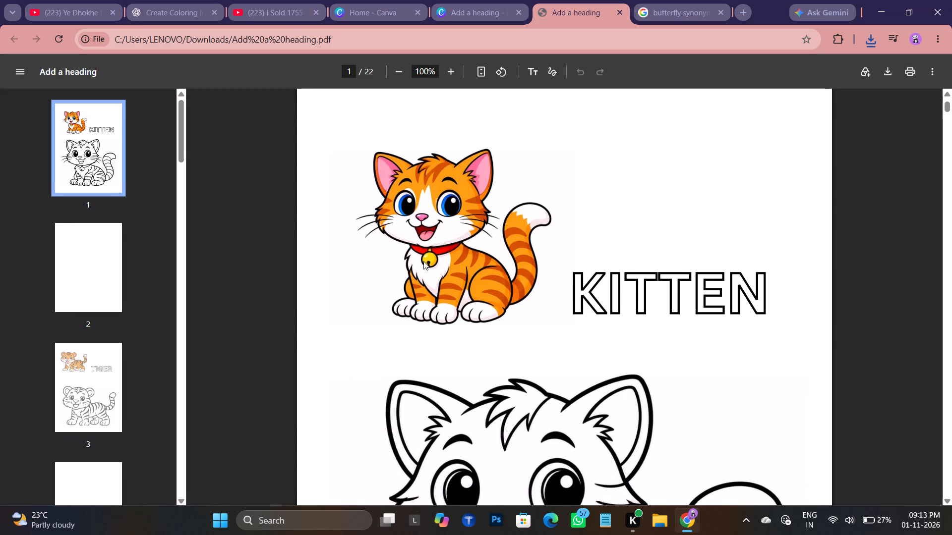
scroll(423, 261, "down", 10)
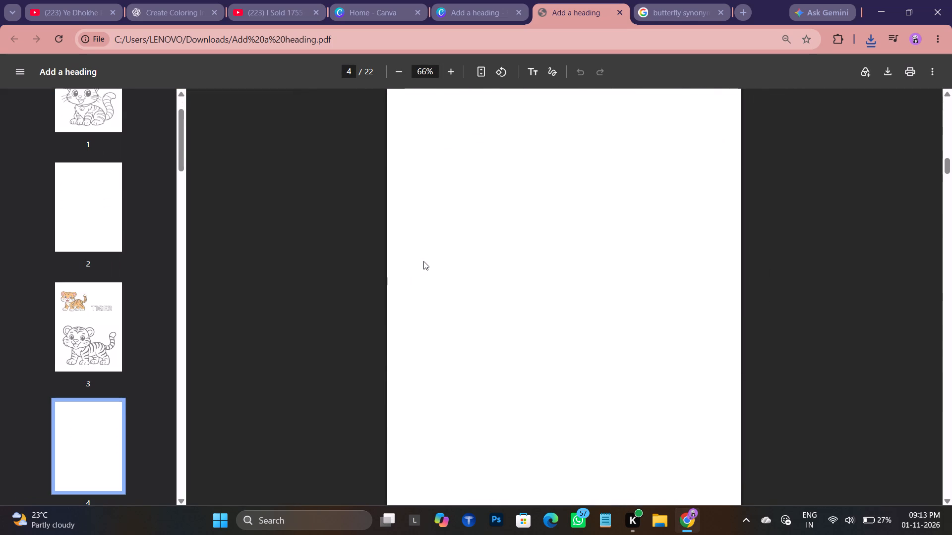
scroll(423, 261, "down", 10)
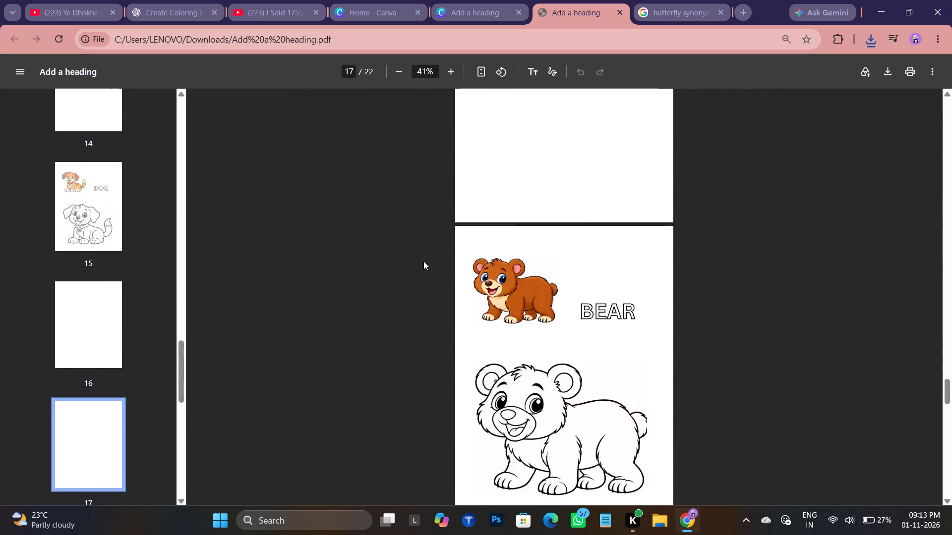
scroll(423, 261, "down", 3)
scroll(423, 261, "up", 4)
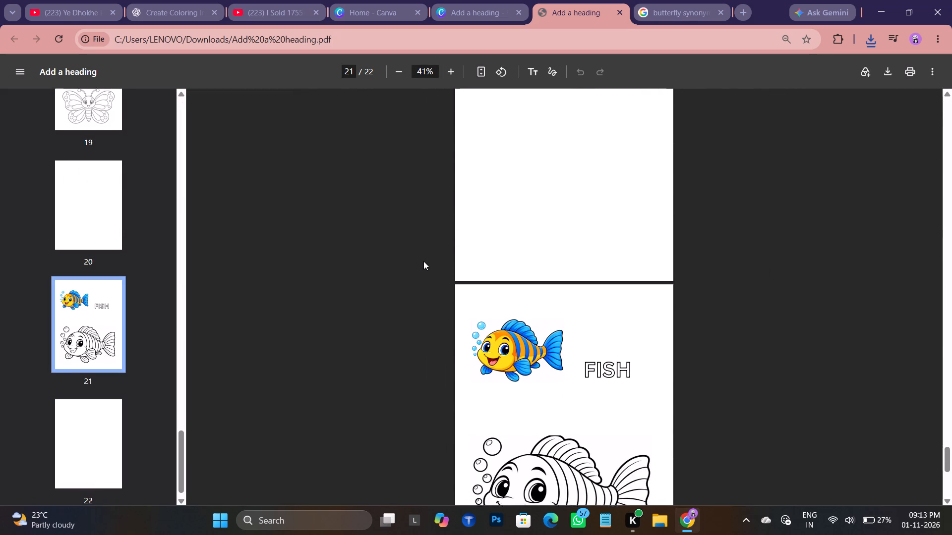
scroll(423, 261, "up", 4)
scroll(423, 261, "down", 1)
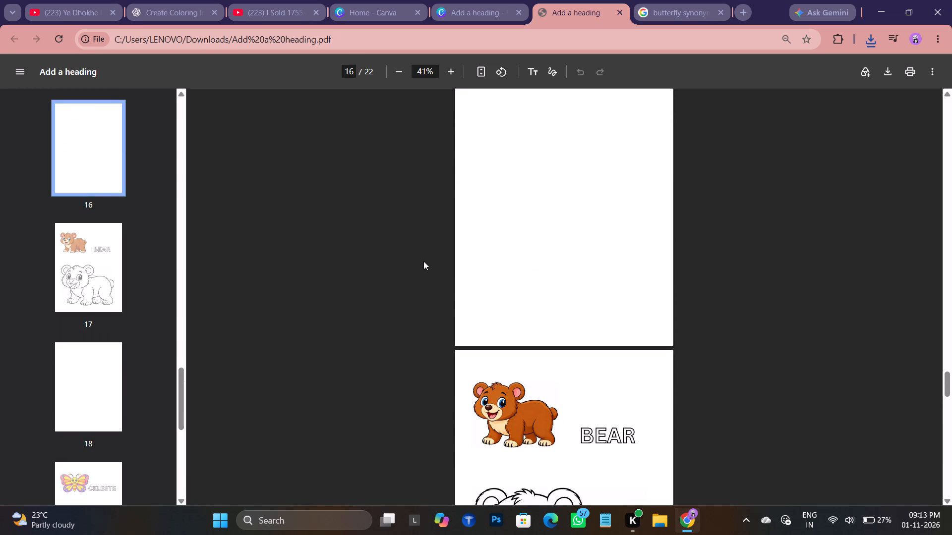
scroll(423, 261, "down", 6)
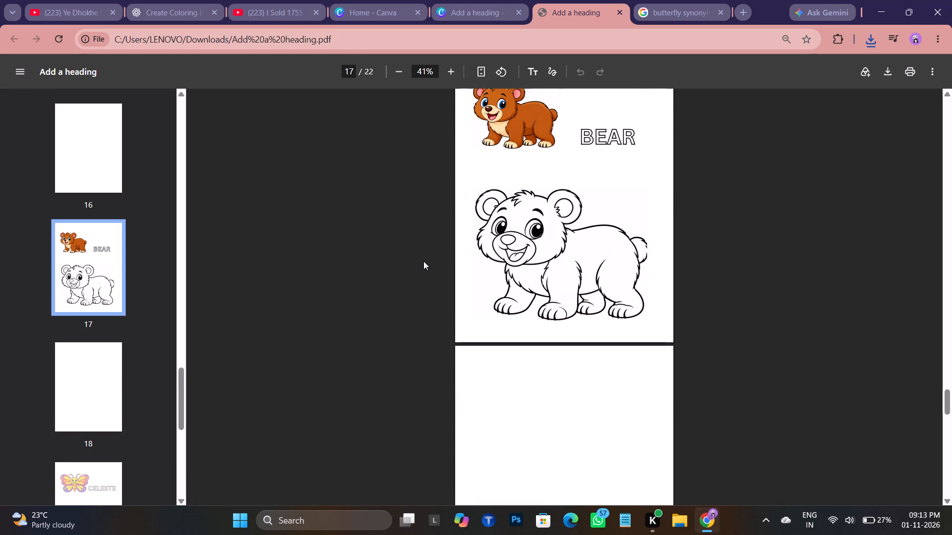
scroll(423, 261, "down", 3)
scroll(423, 261, "up", 3)
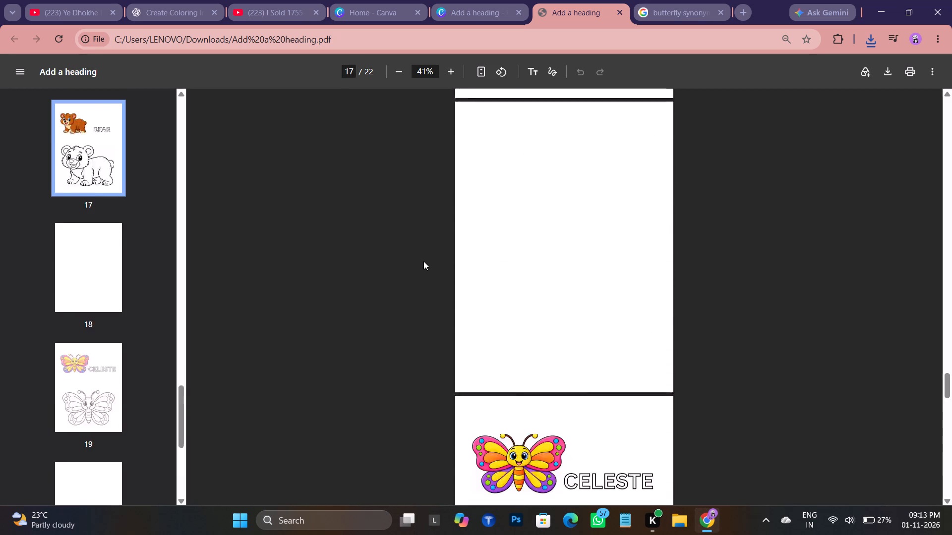
scroll(423, 261, "up", 11)
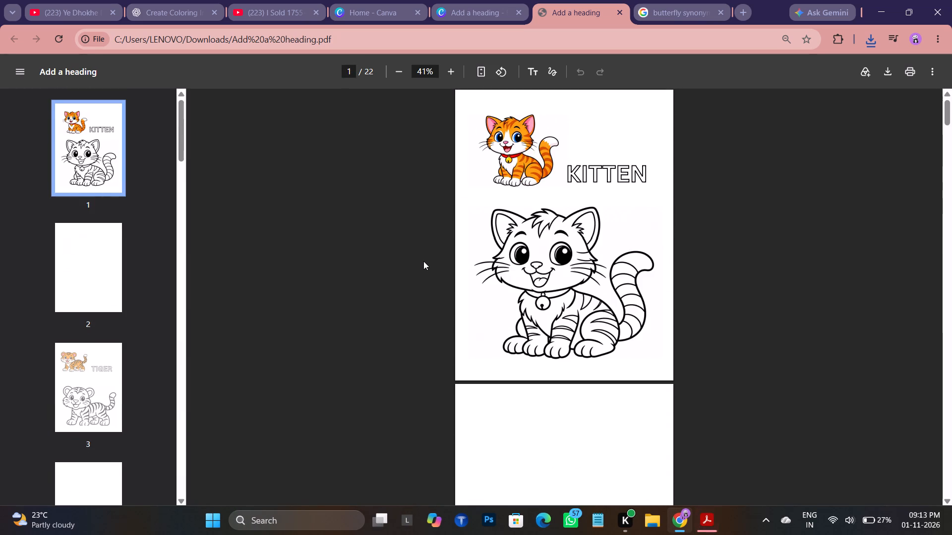
scroll(423, 261, "down", 19)
scroll(423, 261, "down", 9)
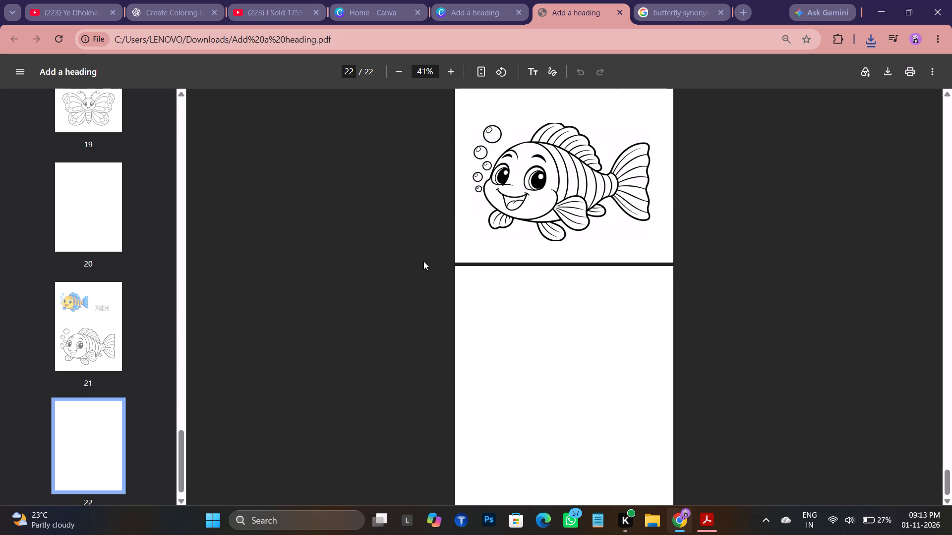
scroll(423, 261, "down", 6)
scroll(423, 261, "up", 6)
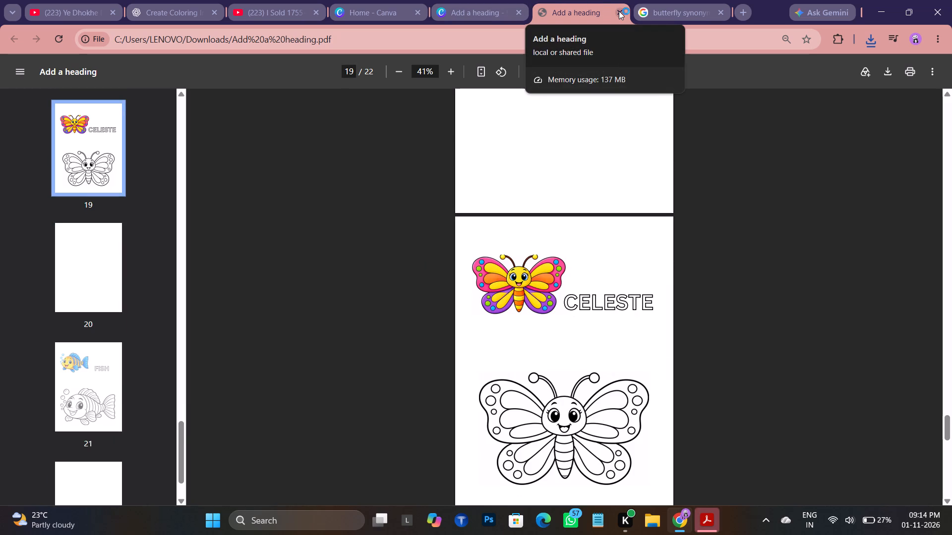
left_click(619, 11)
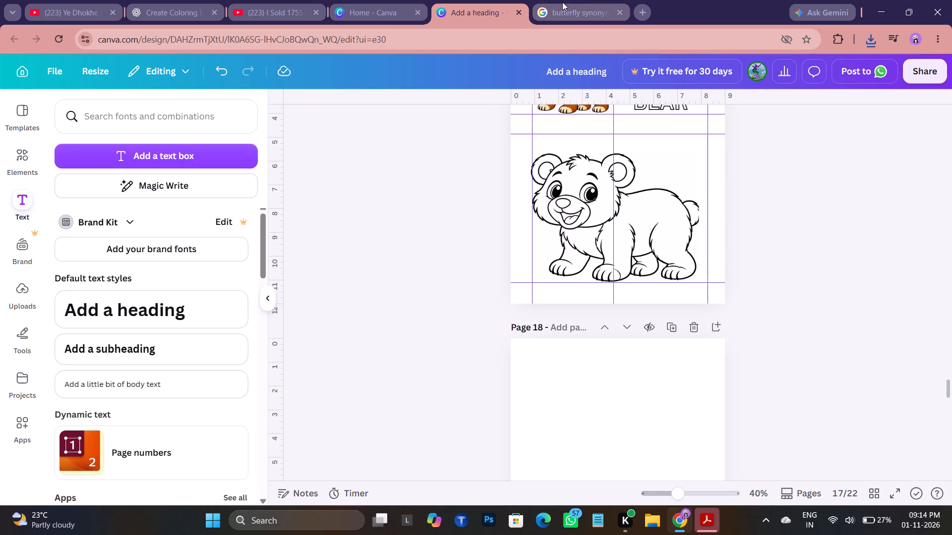
Close the butterfly synonyms search page.
left_click(562, 2)
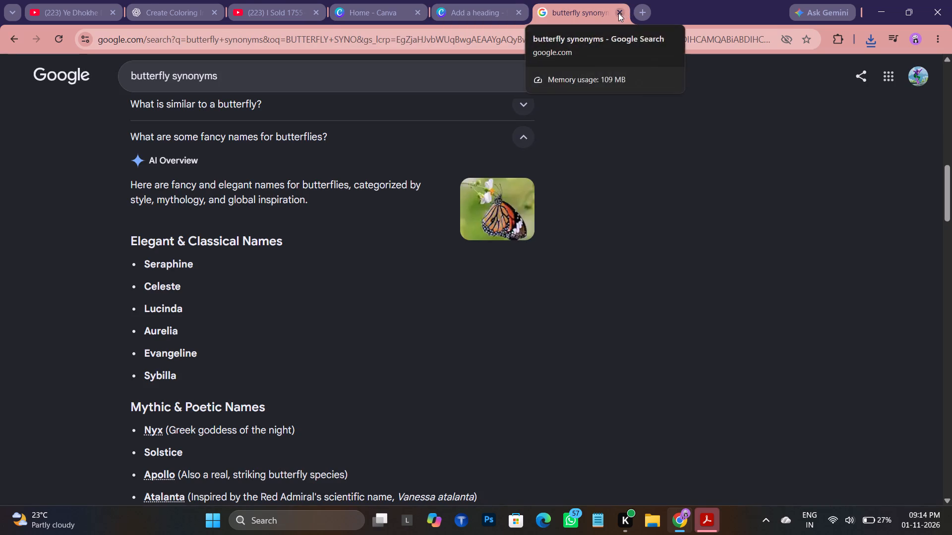
left_click(618, 13)
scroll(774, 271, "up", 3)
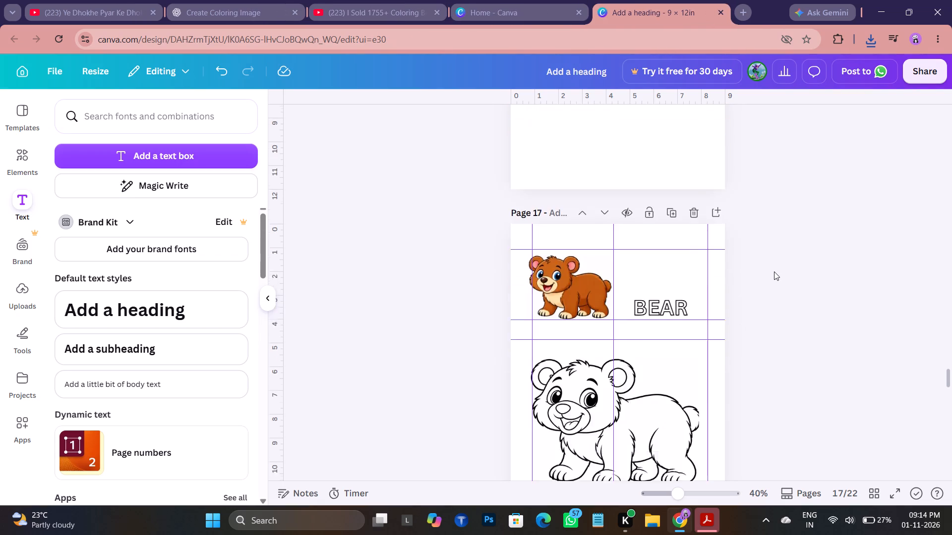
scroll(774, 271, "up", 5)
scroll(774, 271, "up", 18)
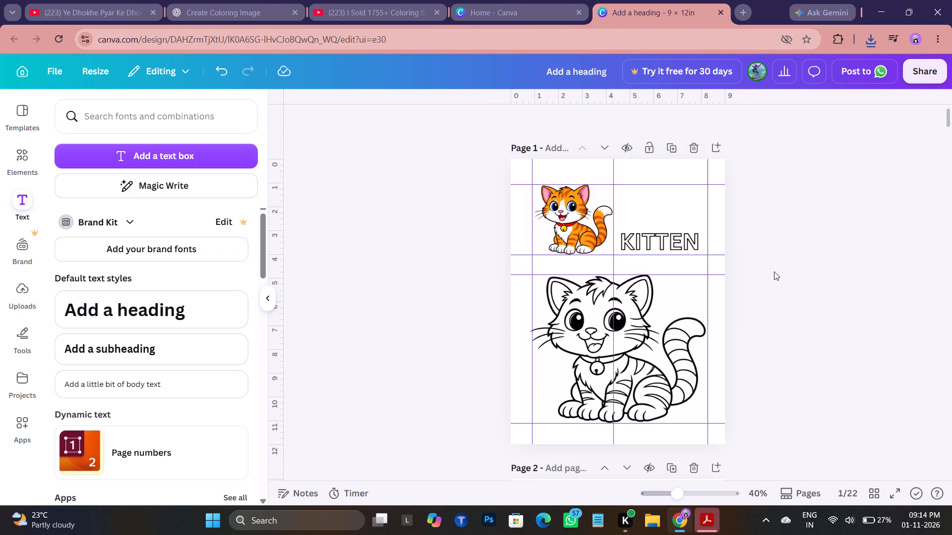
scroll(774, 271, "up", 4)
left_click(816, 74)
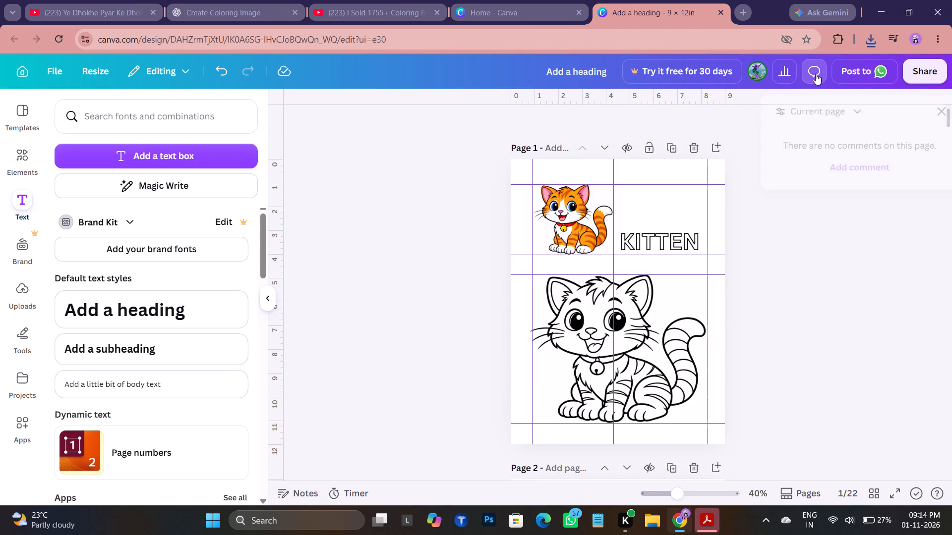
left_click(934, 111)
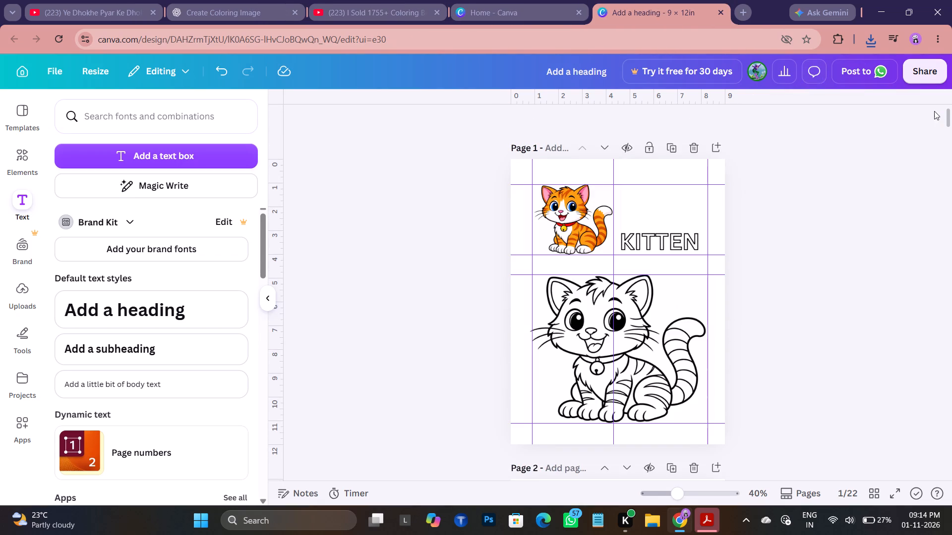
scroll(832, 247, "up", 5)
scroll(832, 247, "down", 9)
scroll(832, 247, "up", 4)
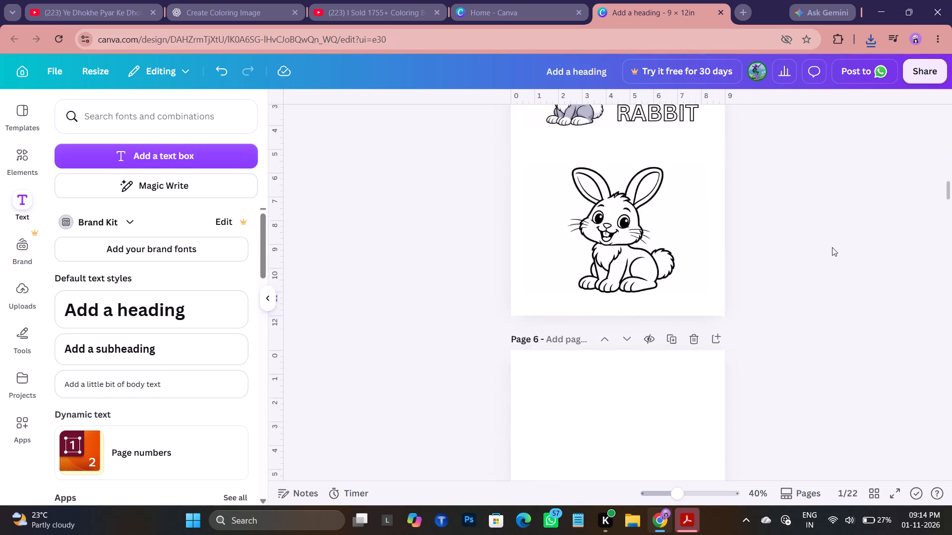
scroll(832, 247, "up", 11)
Switch to the coloring book tutorial on YouTube and skip ahead to find the part after the PDF export.
left_click(378, 0)
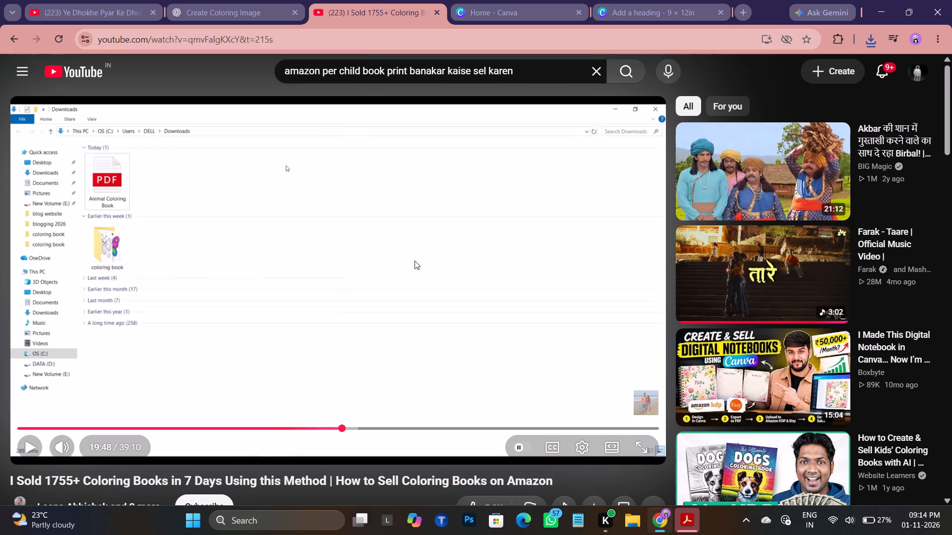
left_click(413, 261)
key("Right")
key("Right")
key("Right")
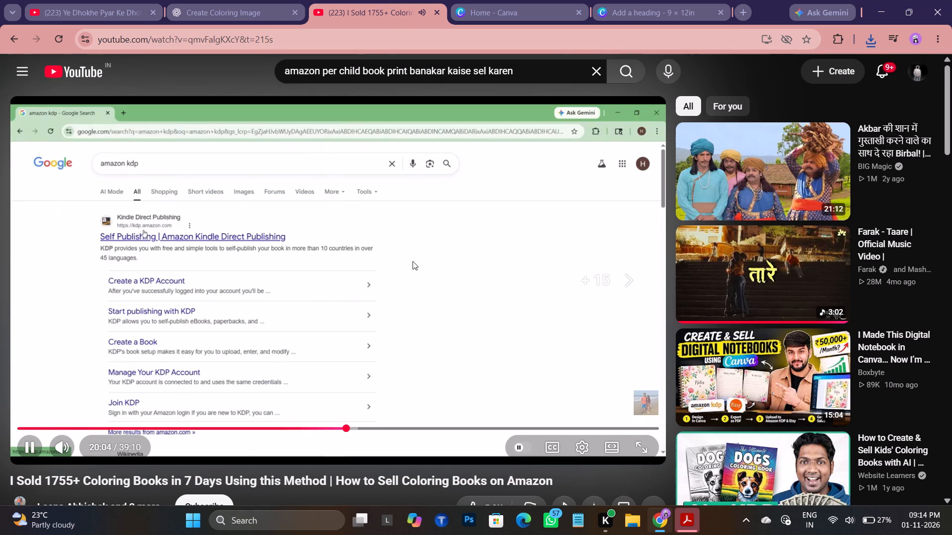
key("Left")
key("space")
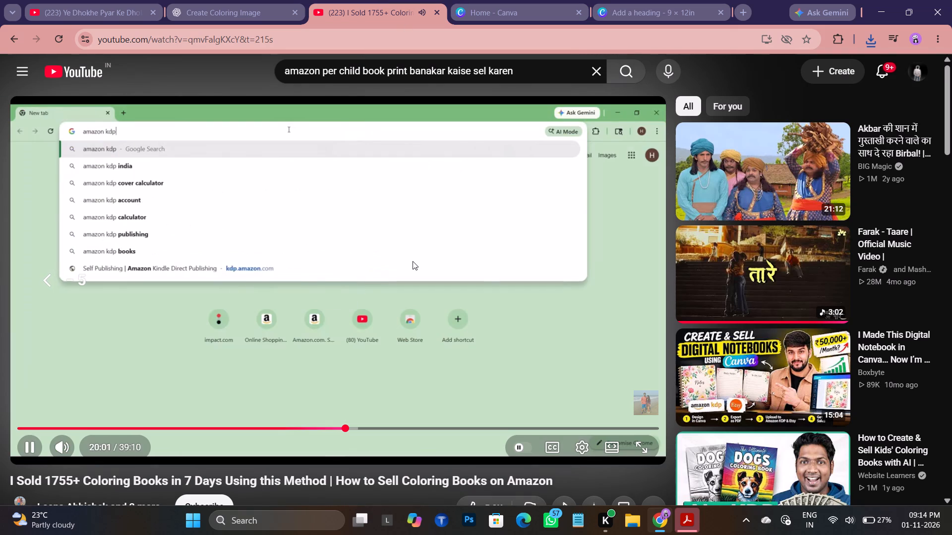
Search Google for amazon kdp in a new tab and open the Amazon Kindle Direct Publishing site.
left_click(600, 0)
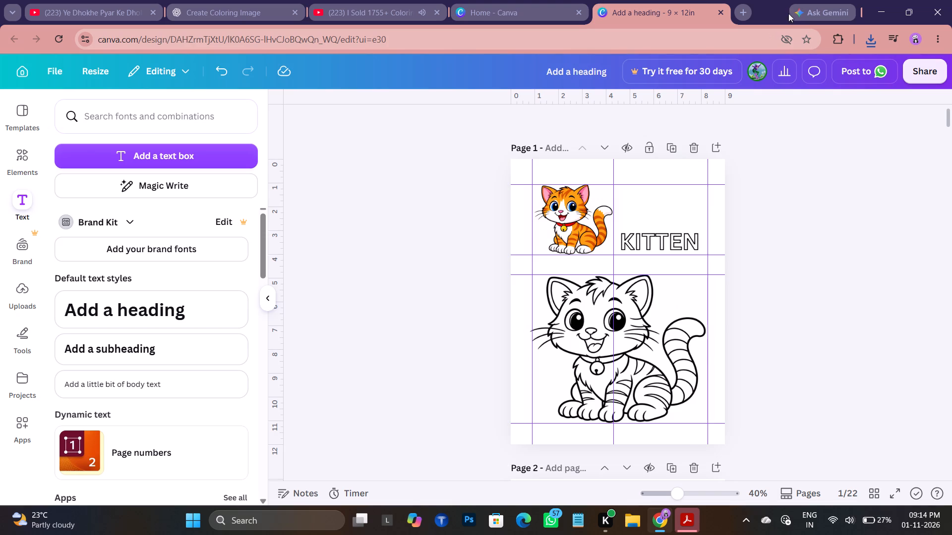
left_click(746, 9)
type("AMAZONE")
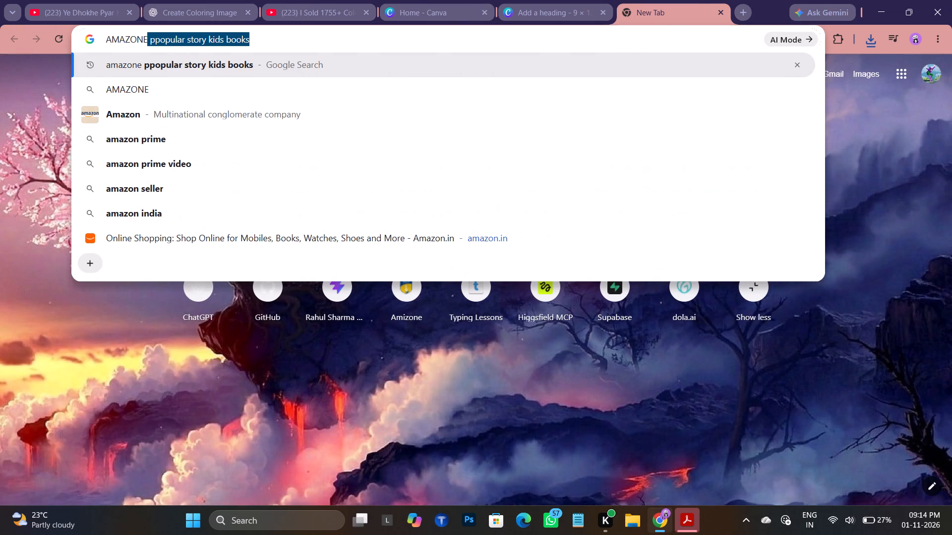
type("KD")
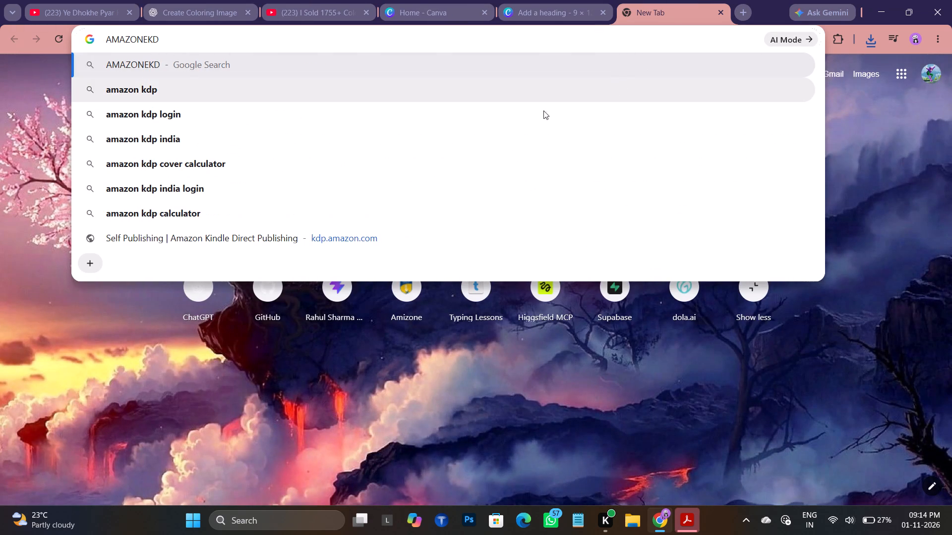
left_click(502, 95)
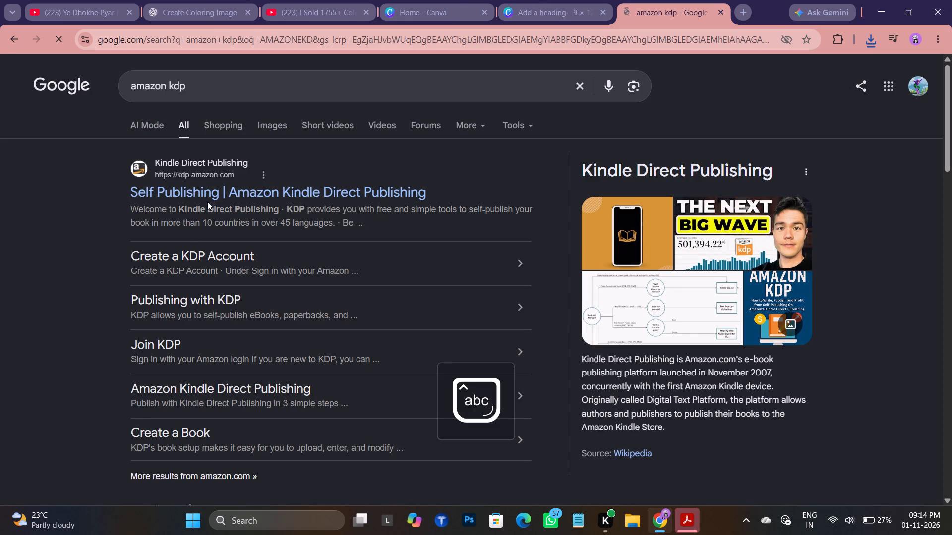
left_click(229, 190)
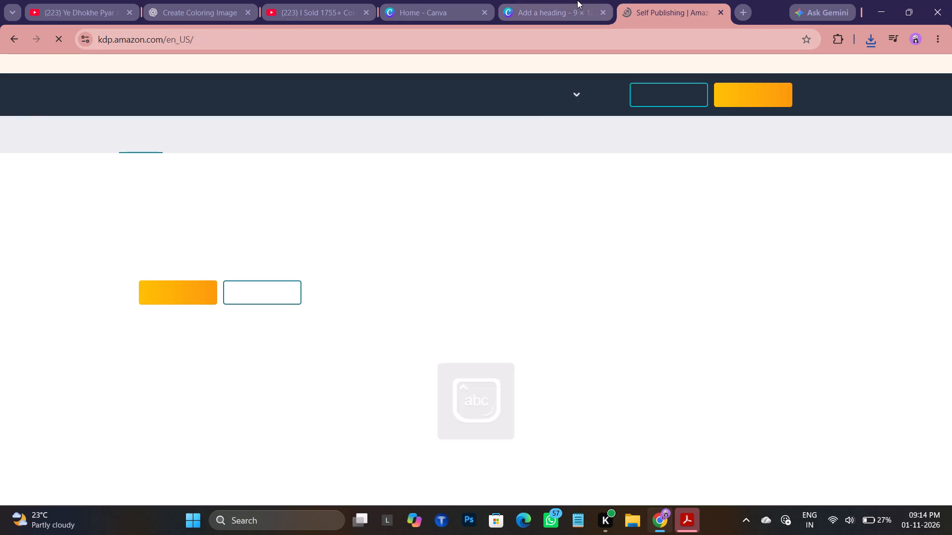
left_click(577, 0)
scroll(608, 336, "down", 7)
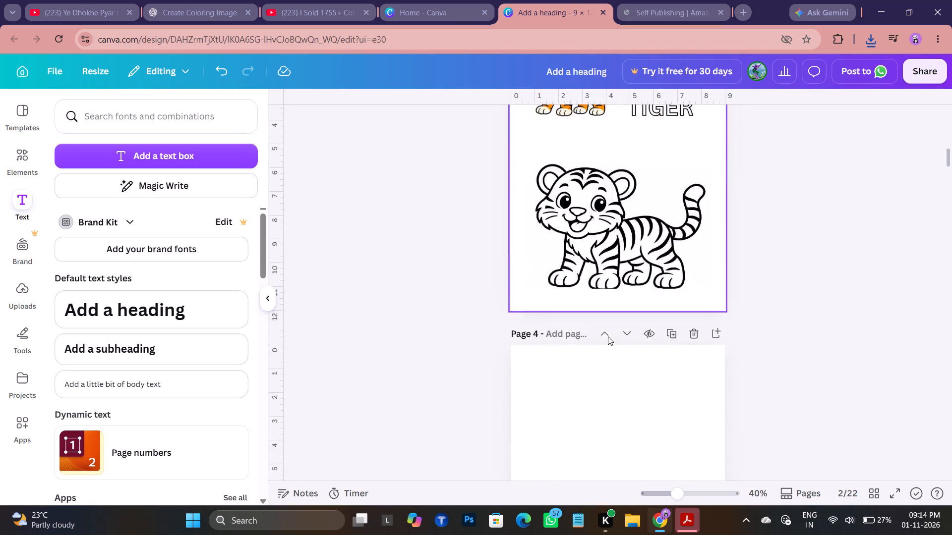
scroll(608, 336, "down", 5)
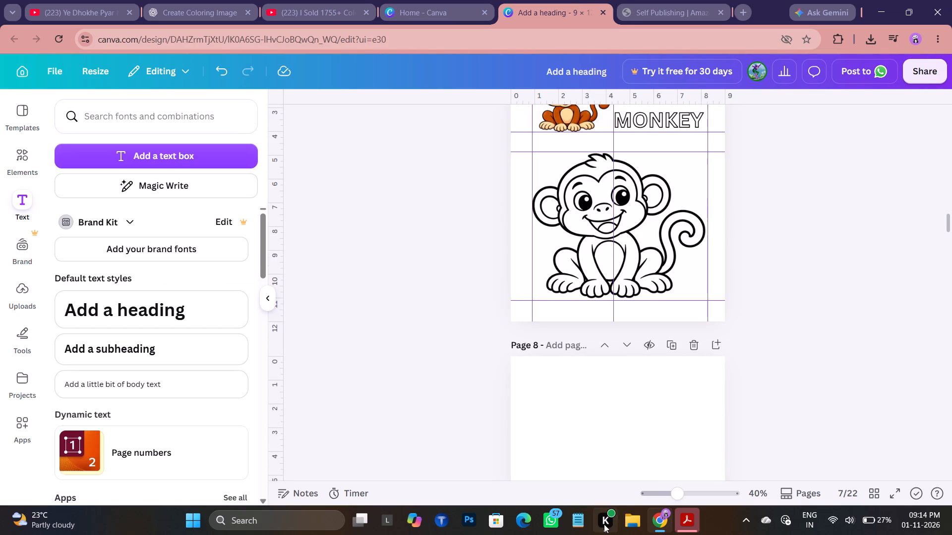